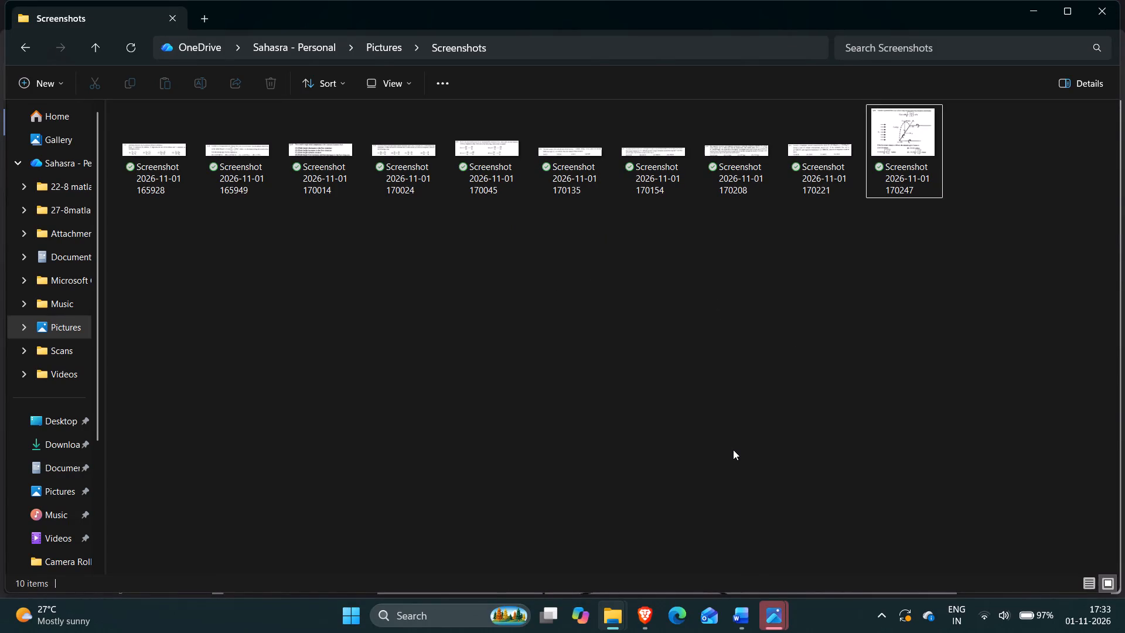
pyautogui.click(738, 604)
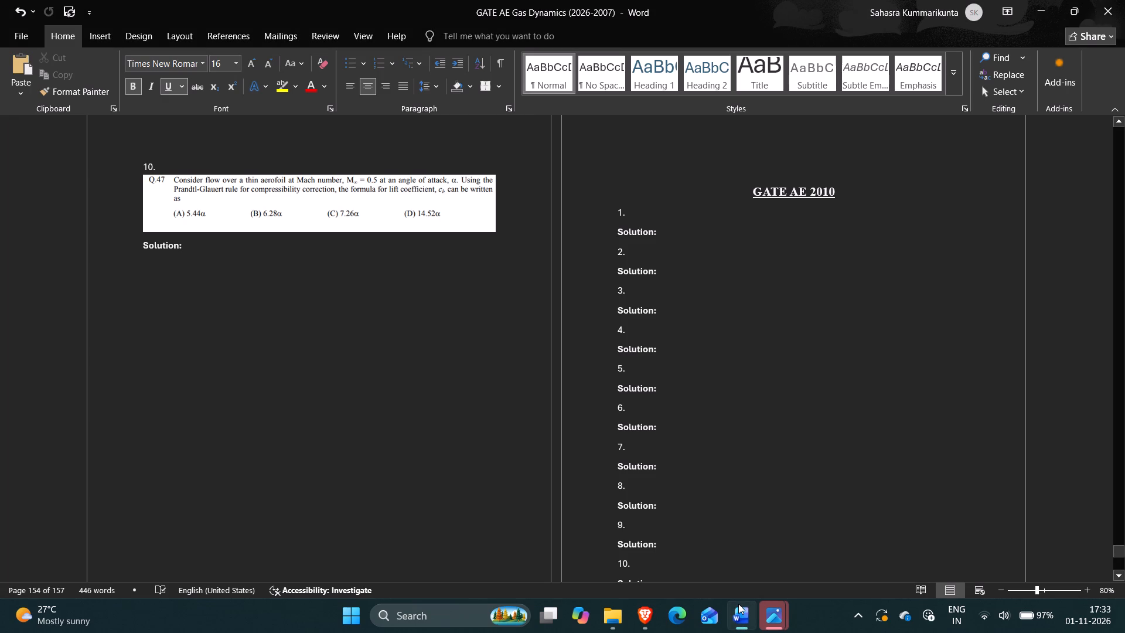
pyautogui.click(649, 611)
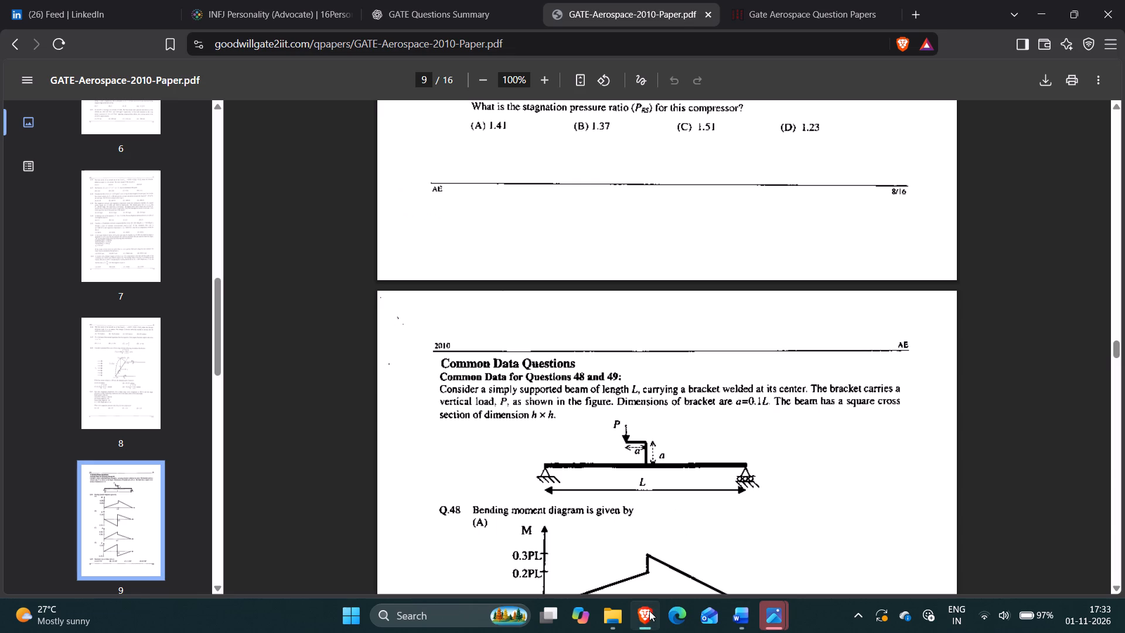
pyautogui.click(734, 624)
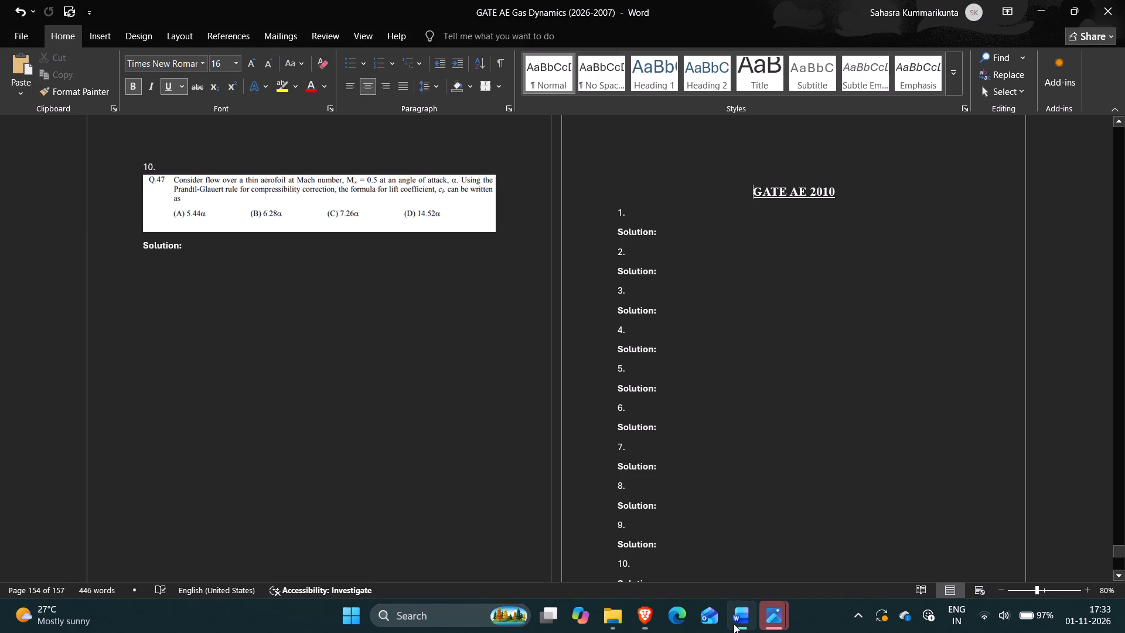
pyautogui.click(659, 219)
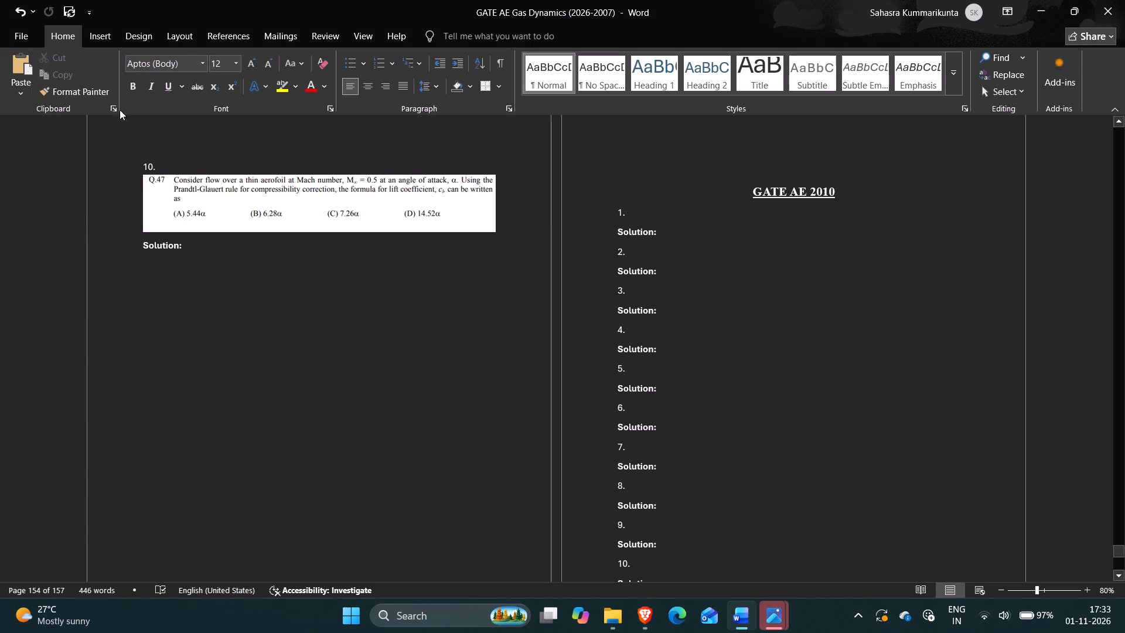
pyautogui.click(101, 29)
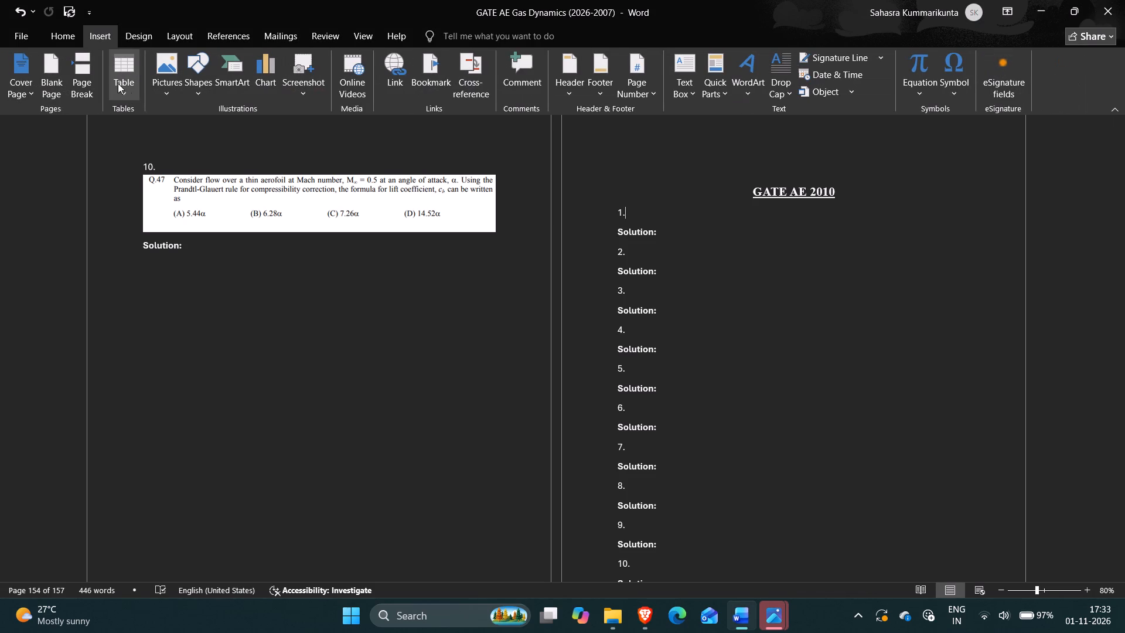
pyautogui.click(161, 96)
pyautogui.click(163, 133)
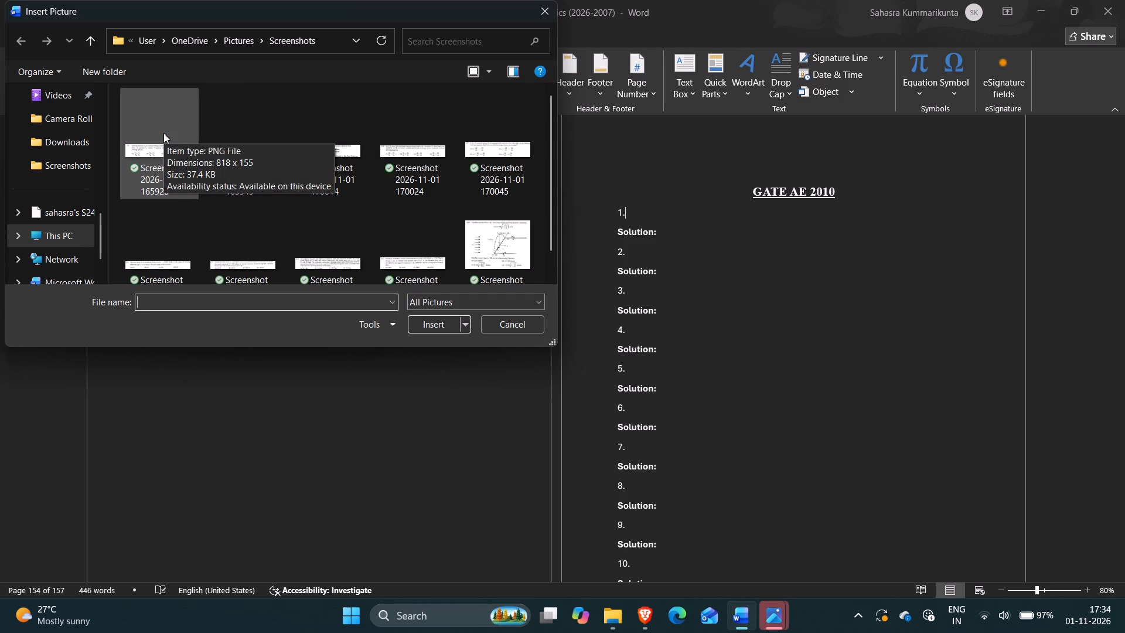
pyautogui.click(162, 159)
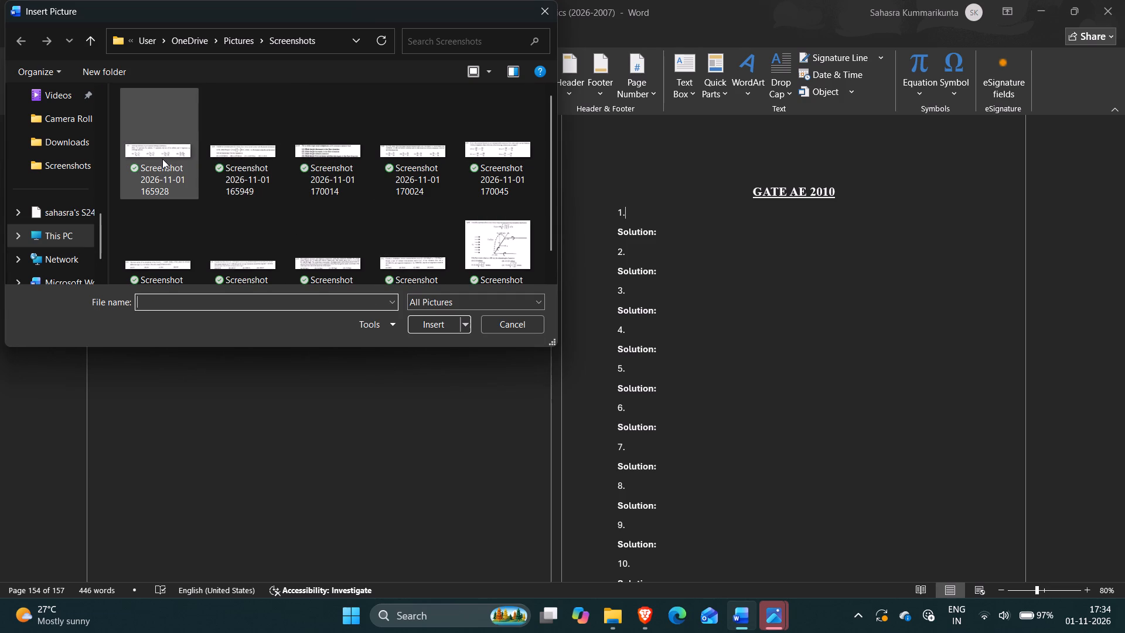
pyautogui.click(452, 325)
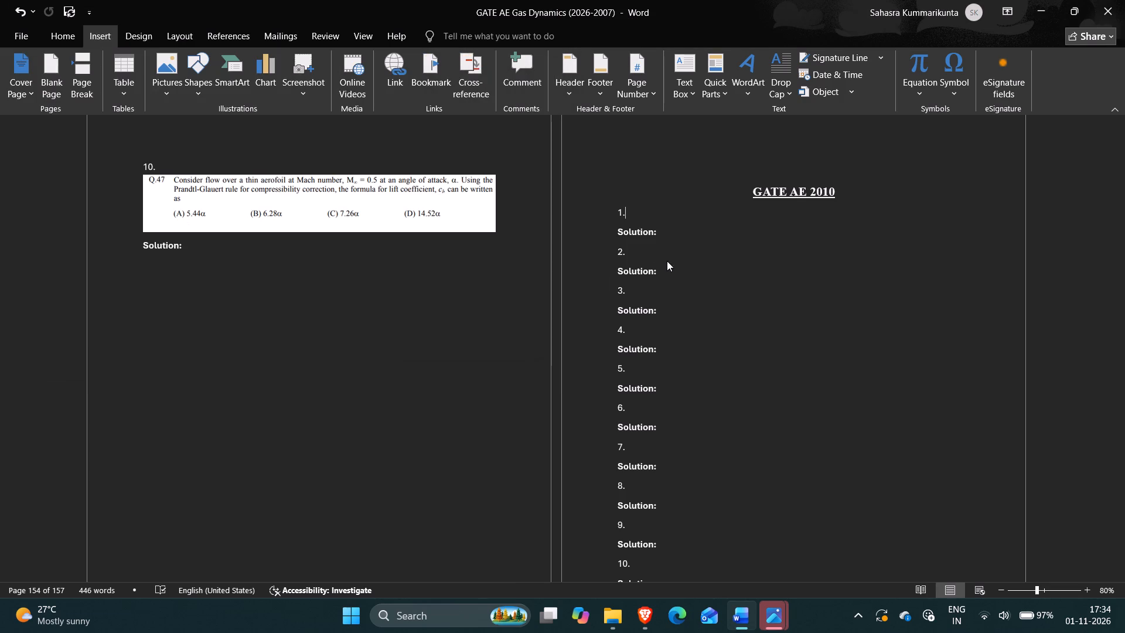
pyautogui.click(654, 317)
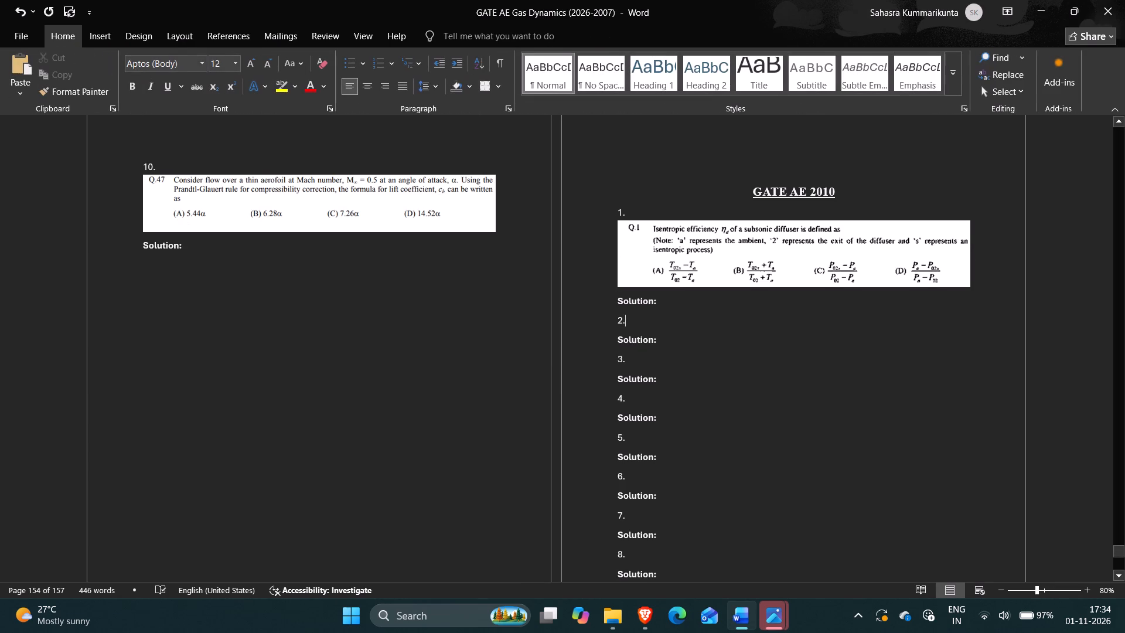
pyautogui.click(96, 41)
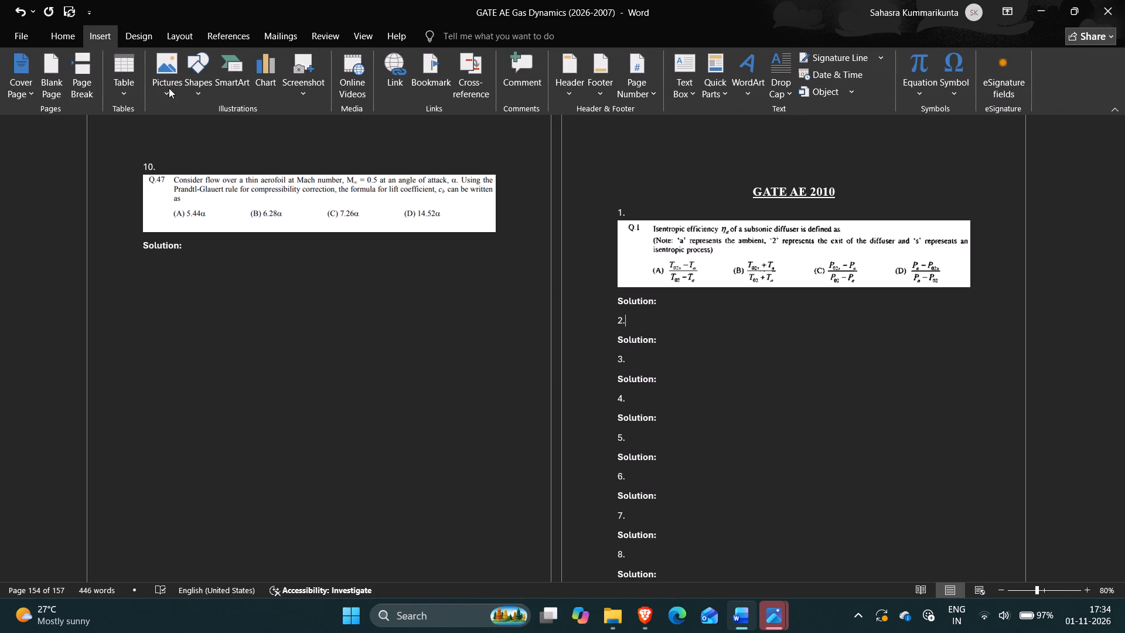
pyautogui.click(169, 88)
pyautogui.click(176, 126)
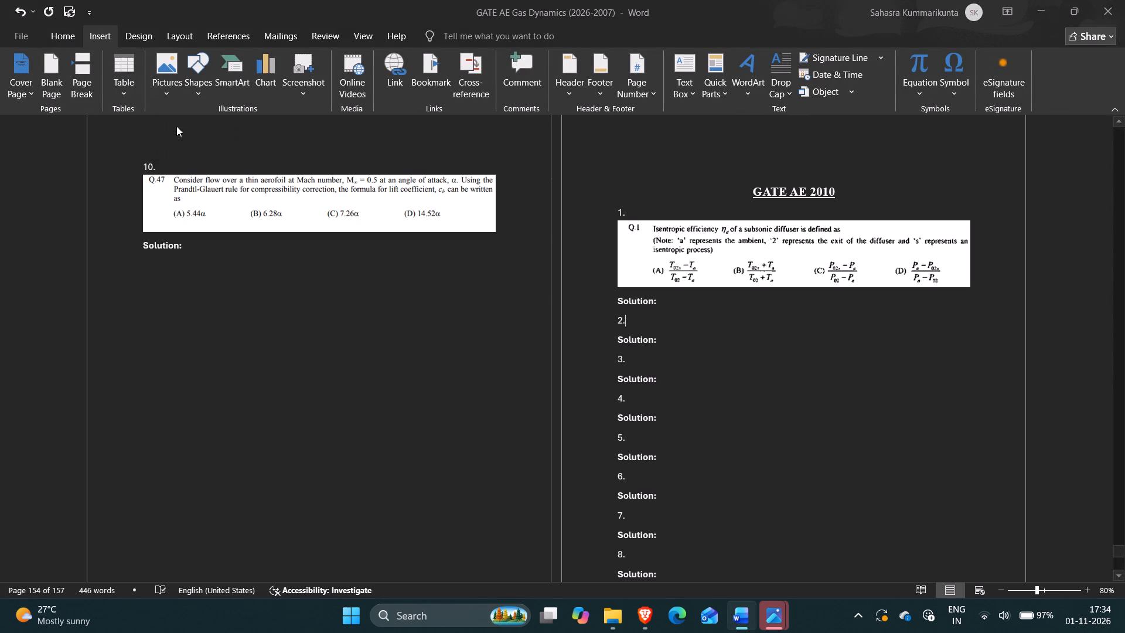
pyautogui.click(231, 162)
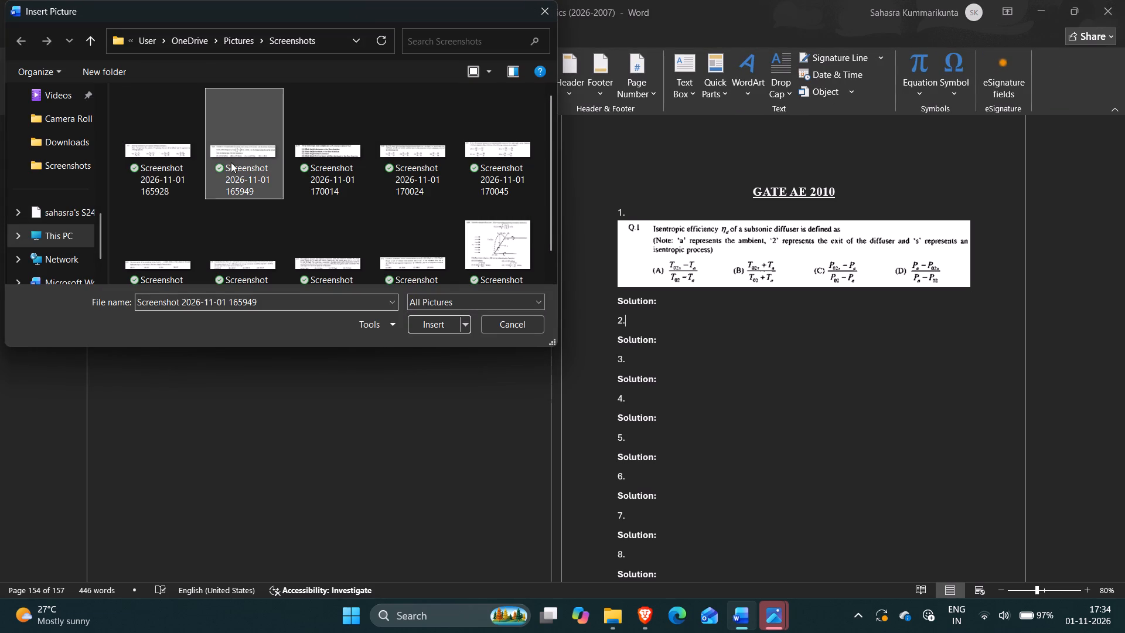
pyautogui.click(448, 318)
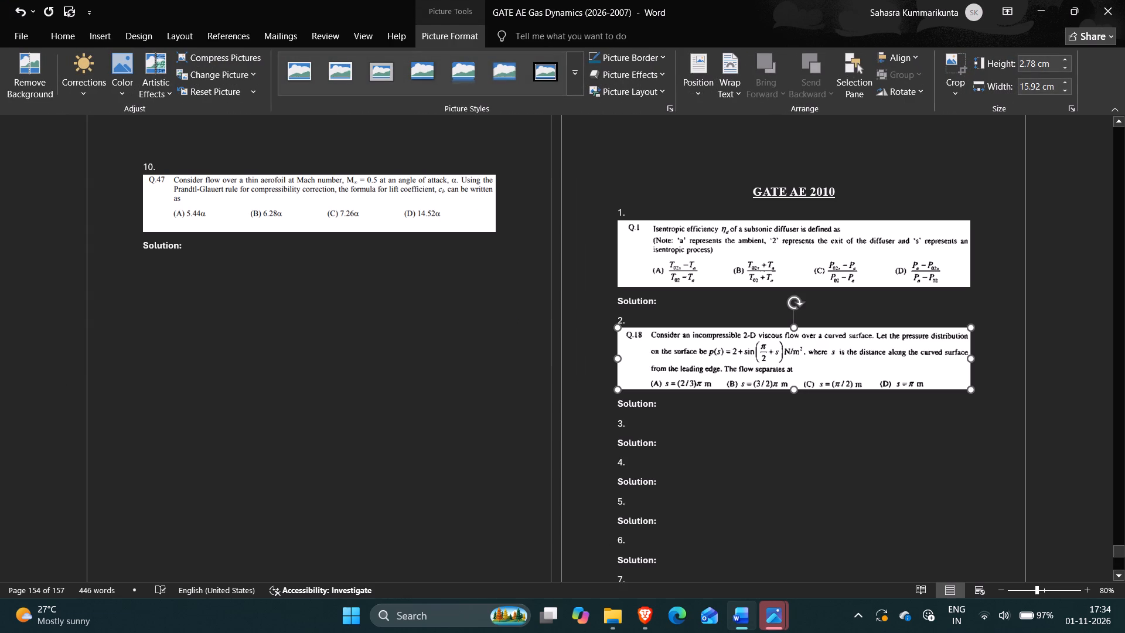
pyautogui.click(644, 427)
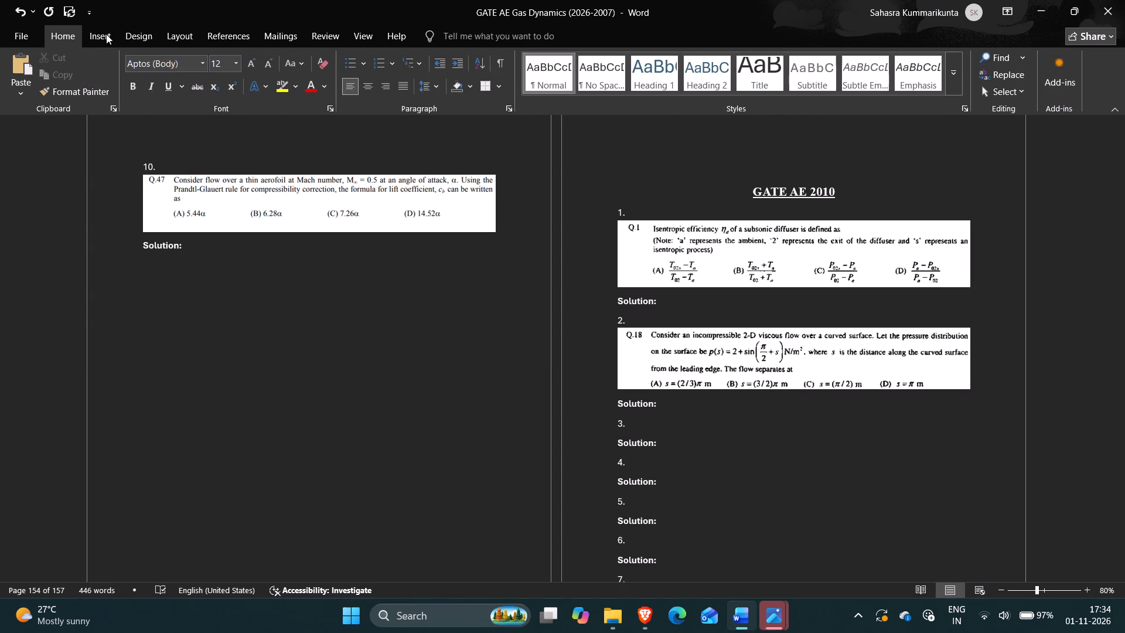
pyautogui.click(104, 34)
pyautogui.click(162, 84)
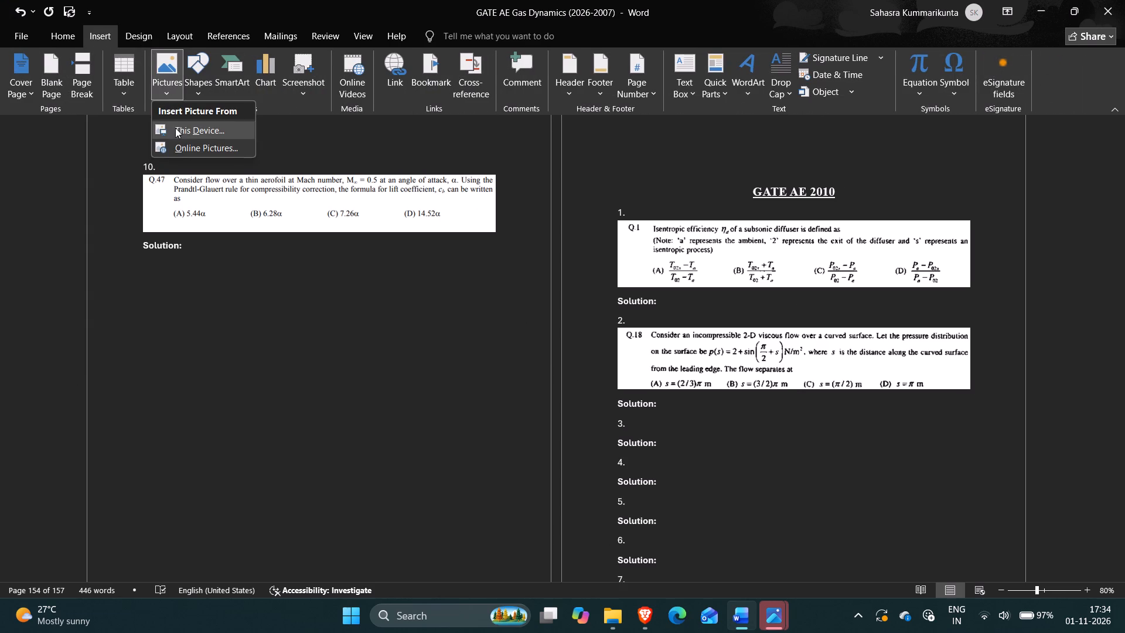
pyautogui.click(176, 129)
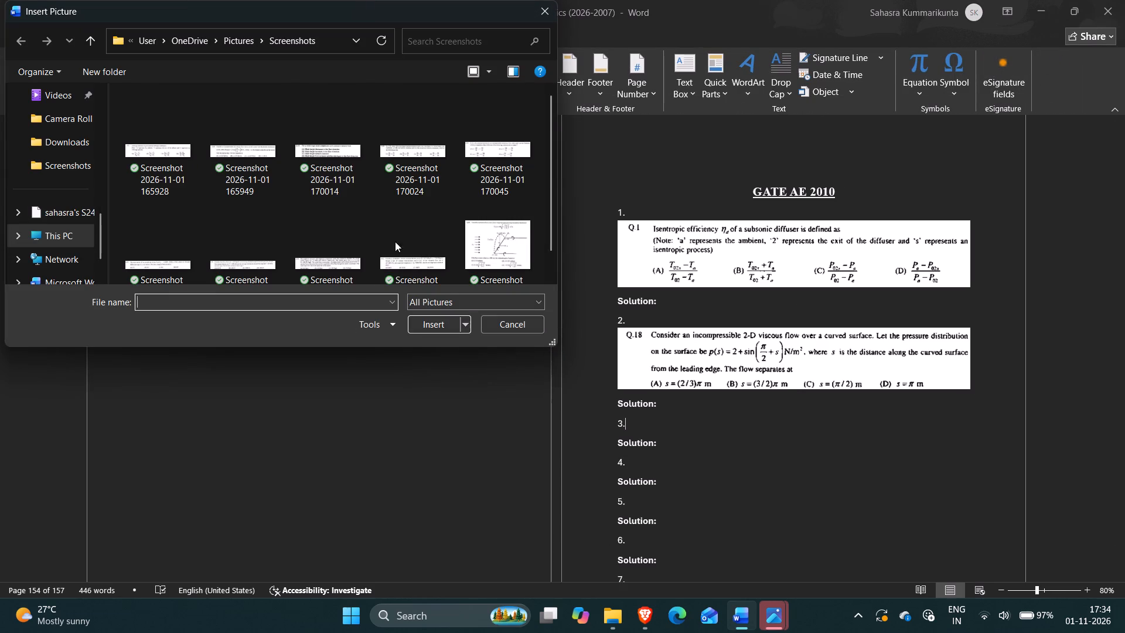
pyautogui.click(336, 159)
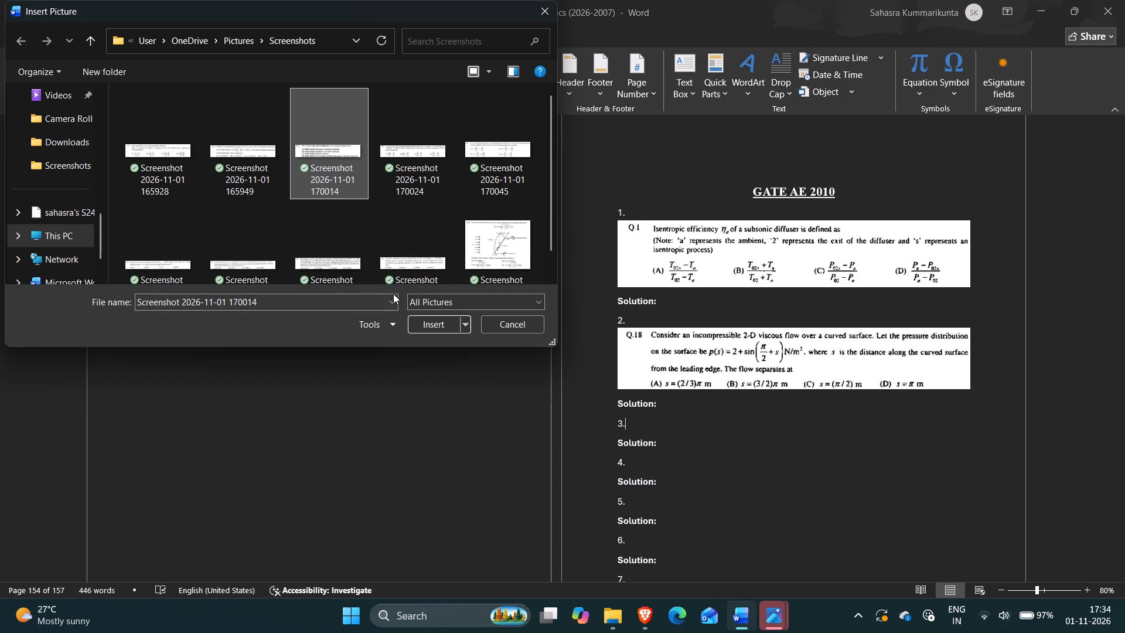
pyautogui.click(427, 324)
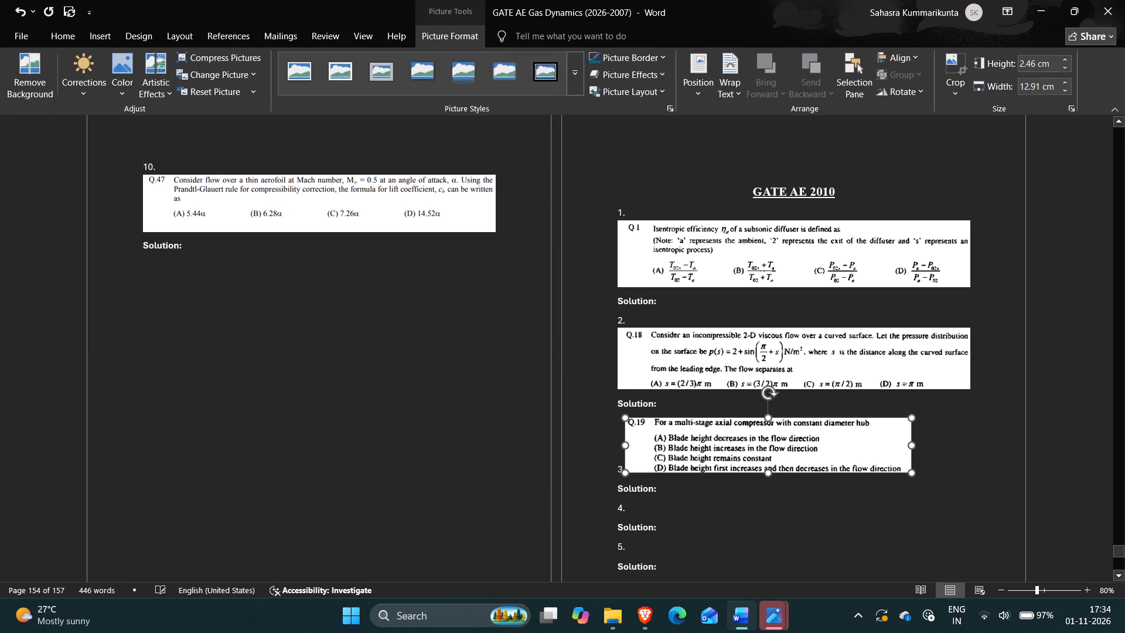
pyautogui.scroll(-1, 647, 369)
pyautogui.click(652, 382)
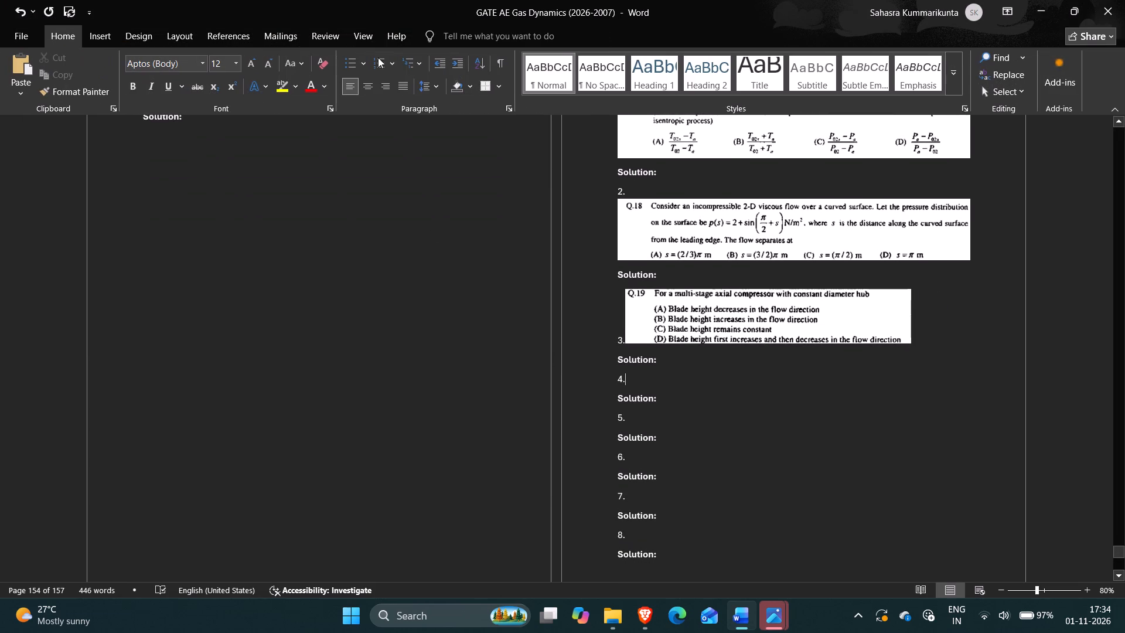
pyautogui.click(89, 29)
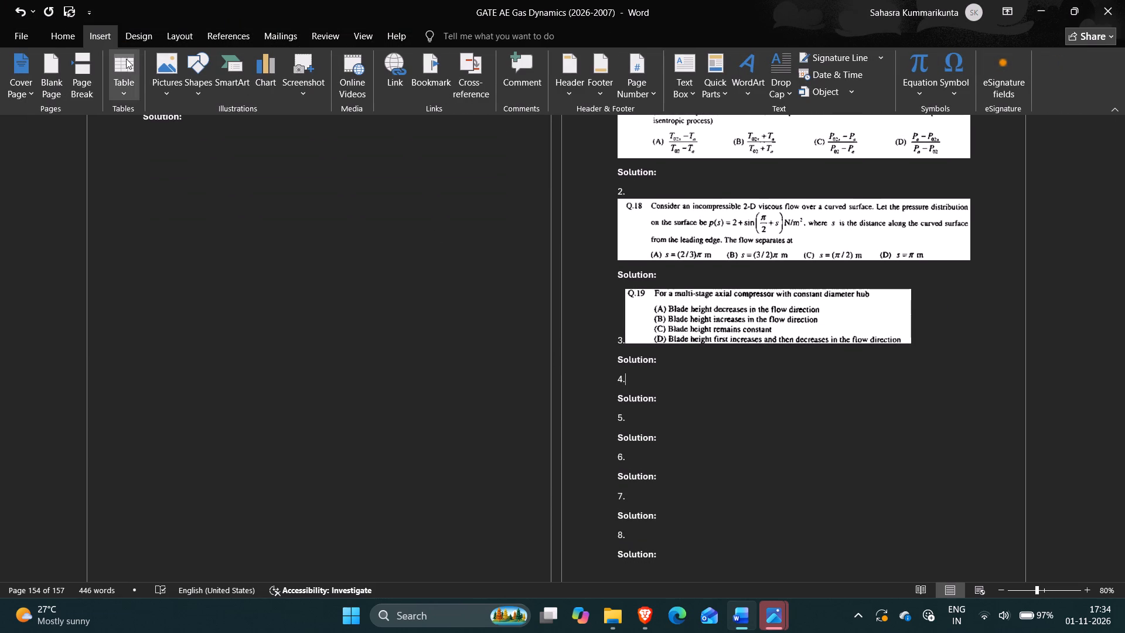
pyautogui.click(158, 83)
pyautogui.click(189, 134)
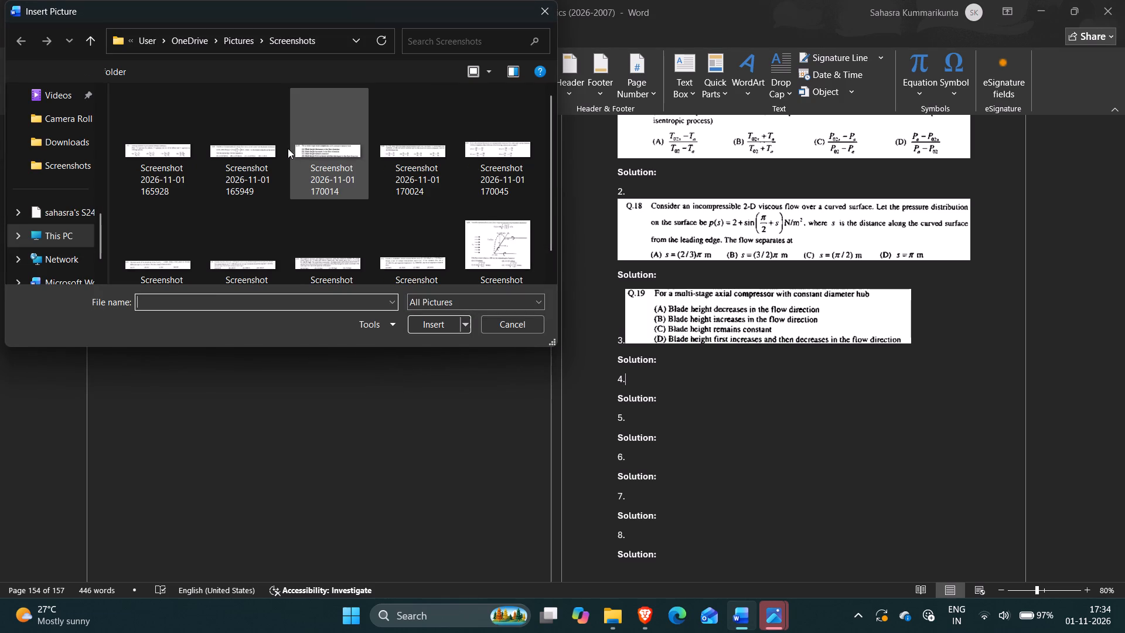
pyautogui.click(396, 158)
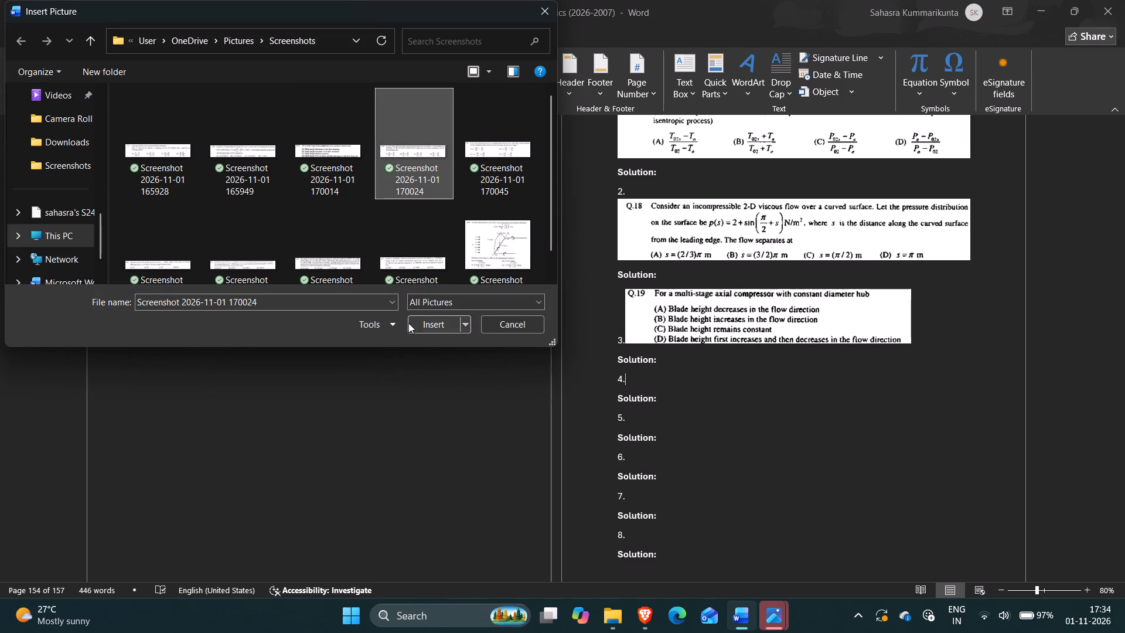
pyautogui.click(409, 323)
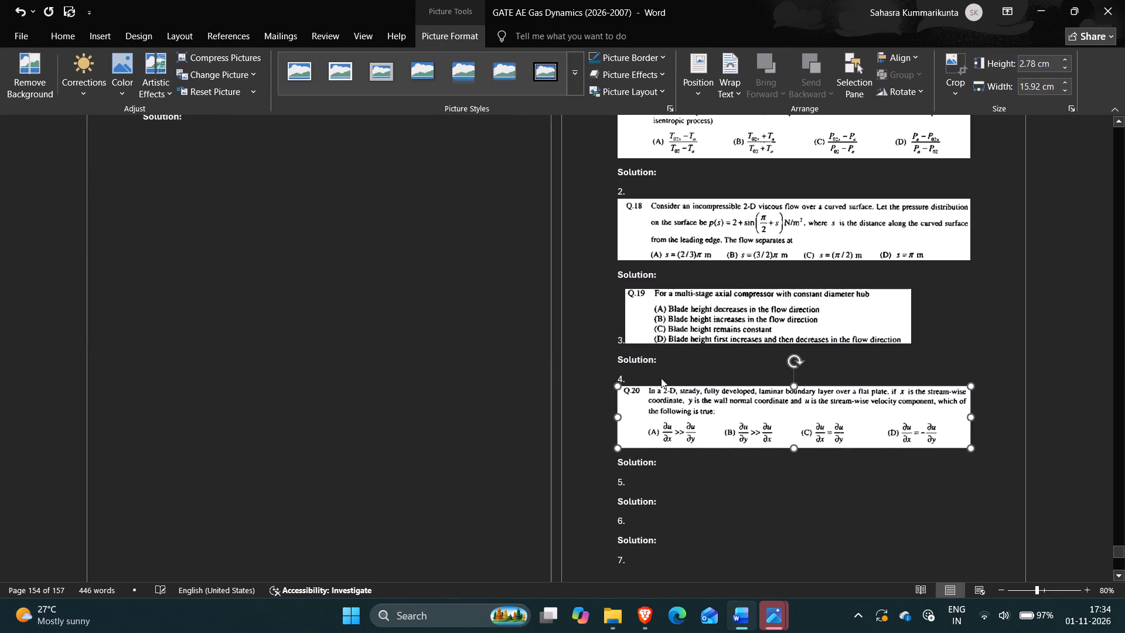
pyautogui.scroll(-1, 661, 378)
pyautogui.click(633, 438)
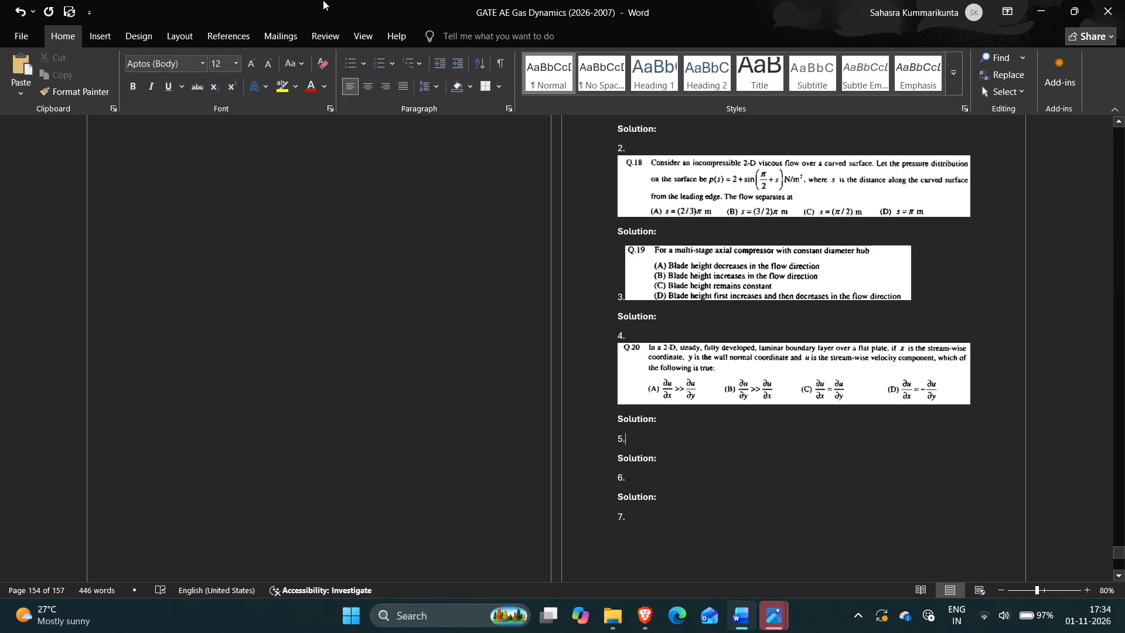
pyautogui.click(112, 29)
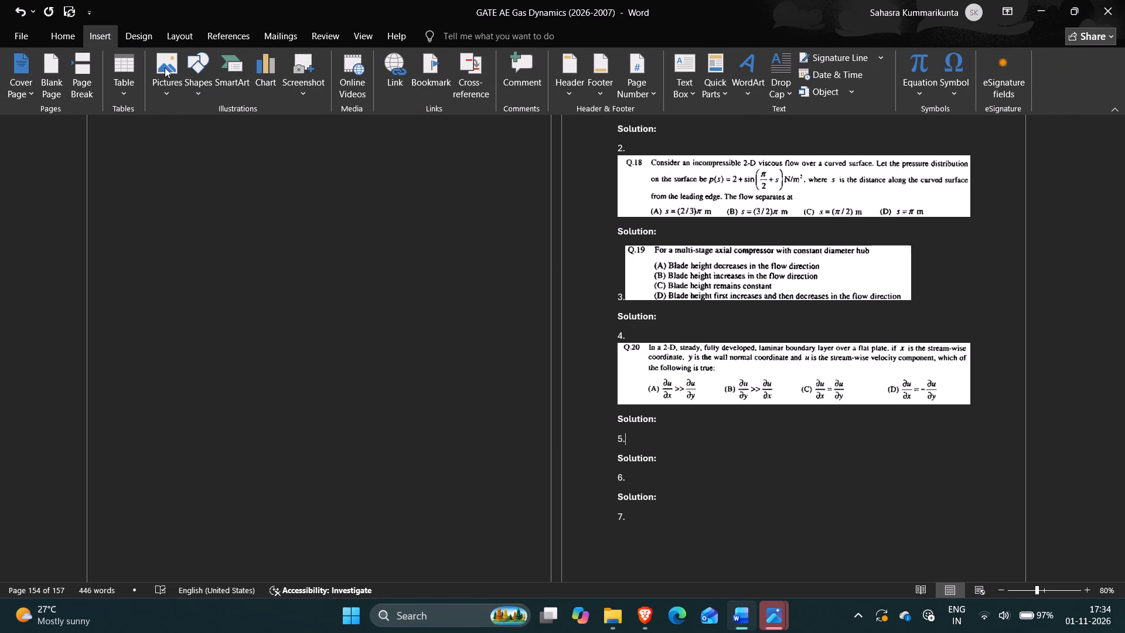
pyautogui.click(175, 76)
pyautogui.click(214, 136)
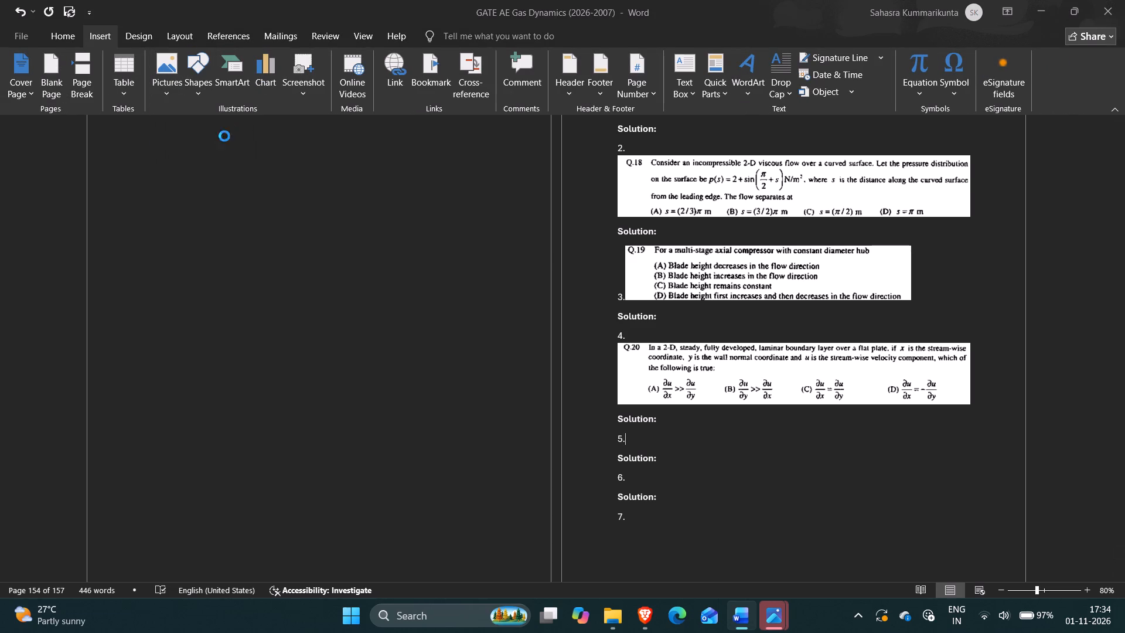
pyautogui.click(504, 187)
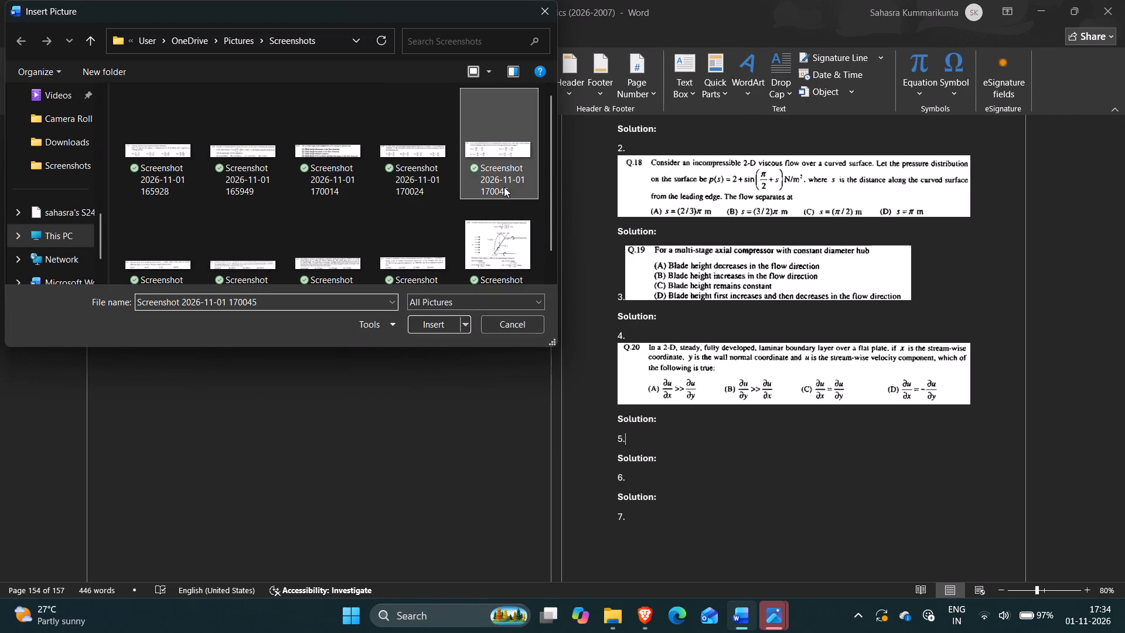
pyautogui.click(446, 328)
pyautogui.scroll(-1, 644, 403)
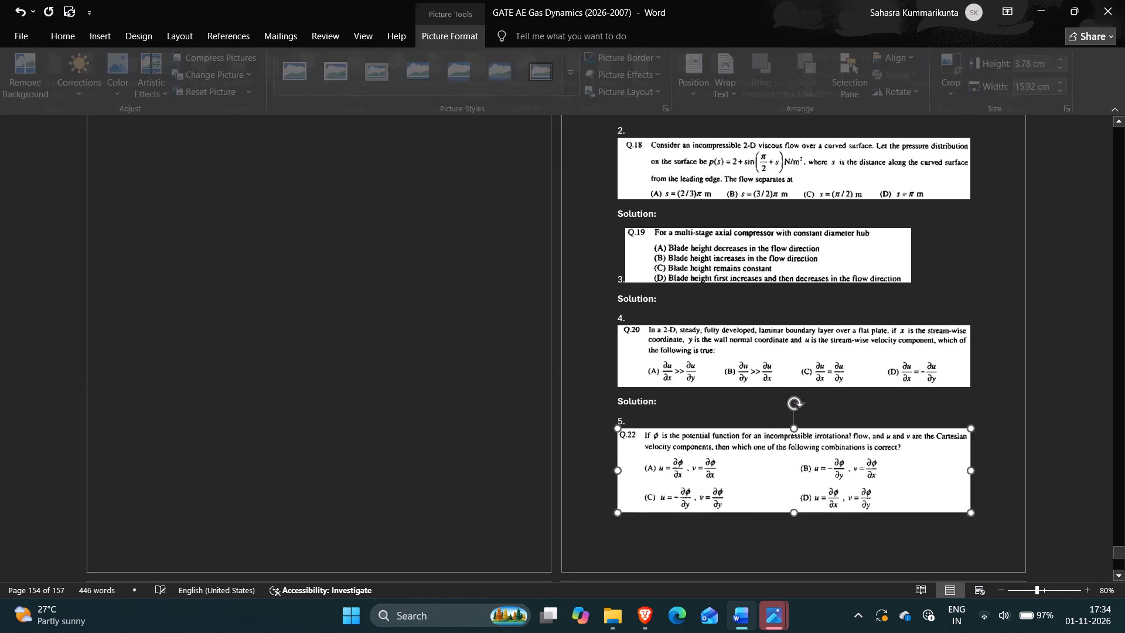
pyautogui.scroll(-4, 644, 403)
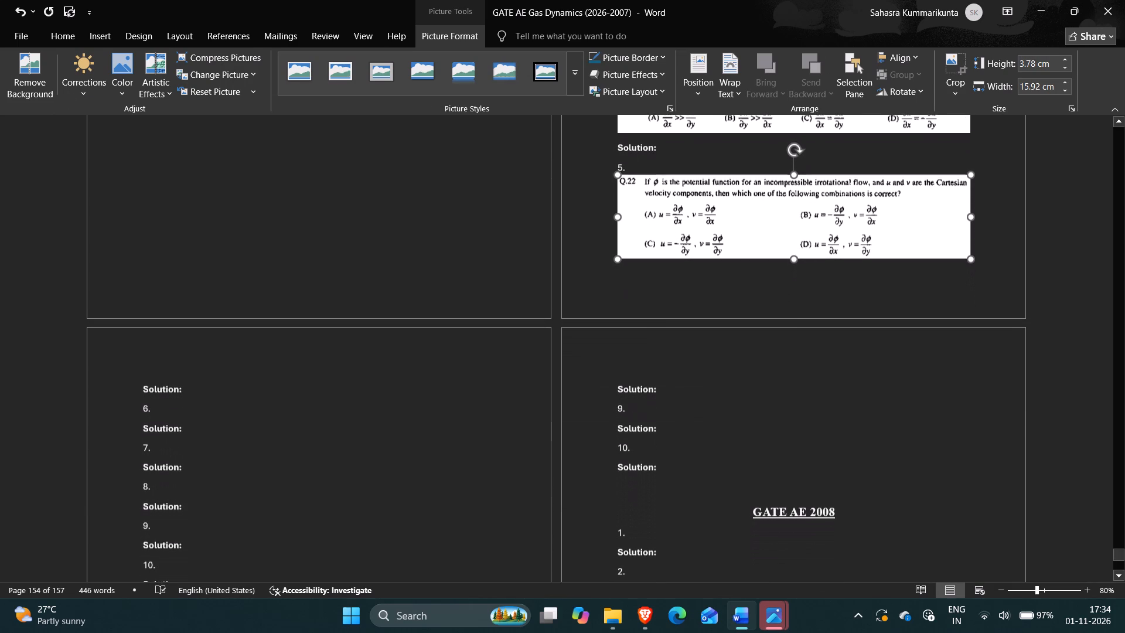
pyautogui.click(348, 406)
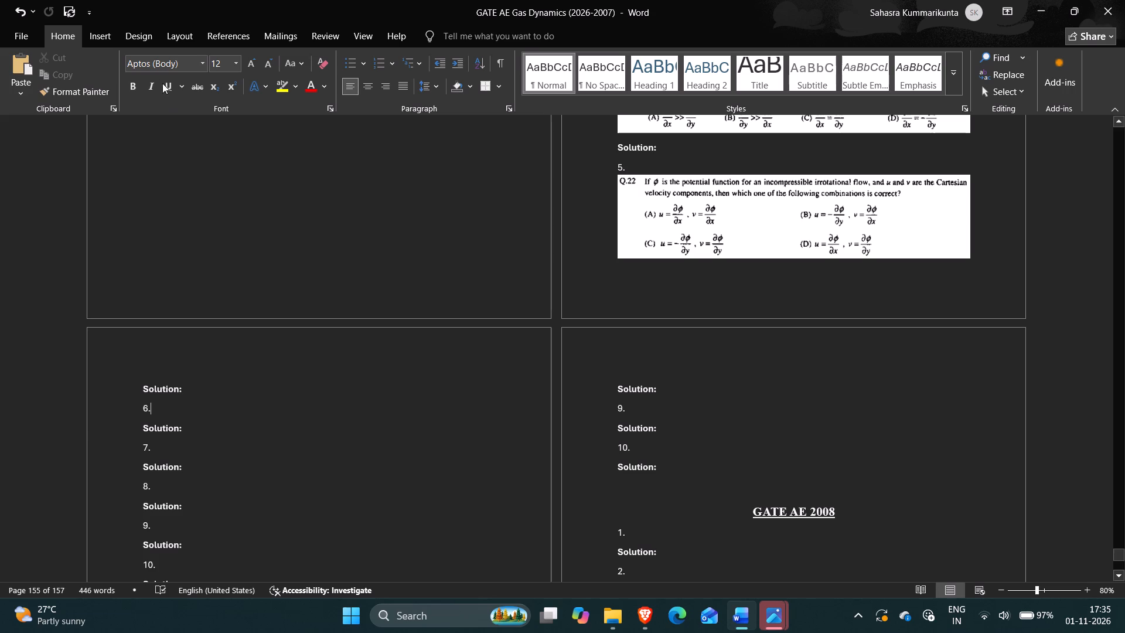
pyautogui.click(104, 39)
pyautogui.click(183, 100)
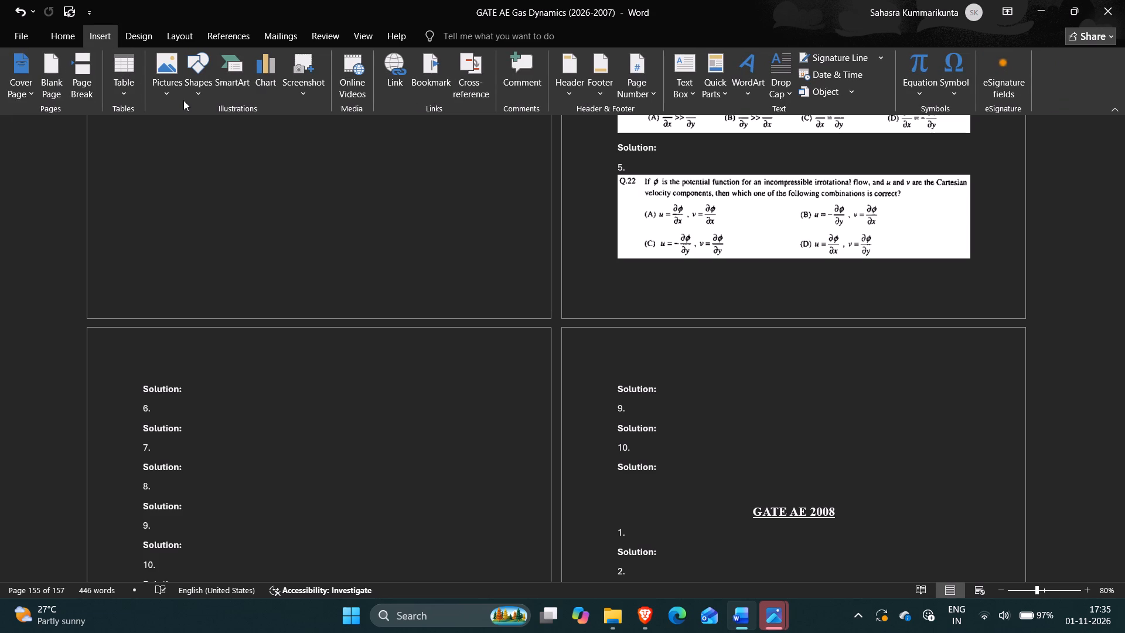
pyautogui.click(170, 95)
pyautogui.click(201, 135)
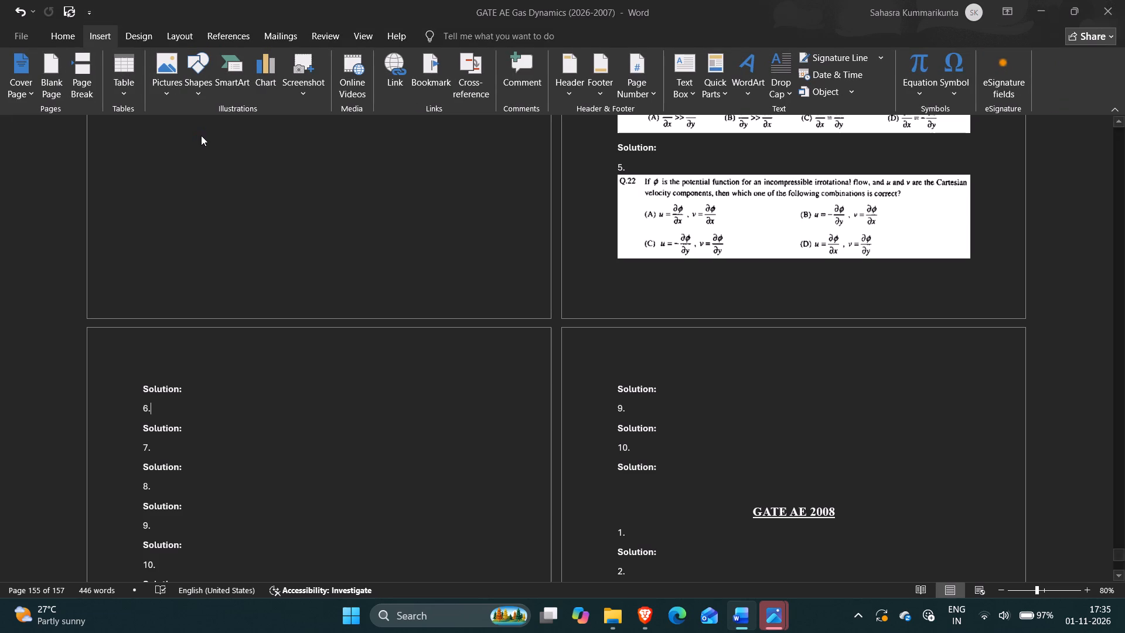
pyautogui.click(177, 270)
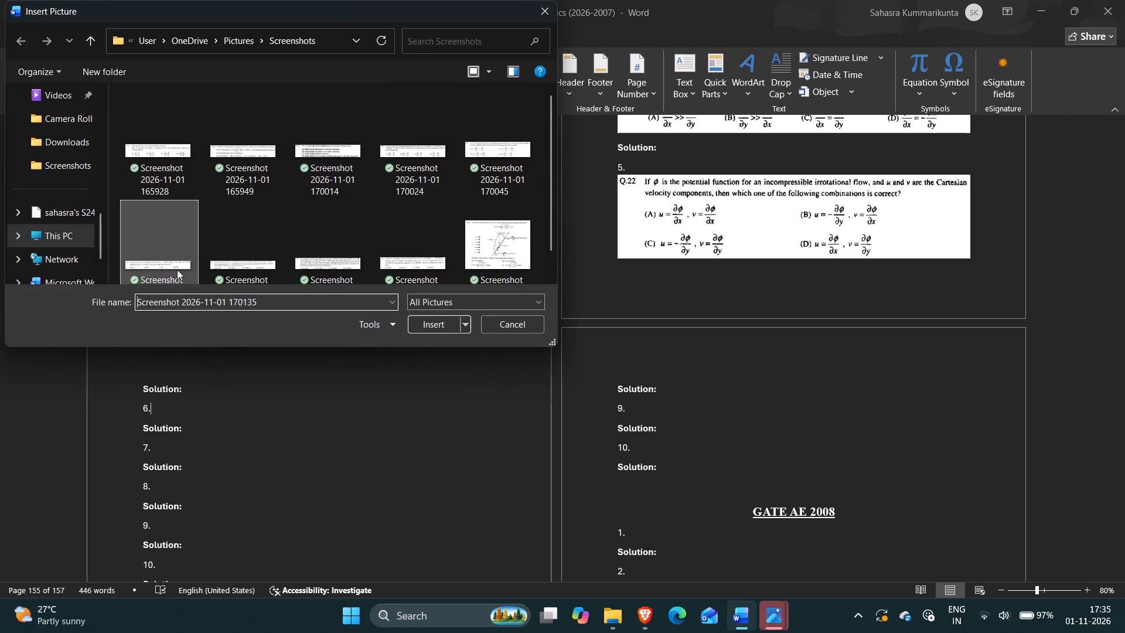
pyautogui.click(428, 314)
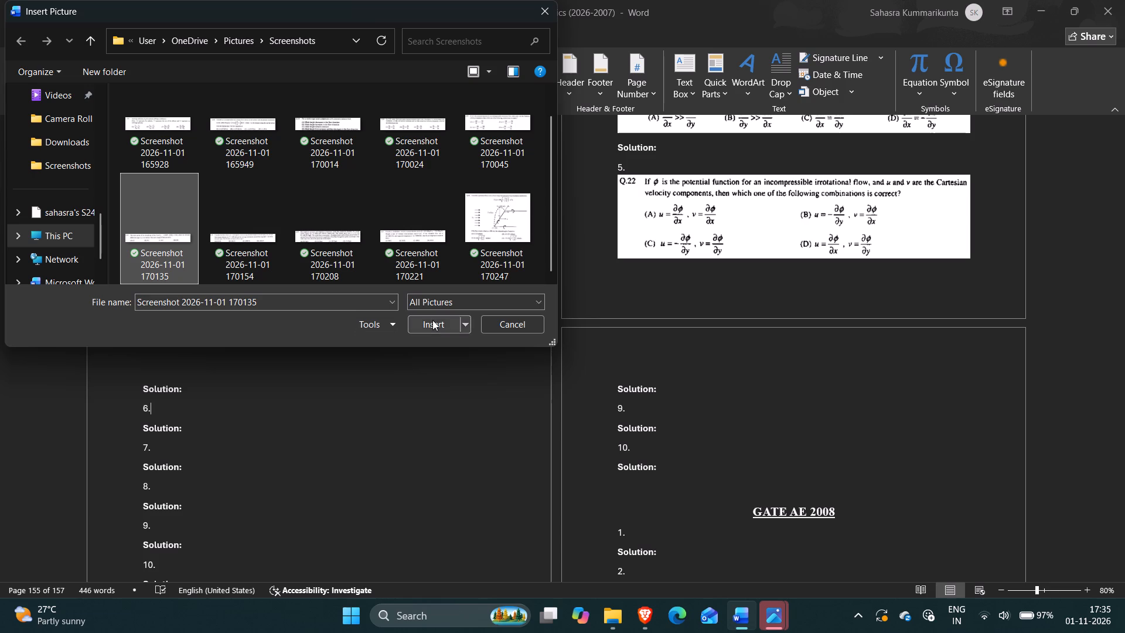
pyautogui.click(432, 320)
pyautogui.scroll(-2, 388, 373)
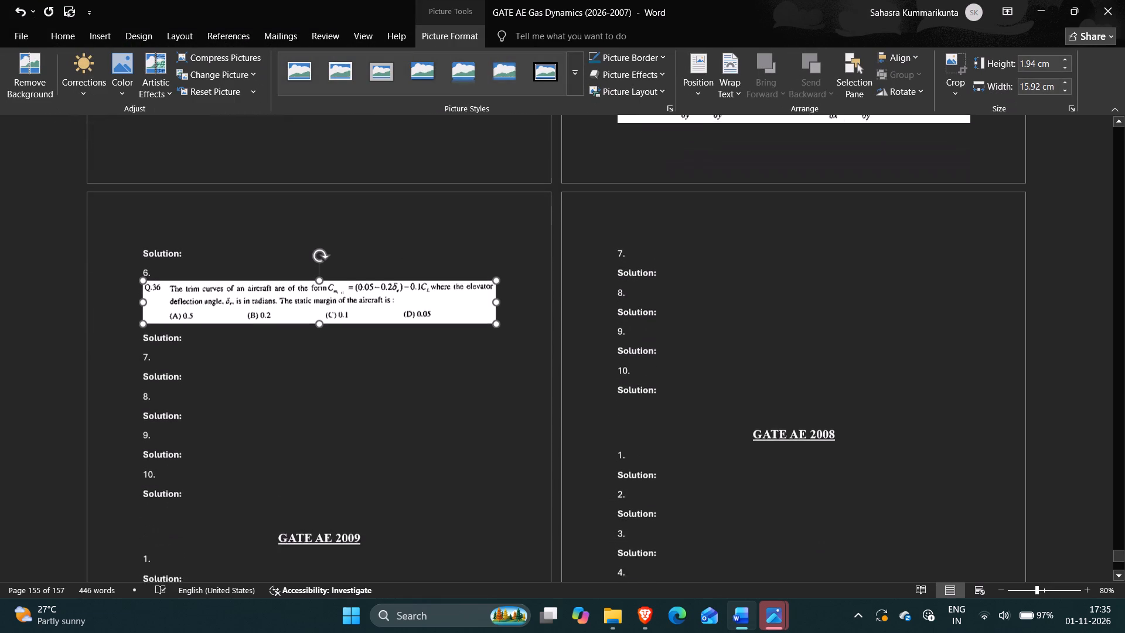
pyautogui.scroll(-1, 388, 373)
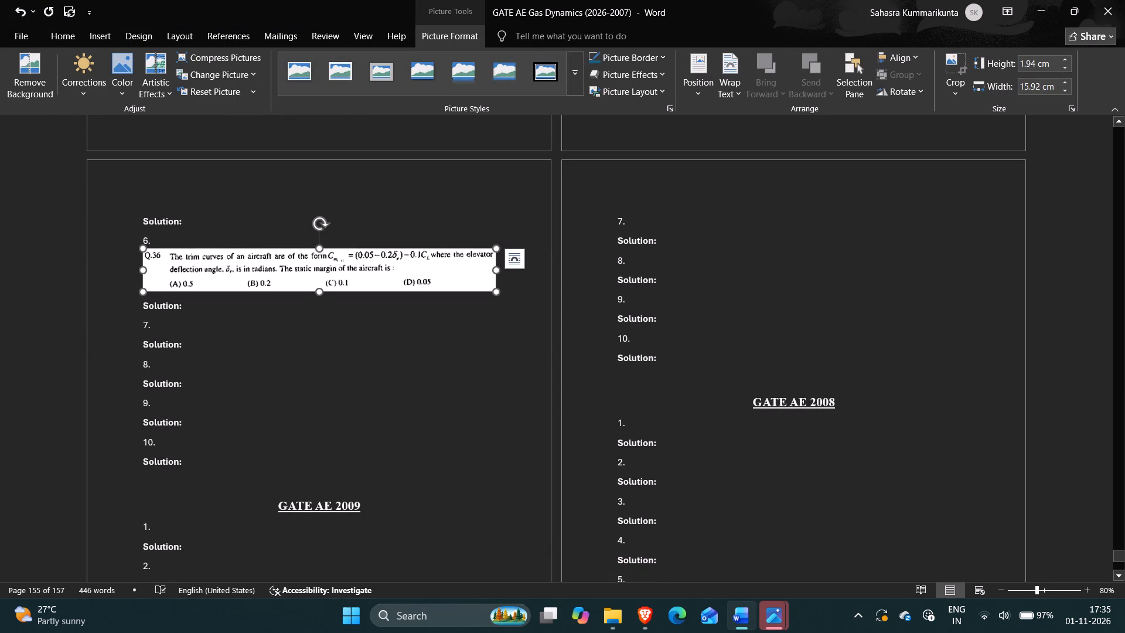
pyautogui.click(215, 323)
pyautogui.click(110, 32)
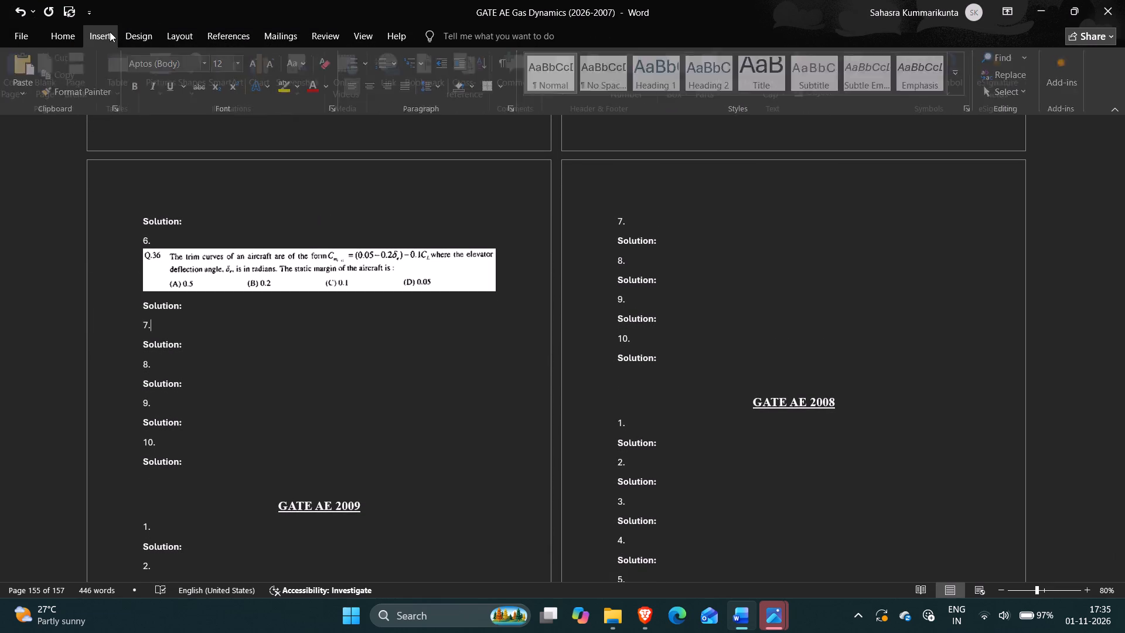
pyautogui.click(183, 83)
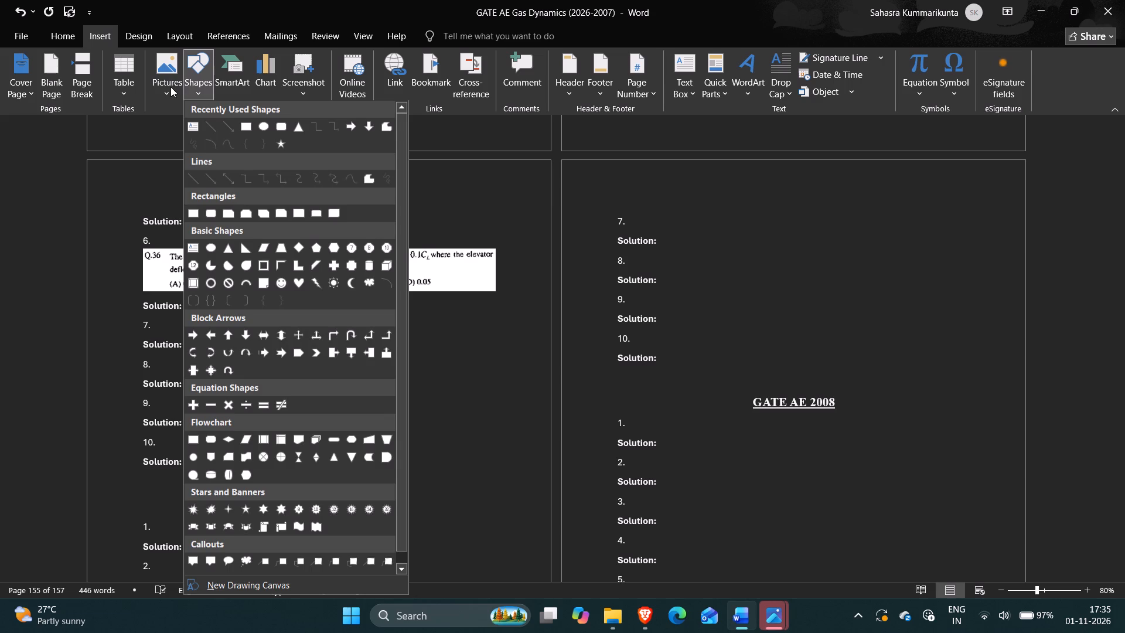
pyautogui.click(171, 87)
pyautogui.click(187, 124)
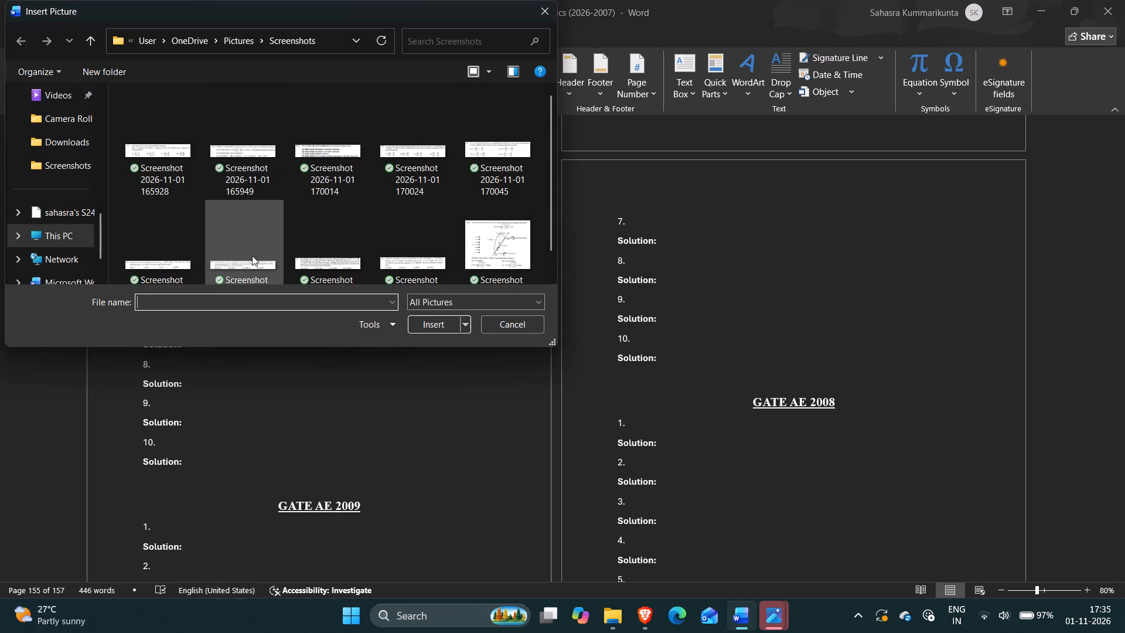
pyautogui.click(252, 256)
pyautogui.click(418, 324)
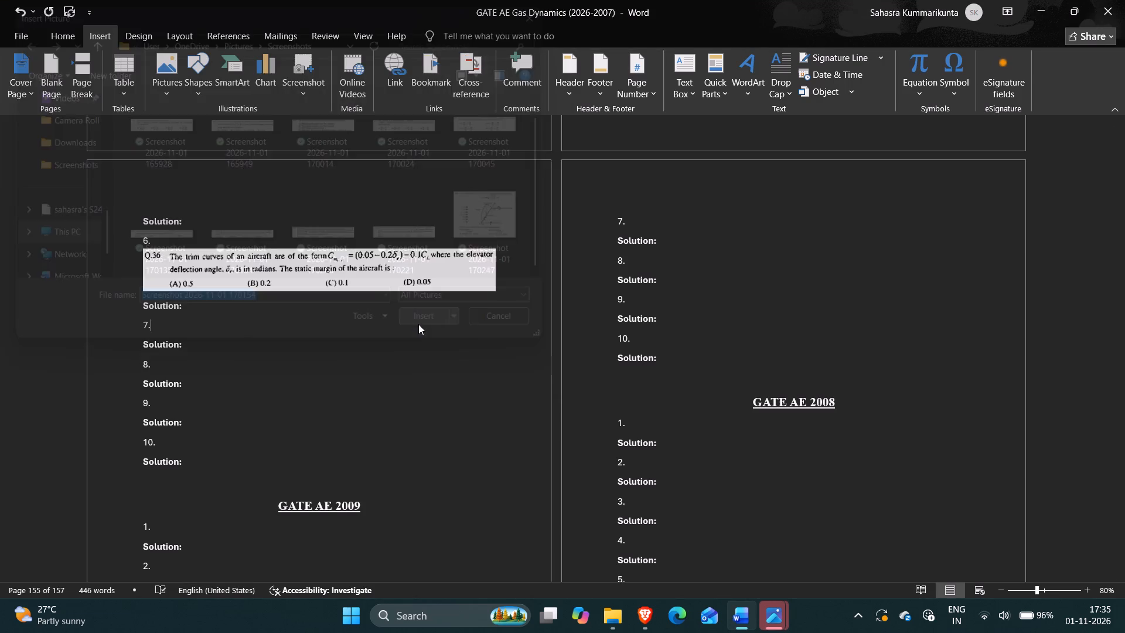
pyautogui.scroll(-2, 418, 324)
pyautogui.click(366, 304)
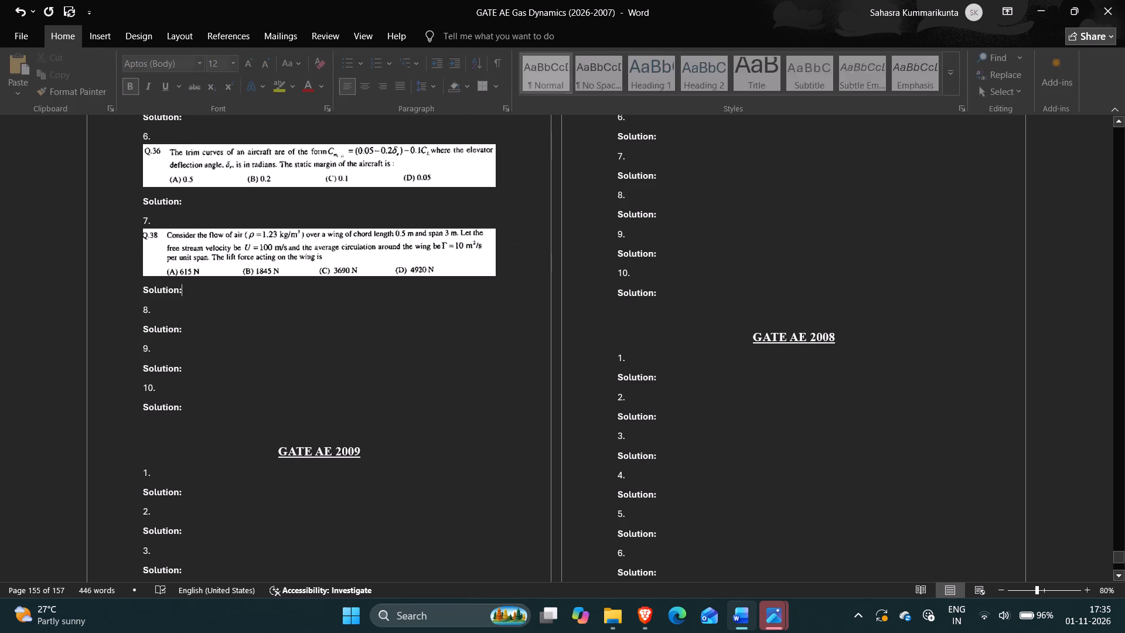
pyautogui.click(213, 304)
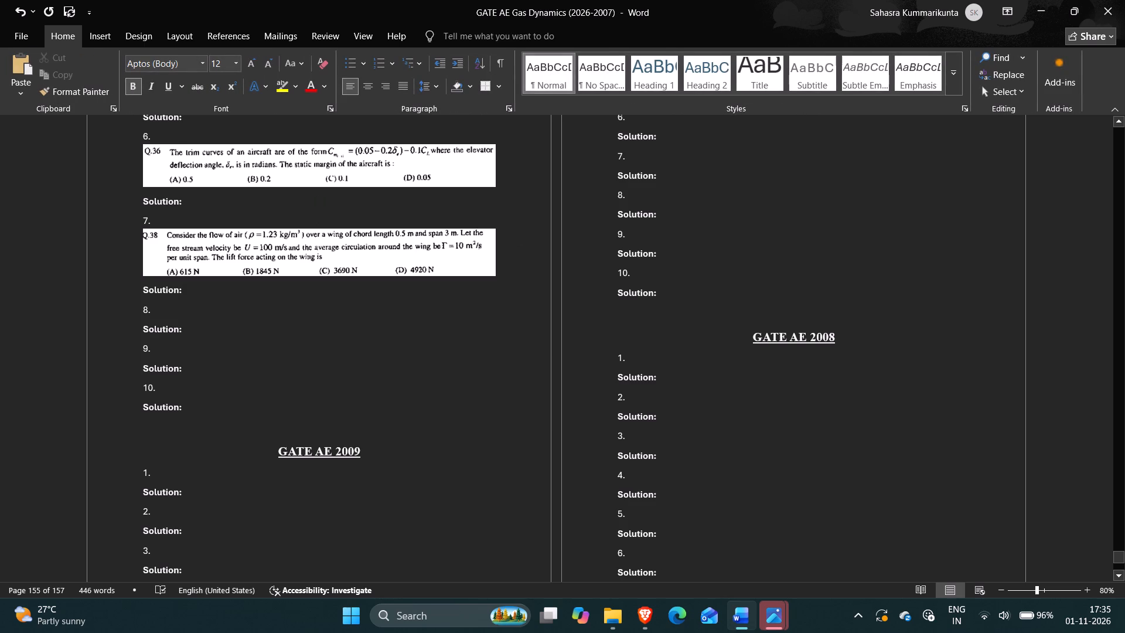
pyautogui.click(172, 307)
pyautogui.click(111, 30)
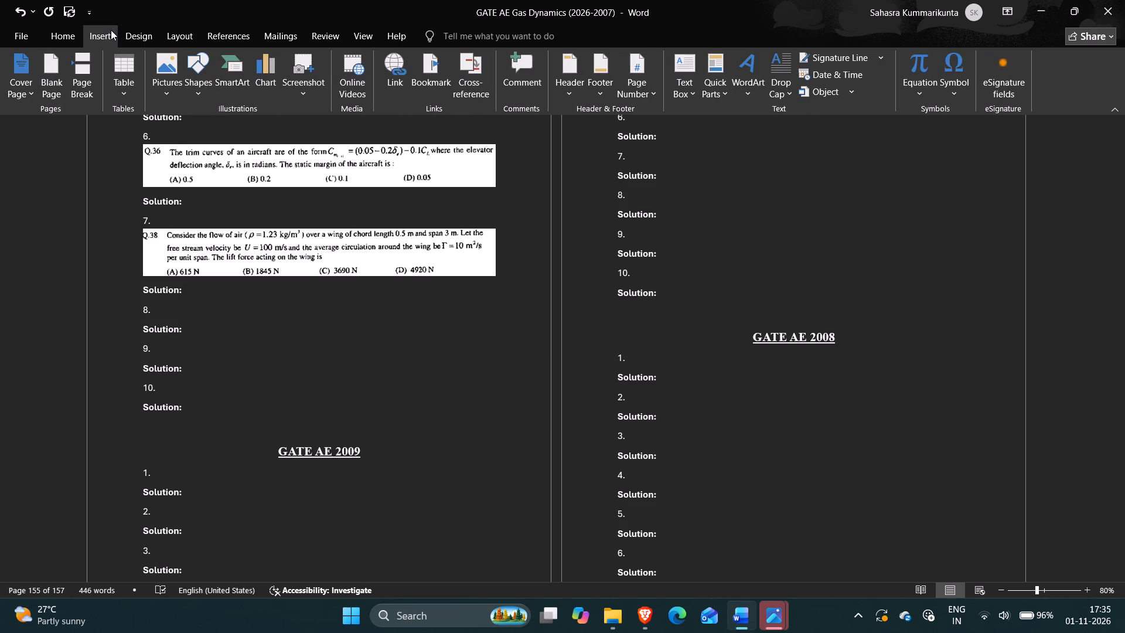
pyautogui.click(178, 85)
pyautogui.click(187, 124)
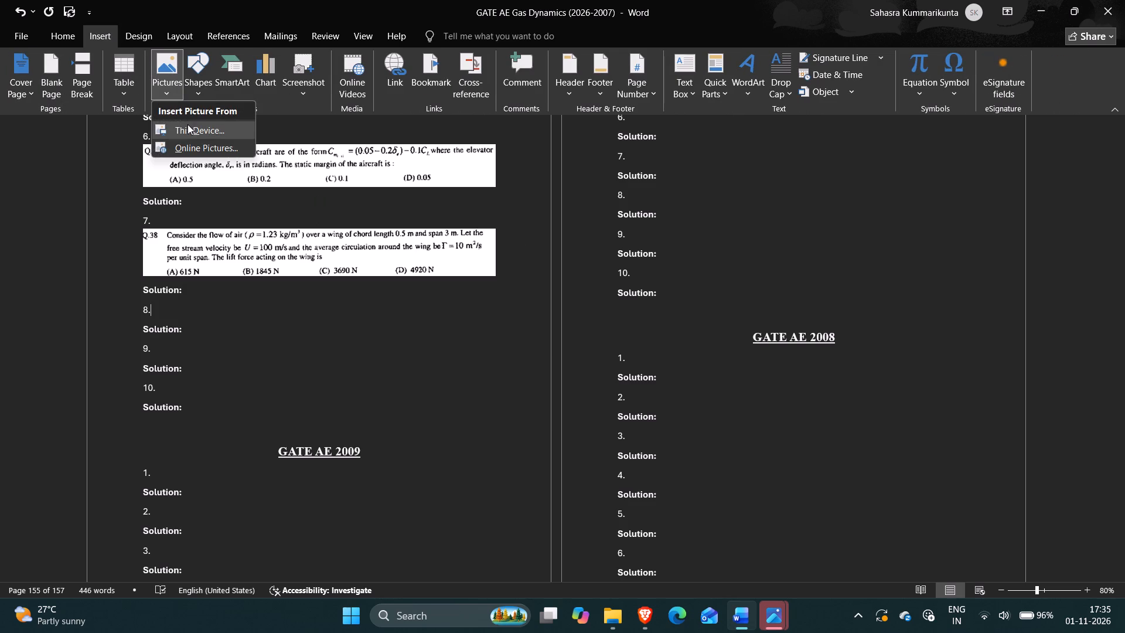
pyautogui.scroll(-1, 270, 215)
pyautogui.click(294, 221)
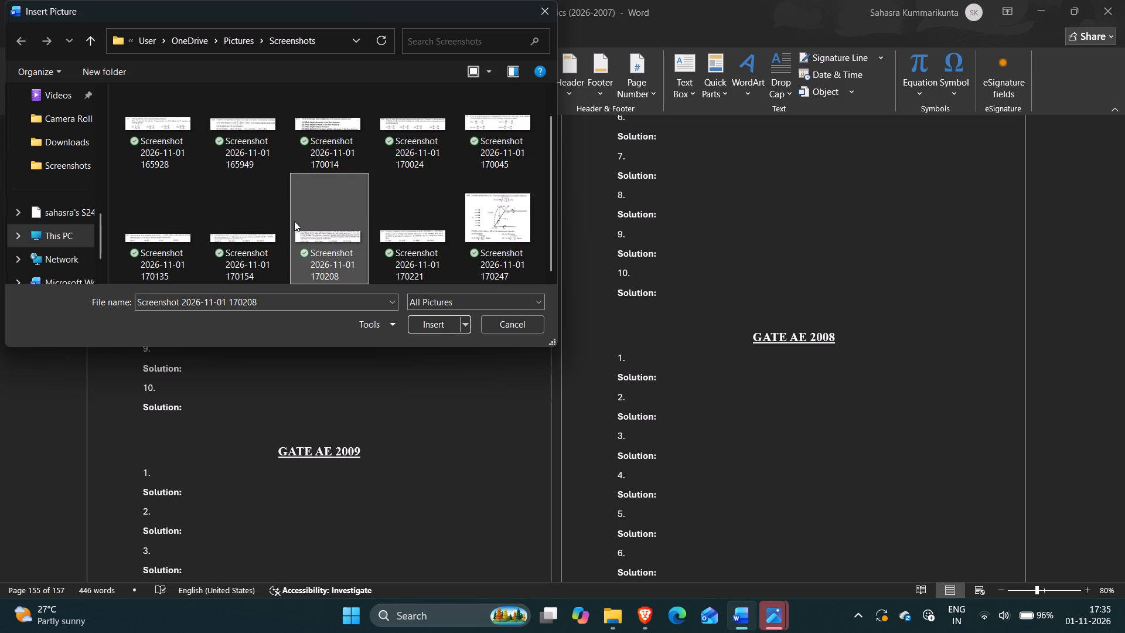
pyautogui.click(294, 221)
pyautogui.click(434, 323)
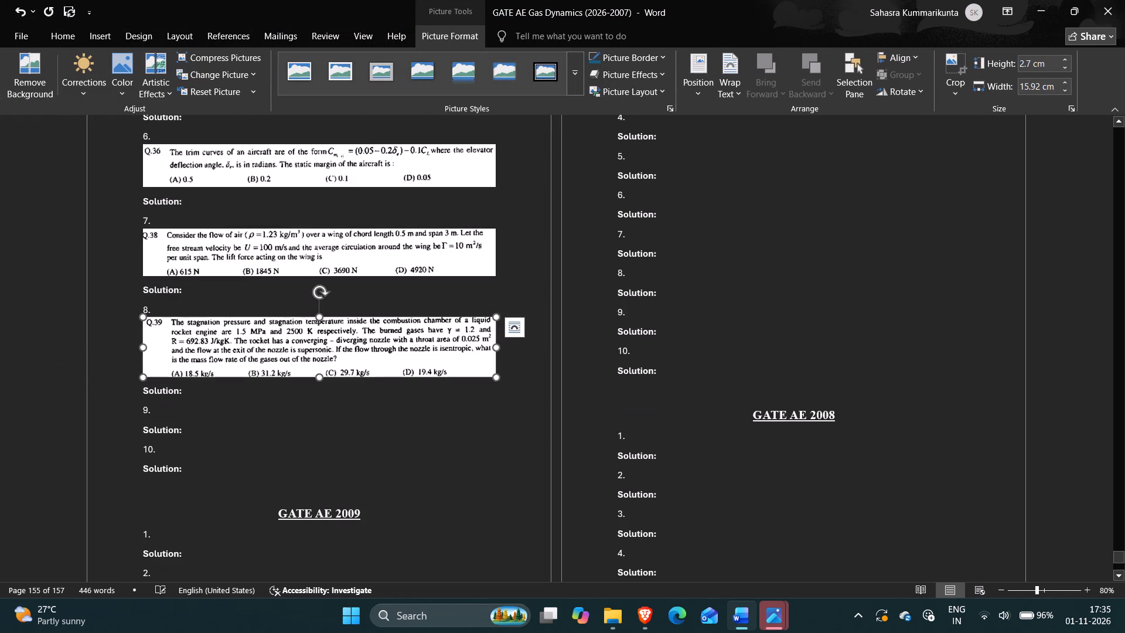
pyautogui.scroll(-1, 434, 323)
pyautogui.click(221, 284)
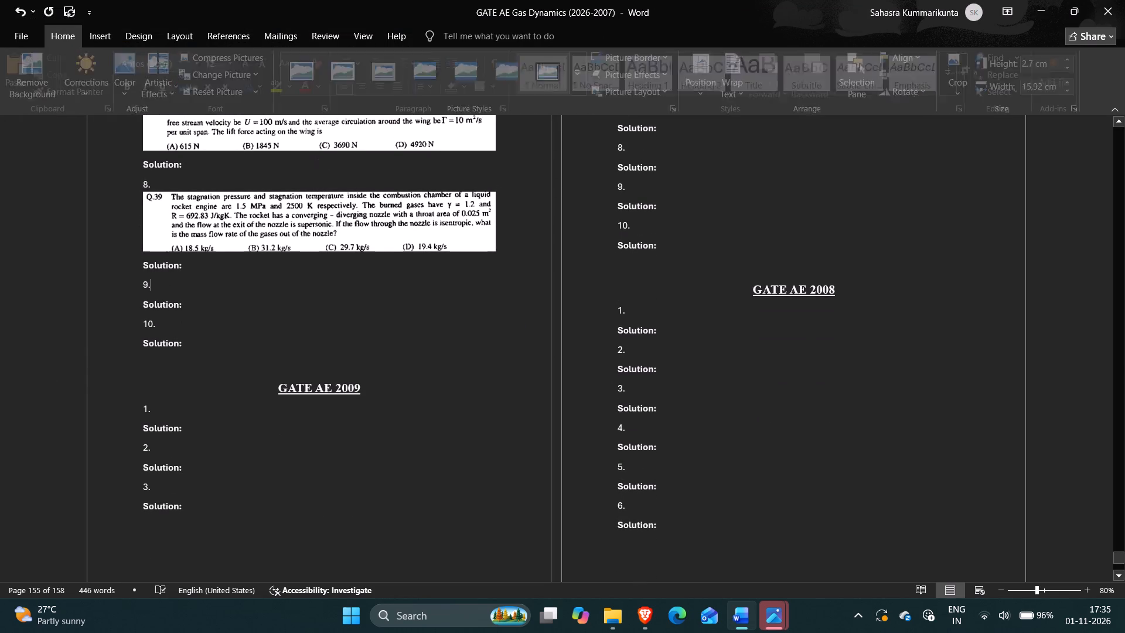
pyautogui.click(107, 32)
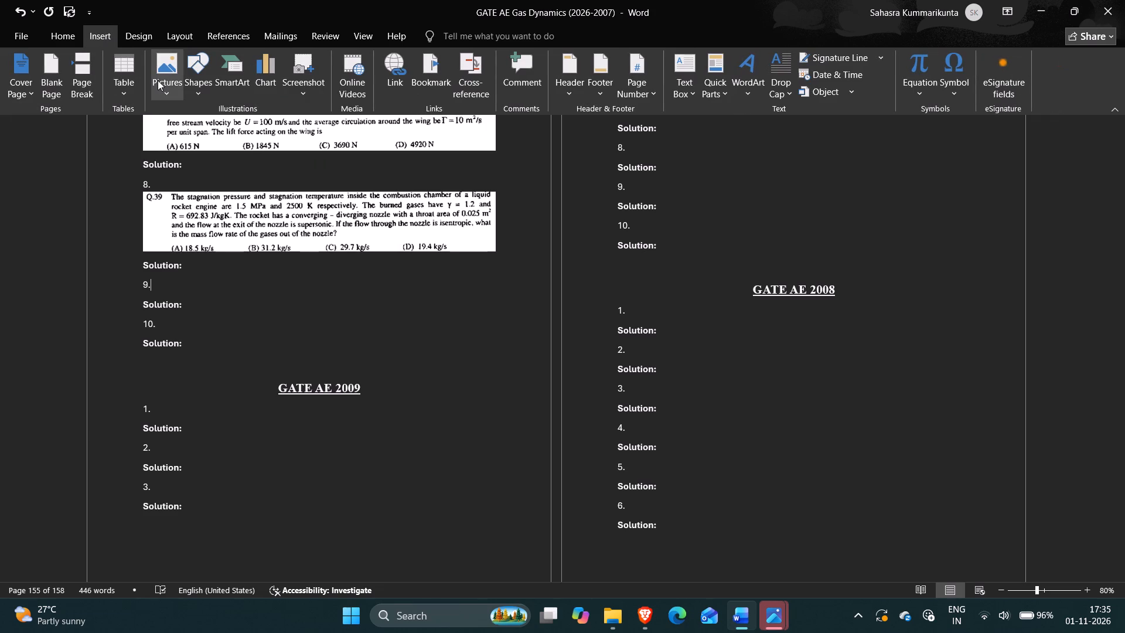
pyautogui.click(158, 80)
pyautogui.click(187, 128)
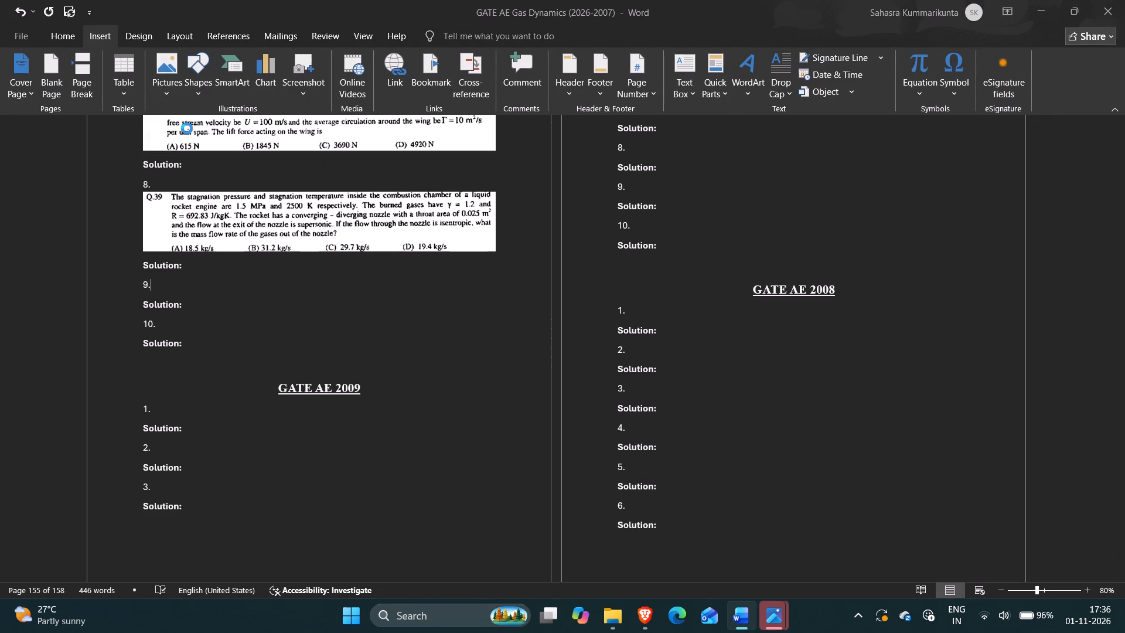
pyautogui.click(412, 227)
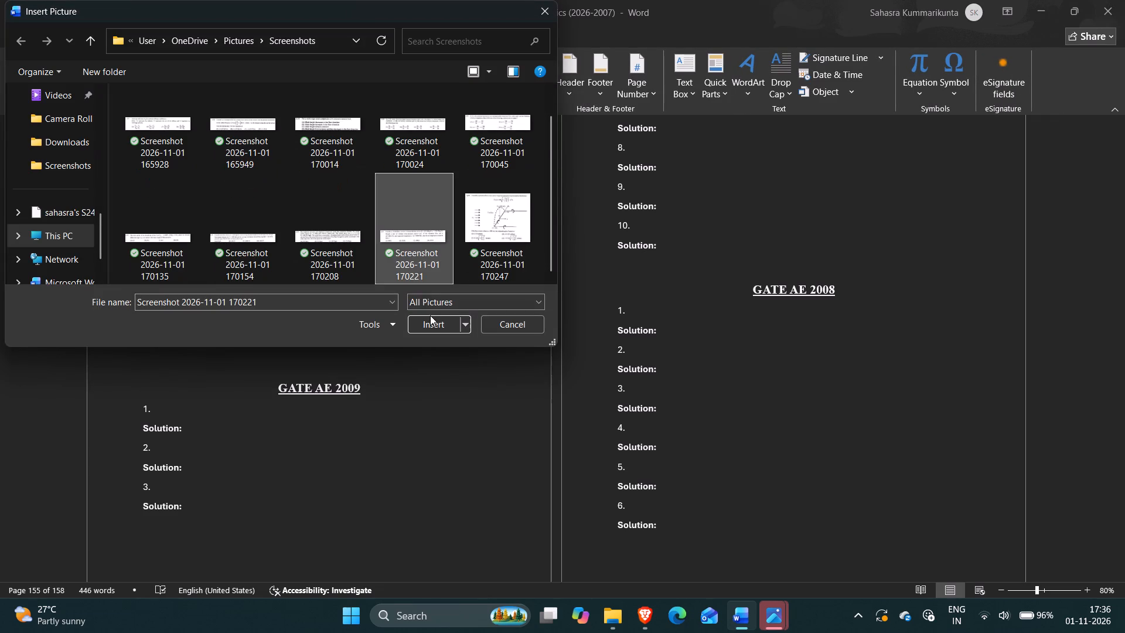
pyautogui.click(432, 322)
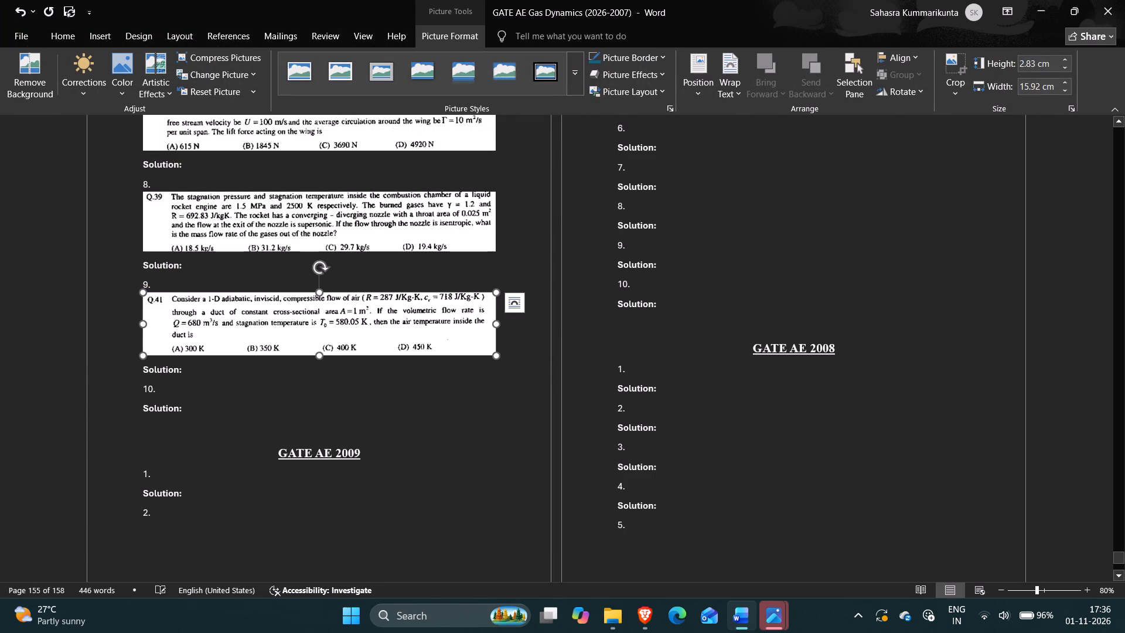
pyautogui.click(221, 384)
pyautogui.click(92, 38)
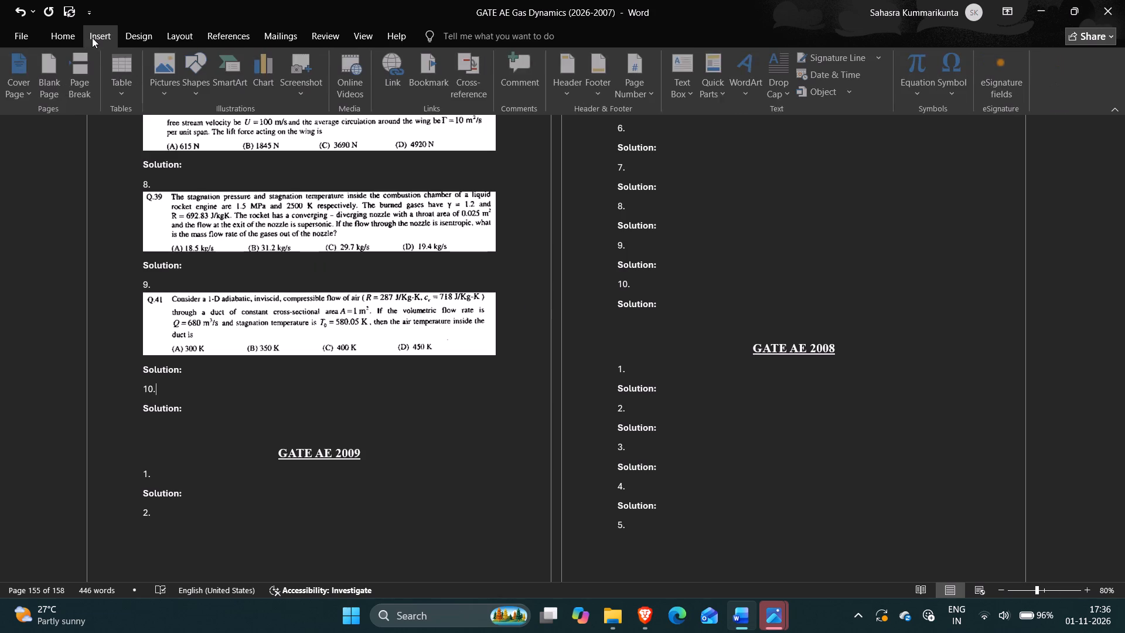
pyautogui.click(155, 87)
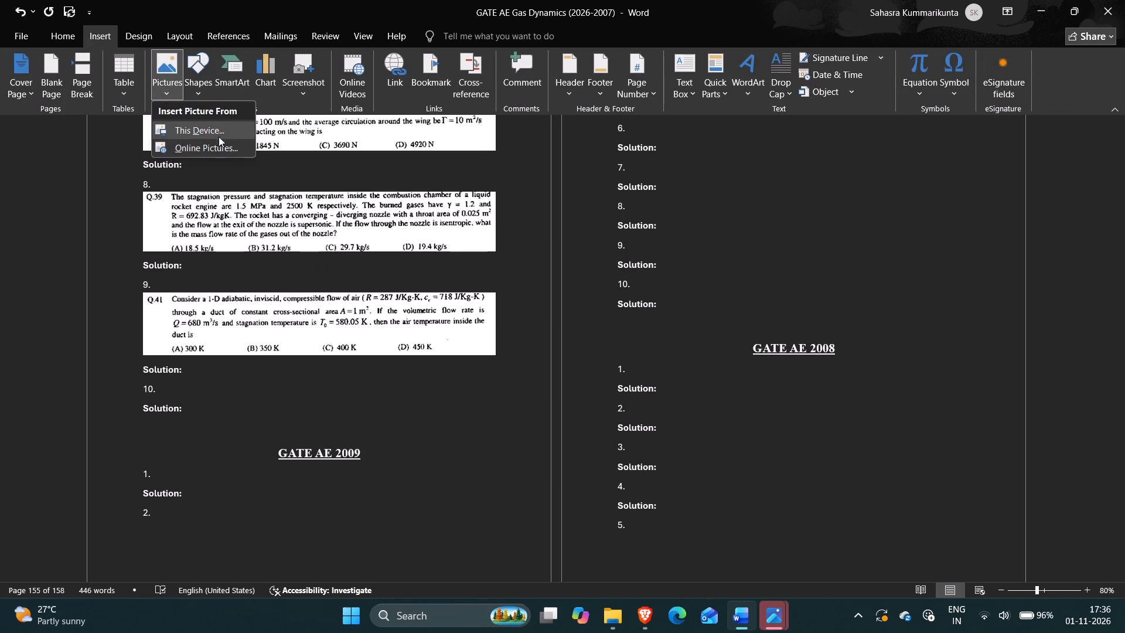
pyautogui.click(219, 132)
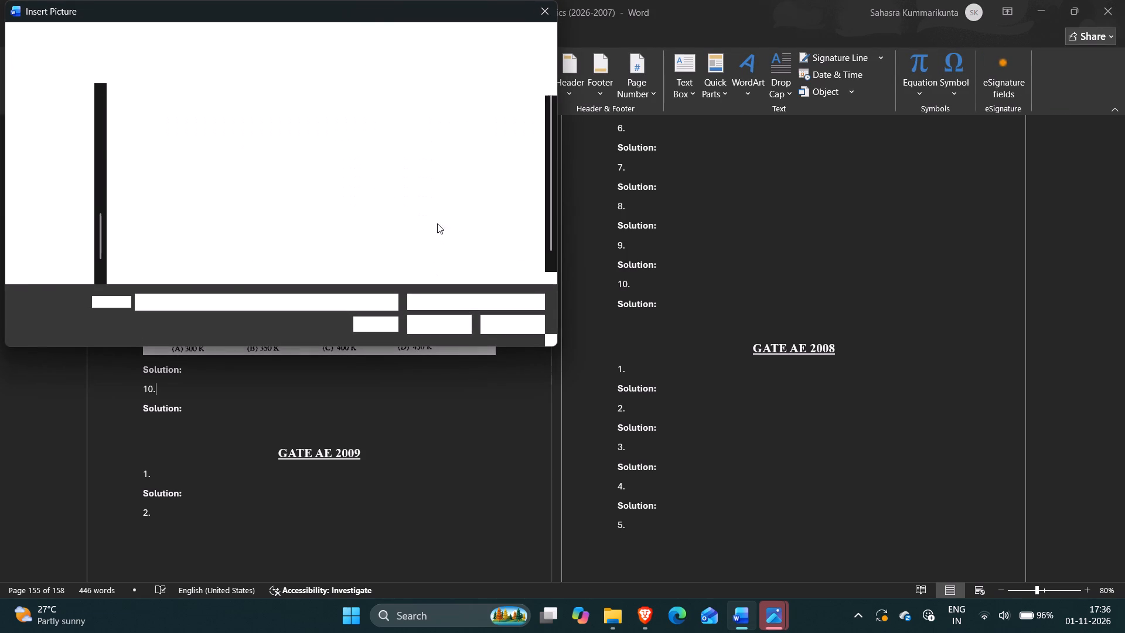
pyautogui.click(471, 240)
pyautogui.click(444, 322)
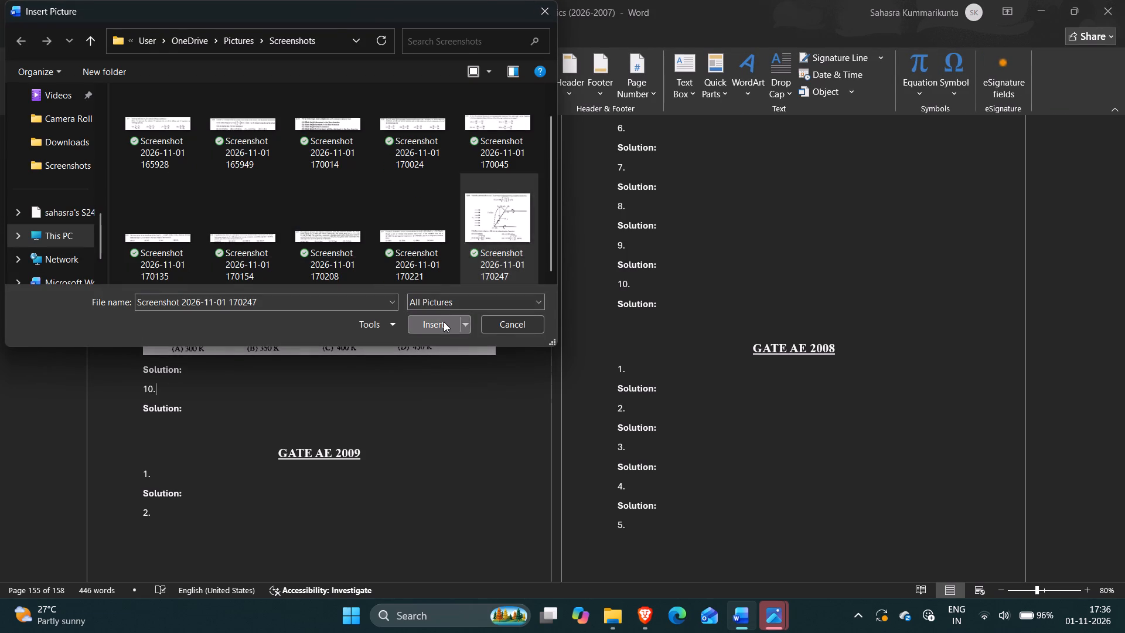
# Insert 18 blank lines before item 2 of the GATE AE 2010 section to push it onto a new page.
pyautogui.scroll(4, 444, 322)
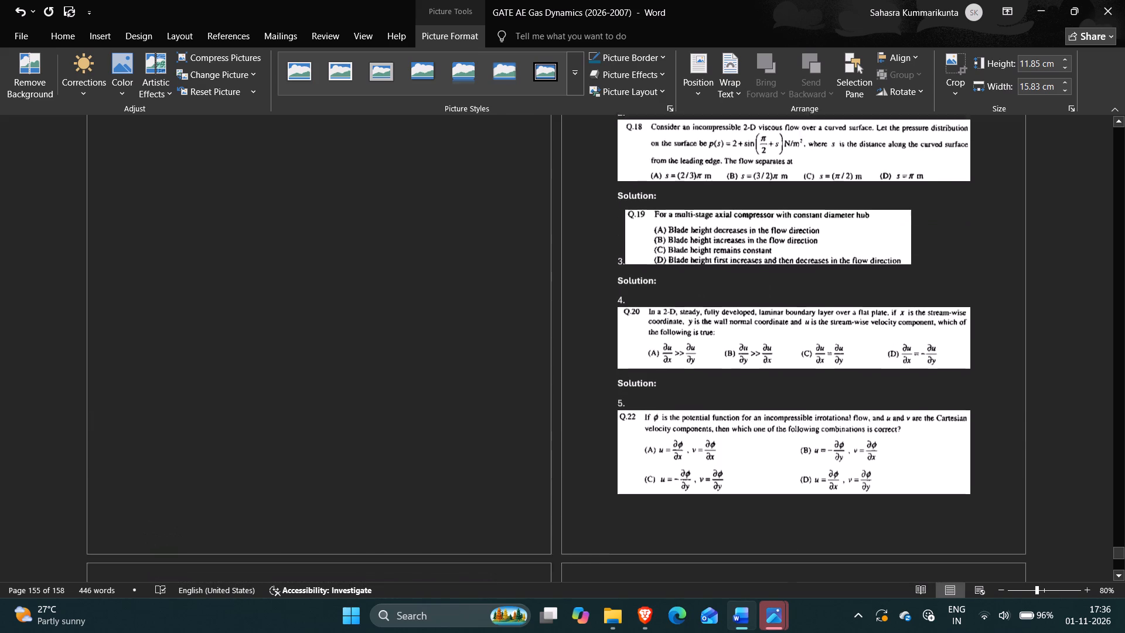
pyautogui.scroll(2, 444, 322)
pyautogui.scroll(-1, 444, 322)
pyautogui.scroll(1, 444, 322)
pyautogui.scroll(-1, 444, 322)
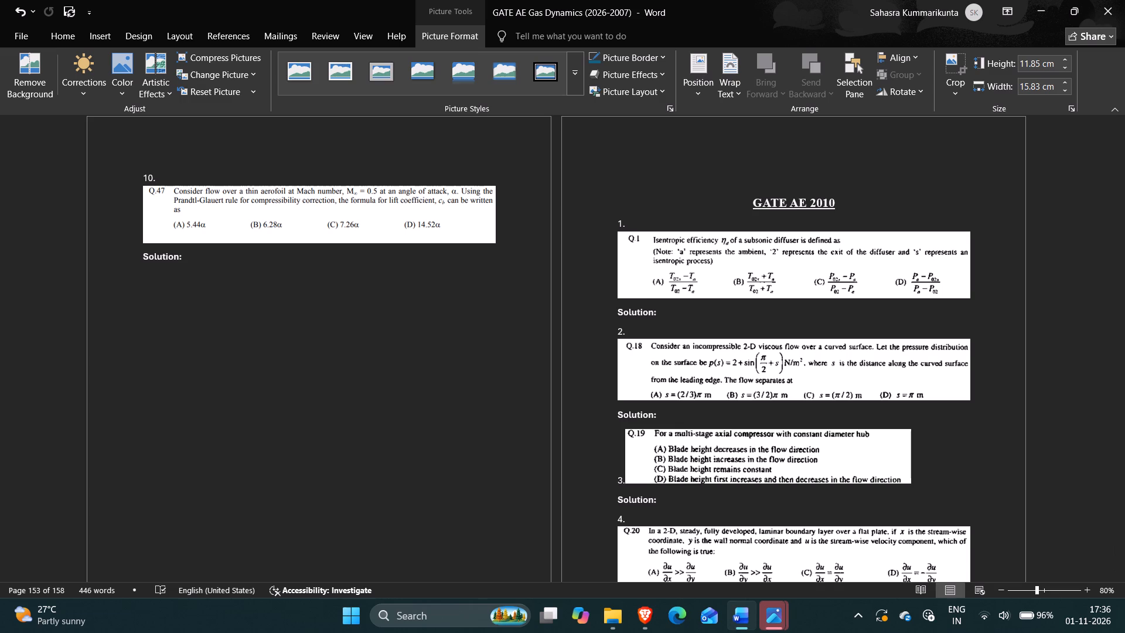
pyautogui.click(622, 322)
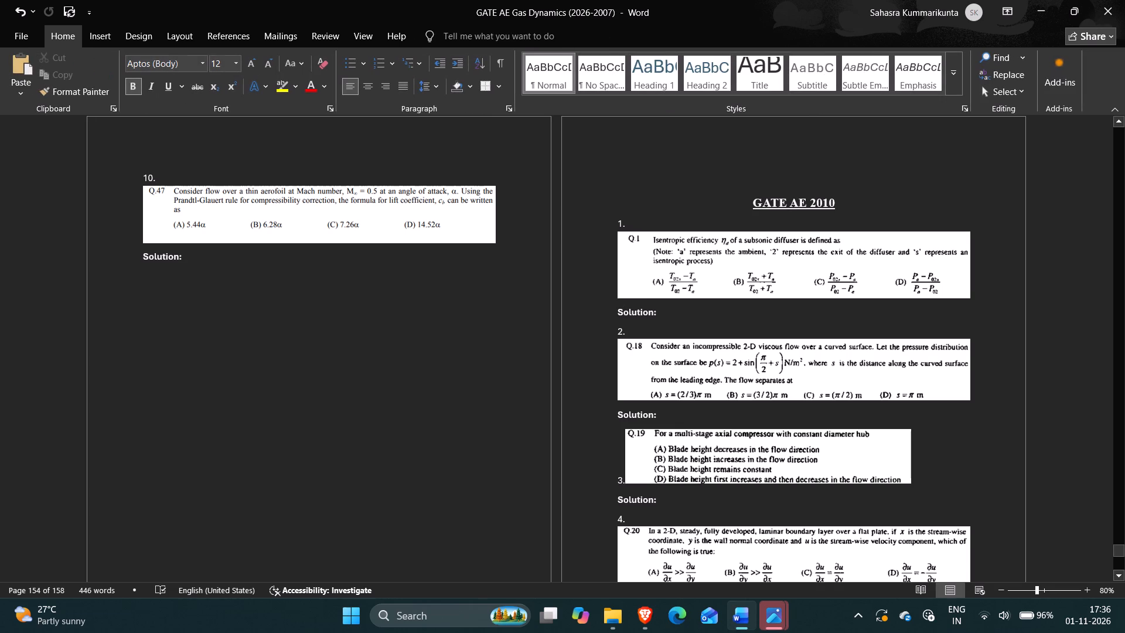
pyautogui.press('Down')
pyautogui.press('Left')
pyautogui.press('Return')
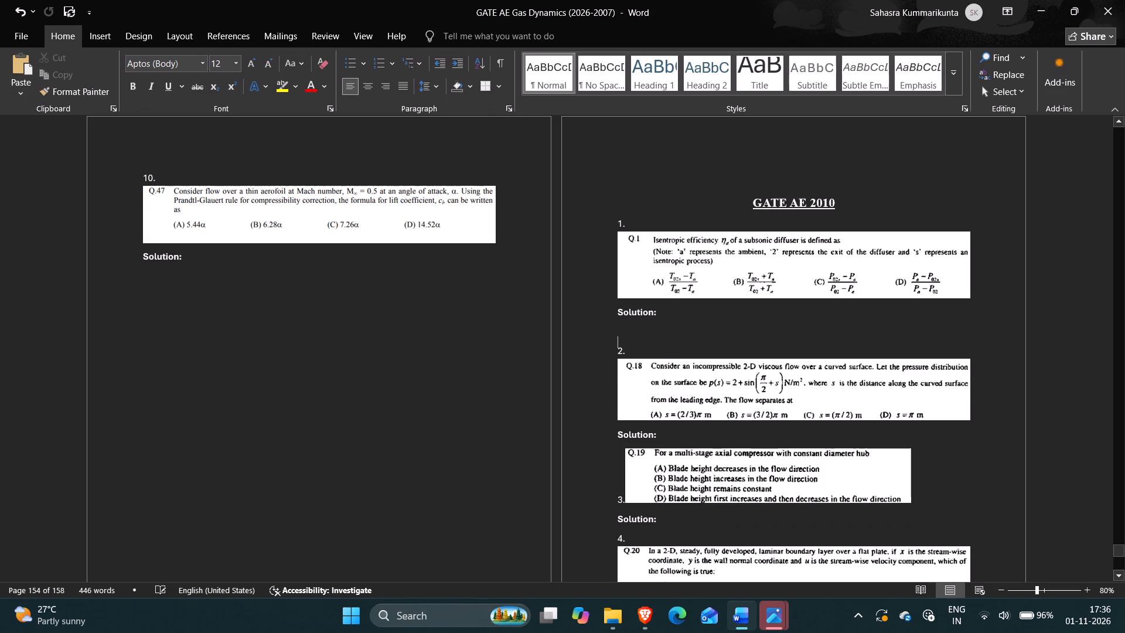
pyautogui.press('Return')
pyautogui.press('Return')
pyautogui.press('Return')
pyautogui.press('Return')
pyautogui.press('Return')
pyautogui.press('Return')
pyautogui.press('Return')
pyautogui.press('Return')
pyautogui.press('Return')
pyautogui.press('Return')
pyautogui.press('Return')
pyautogui.press('Return')
pyautogui.press('Return')
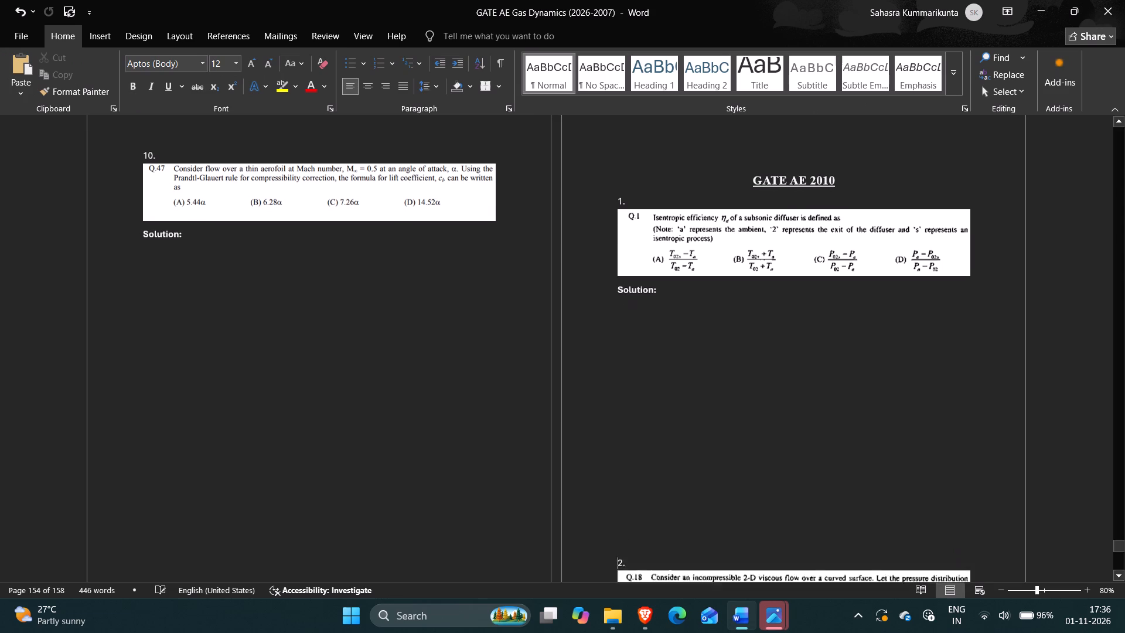
pyautogui.press('Return')
pyautogui.press('Return')
pyautogui.press('Return')
pyautogui.press('Return')
# Insert 20 blank lines before item 3 of the GATE AE 2010 section to push it onto the next page.
pyautogui.press('Down')
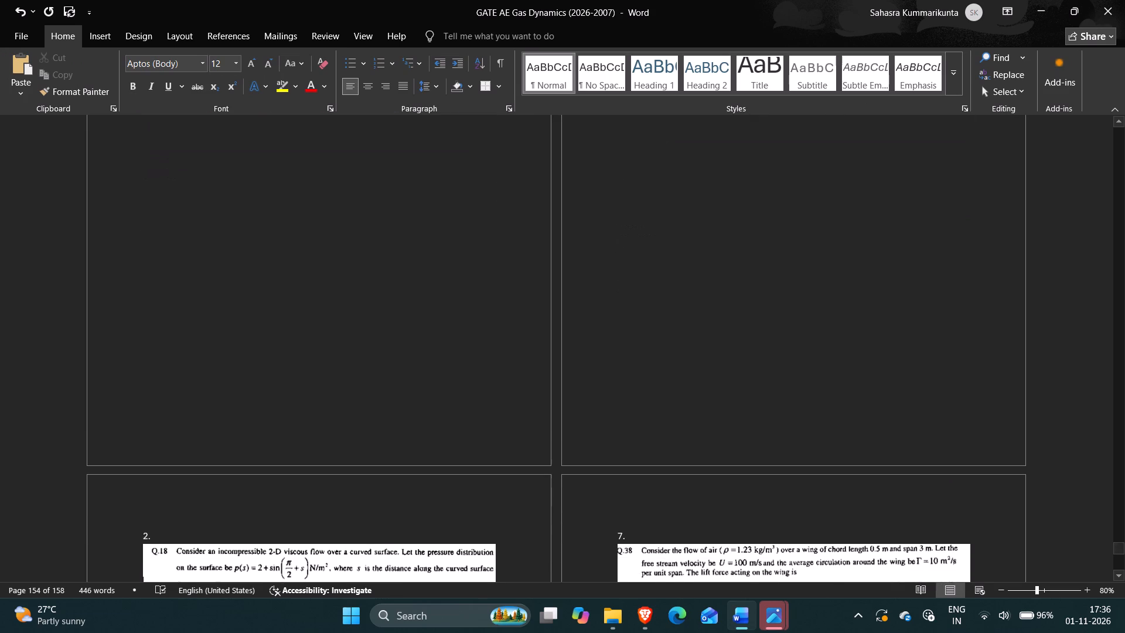
pyautogui.press('Down')
pyautogui.press('Down')
pyautogui.press('Return')
pyautogui.press('Return')
pyautogui.press('Return')
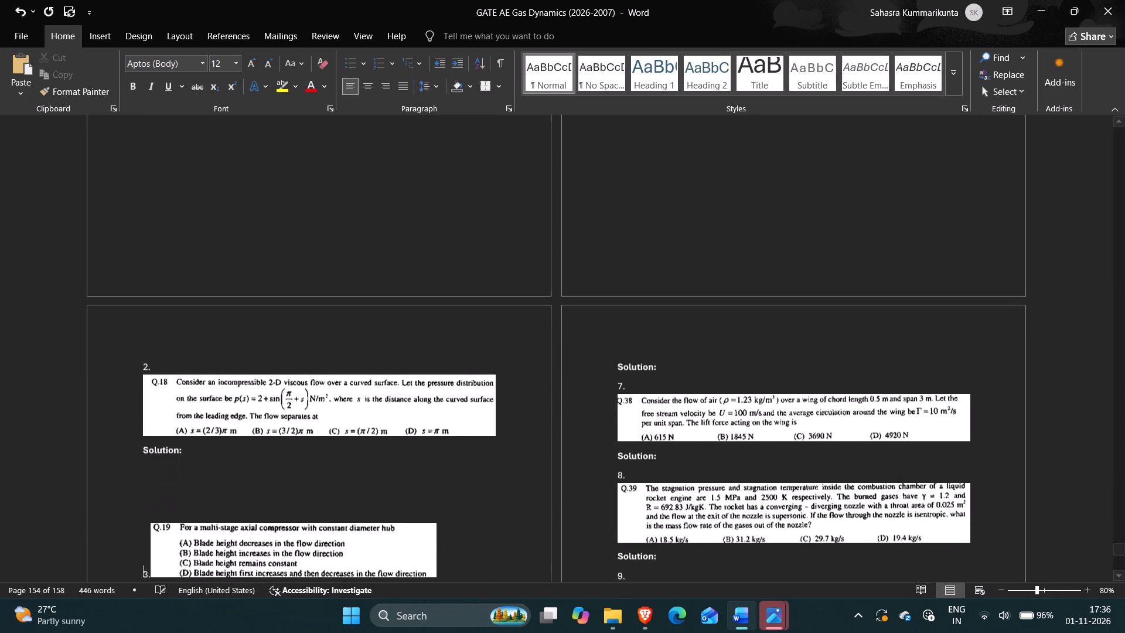
pyautogui.press('Return')
pyautogui.press('Return')
pyautogui.press('Return')
pyautogui.press('Return')
pyautogui.press('Return')
pyautogui.press('Return')
pyautogui.press('Return')
pyautogui.press('Return')
pyautogui.press('Return')
pyautogui.press('Return')
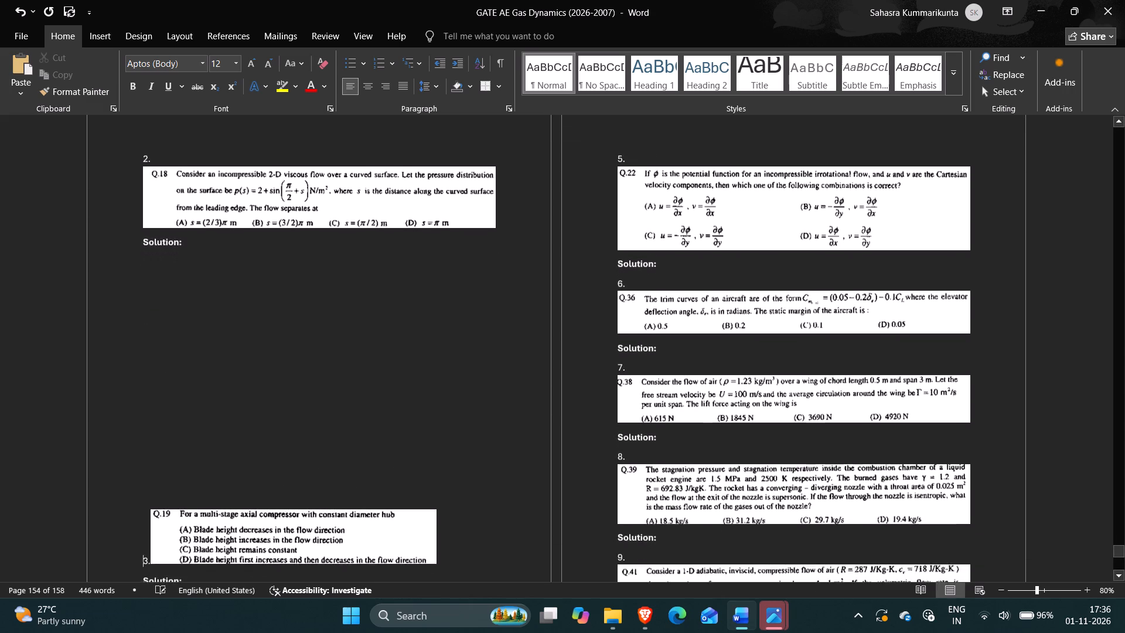
pyautogui.press('Return')
pyautogui.press('Return')
pyautogui.press('Return')
pyautogui.press('Return')
pyautogui.press('Return')
pyautogui.press('Return')
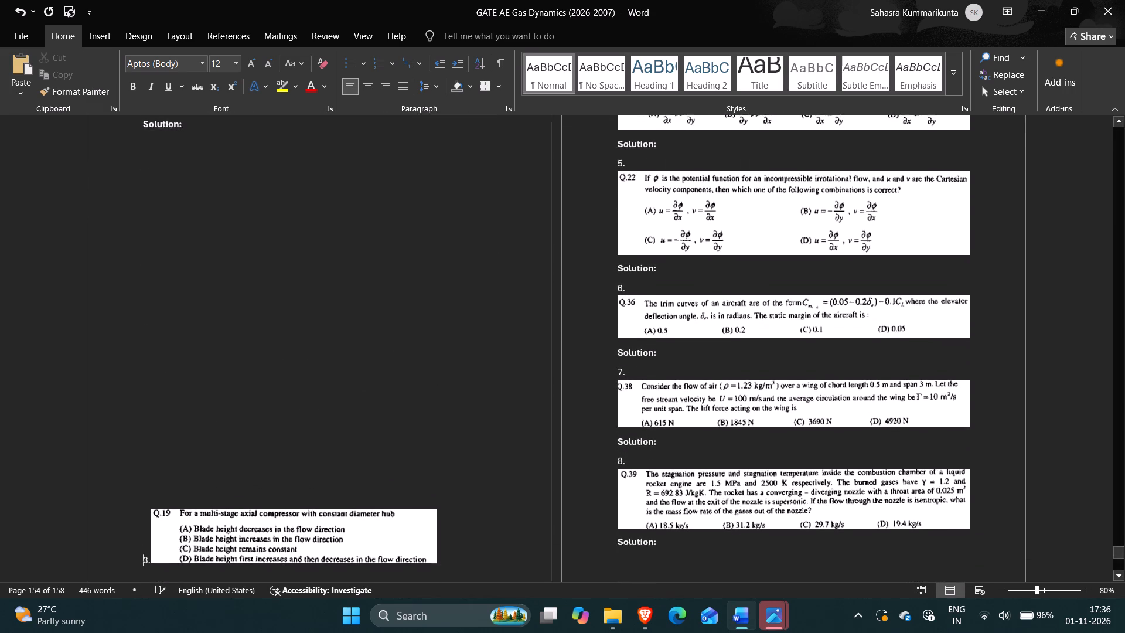
pyautogui.press('Return')
# Put the Q.19 picture of GATE AE 2010 on its own line below the item number 3.
pyautogui.scroll(1, 622, 322)
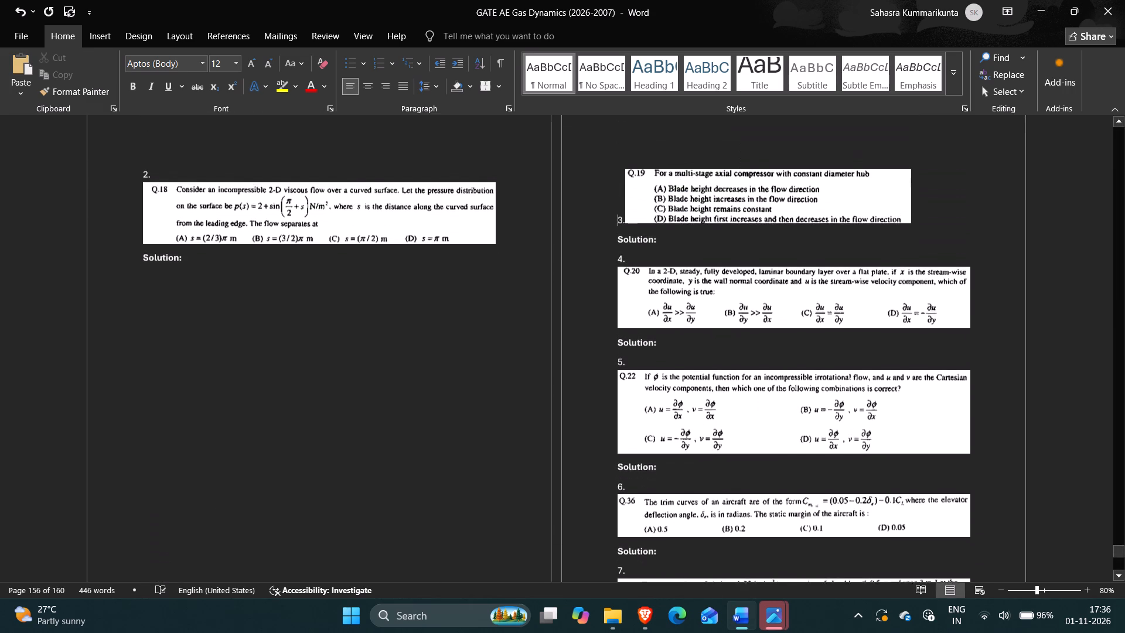
pyautogui.click(627, 222)
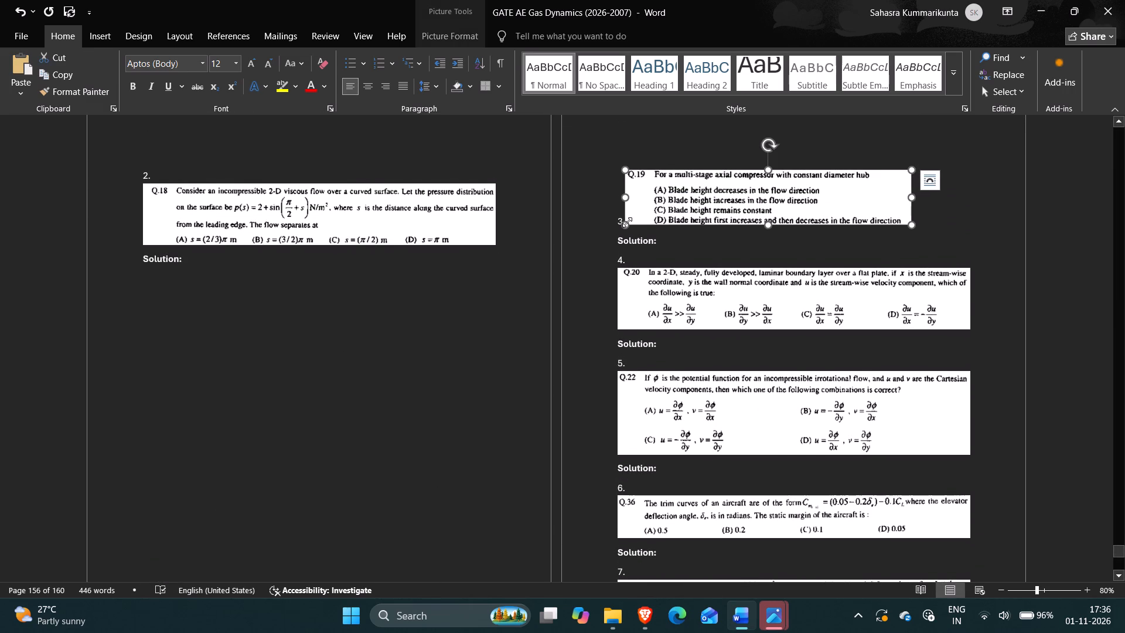
pyautogui.click(615, 222)
pyautogui.press('Right')
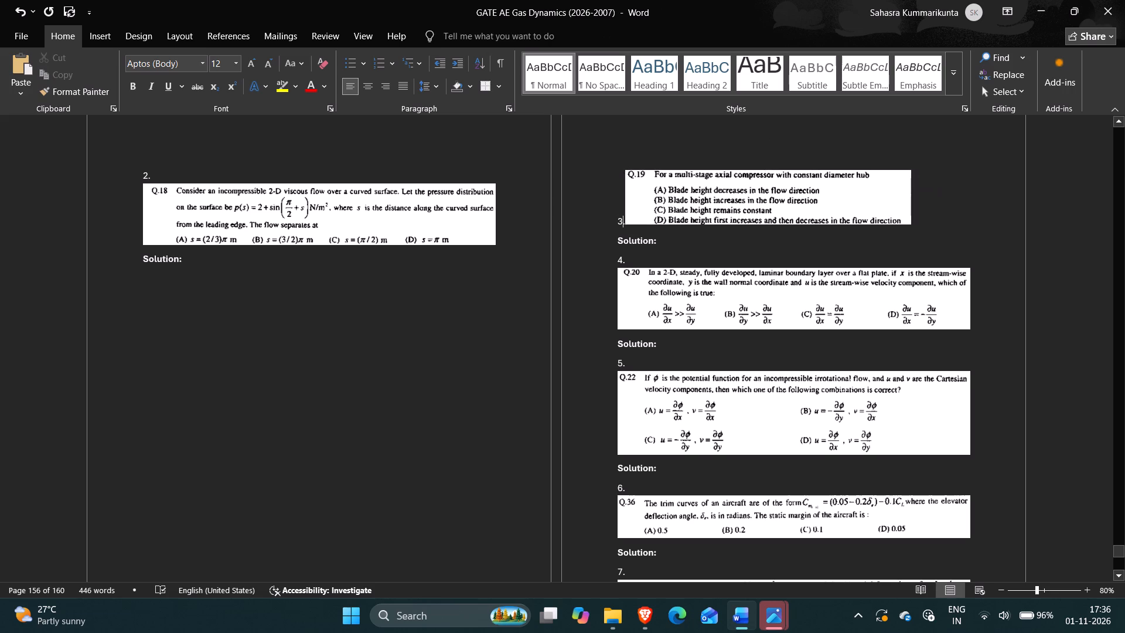
pyautogui.press('Right')
pyautogui.press('Return')
# Insert 3 more blank lines before item number 3 of the GATE AE 2010 section to move it onto its picture's page.
pyautogui.scroll(-1, 615, 222)
pyautogui.click(144, 434)
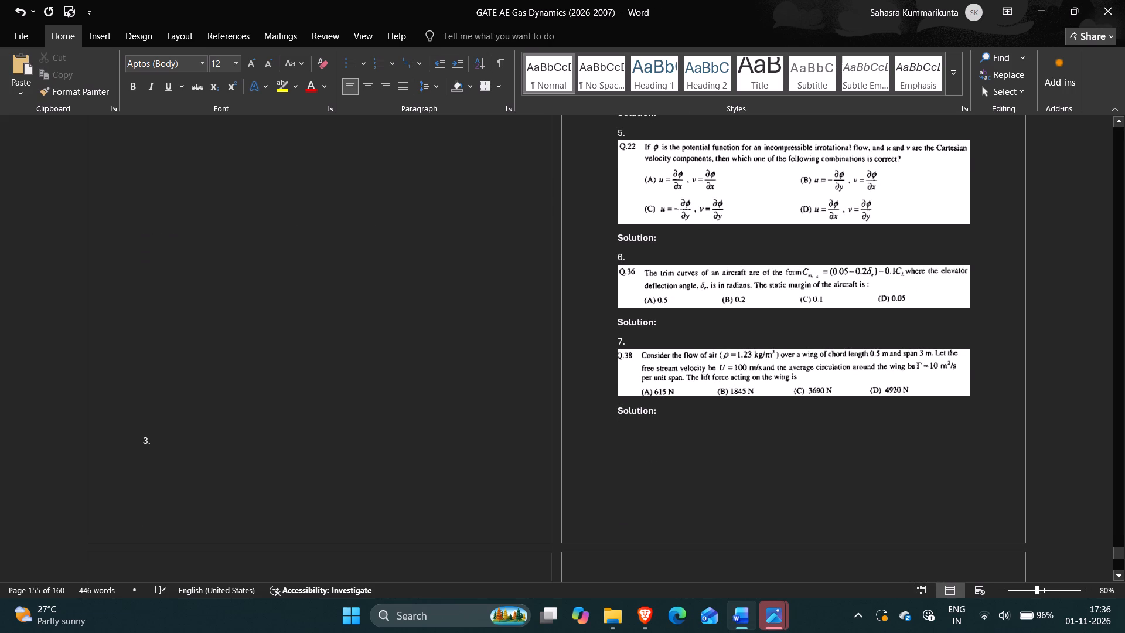
pyautogui.press('Return')
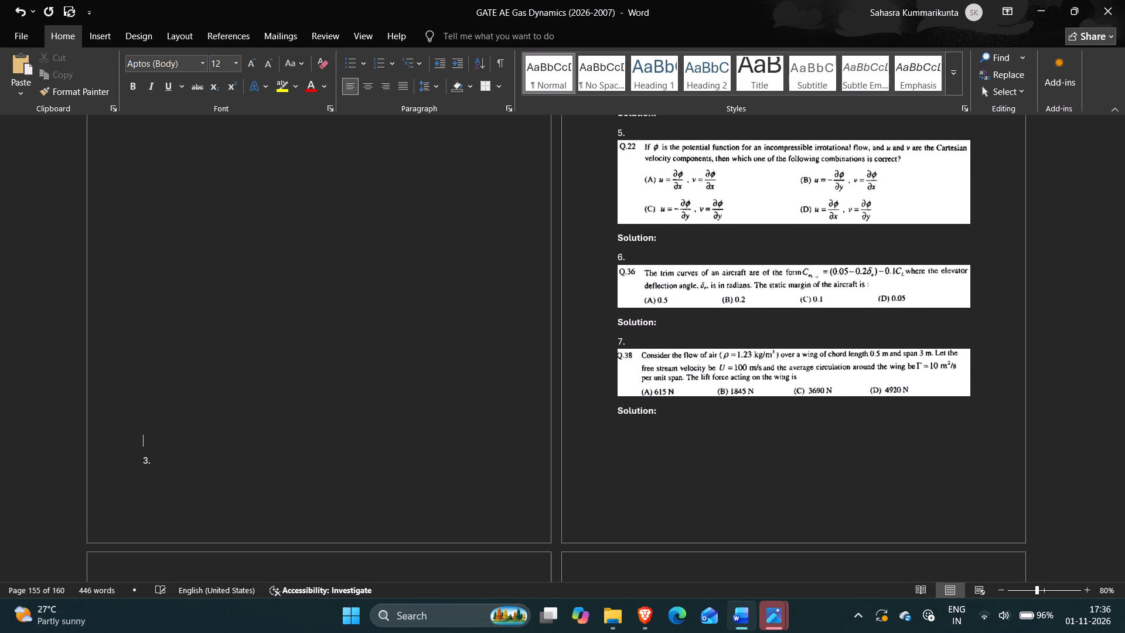
pyautogui.press('Return')
pyautogui.press('Return')
# Insert 20 blank lines before item 4 (Q.20) of the GATE AE 2010 section to push it onto the next page.
pyautogui.scroll(1, 144, 434)
pyautogui.scroll(1, 427, 327)
pyautogui.click(616, 312)
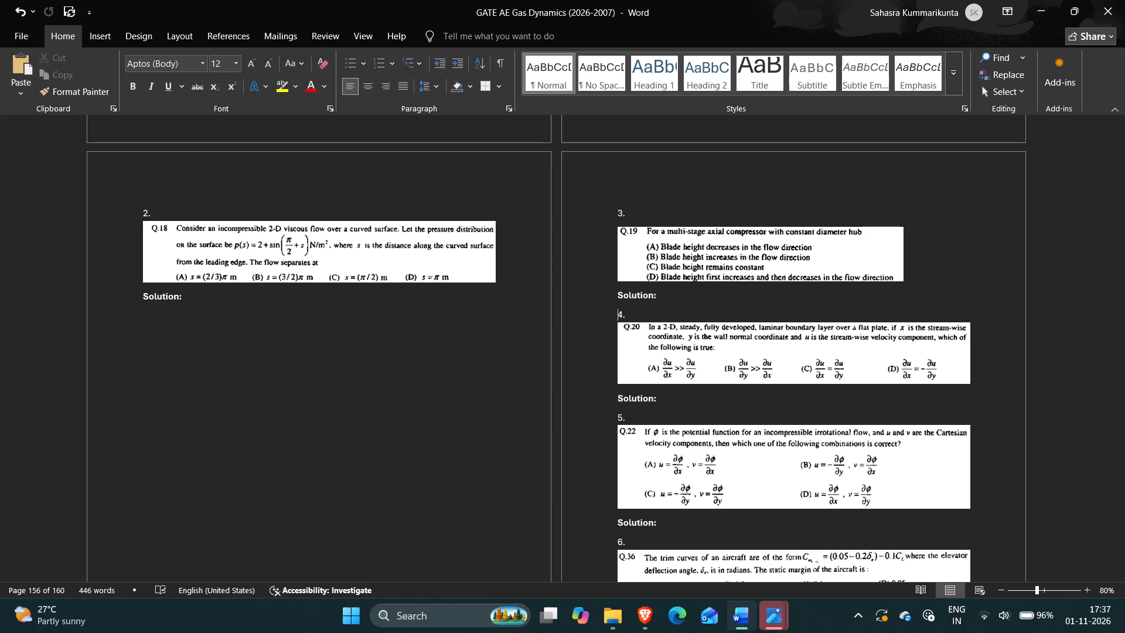
pyautogui.press('Return')
pyautogui.press('Return')
pyautogui.press('Return')
pyautogui.press('Return')
pyautogui.press('Return')
pyautogui.press('Return')
pyautogui.press('Return')
pyautogui.press('Return')
pyautogui.press('Return')
pyautogui.press('Return')
pyautogui.press('Return')
pyautogui.press('Return')
pyautogui.press('Return')
pyautogui.press('Return')
pyautogui.press('Return')
pyautogui.press('Return')
pyautogui.press('Return')
pyautogui.press('Return')
pyautogui.press('Return')
pyautogui.press('Return')
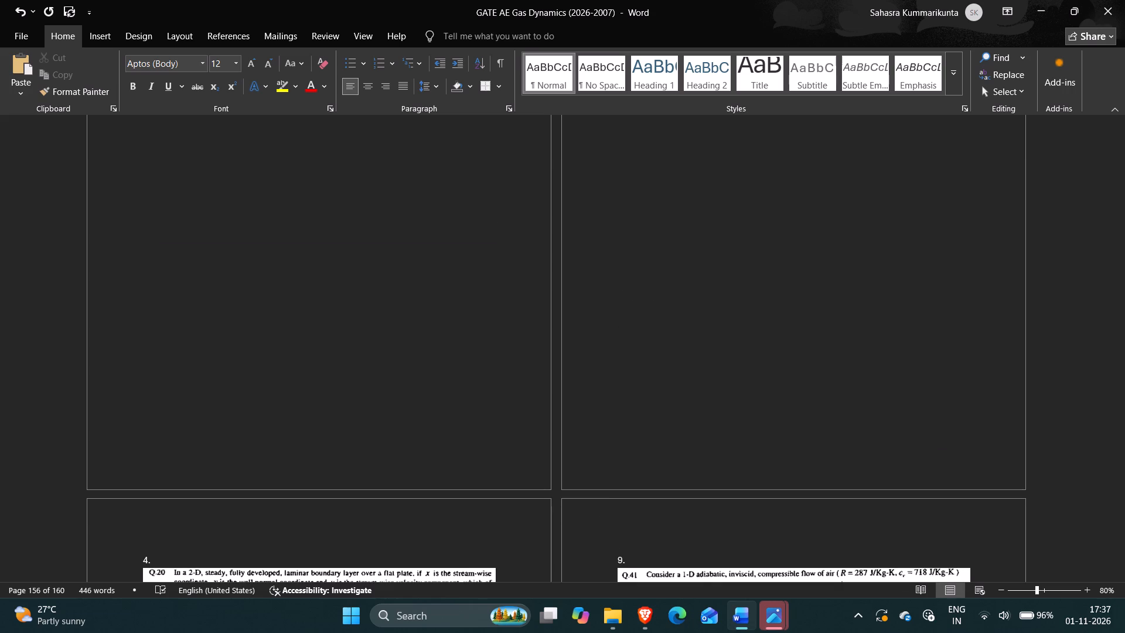
# Insert 21 blank lines before item 5 (Q.22) of the GATE AE 2010 section to push it onto the next page.
pyautogui.press('Down')
pyautogui.press('Down')
pyautogui.press('Down')
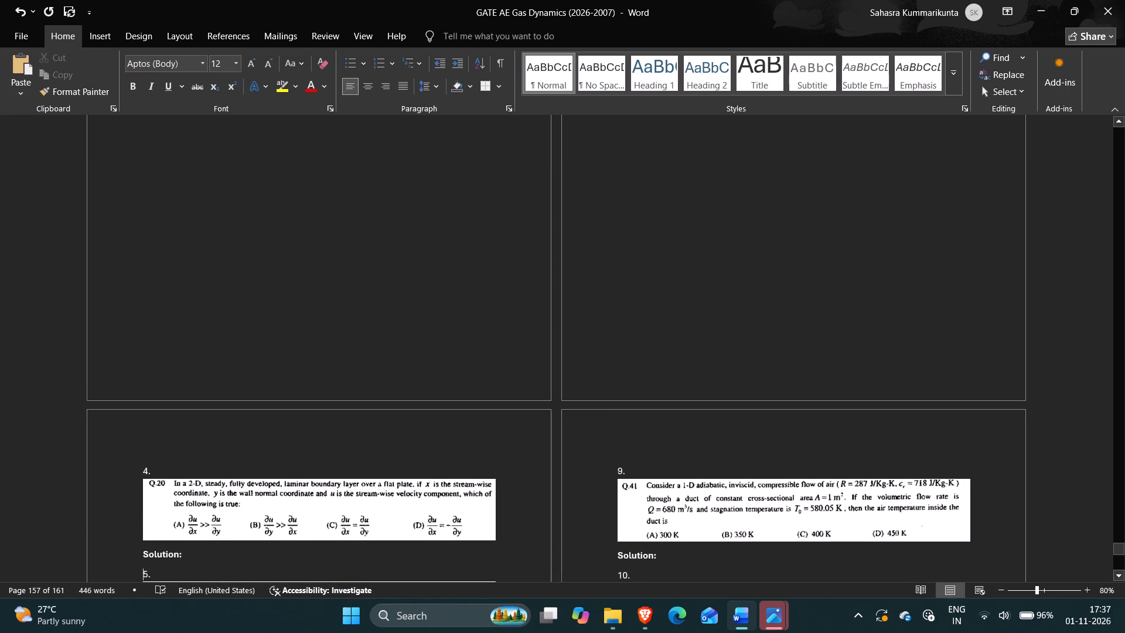
pyautogui.press('Return')
pyautogui.press('Return')
pyautogui.press('Return')
pyautogui.press('Return')
pyautogui.press('Return')
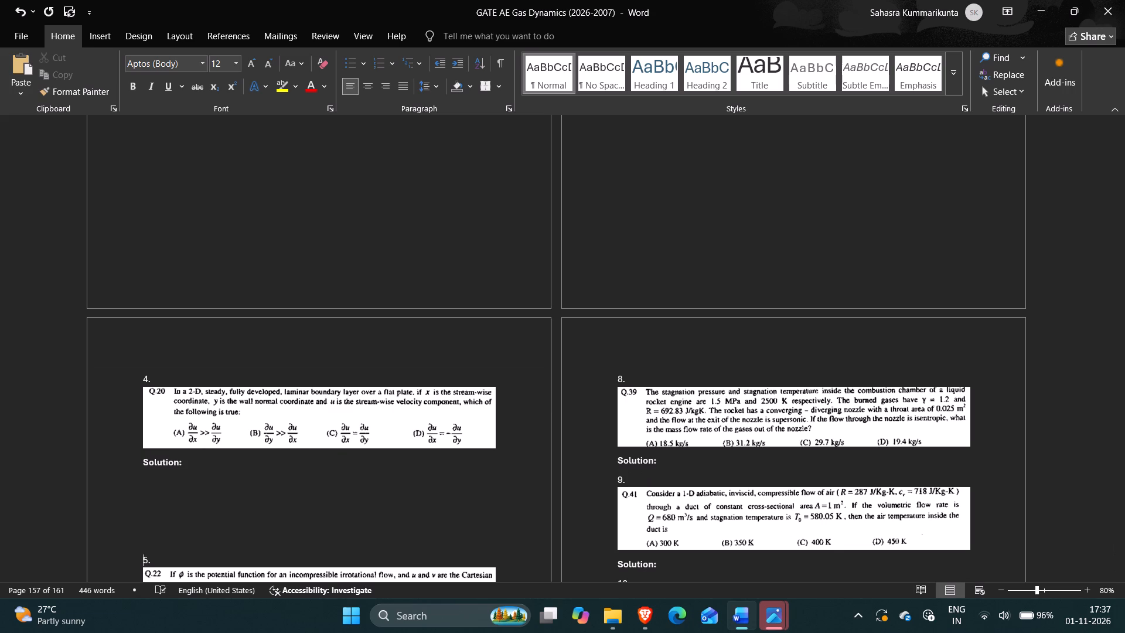
pyautogui.scroll(-1, 616, 312)
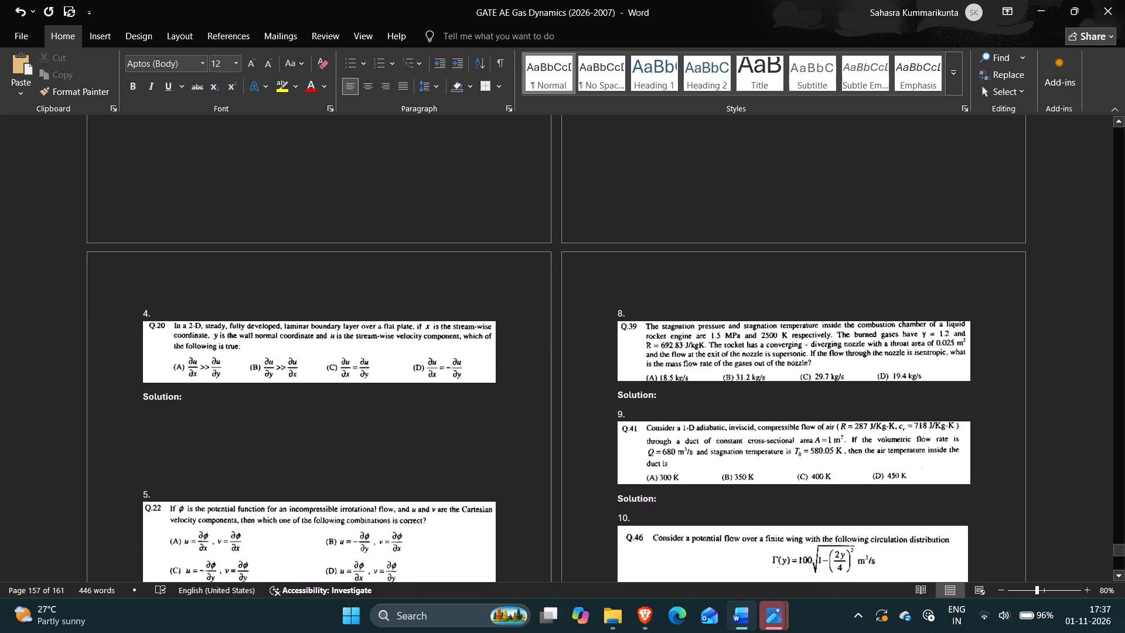
pyautogui.scroll(-1, 616, 312)
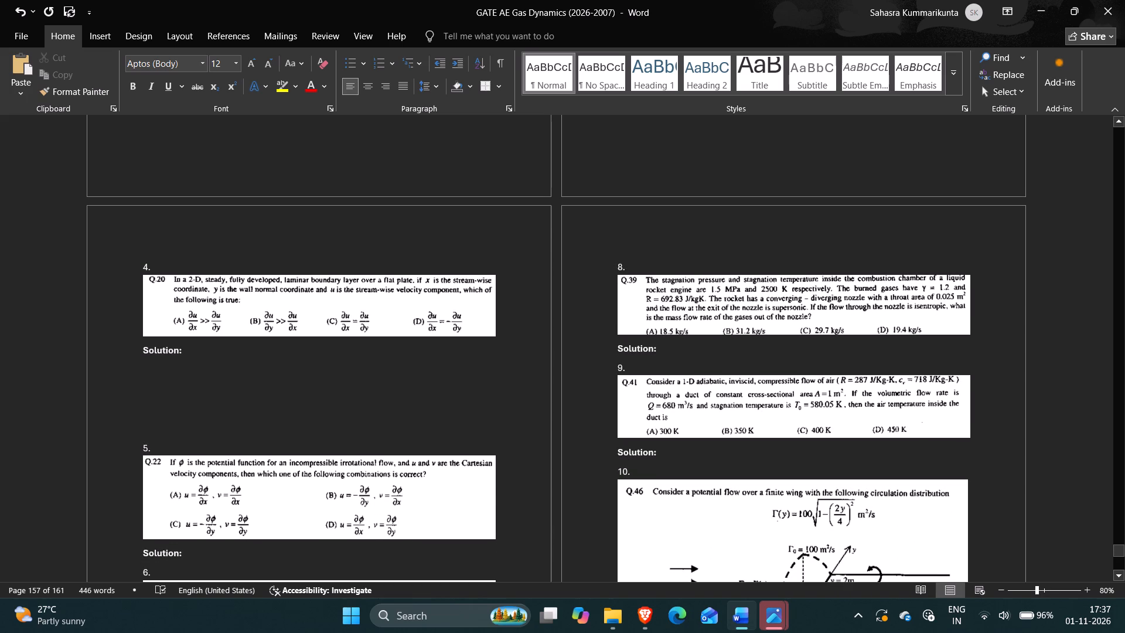
pyautogui.press('Return')
pyautogui.press('Return')
pyautogui.press('Return')
pyautogui.press('Return')
pyautogui.press('Return')
pyautogui.press('Return')
pyautogui.press('Return')
pyautogui.press('Return')
pyautogui.press('Return')
pyautogui.press('Return')
pyautogui.press('Return')
pyautogui.press('Return')
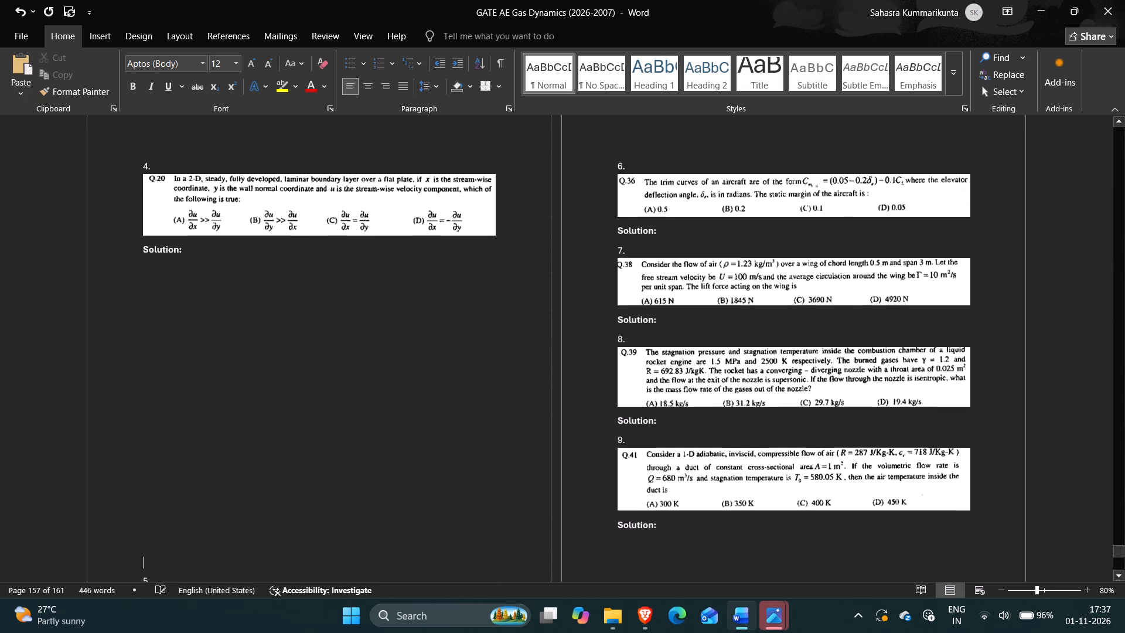
pyautogui.press('Return')
pyautogui.press('Return')
pyautogui.press('Return')
pyautogui.press('Return')
# Insert 20 blank lines before item 6 (Q.36) of the GATE AE 2010 section to push it onto the next page.
pyautogui.press('Down')
pyautogui.press('Down')
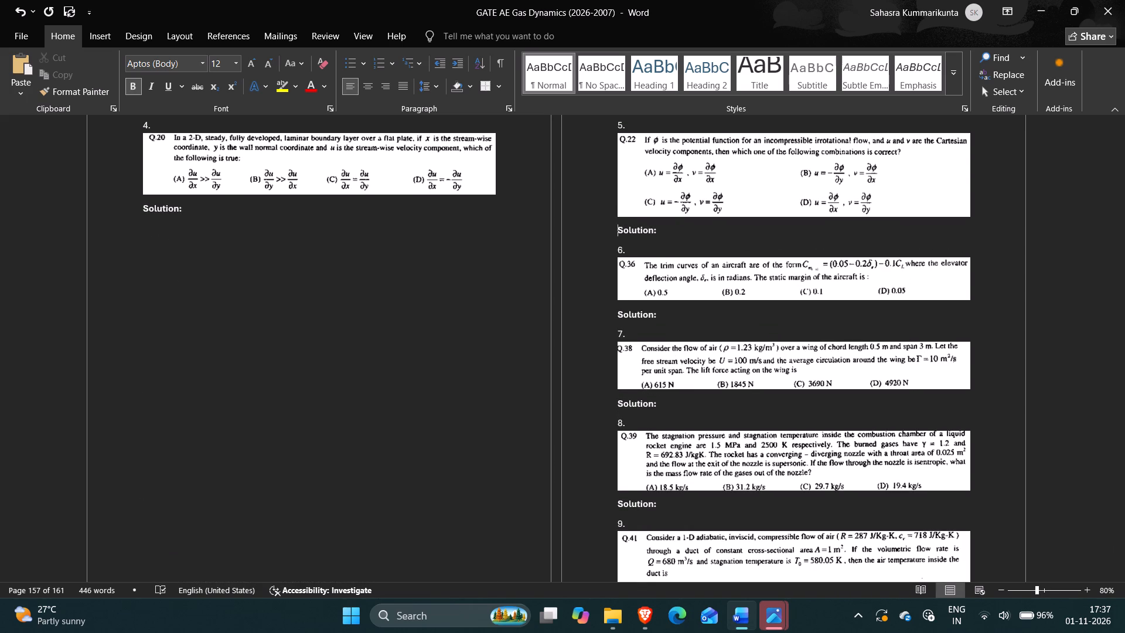
pyautogui.press('Down')
pyautogui.press('Return')
pyautogui.press('Return')
pyautogui.press('Return')
pyautogui.press('Return')
pyautogui.press('Return')
pyautogui.press('Return')
pyautogui.press('Return')
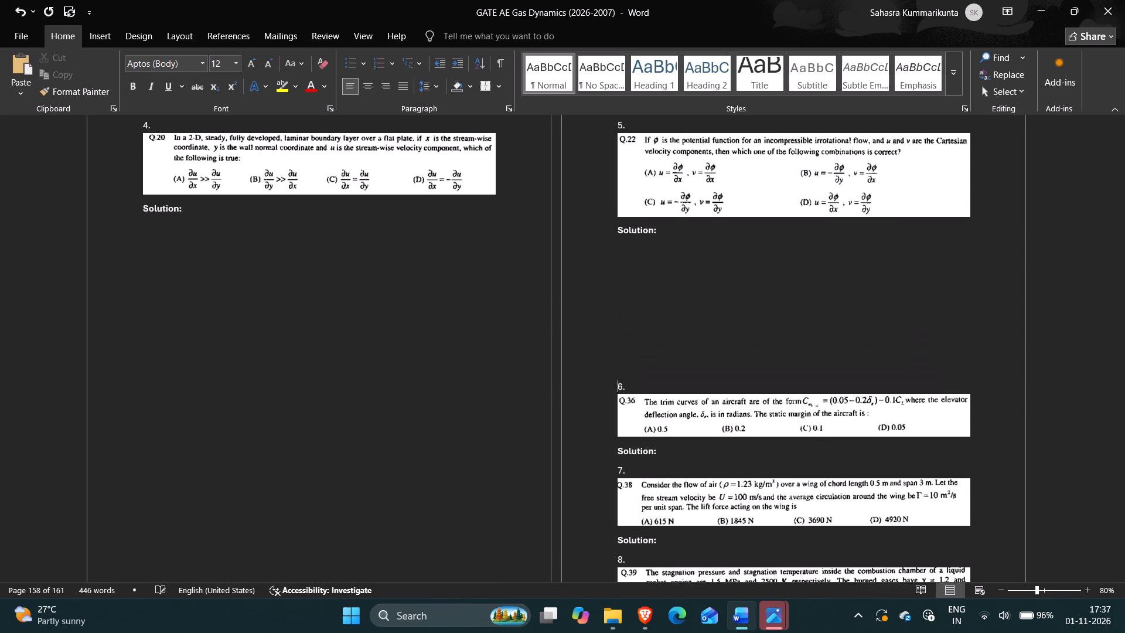
pyautogui.press('Return')
pyautogui.press('Return')
pyautogui.press('Return')
pyautogui.press('Return')
pyautogui.press('Return')
pyautogui.press('Return')
pyautogui.press('Return')
pyautogui.press('Return')
pyautogui.press('Return')
pyautogui.press('Return')
pyautogui.press('Return')
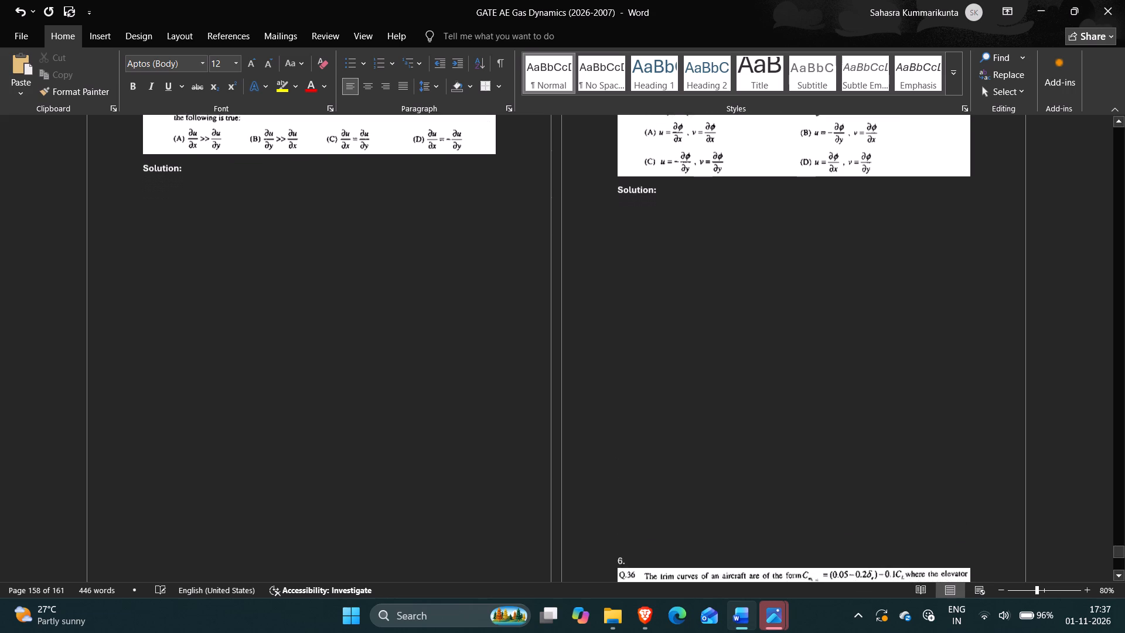
pyautogui.press('Return')
pyautogui.press('Return')
# Insert 22 blank lines before item 7 (Q.38) of the GATE AE 2010 section to push it onto the next page.
pyautogui.press('Down')
pyautogui.press('Down')
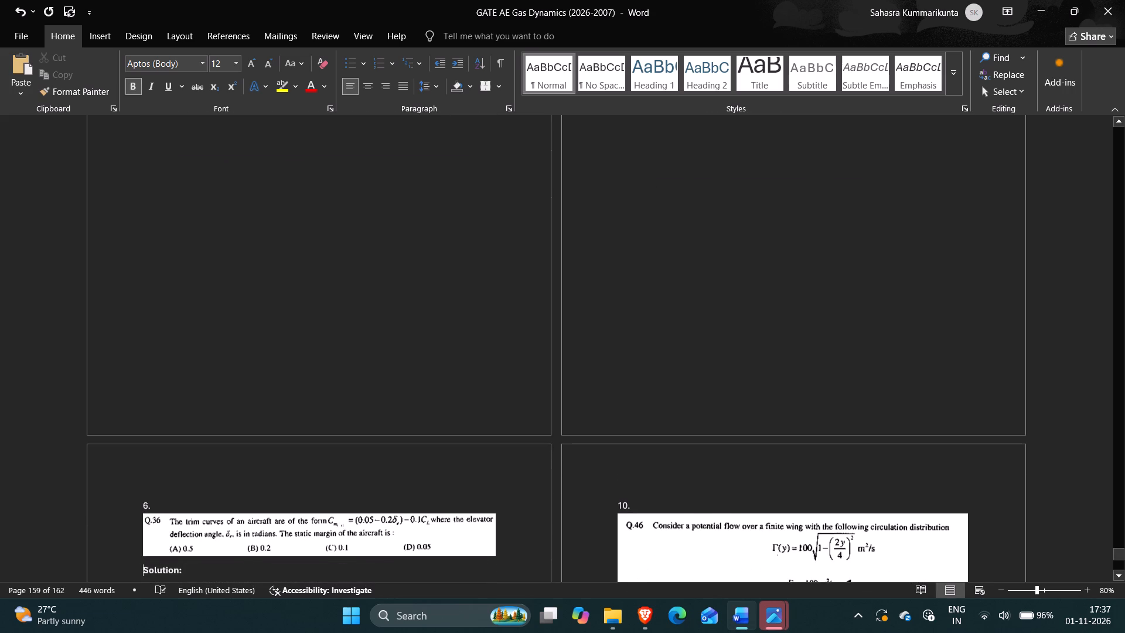
pyautogui.press('Down')
pyautogui.press('Return')
pyautogui.press('Return')
pyautogui.press('Return')
pyautogui.press('Return')
pyautogui.press('Return')
pyautogui.press('Return')
pyautogui.press('Return')
pyautogui.press('Return')
pyautogui.press('Return')
pyautogui.press('Return')
pyautogui.press('Return')
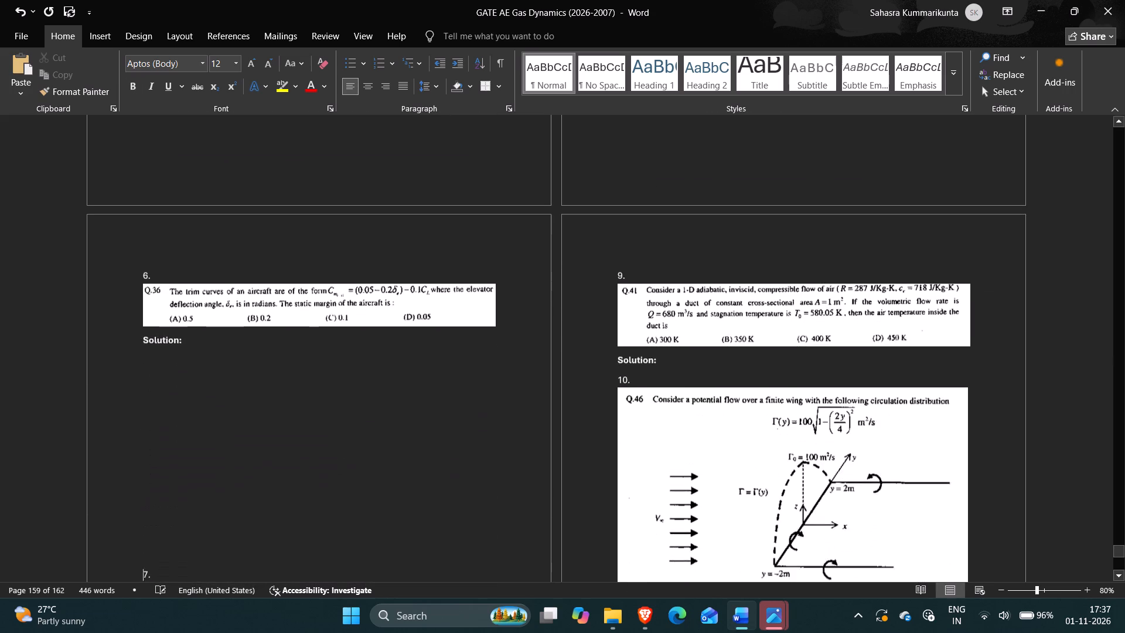
pyautogui.press('Return')
pyautogui.press('Return')
pyautogui.press('Return')
pyautogui.press('Return')
pyautogui.press('Return')
pyautogui.press('Return')
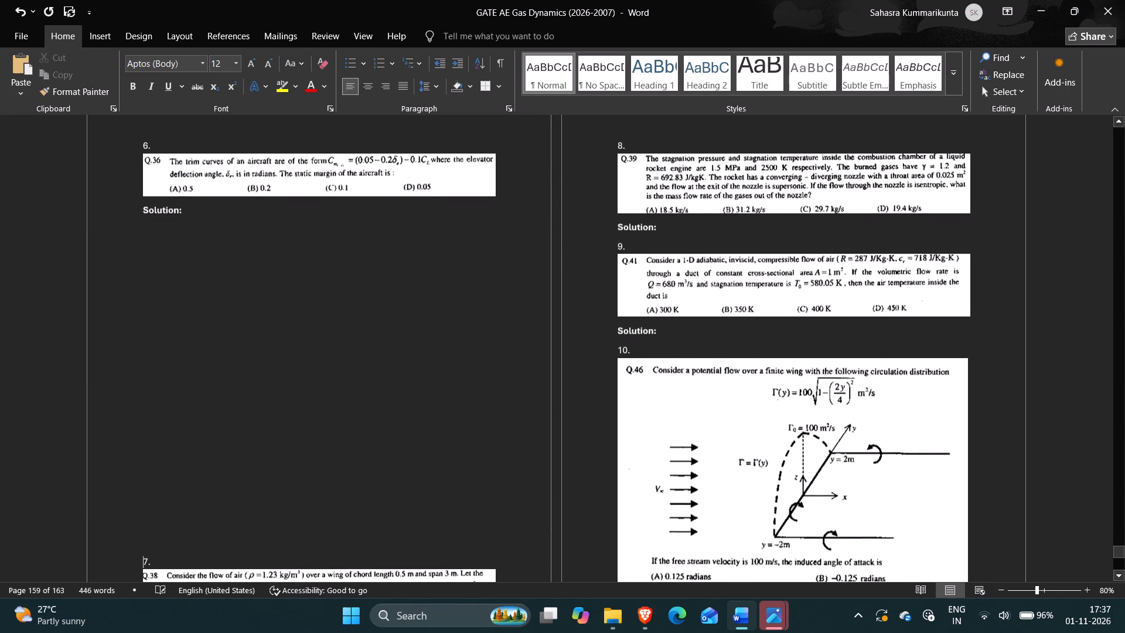
pyautogui.press('Return')
pyautogui.press('Return')
pyautogui.press('Return')
pyautogui.press('Return')
pyautogui.press('Return')
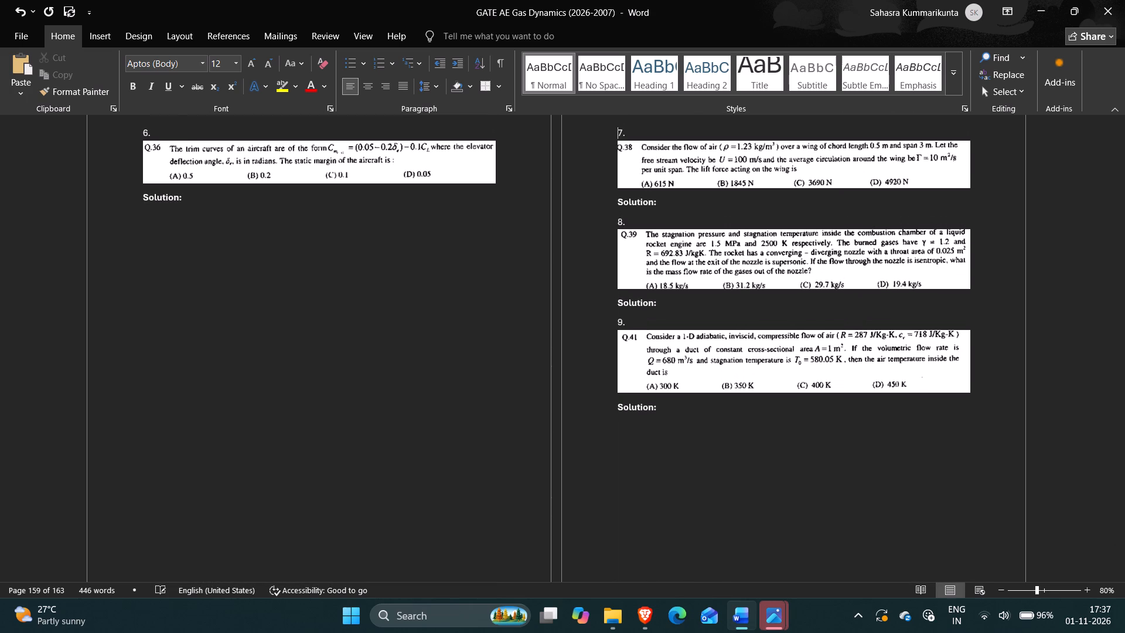
# Insert 21 blank lines before item 8 (Q.39) of the GATE AE 2010 section to push it onto the next page.
pyautogui.press('Up')
pyautogui.press('Down')
pyautogui.press('Down')
pyautogui.press('Down')
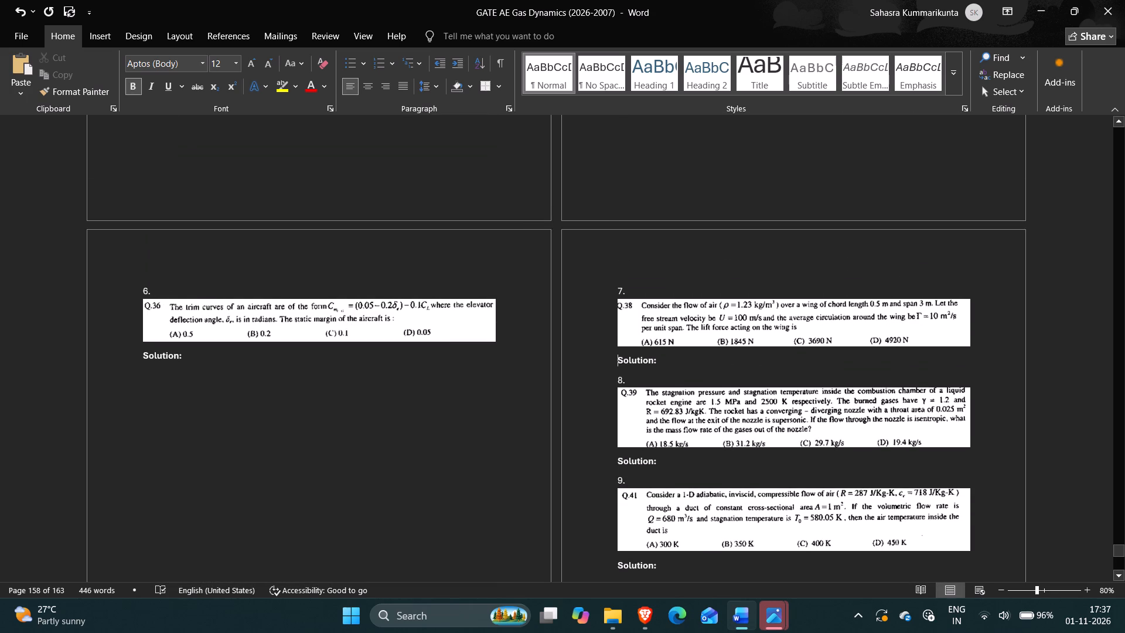
pyautogui.press('Down')
pyautogui.press('Return')
pyautogui.press('Return')
pyautogui.press('Return')
pyautogui.press('Return')
pyautogui.press('Return')
pyautogui.press('Return')
pyautogui.press('Return')
pyautogui.press('Return')
pyautogui.press('Return')
pyautogui.press('Return')
pyautogui.press('Return')
pyautogui.press('Return')
pyautogui.press('Return')
pyautogui.press('Return')
pyautogui.press('Return')
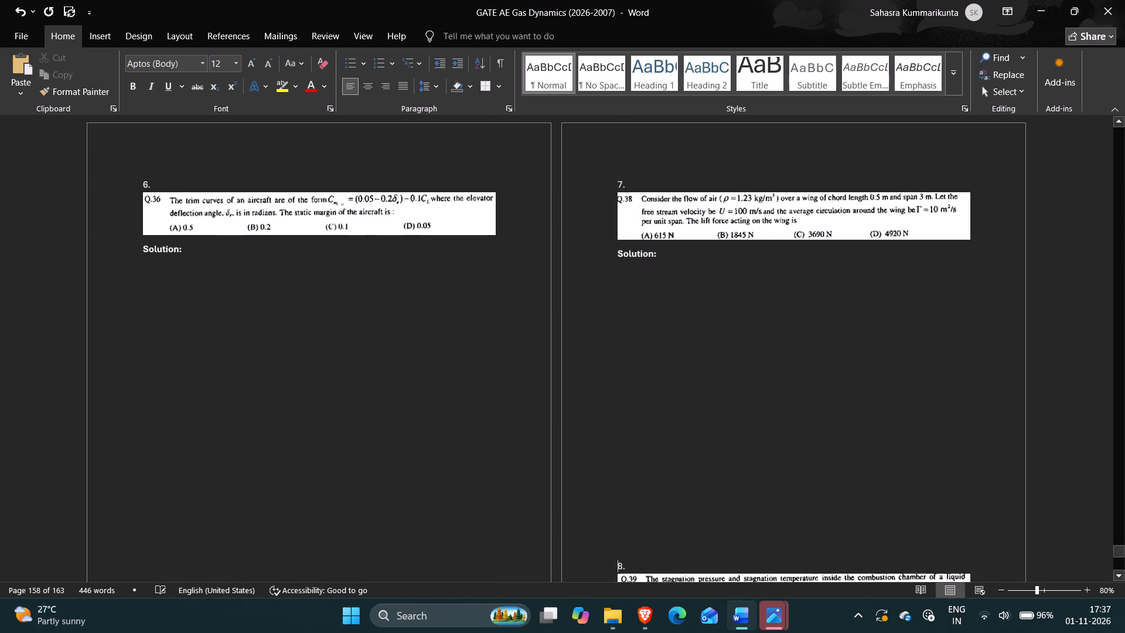
pyautogui.press('Return')
pyautogui.press('Return')
pyautogui.press('Return')
pyautogui.press('Return')
pyautogui.press('Return')
pyautogui.press('Return')
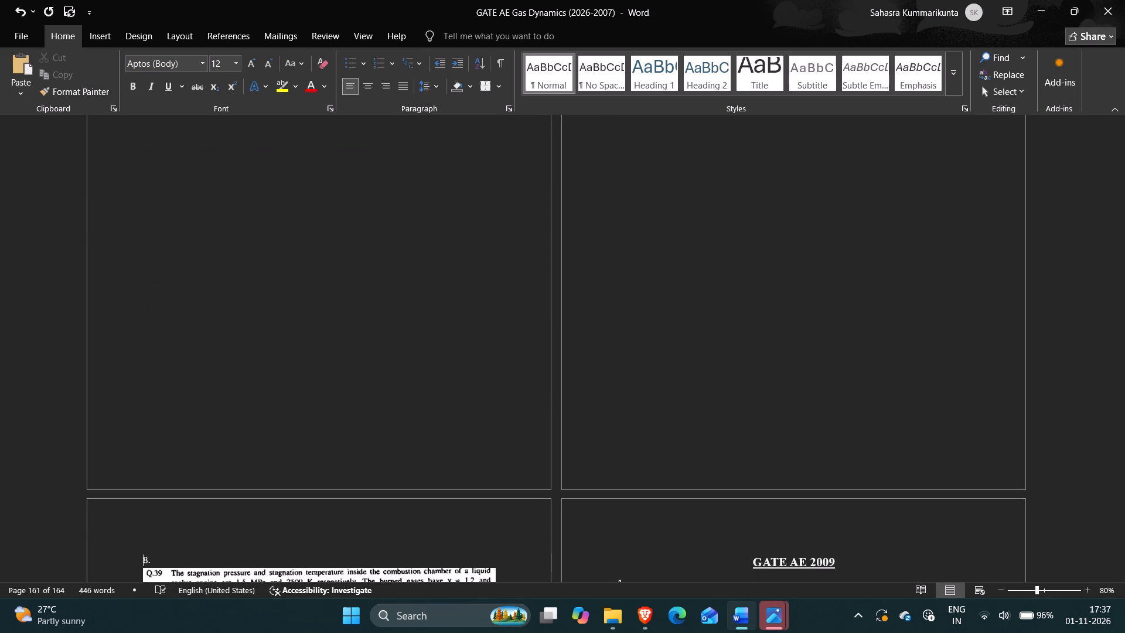
# Insert 20 blank lines before item 9 (Q.41) of the GATE AE 2010 section to push it onto the next page.
pyautogui.press('Down')
pyautogui.press('Down')
pyautogui.press('Down')
pyautogui.press('Down')
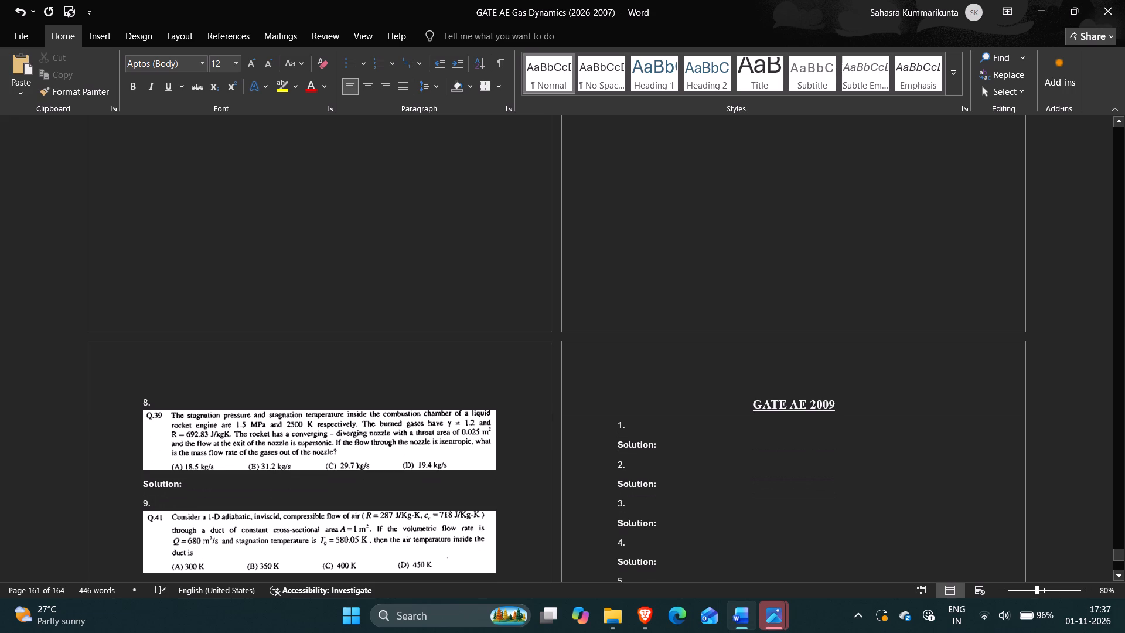
pyautogui.press('Up')
pyautogui.press('Up')
pyautogui.press('Down')
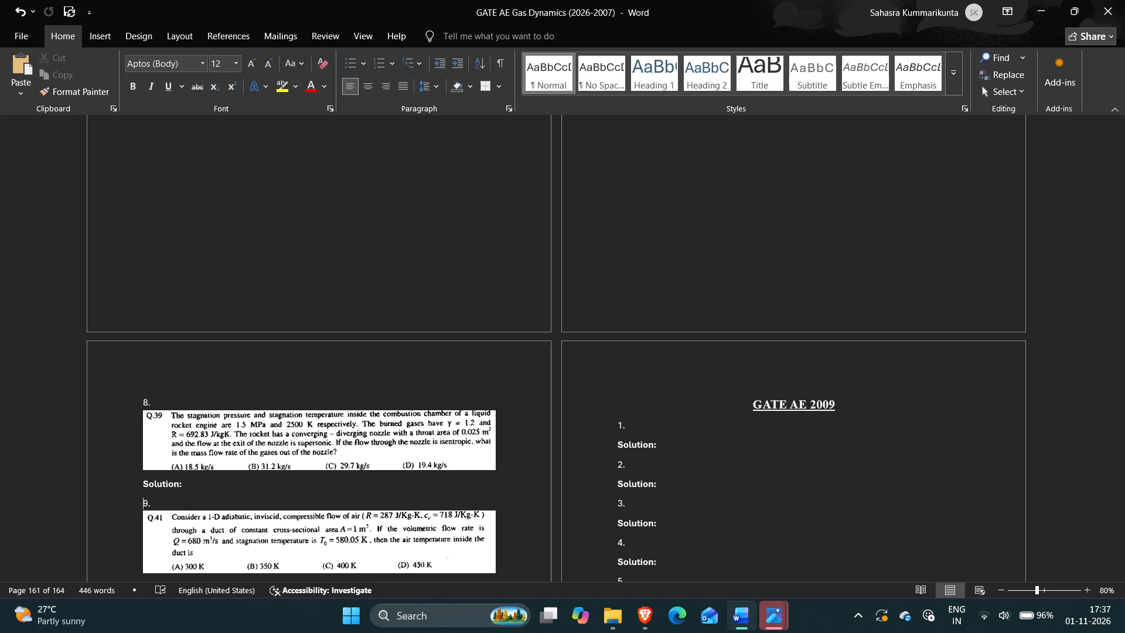
pyautogui.press('Return')
pyautogui.press('Return')
pyautogui.press('Return')
pyautogui.press('Return')
pyautogui.press('Return')
pyautogui.press('Return')
pyautogui.press('Return')
pyautogui.press('Return')
pyautogui.press('Return')
pyautogui.press('Return')
pyautogui.press('Return')
pyautogui.press('Return')
pyautogui.press('Return')
pyautogui.press('Return')
pyautogui.press('Return')
pyautogui.press('Return')
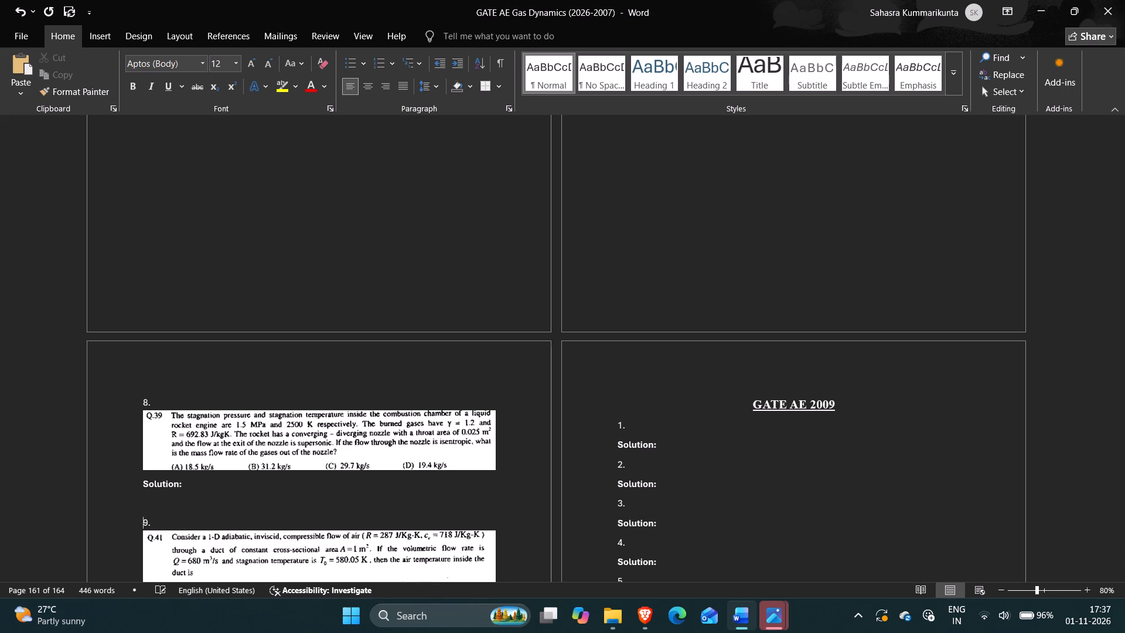
pyautogui.press('Return')
pyautogui.press('Return')
pyautogui.press('Return')
pyautogui.press('Return')
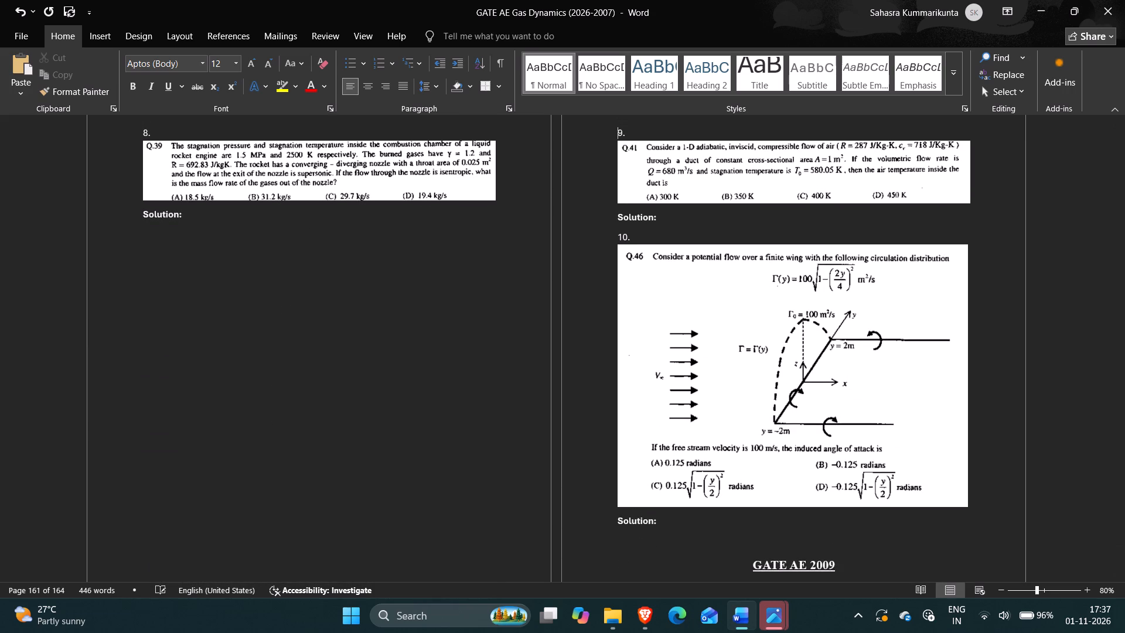
# Insert blank lines before item 10 (Q.46) of the GATE AE 2010 section to push it onto the next page.
pyautogui.press('Up')
pyautogui.press('Up')
pyautogui.press('Up')
pyautogui.press('Down')
pyautogui.press('Down')
pyautogui.press('Down')
pyautogui.press('Down')
pyautogui.press('Down')
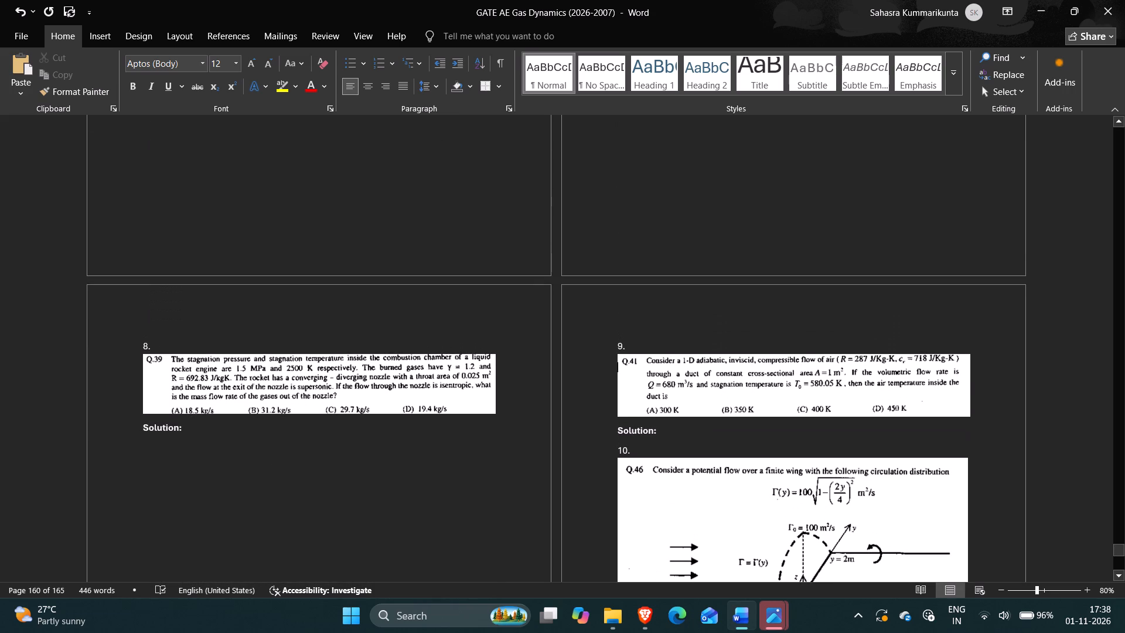
pyautogui.press('Down')
pyautogui.press('Return')
pyautogui.press('Return')
pyautogui.press('Return')
pyautogui.press('Return')
pyautogui.press('Return')
pyautogui.press('Return')
pyautogui.press('Return')
pyautogui.press('Return')
pyautogui.press('Return')
pyautogui.press('Return')
pyautogui.press('Return')
pyautogui.press('Return')
pyautogui.press('Return')
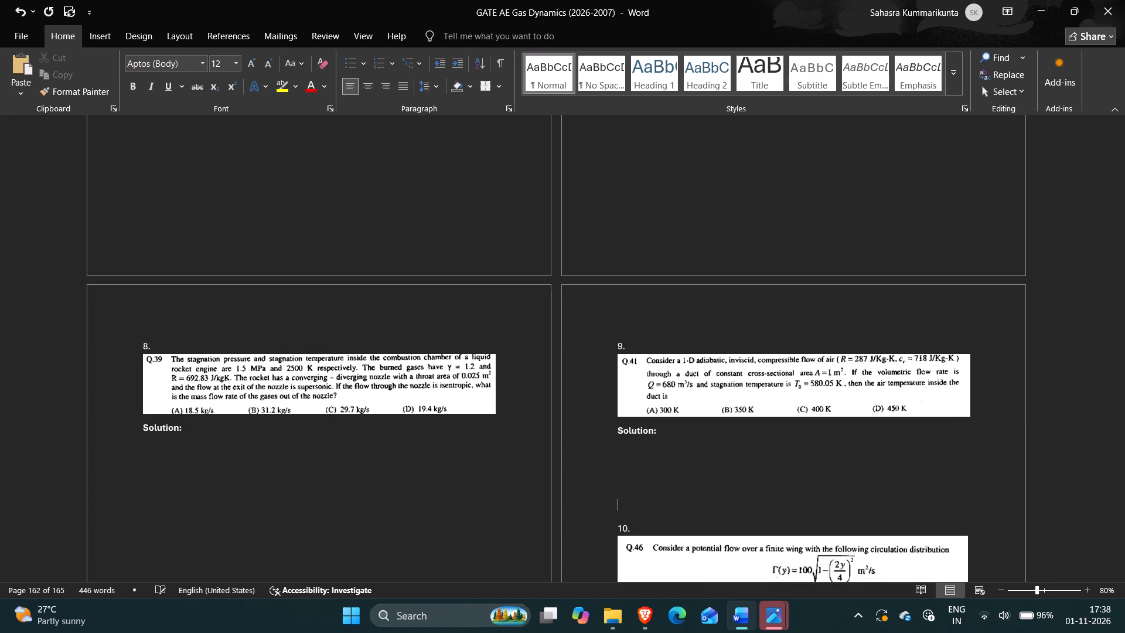
# Insert 11 blank lines before the GATE AE 2009 heading so that the section starts on a new page.
pyautogui.scroll(-3, 616, 312)
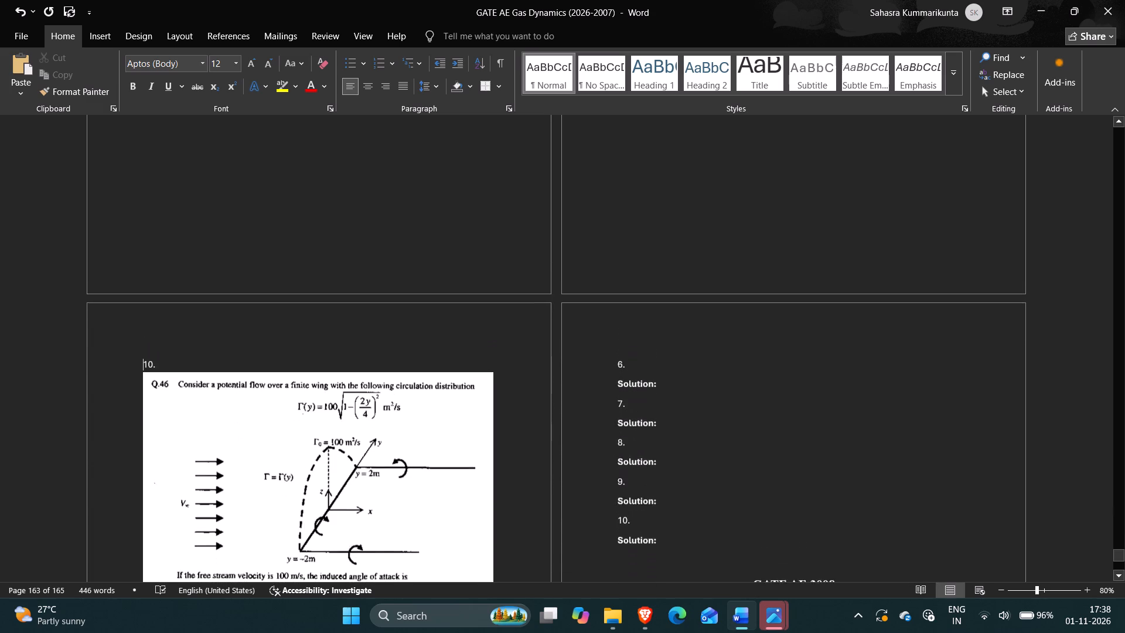
pyautogui.scroll(-3, 616, 312)
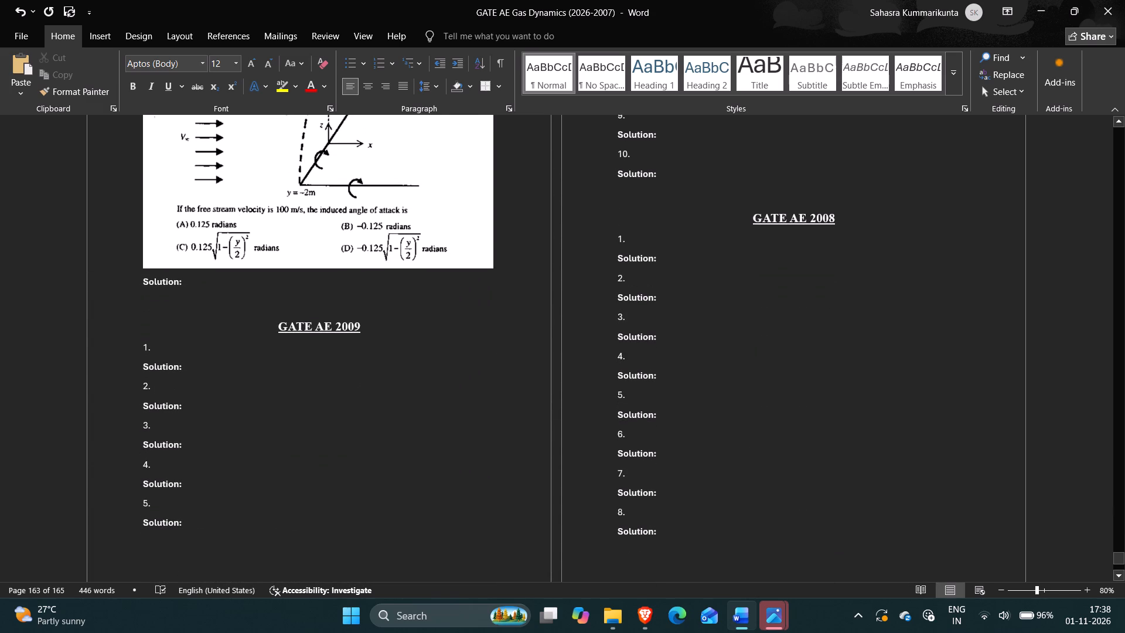
pyautogui.click(279, 329)
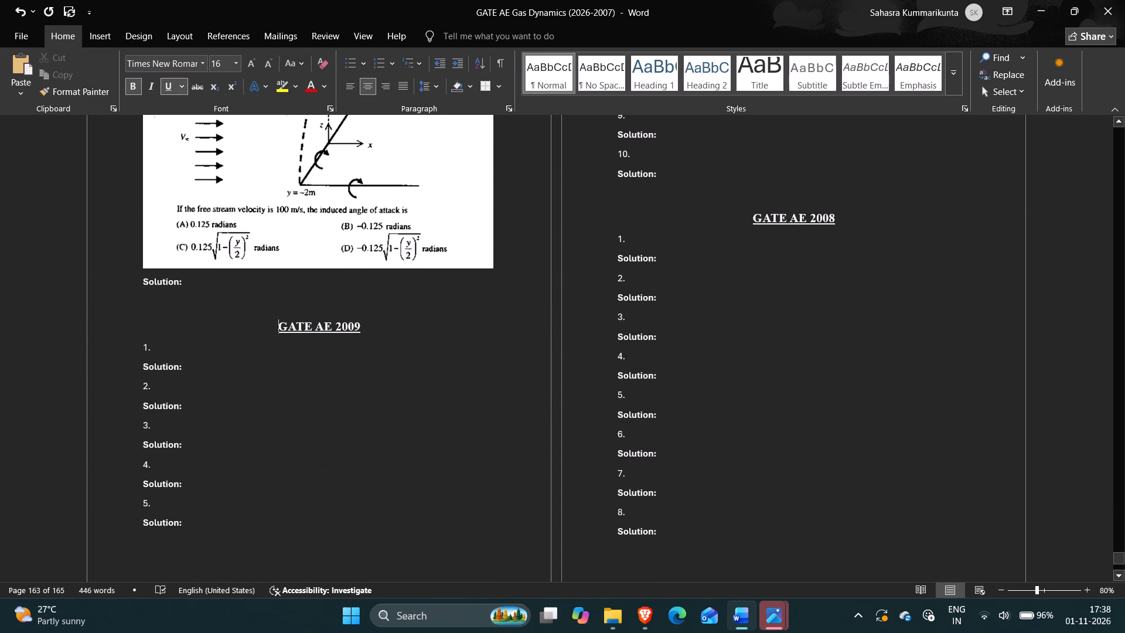
pyautogui.press('Return')
pyautogui.press('Return')
pyautogui.press('Return')
pyautogui.press('Return')
pyautogui.press('Return')
pyautogui.press('Return')
pyautogui.press('Return')
pyautogui.press('Return')
pyautogui.press('Return')
pyautogui.press('Return')
pyautogui.press('Return')
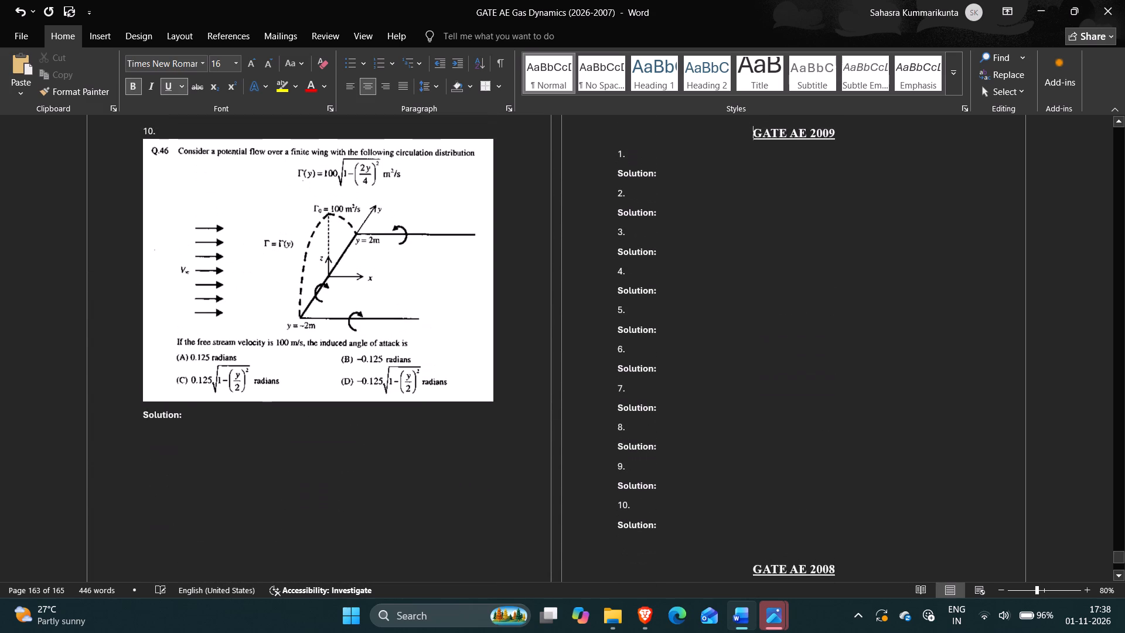
pyautogui.click(639, 150)
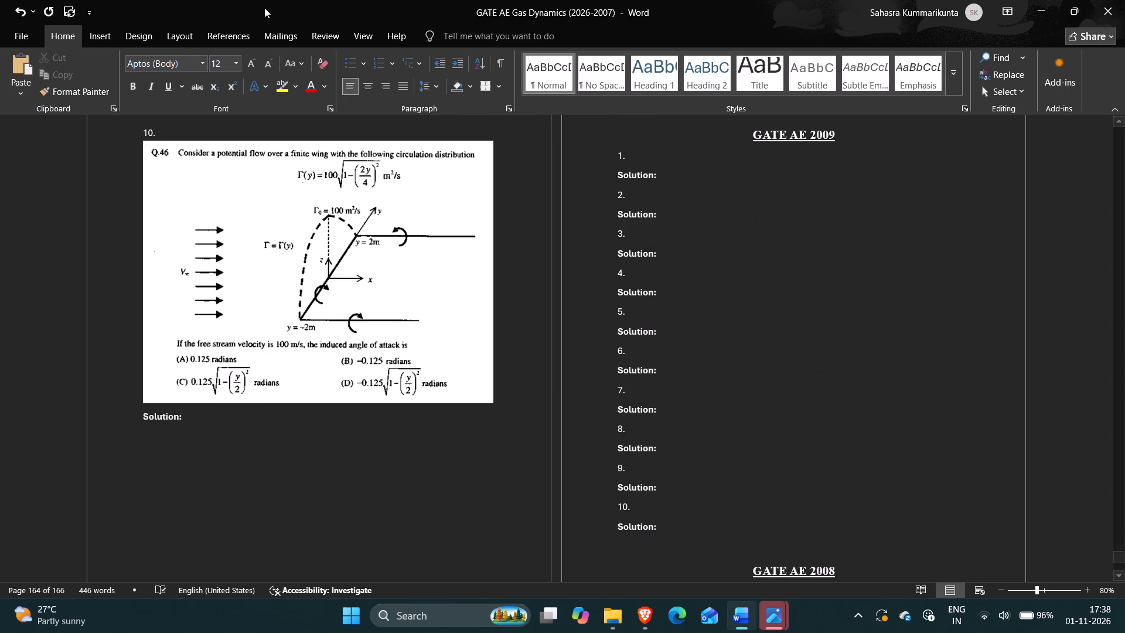
# Switch to File Explorer and delete all ten question screenshots from the Screenshots folder.
pyautogui.click(615, 629)
pyautogui.click(653, 562)
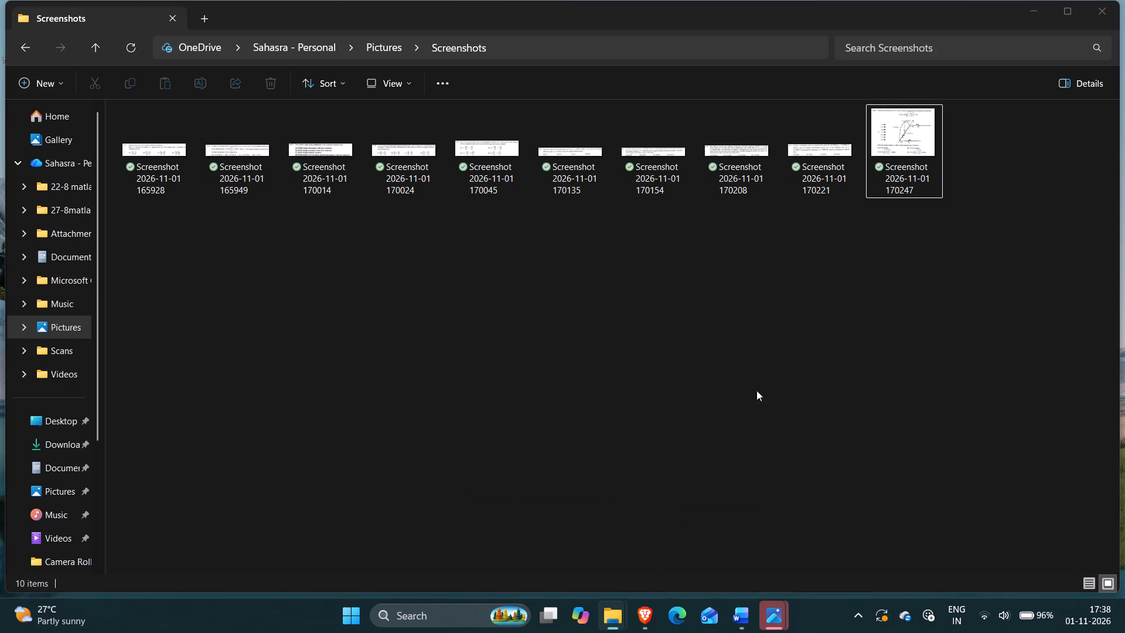
pyautogui.moveTo(1014, 183); pyautogui.dragTo(124, 169)
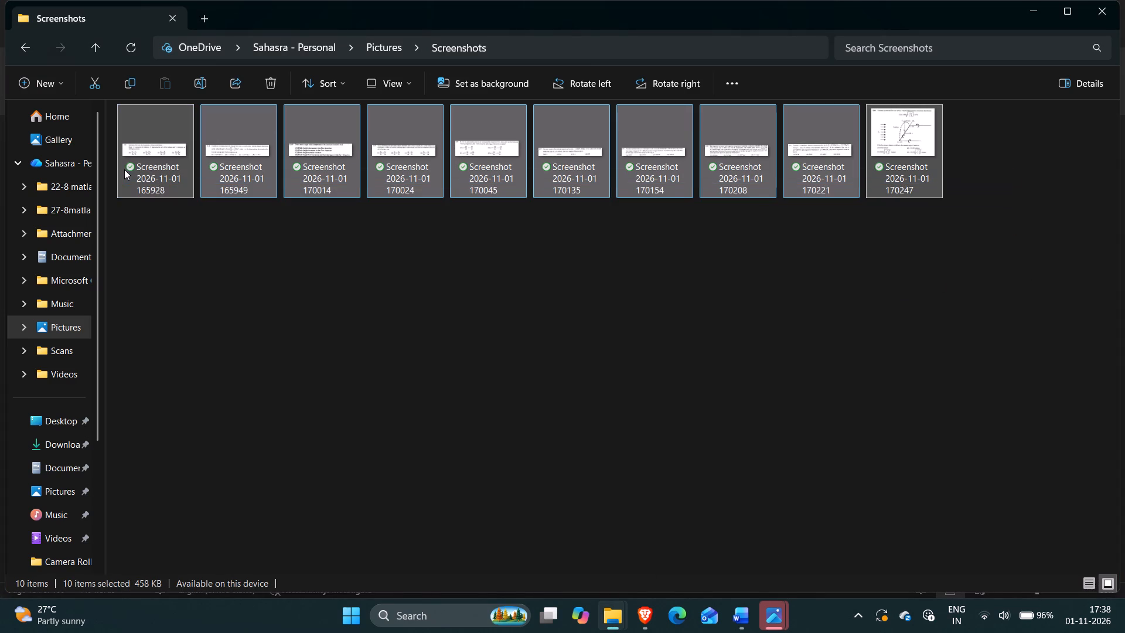
pyautogui.click(268, 91)
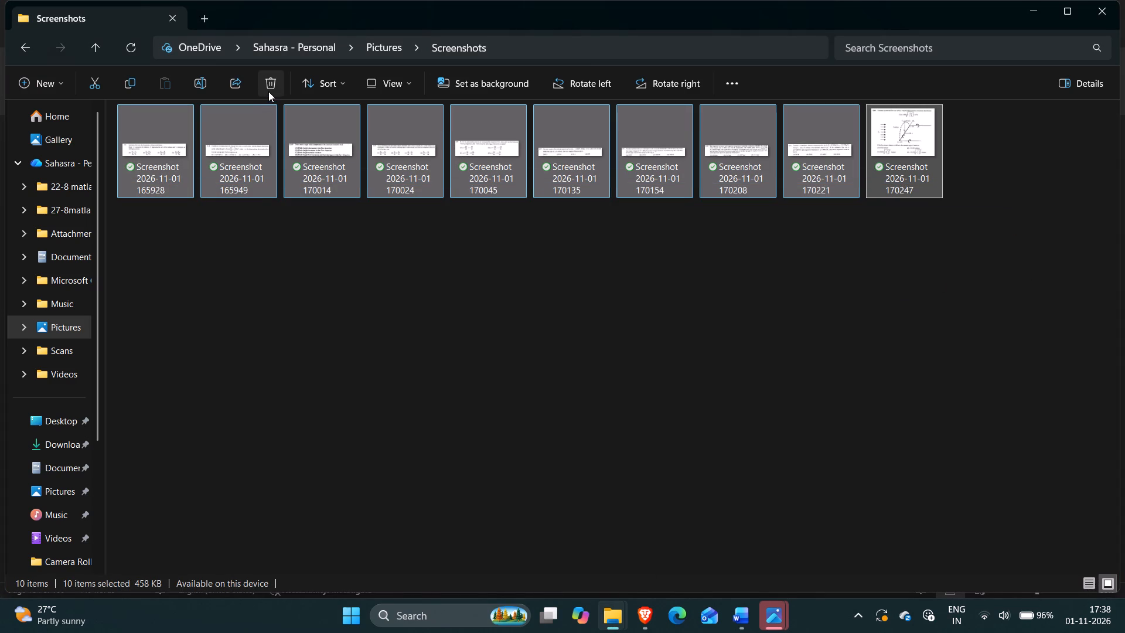
pyautogui.click(276, 74)
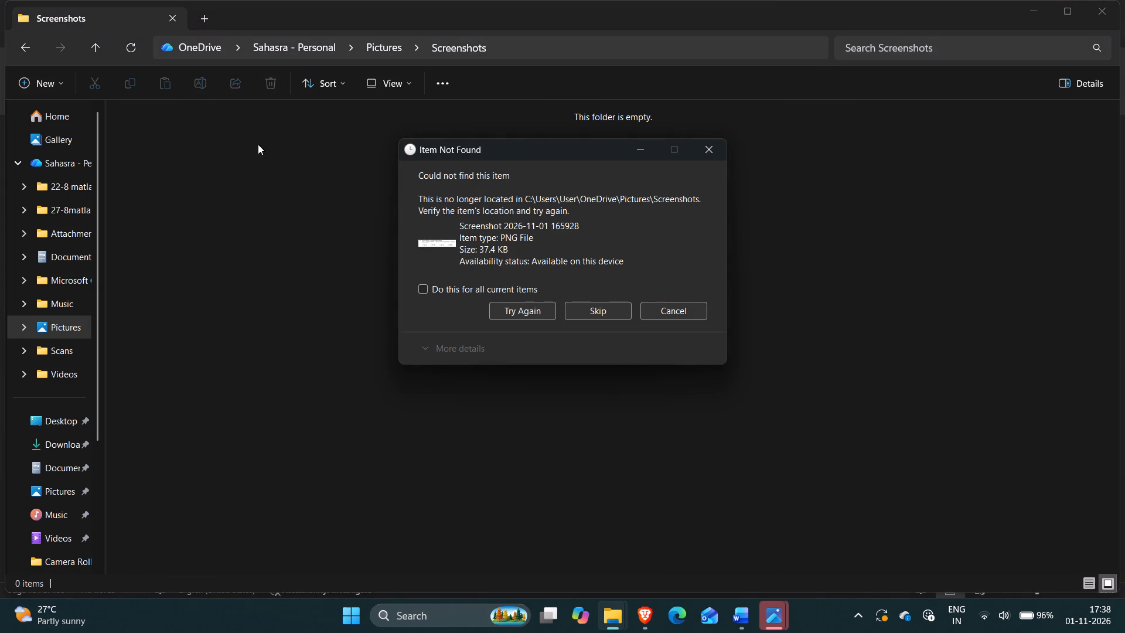
pyautogui.click(527, 314)
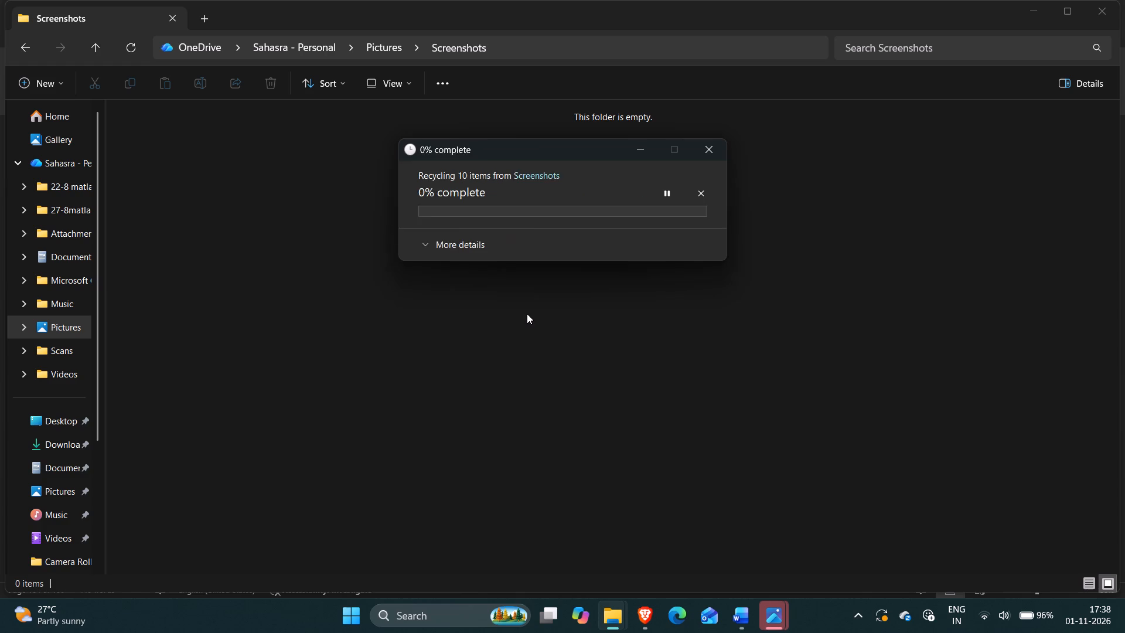
pyautogui.click(585, 312)
pyautogui.click(659, 312)
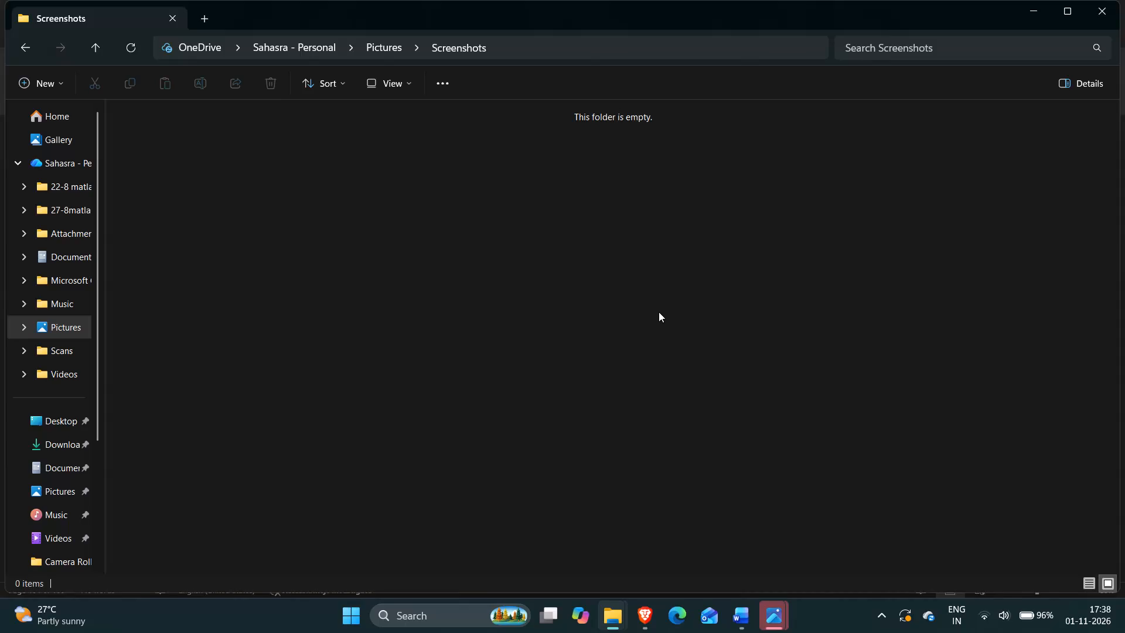
# Switch to Brave and open GATE-Aerospace-2009-Paper.pdf by changing the year in the 2010 paper's address to 2009.
pyautogui.click(641, 617)
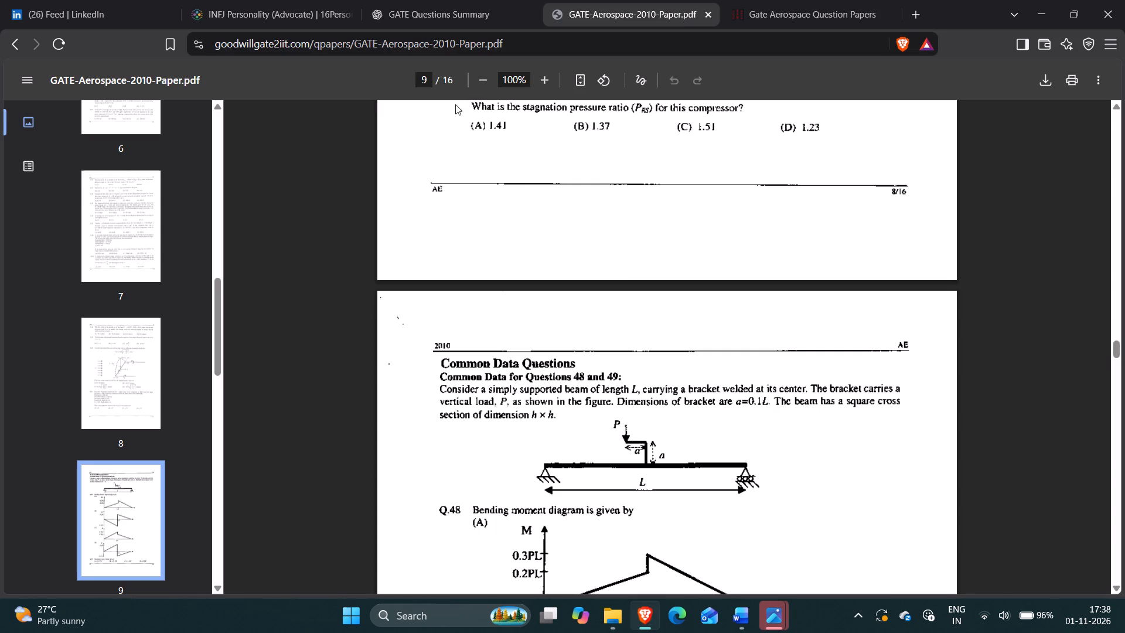
pyautogui.click(451, 46)
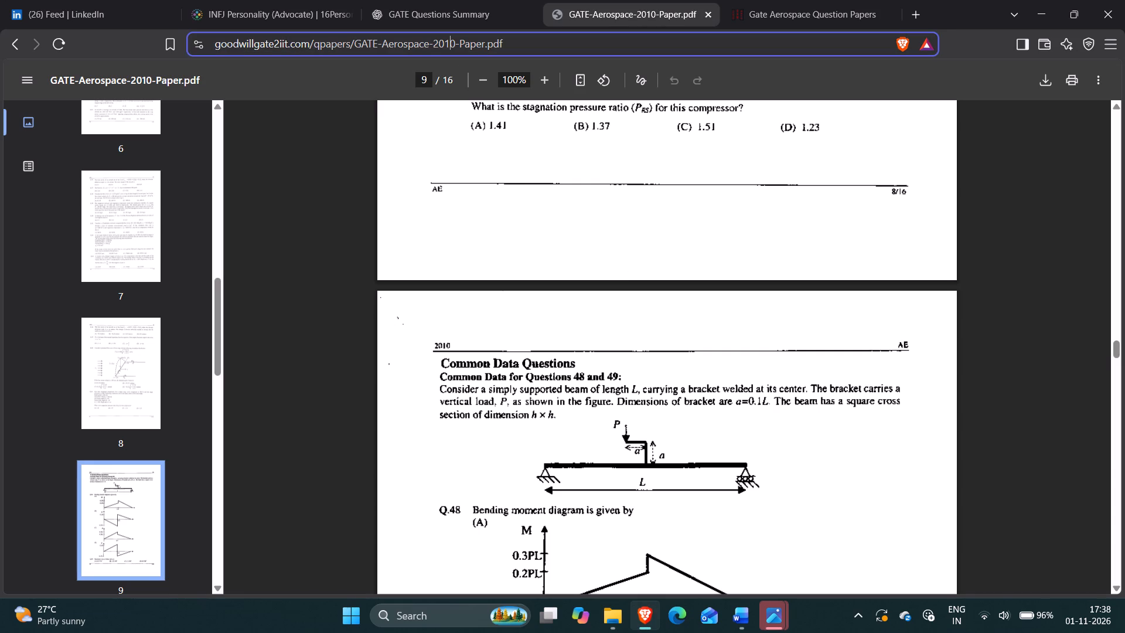
pyautogui.press('Right')
pyautogui.press('Left')
pyautogui.press('Left')
pyautogui.press('Left')
pyautogui.press('Left')
pyautogui.press('Left')
pyautogui.press('Left')
pyautogui.press('Left')
pyautogui.press('Left')
pyautogui.press('Left')
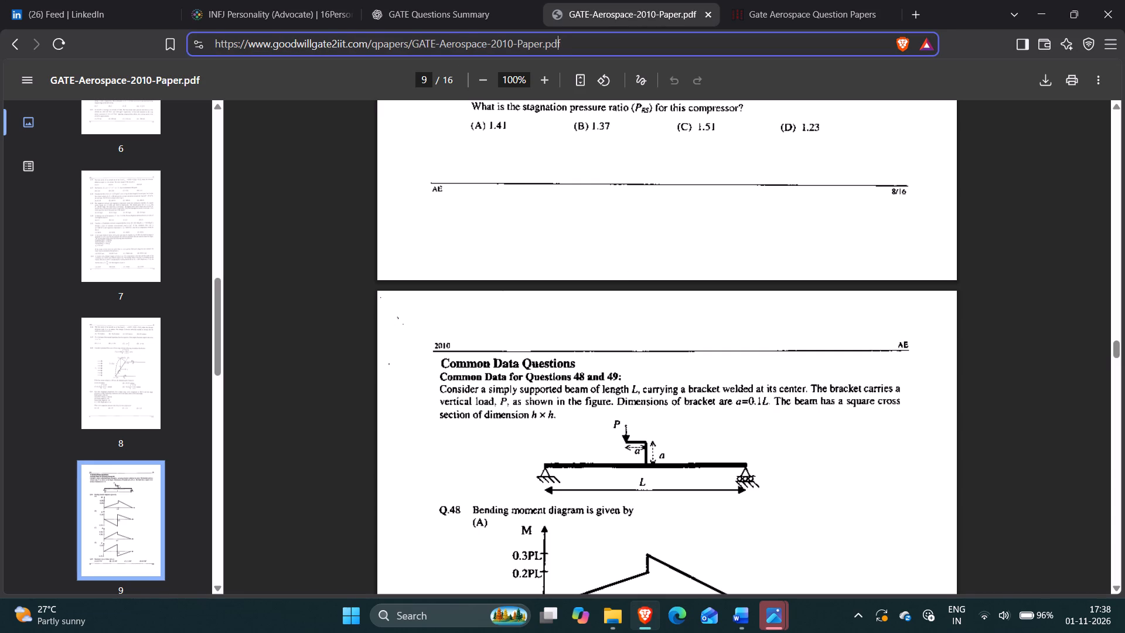
pyautogui.press('Left')
pyautogui.press('BackSpace')
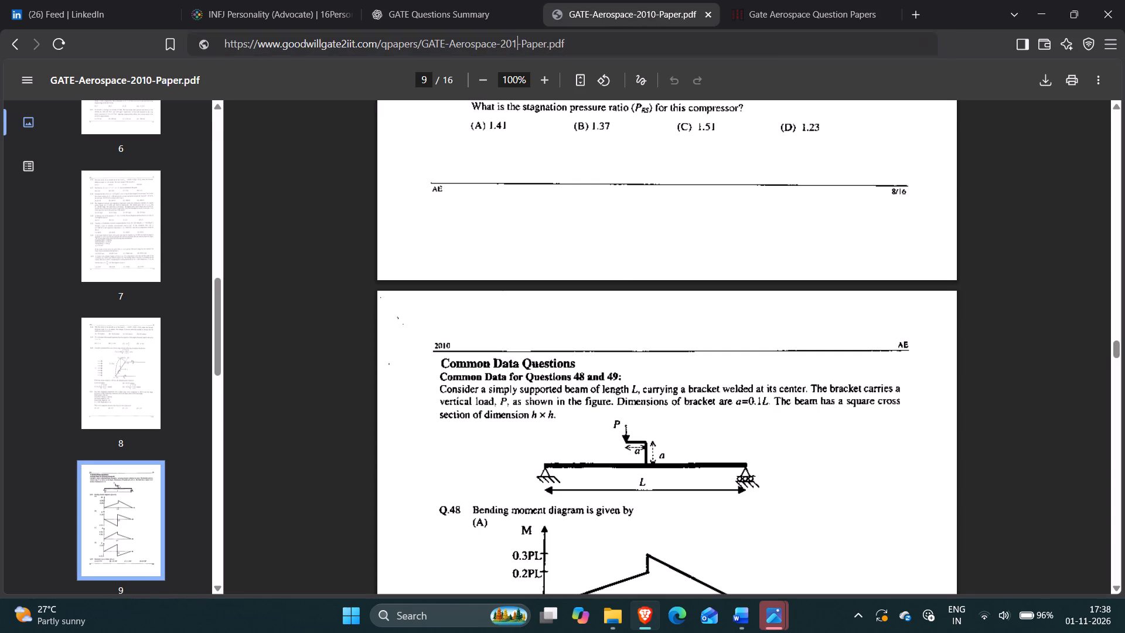
pyautogui.press('BackSpace')
pyautogui.write('09')
pyautogui.press('Return')
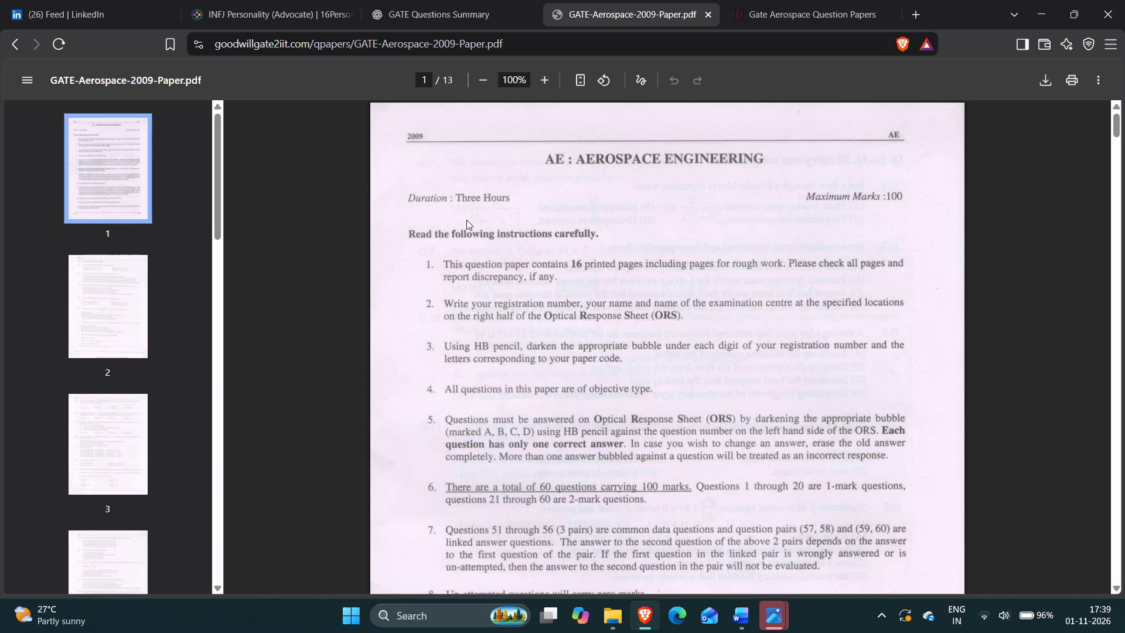
pyautogui.scroll(-9, 466, 220)
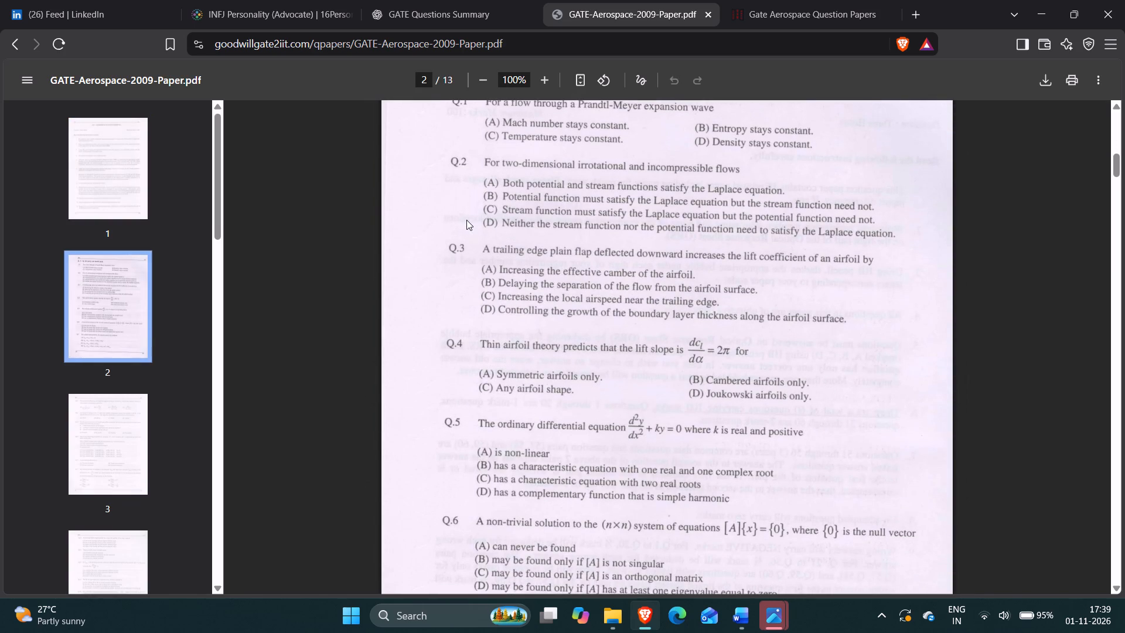
pyautogui.click(411, 43)
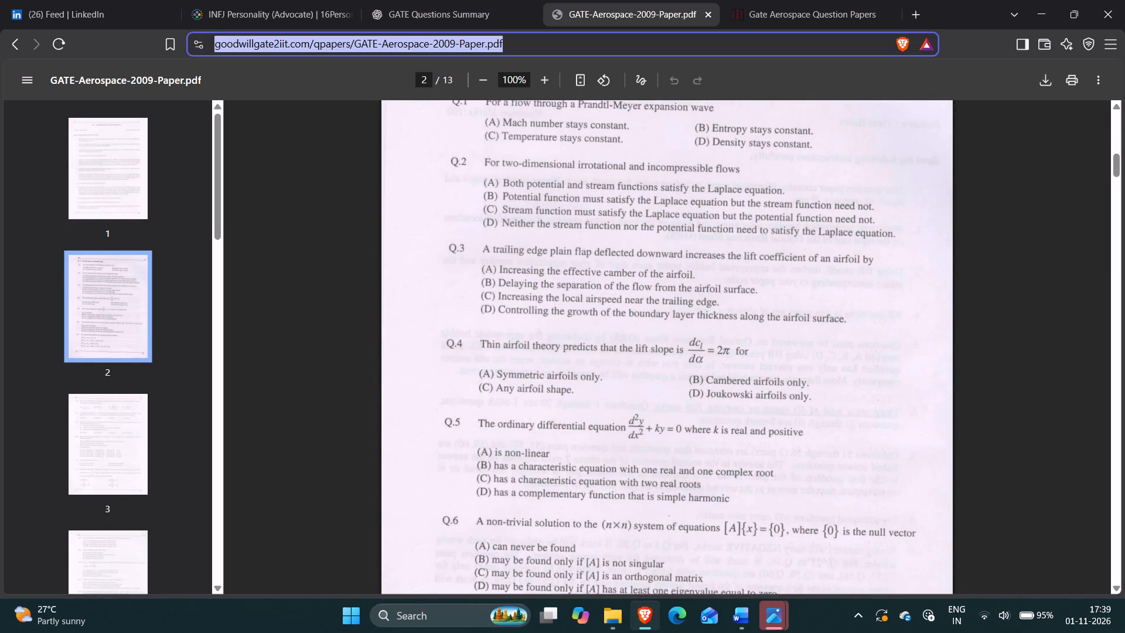
pyautogui.hotkey('ctrl', 'c')
pyautogui.click(785, 0)
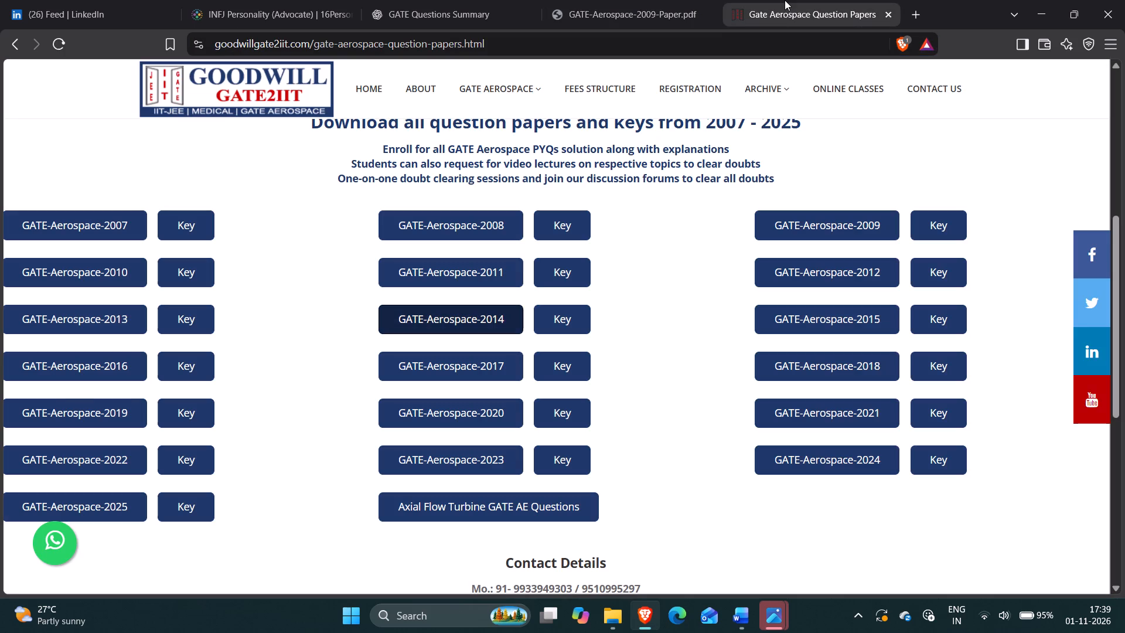
pyautogui.click(643, 0)
pyautogui.click(431, 0)
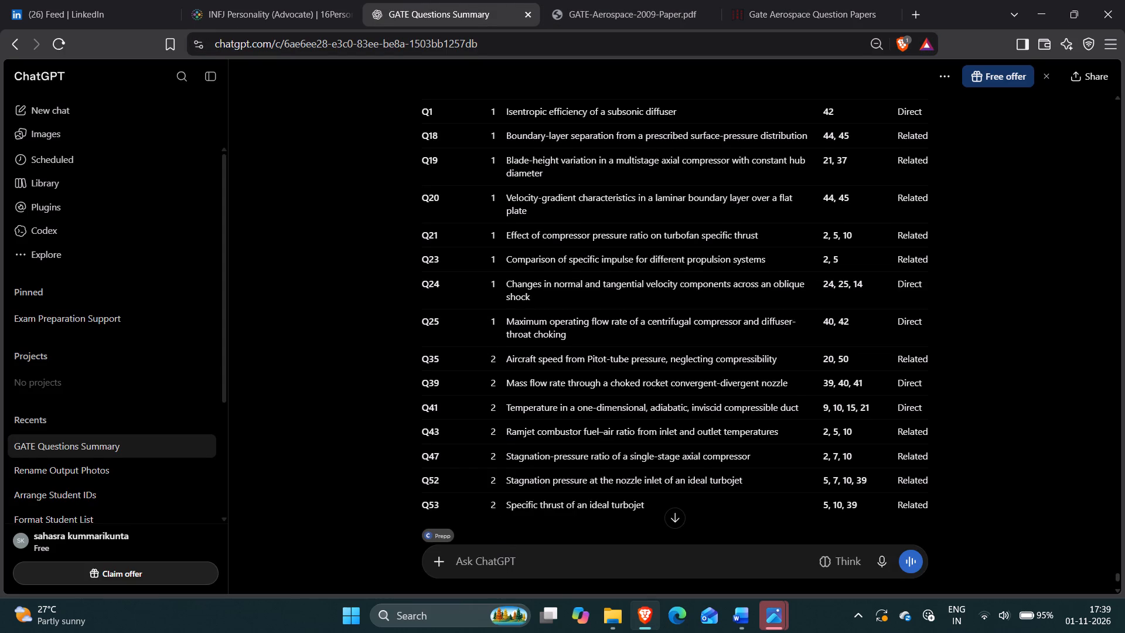
pyautogui.hotkey('ctrl', 'v')
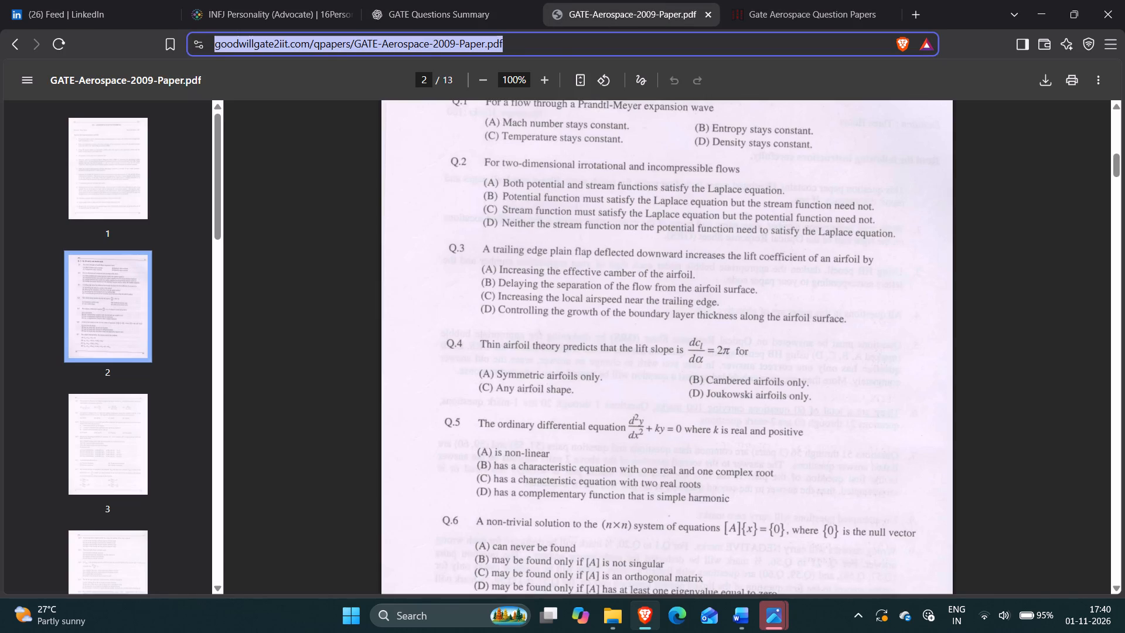
pyautogui.click(542, 49)
pyautogui.scroll(-20, 650, 456)
pyautogui.scroll(-8, 650, 456)
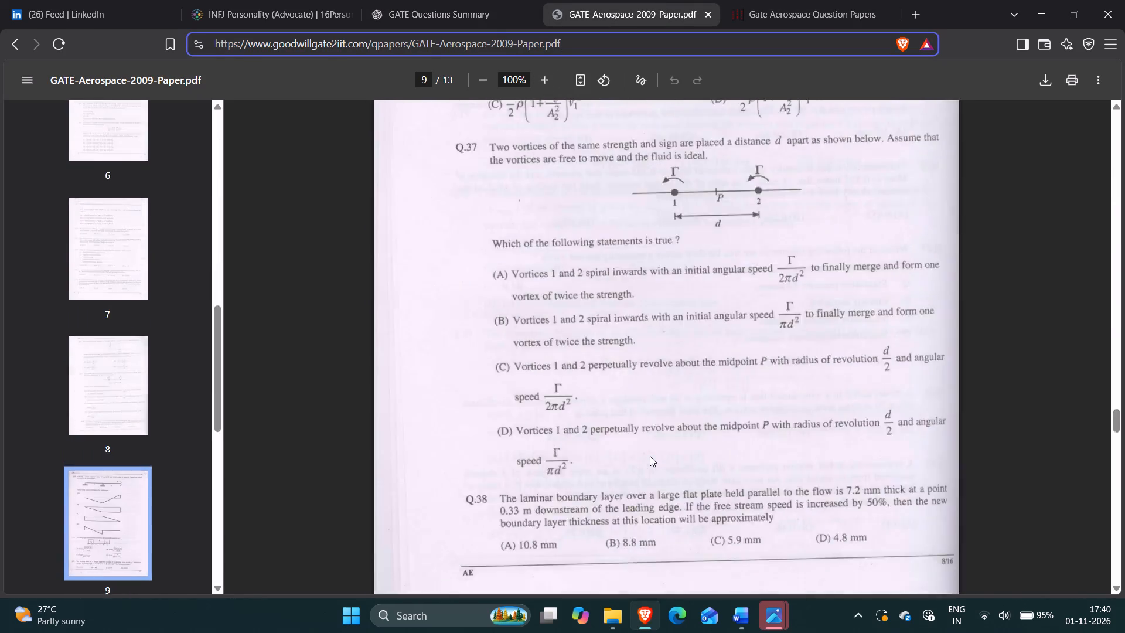
pyautogui.scroll(-9, 650, 456)
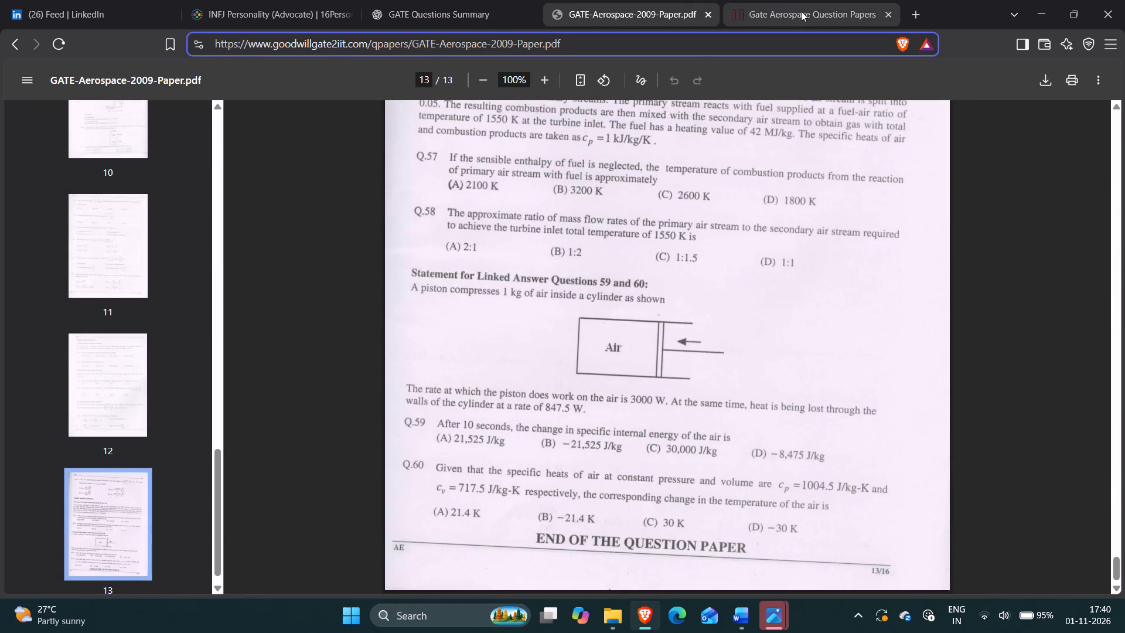
# Search the web in a new tab for "2009 gate question paper aerospace engineering".
pyautogui.click(916, 11)
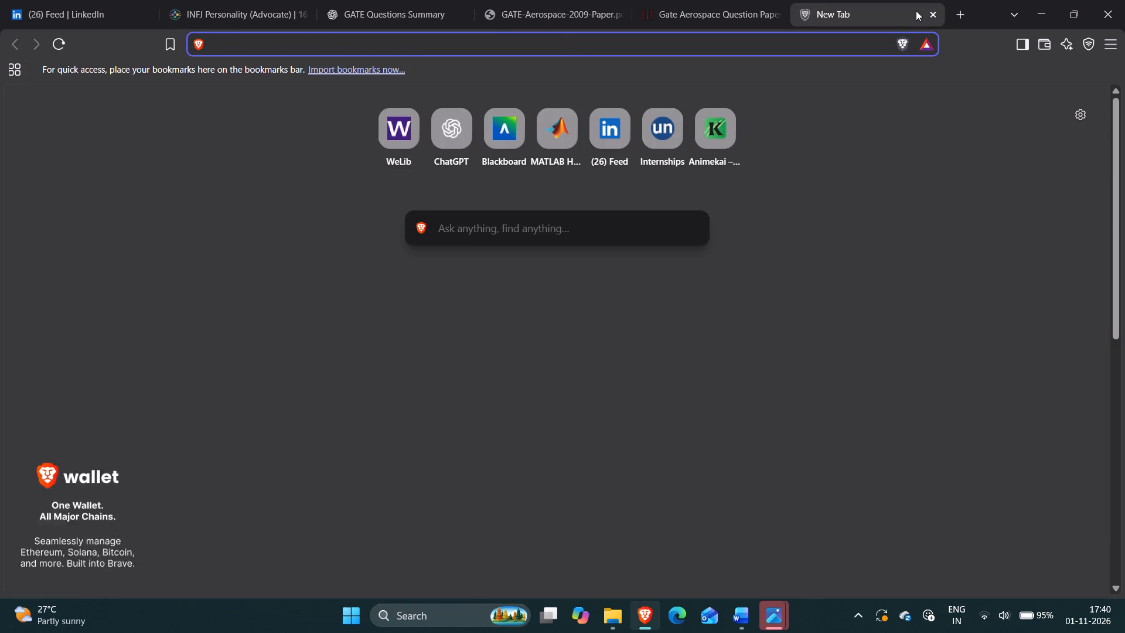
pyautogui.write('2009')
pyautogui.press('space')
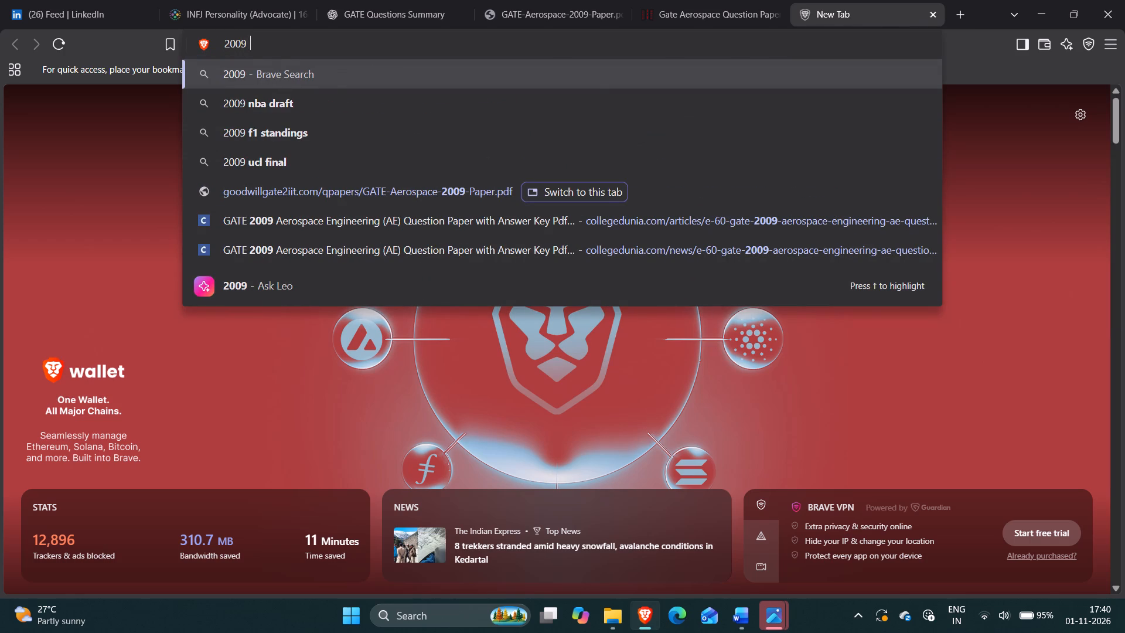
pyautogui.write('gate question pa')
pyautogui.write('per')
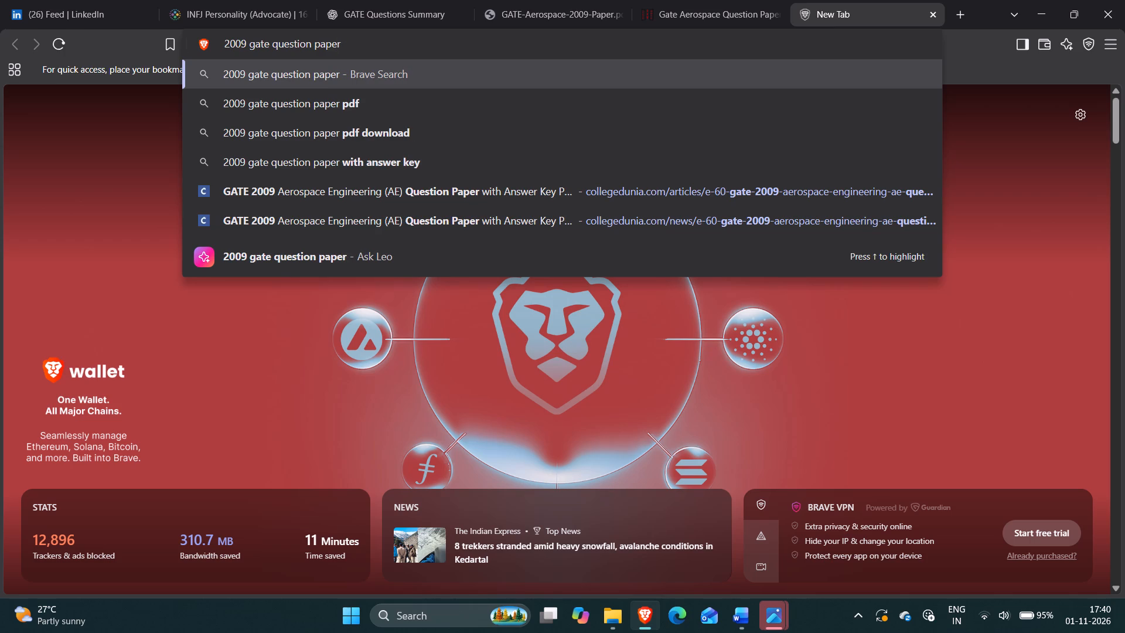
pyautogui.press('space')
pyautogui.write('aerospace engineering')
pyautogui.press('Return')
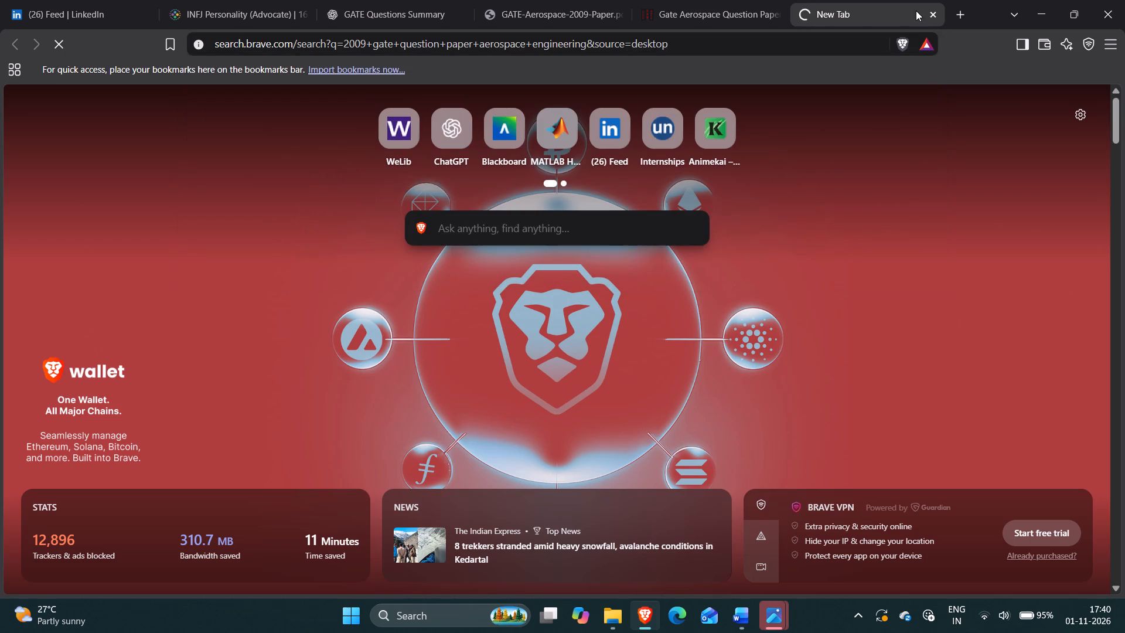
# Open the Gateing answer key result for 2007-2022, try its GATE Aerospace Question Paper 2009 link, and return to the search results.
pyautogui.scroll(-1, 812, 290)
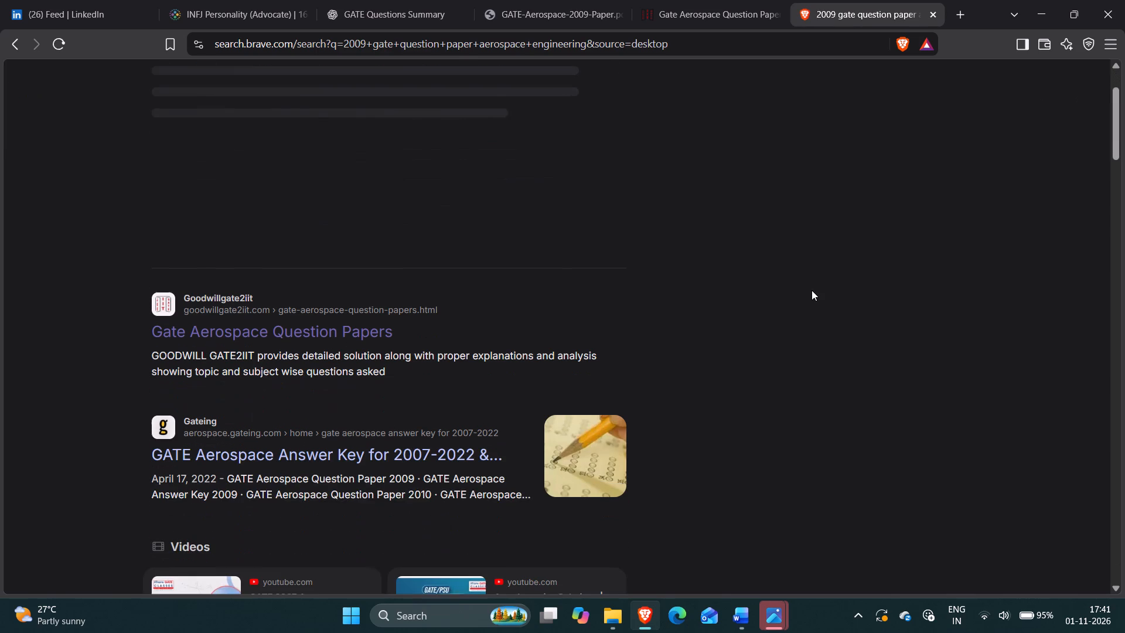
pyautogui.click(415, 451)
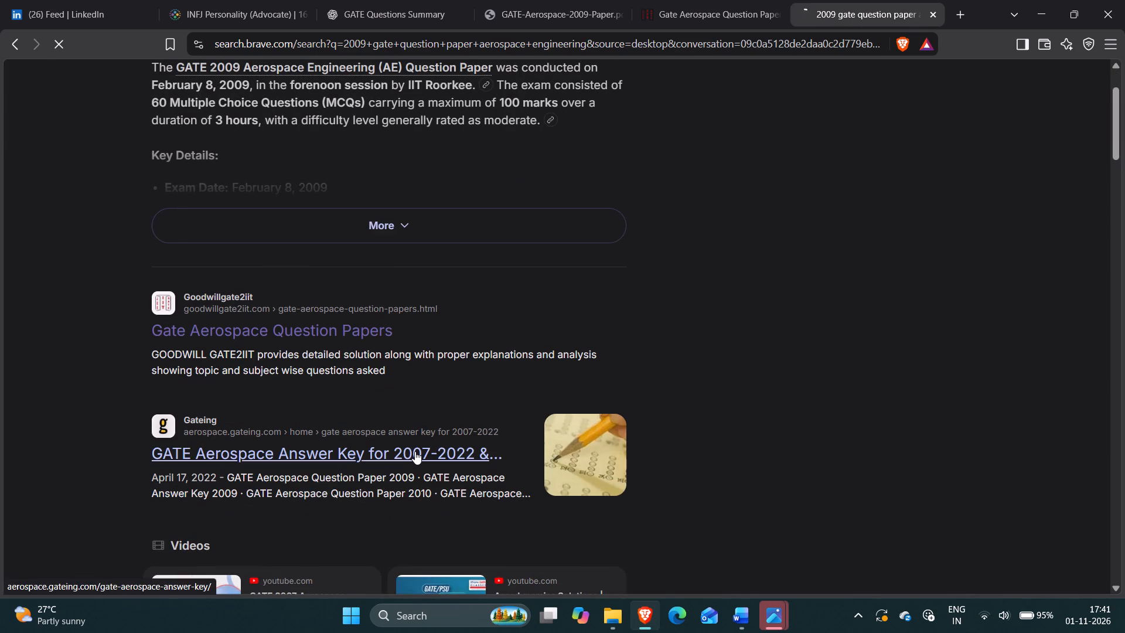
pyautogui.click(415, 451)
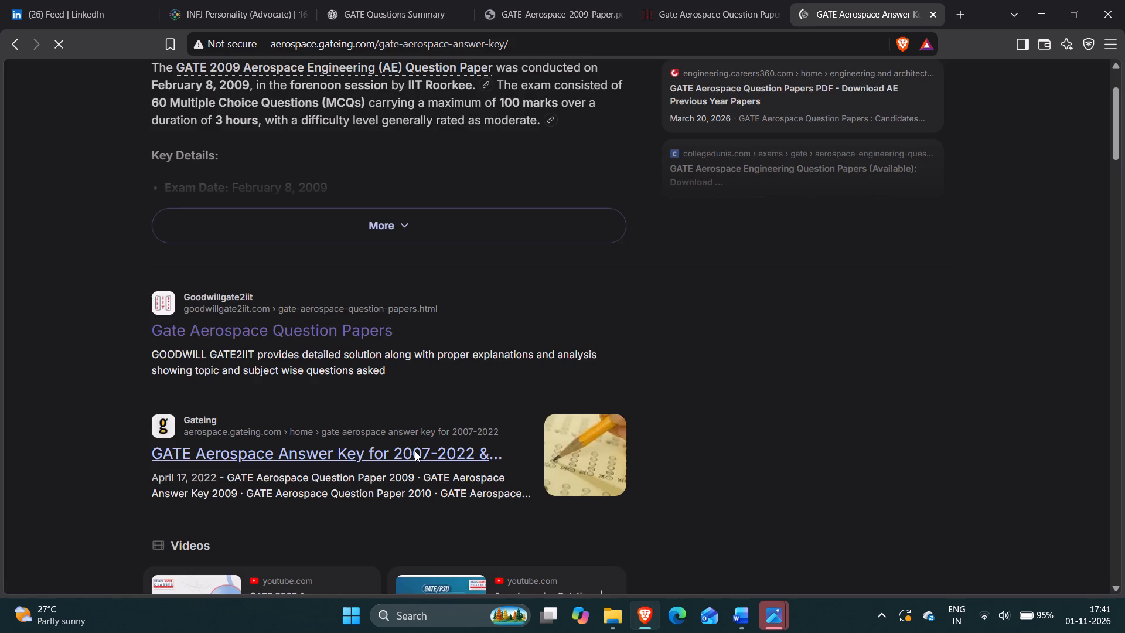
pyautogui.scroll(-5, 459, 380)
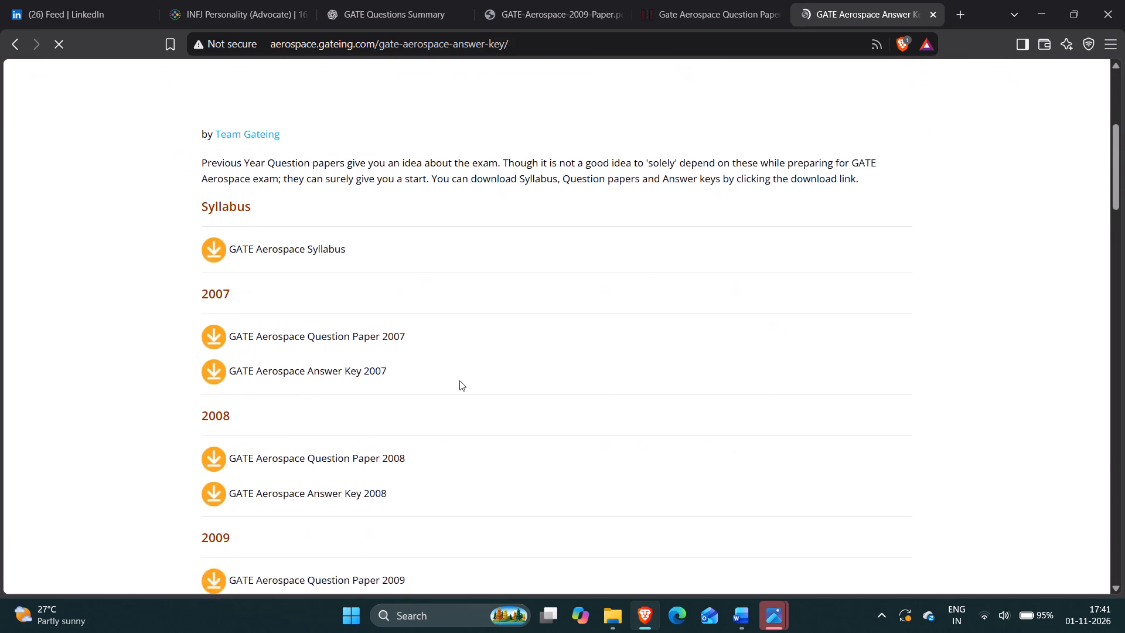
pyautogui.scroll(-1, 459, 380)
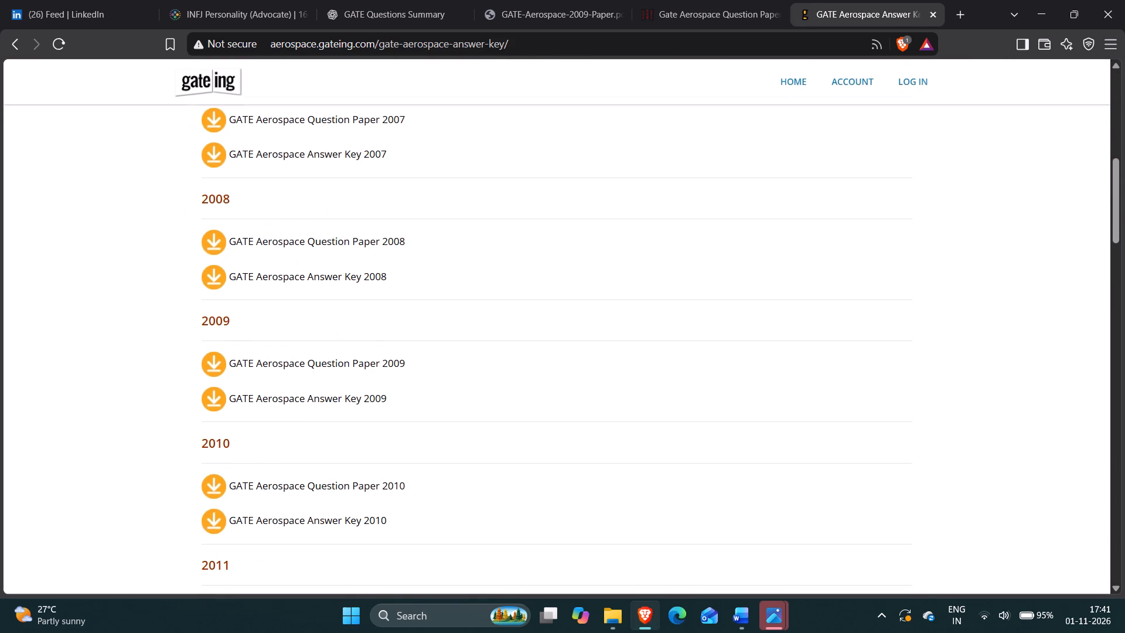
pyautogui.click(367, 364)
pyautogui.scroll(-1, 288, 387)
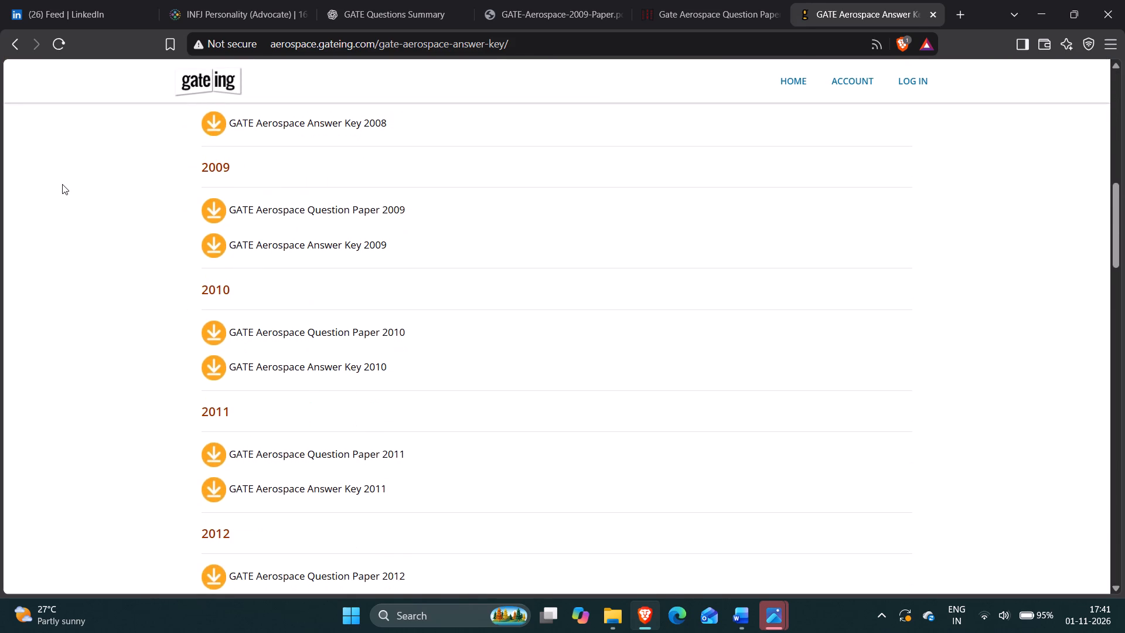
pyautogui.hscroll(10, 62, 184)
# Open the IELTSit result on the GATE 2009 Aerospace Engineering paper, look through the page, and return to the search results.
pyautogui.scroll(-8, 62, 184)
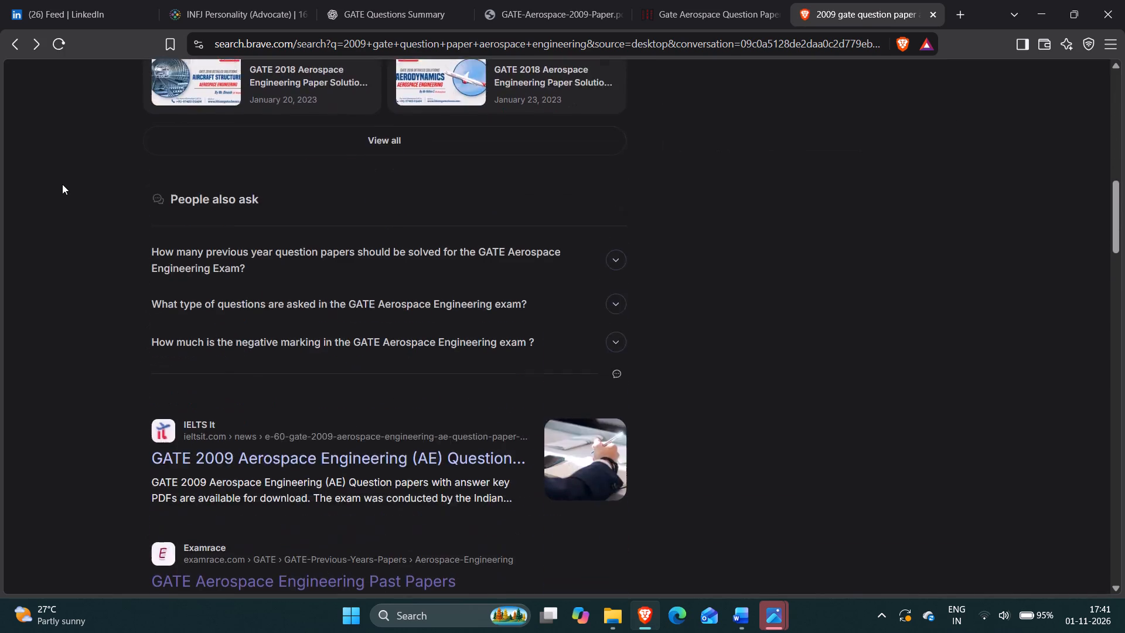
pyautogui.scroll(-1, 62, 184)
pyautogui.click(255, 93)
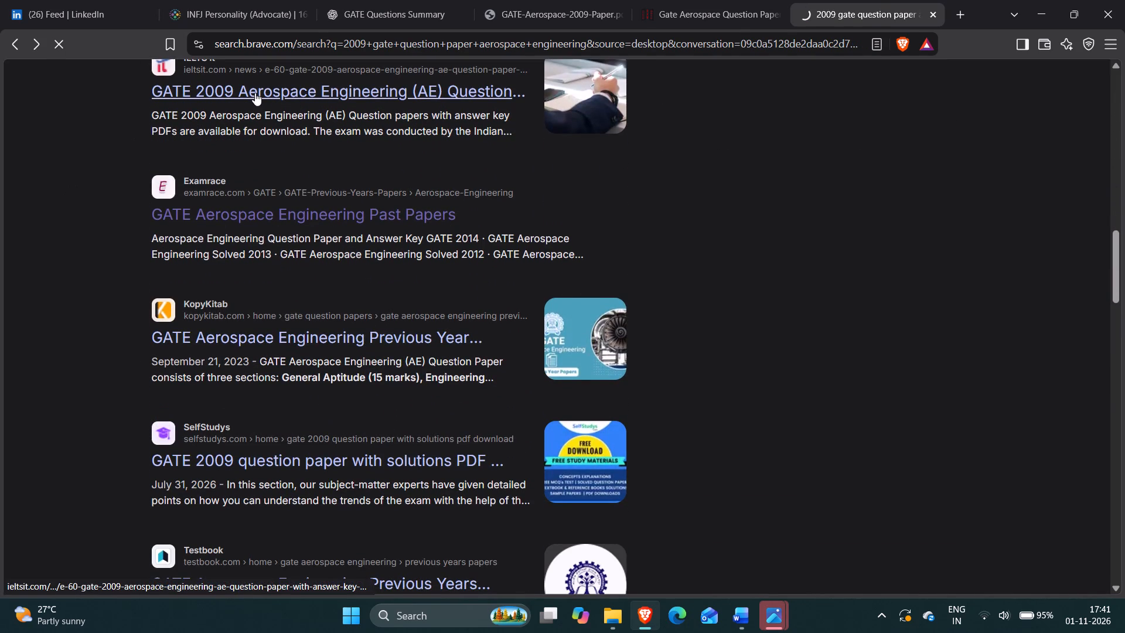
pyautogui.scroll(-2, 355, 297)
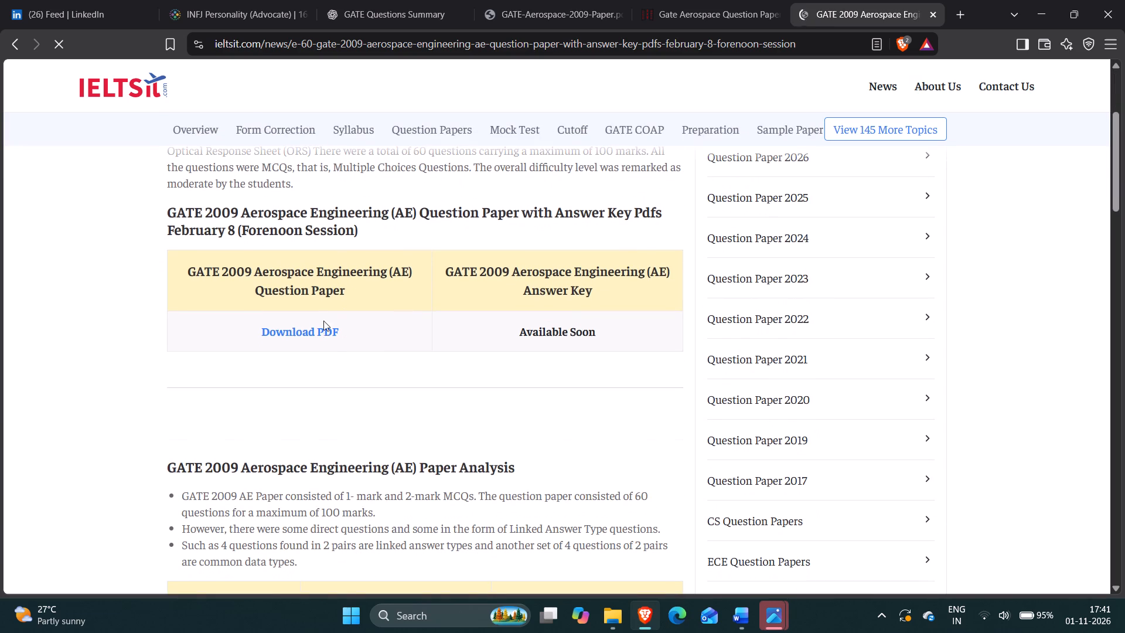
pyautogui.scroll(-5, 484, 337)
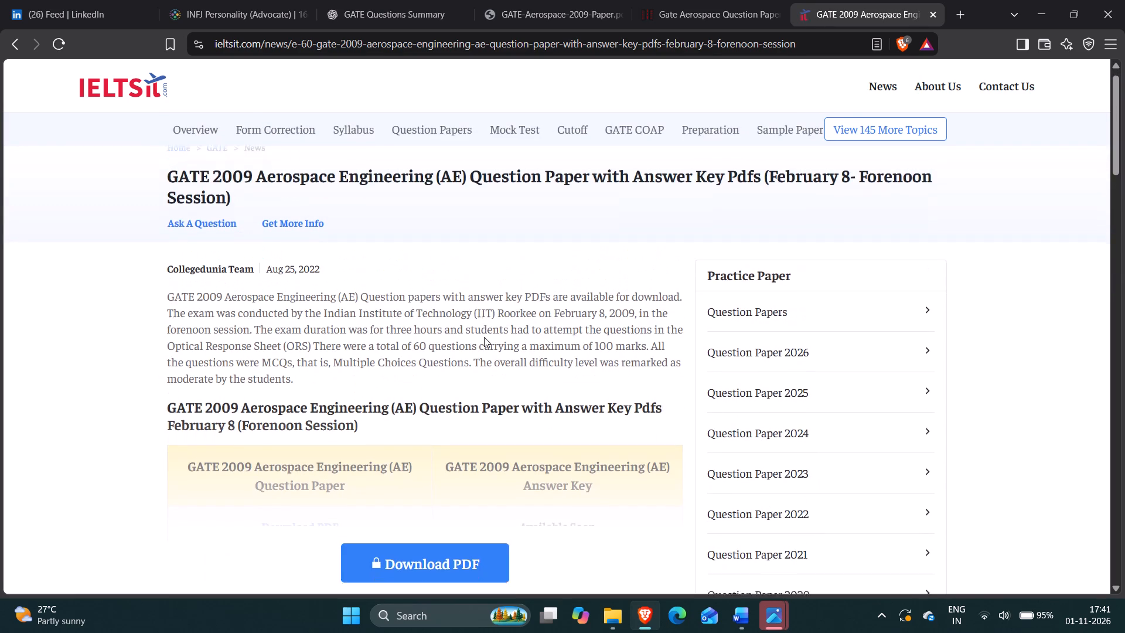
pyautogui.scroll(-5, 484, 337)
pyautogui.hscroll(10, 484, 337)
# Open the SelfStudys GATE 2009 question papers result and its Aerospace Engineering paper.
pyautogui.scroll(-1, 484, 337)
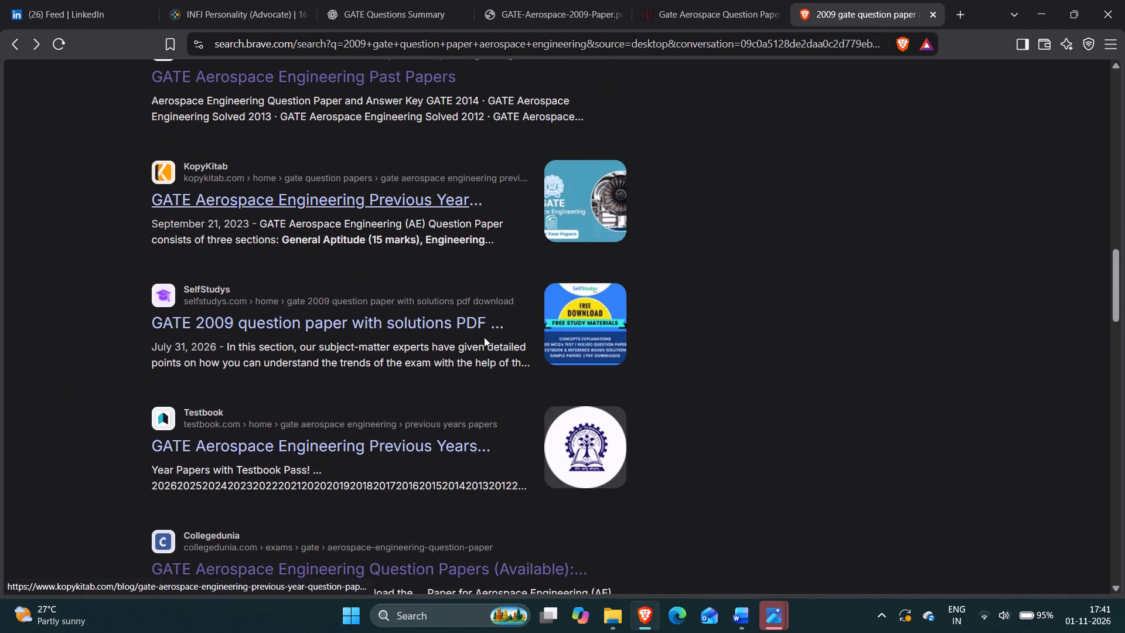
pyautogui.scroll(-1, 484, 337)
pyautogui.click(407, 324)
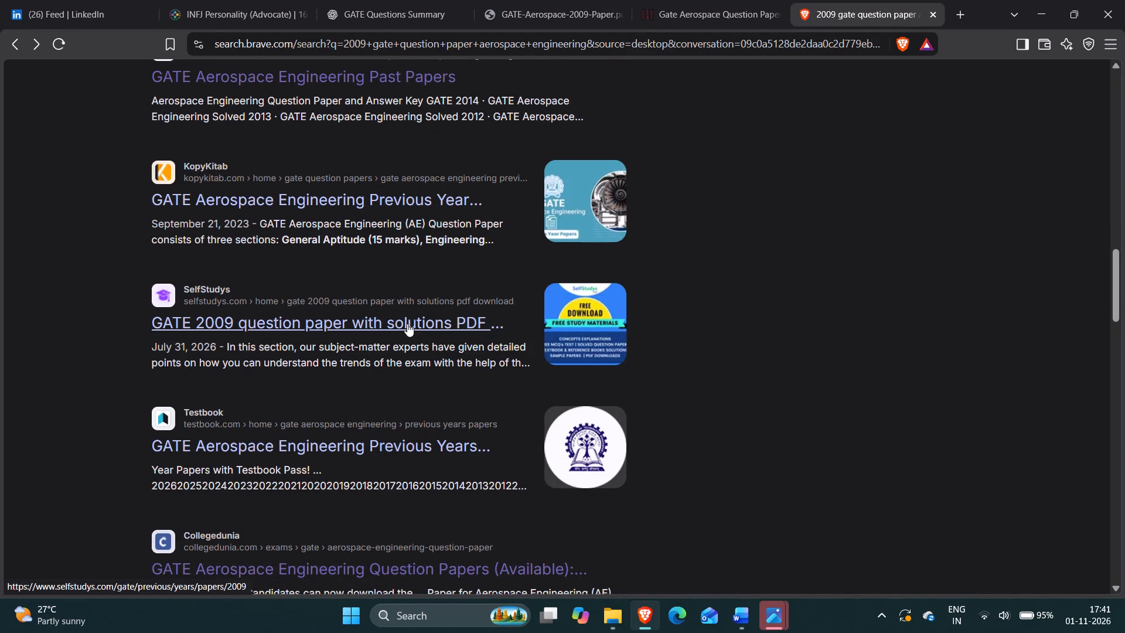
pyautogui.scroll(-2, 407, 324)
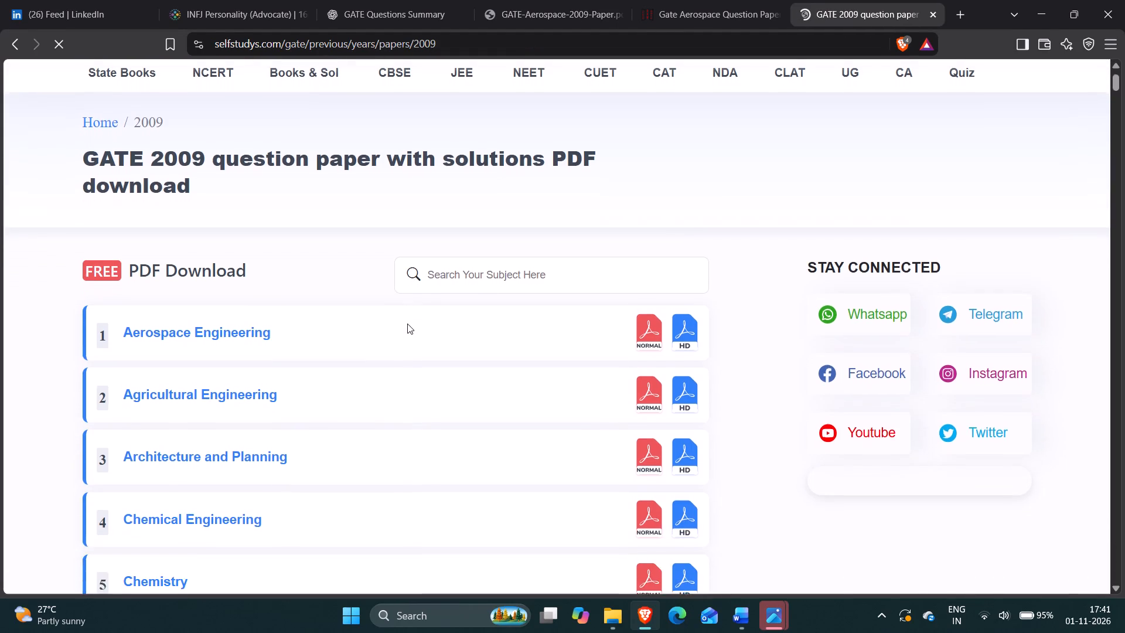
pyautogui.scroll(-1, 407, 324)
pyautogui.scroll(4, 407, 324)
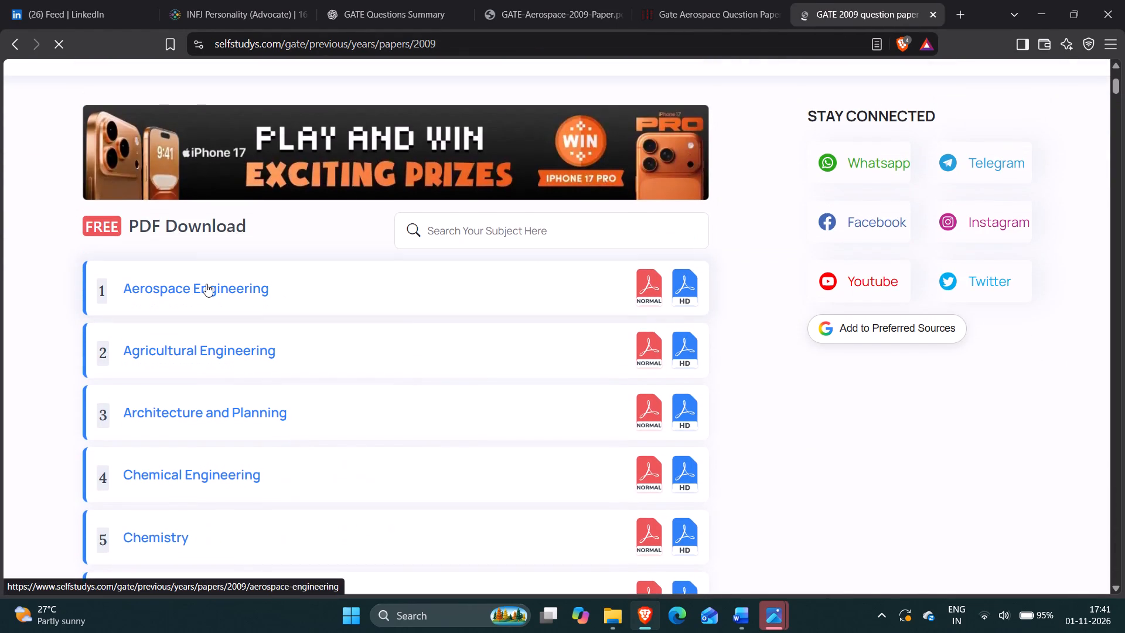
pyautogui.click(206, 284)
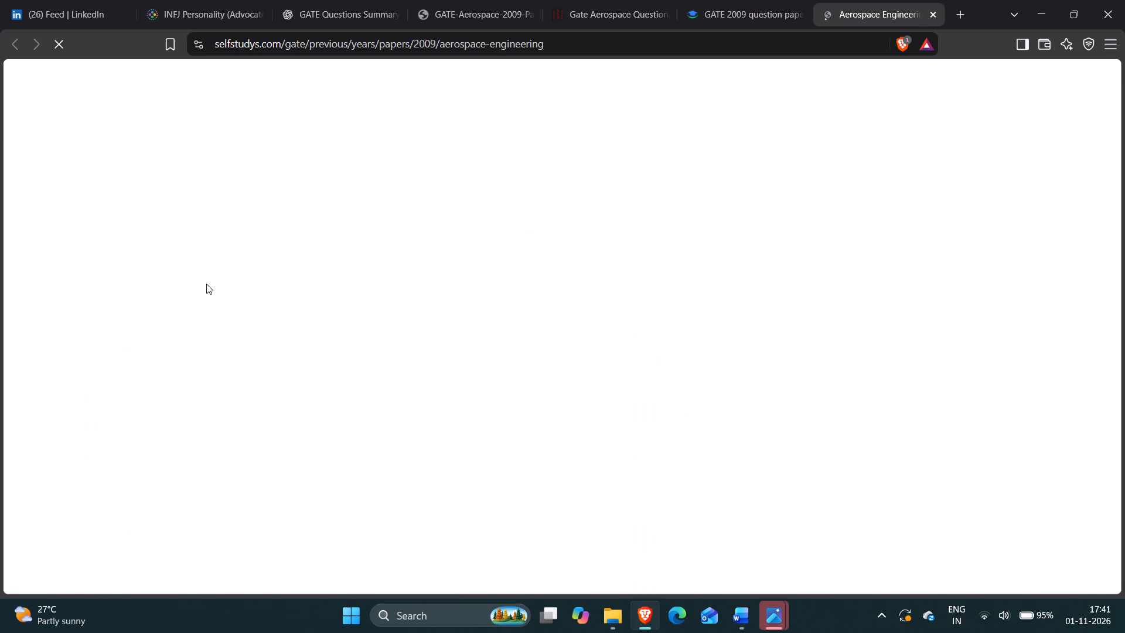
# Examine the SelfStudys Aerospace Engineering 2009 paper page and its download options, declining the site's notification offer.
pyautogui.scroll(-5, 206, 284)
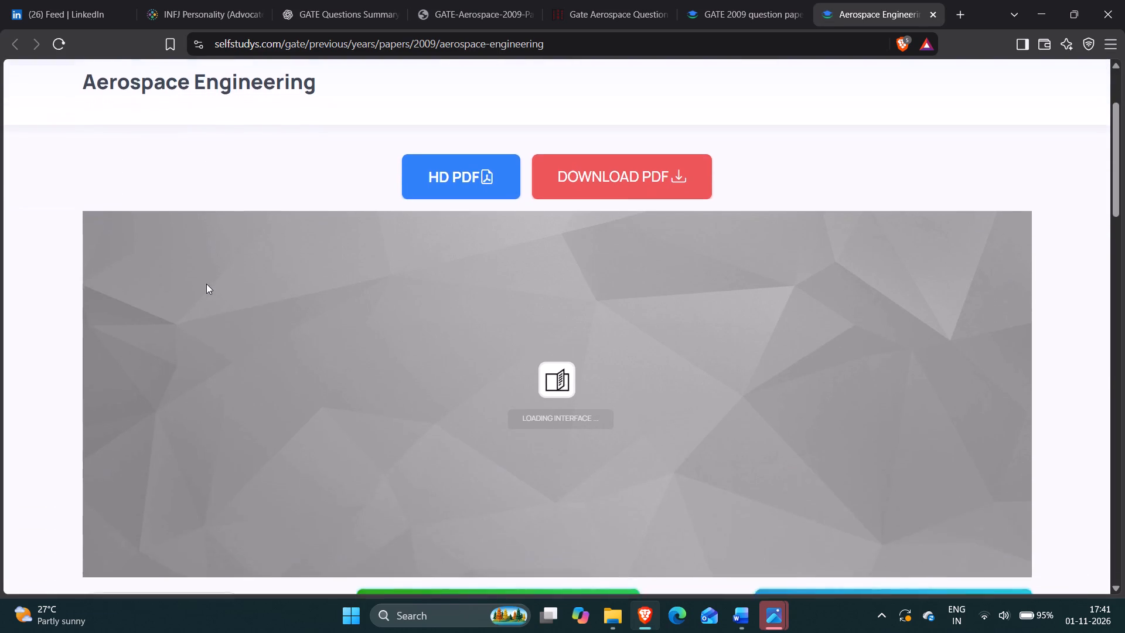
pyautogui.scroll(-2, 206, 284)
pyautogui.hscroll(14, 206, 284)
pyautogui.scroll(1, 206, 284)
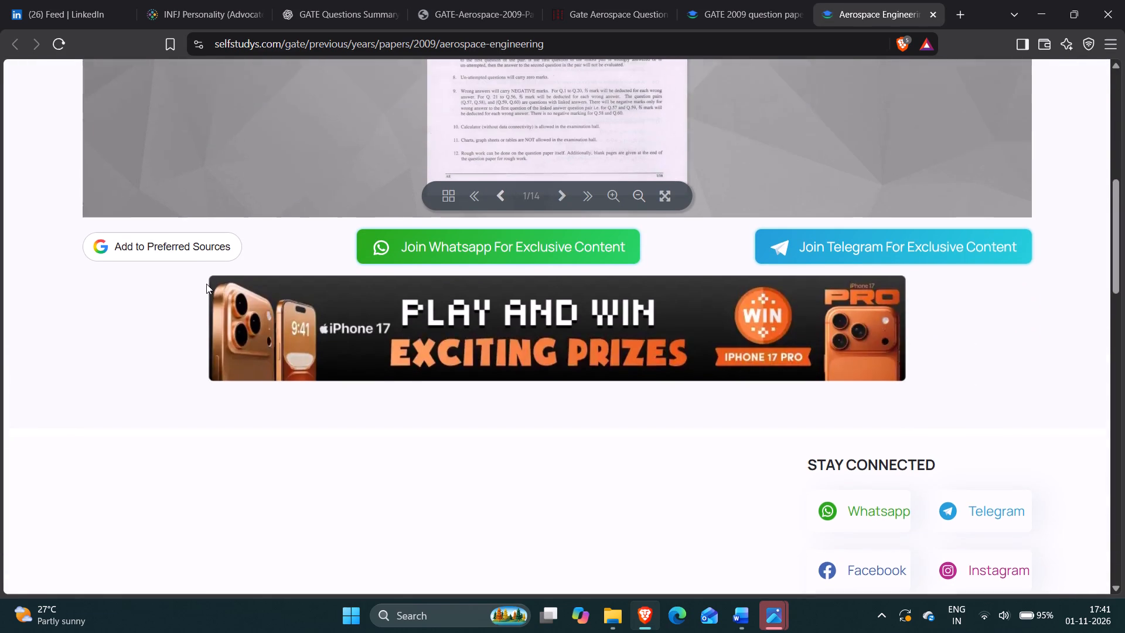
pyautogui.scroll(2, 206, 284)
pyautogui.hscroll(7, 206, 284)
pyautogui.scroll(2, 206, 284)
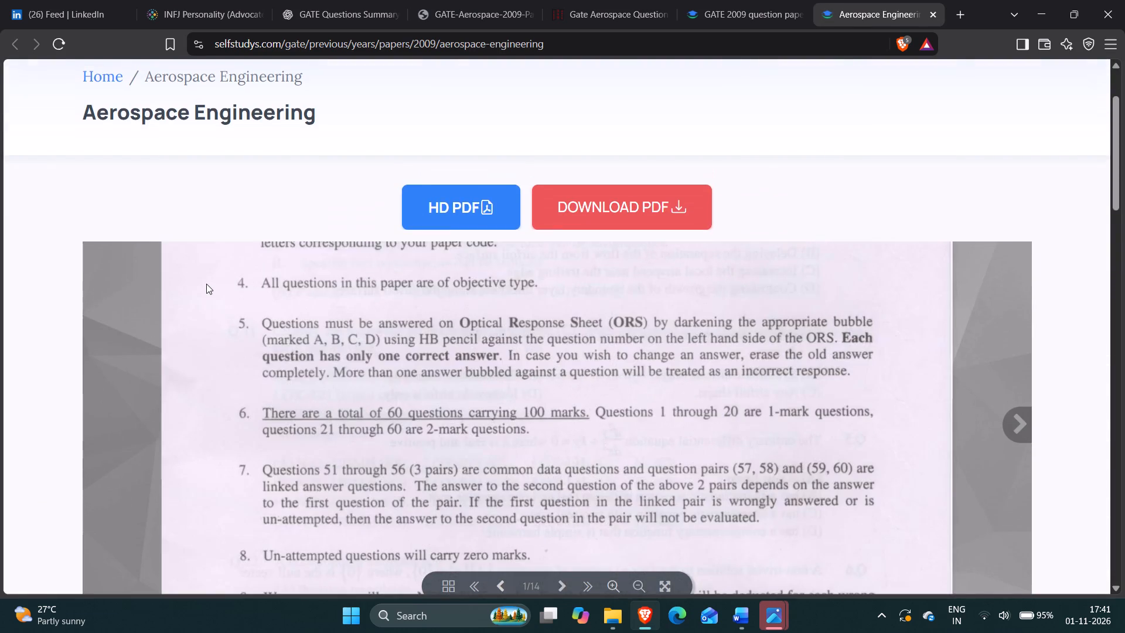
pyautogui.scroll(-2, 206, 284)
pyautogui.scroll(5, 206, 284)
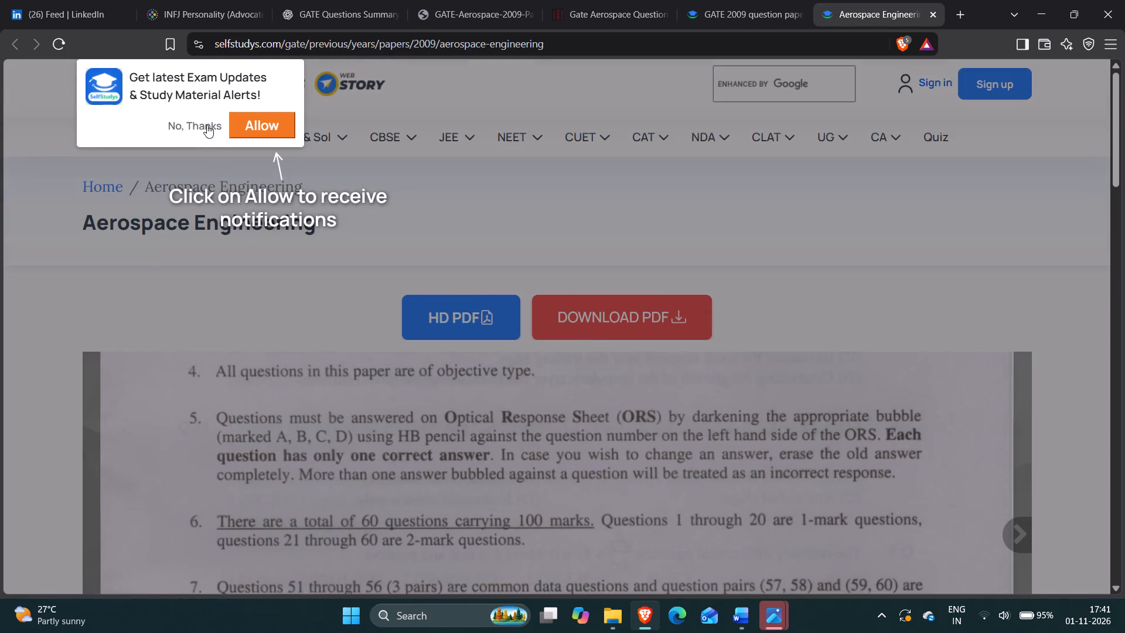
pyautogui.click(207, 125)
pyautogui.scroll(-7, 244, 270)
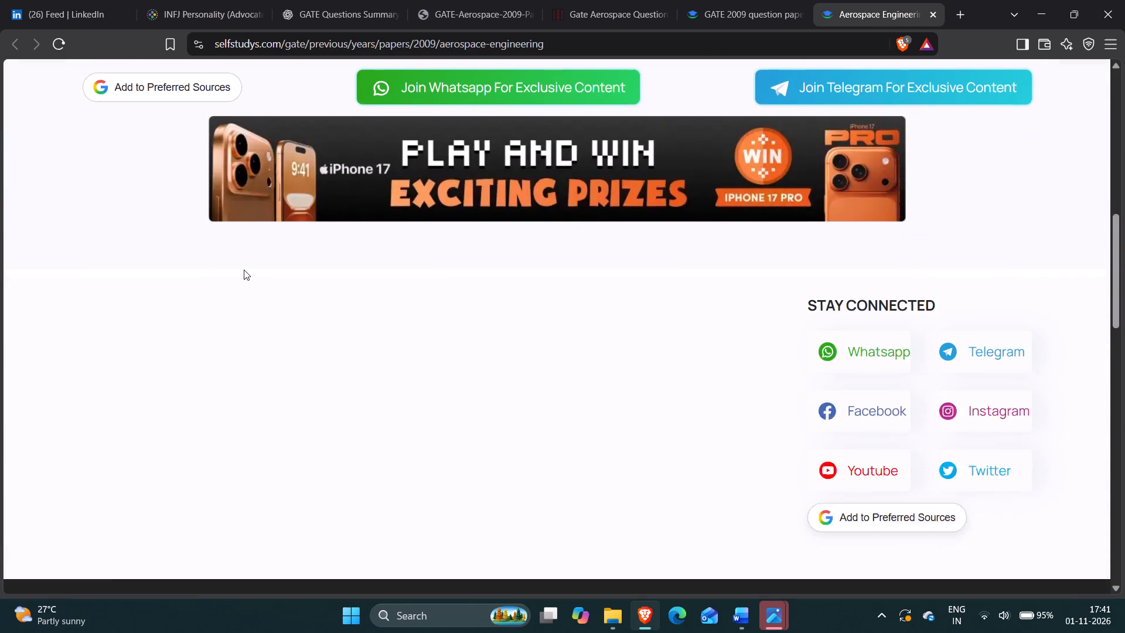
pyautogui.scroll(-2, 244, 270)
pyautogui.hscroll(8, 244, 270)
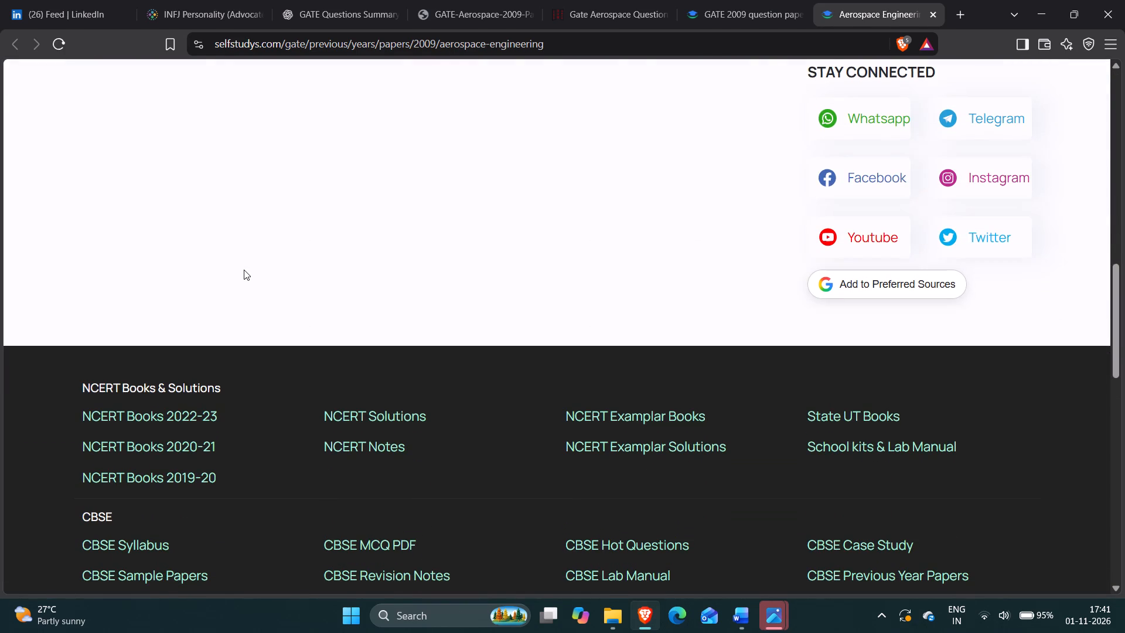
pyautogui.scroll(8, 244, 270)
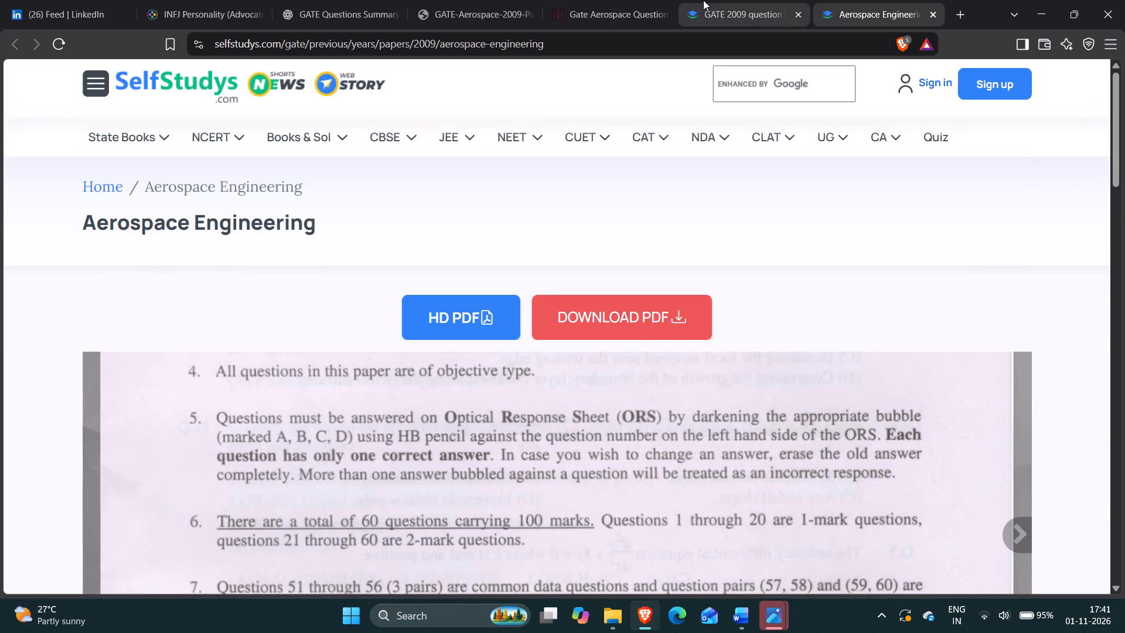
# Close the SelfStudys Aerospace Engineering paper, decline notifications on the 2009 papers list, and go back to the blank new tab page.
pyautogui.click(703, 0)
pyautogui.click(932, 8)
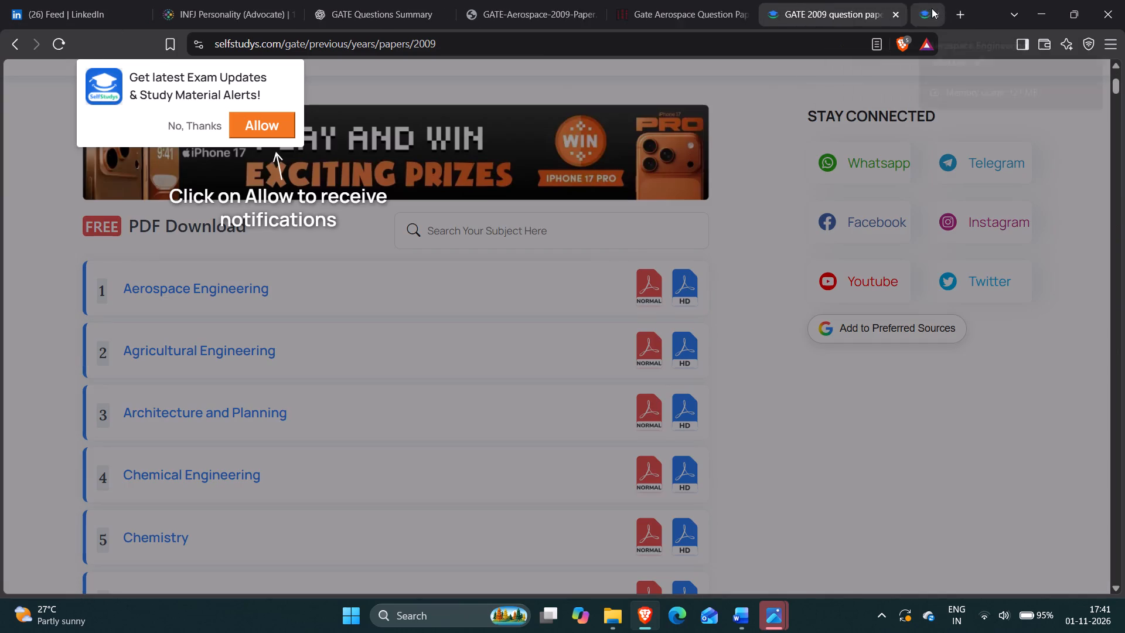
pyautogui.click(178, 131)
pyautogui.hscroll(13, 178, 131)
pyautogui.hscroll(12, 273, 131)
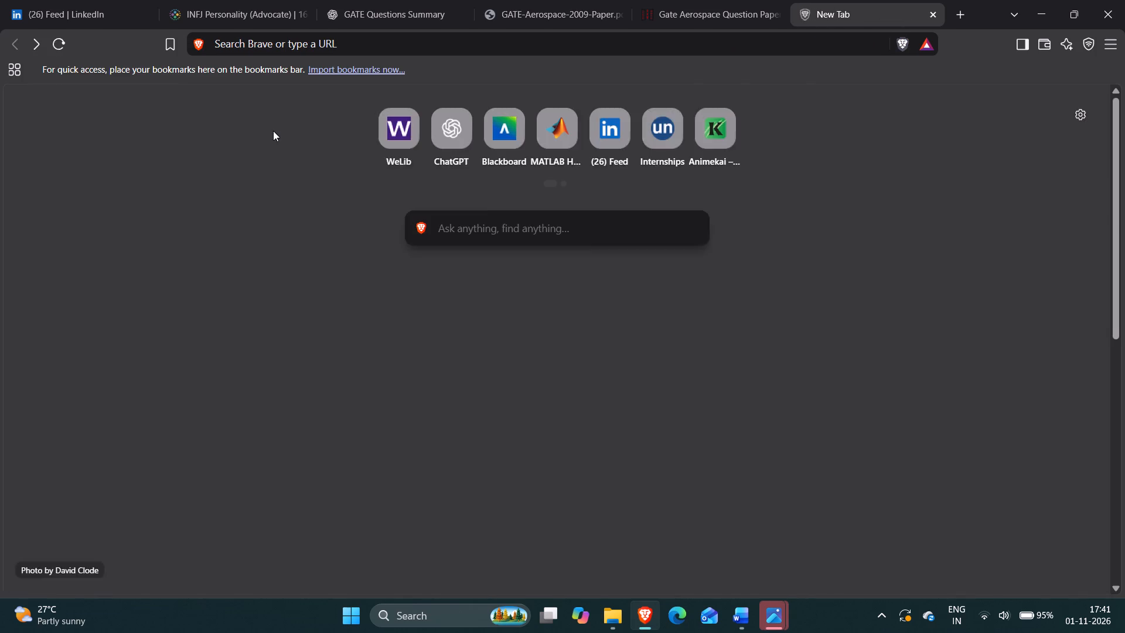
# Open GATE-Aerospace-2009 from the Goodwill GATE2IIT question papers page and copy the PDF's address.
pyautogui.click(711, 0)
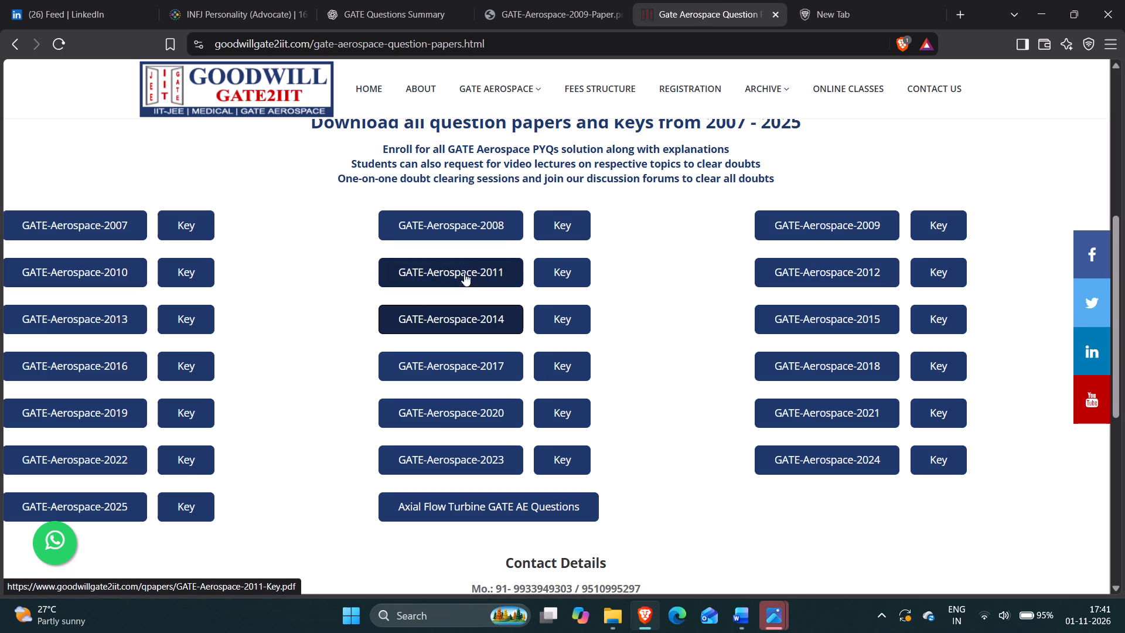
pyautogui.click(854, 226)
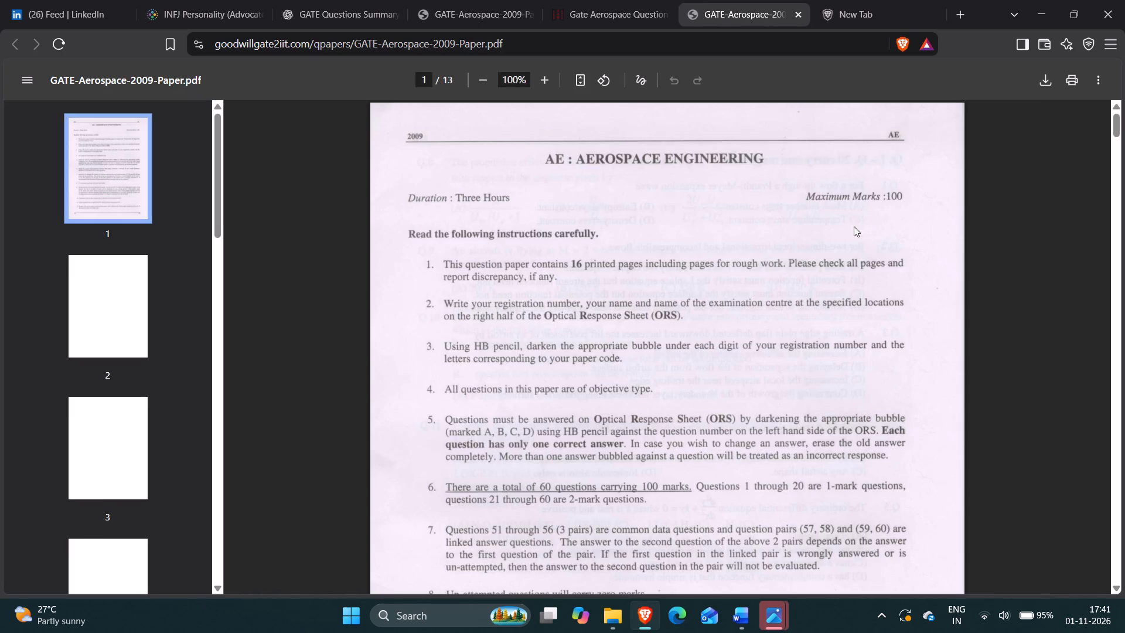
pyautogui.click(459, 44)
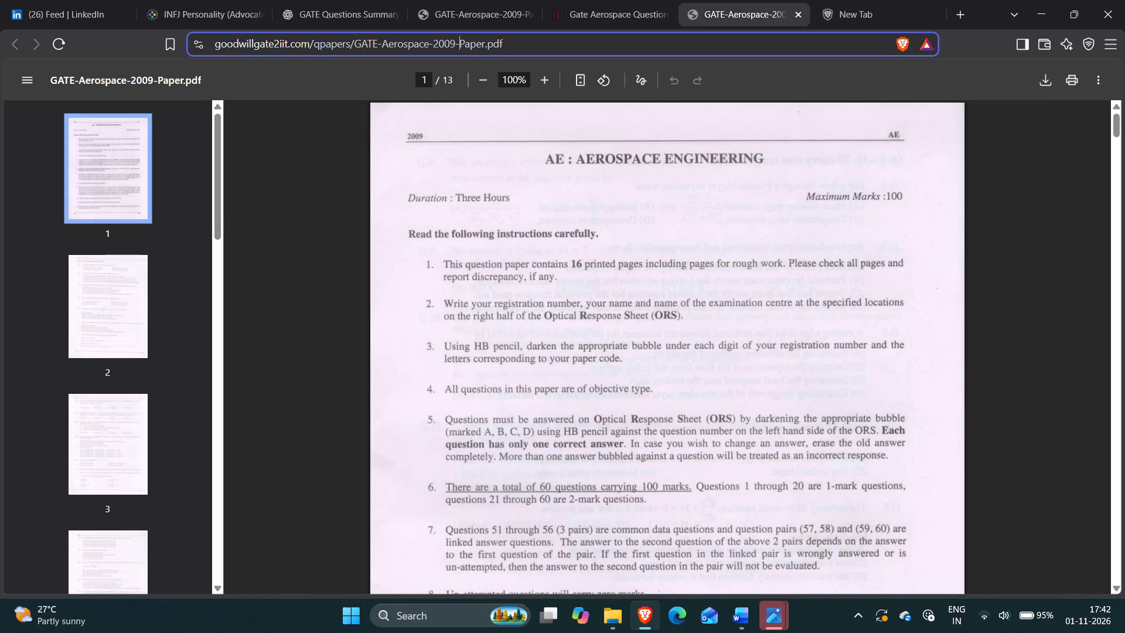
pyautogui.hotkey('ctrl', 'c')
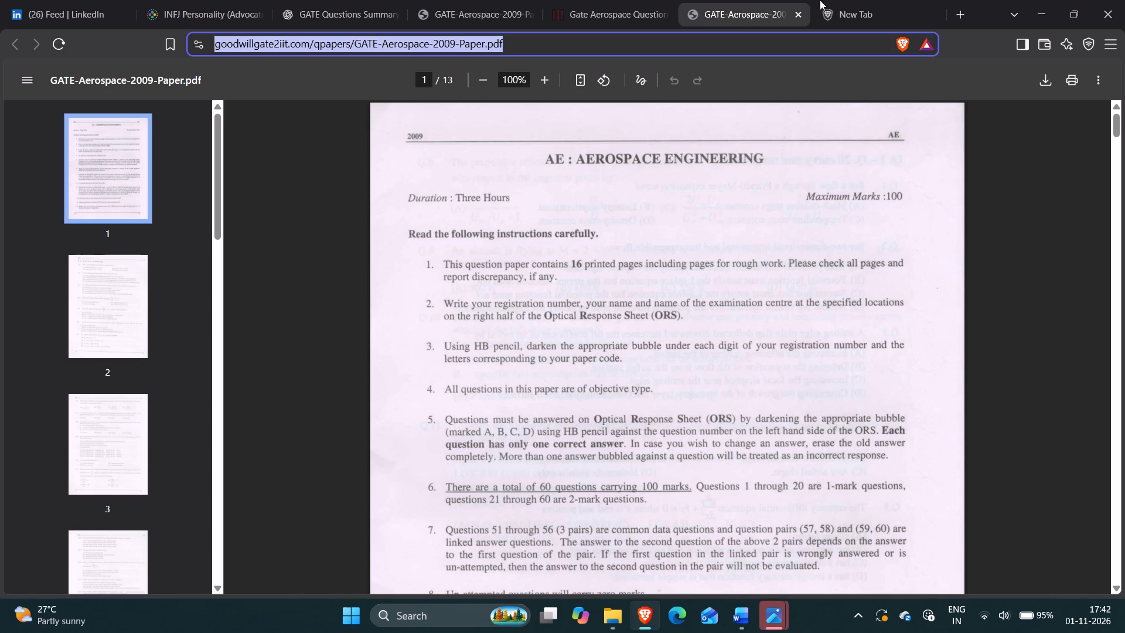
# Return to the open GATE-Aerospace-2009 paper and snip Q.1 on the Prandtl-Meyer expansion wave, including its answer options.
pyautogui.click(861, 0)
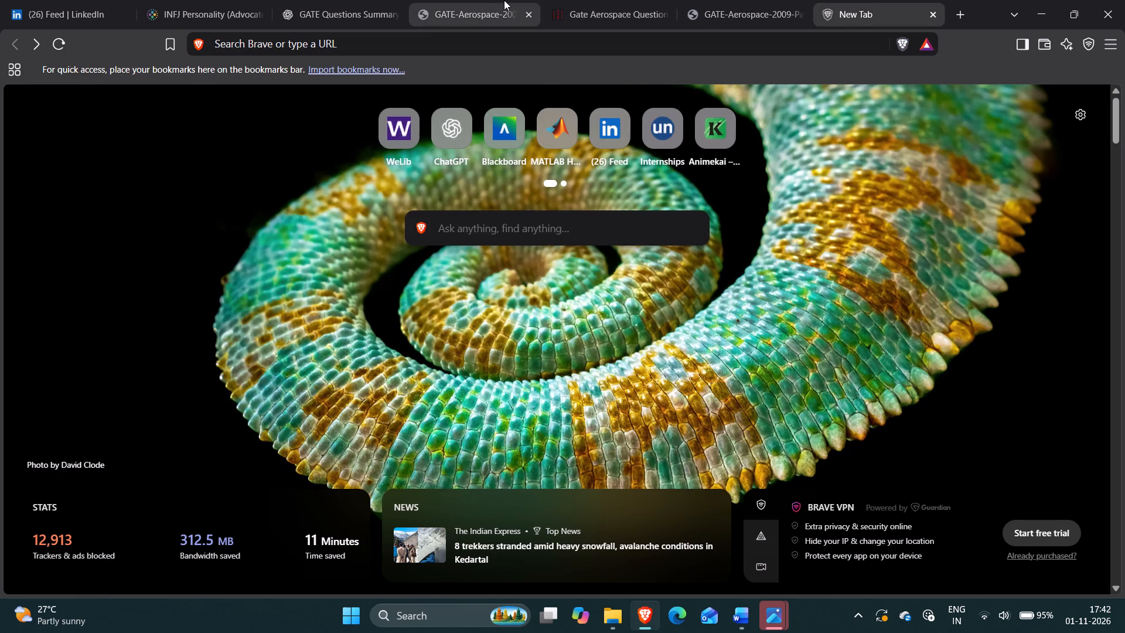
pyautogui.click(504, 0)
pyautogui.scroll(13, 570, 345)
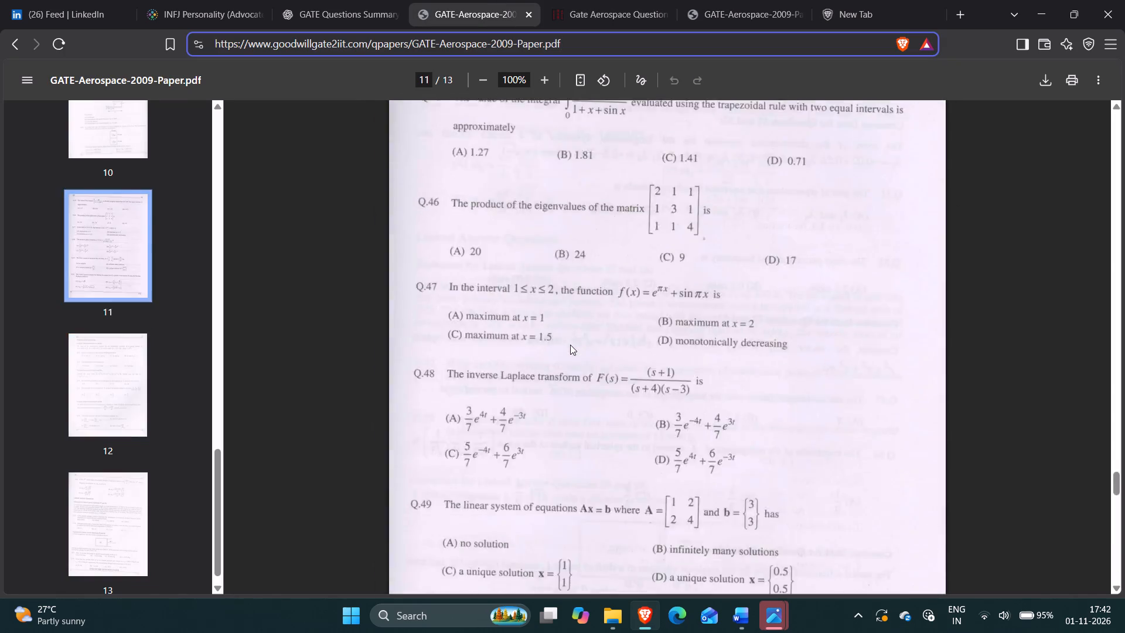
pyautogui.scroll(11, 570, 345)
pyautogui.scroll(20, 570, 345)
pyautogui.scroll(6, 570, 345)
pyautogui.scroll(-3, 570, 345)
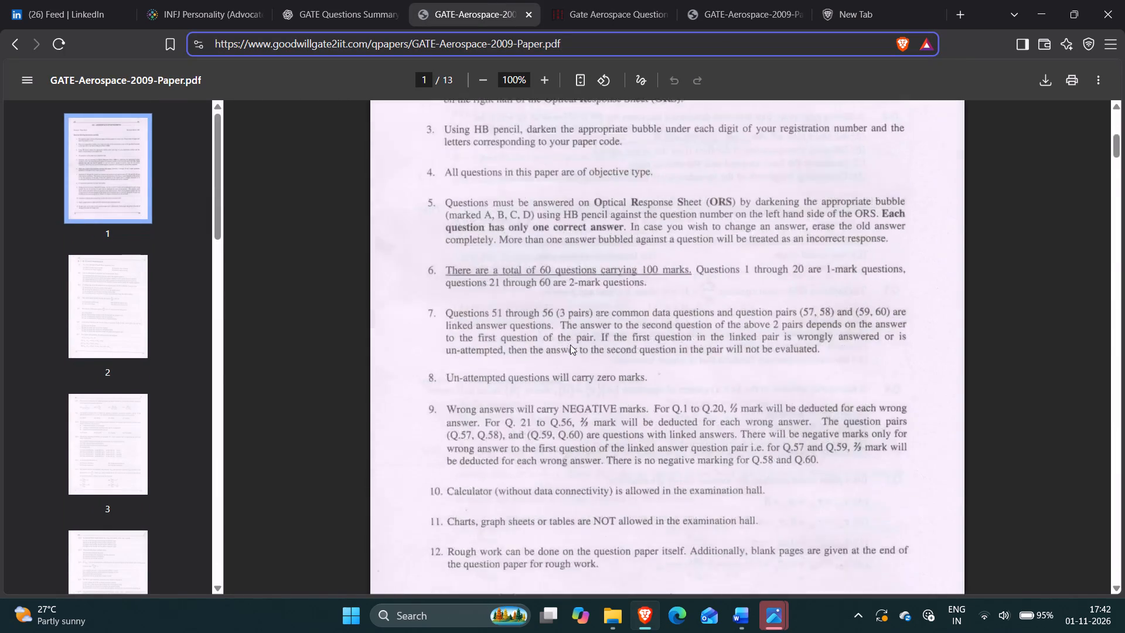
pyautogui.scroll(-7, 570, 345)
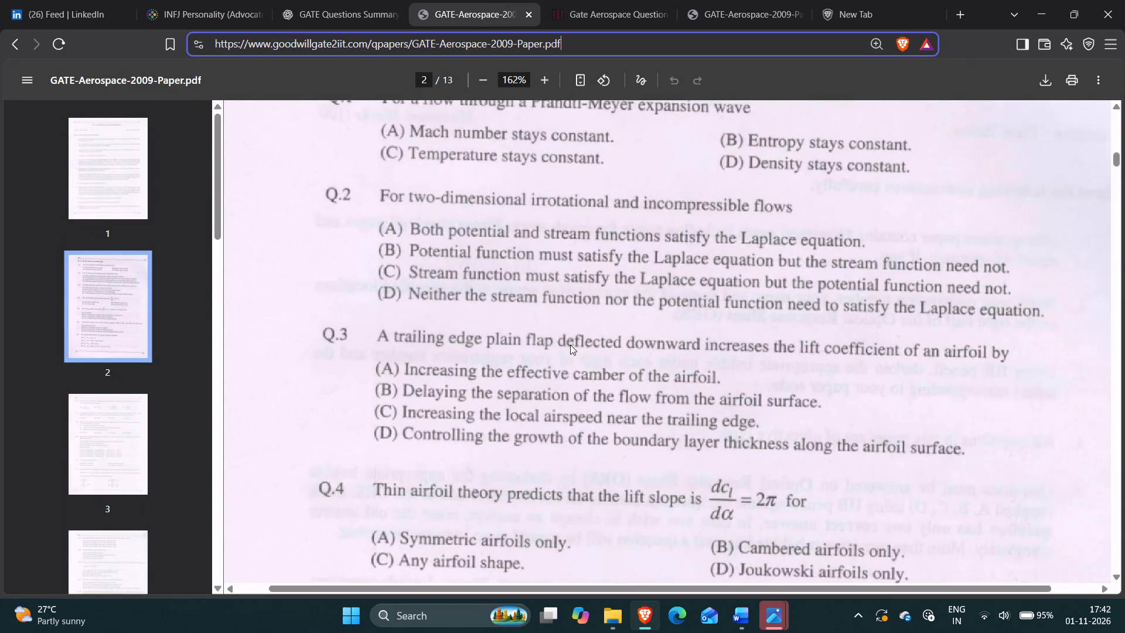
pyautogui.scroll(1, 570, 345)
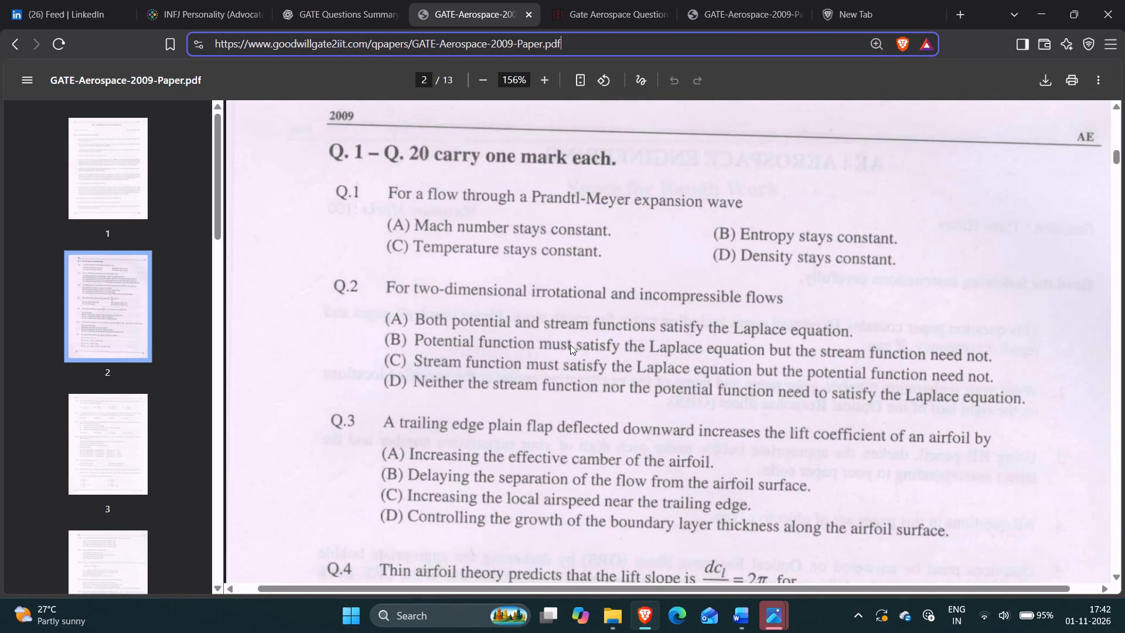
pyautogui.press('Print')
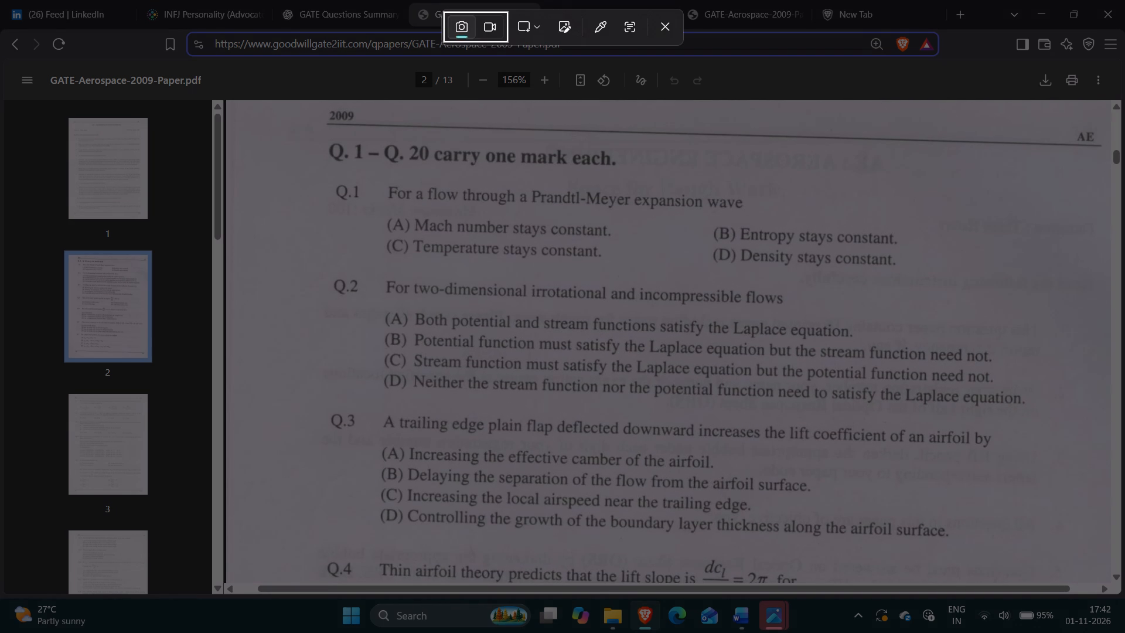
pyautogui.moveTo(319, 172); pyautogui.dragTo(911, 283)
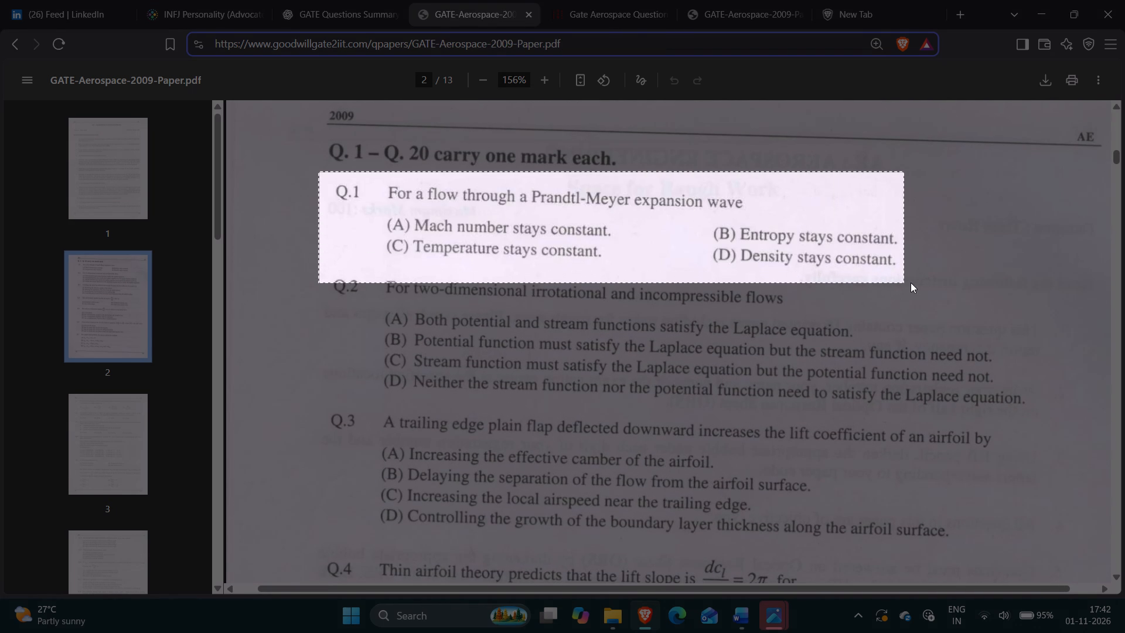
pyautogui.moveTo(911, 283); pyautogui.dragTo(914, 283)
# Snip Q.2 on two-dimensional irrotational and incompressible flows, including all four answer options.
pyautogui.scroll(-1, 629, 314)
pyautogui.scroll(-1, 538, 304)
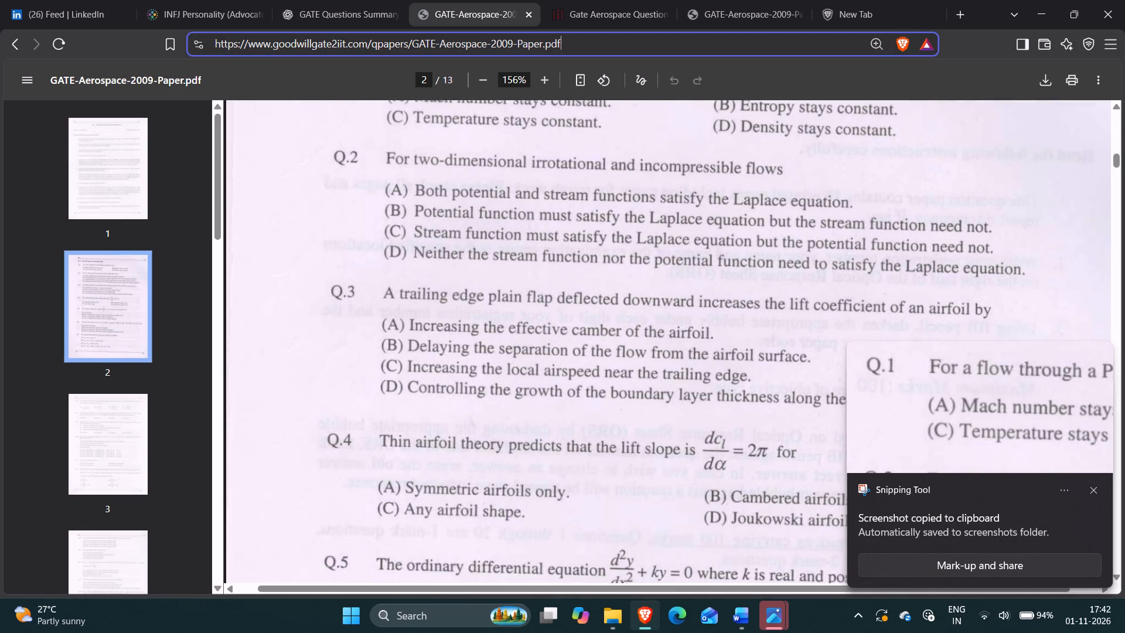
pyautogui.scroll(-1, 538, 304)
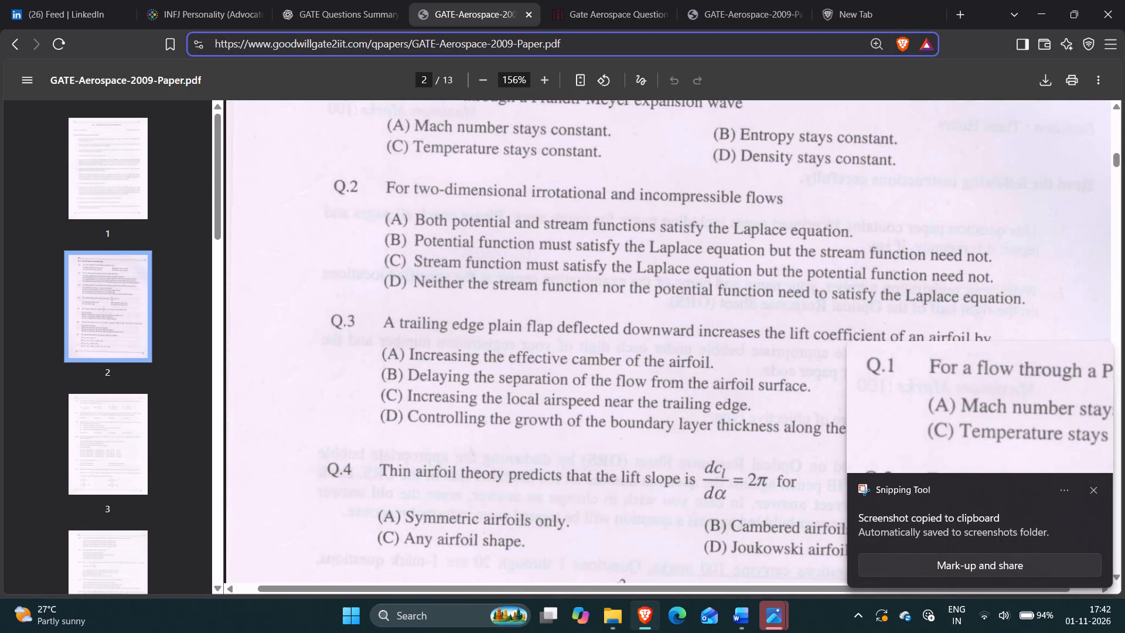
pyautogui.press('Print')
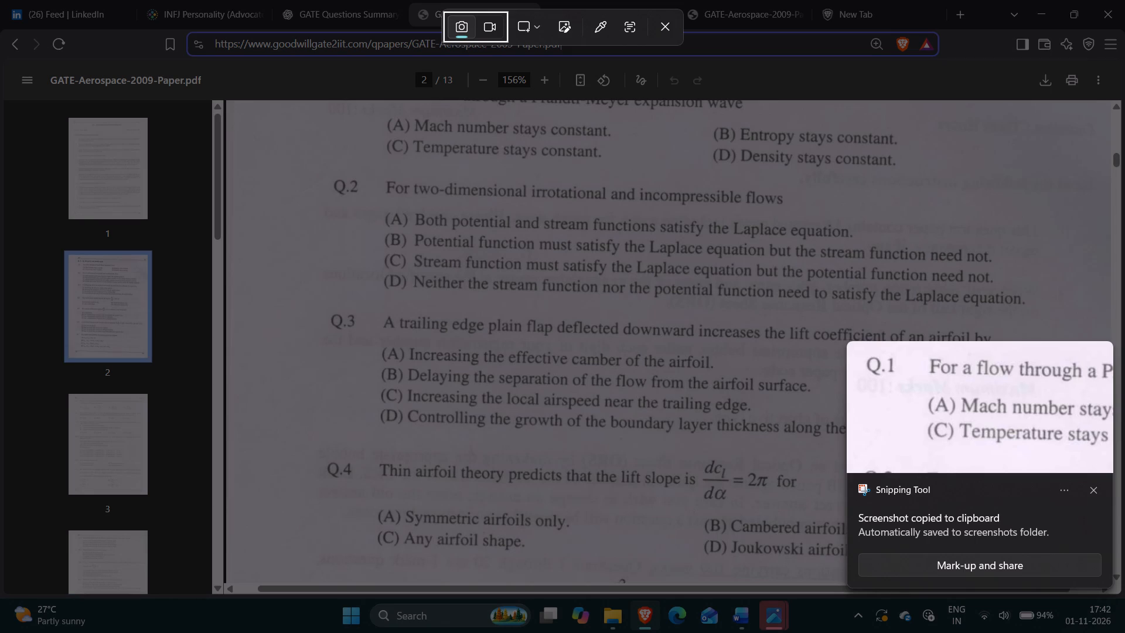
pyautogui.moveTo(318, 170); pyautogui.dragTo(945, 313)
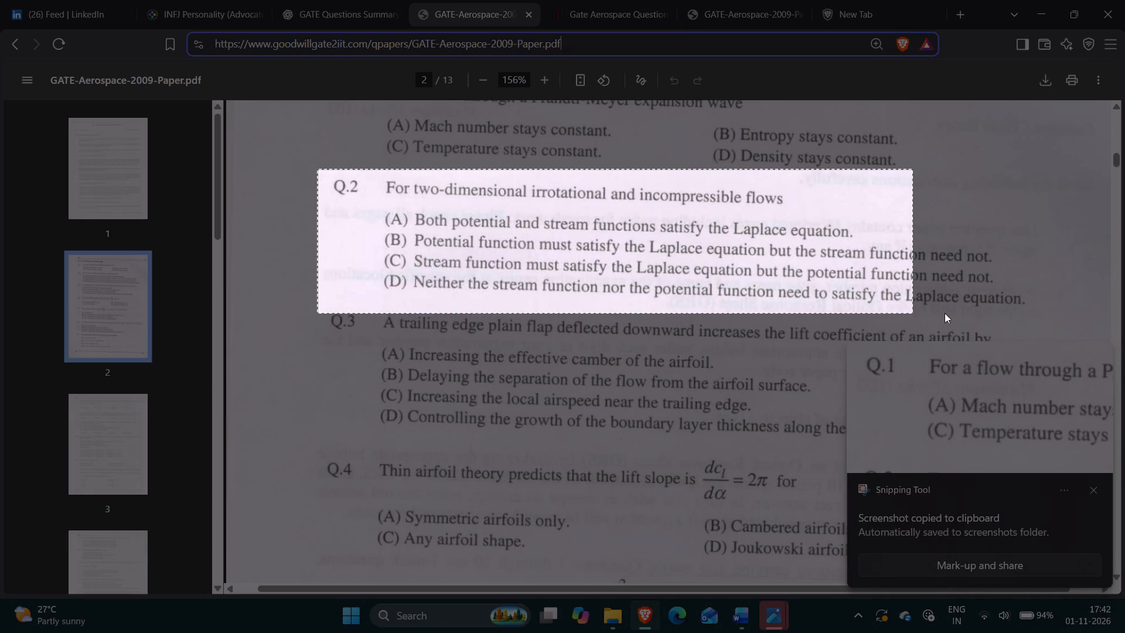
pyautogui.moveTo(945, 313); pyautogui.dragTo(1029, 319)
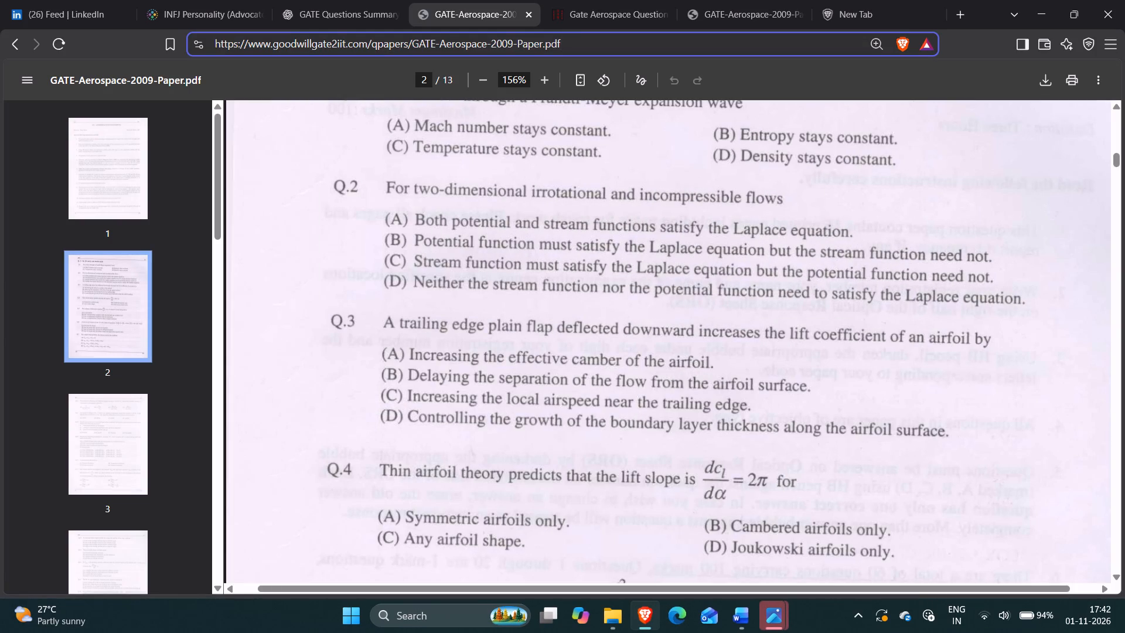
# Snip Q.4 on the thin airfoil theory lift slope with its answer options, dismissing the previous snip's notification.
pyautogui.scroll(-2, 817, 343)
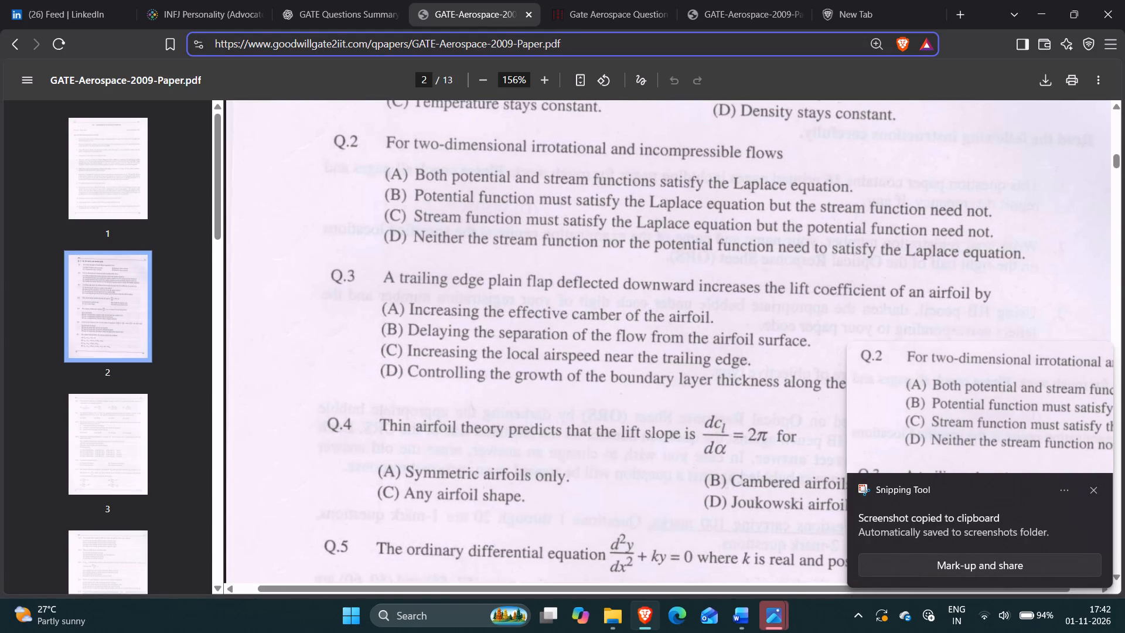
pyautogui.scroll(-1, 817, 343)
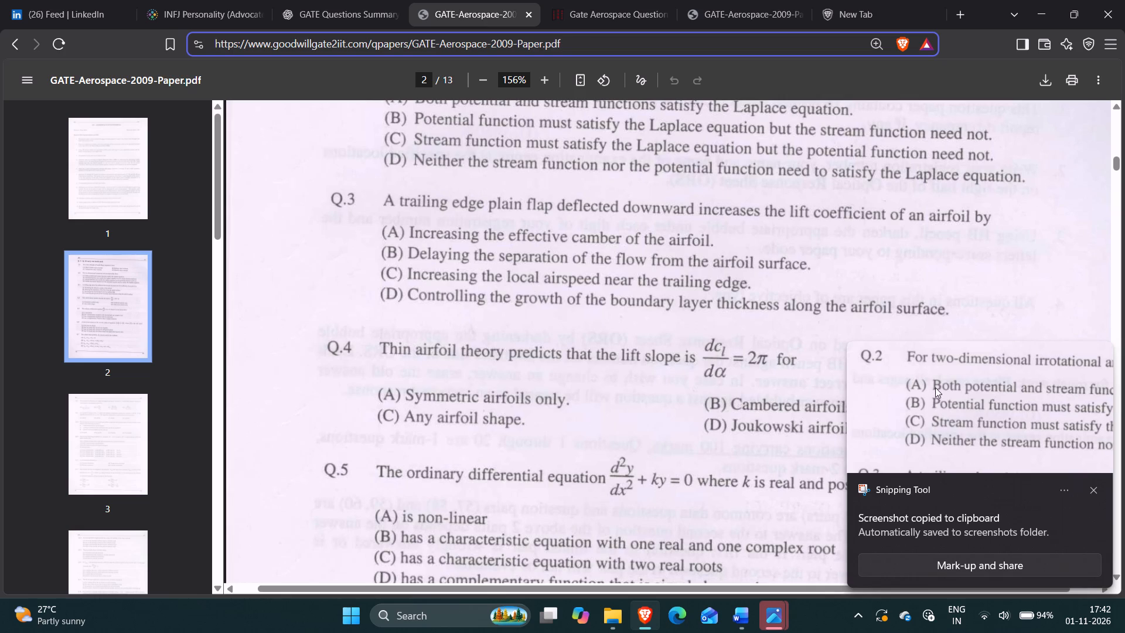
pyautogui.click(1083, 489)
pyautogui.scroll(-1, 654, 440)
pyautogui.click(654, 440)
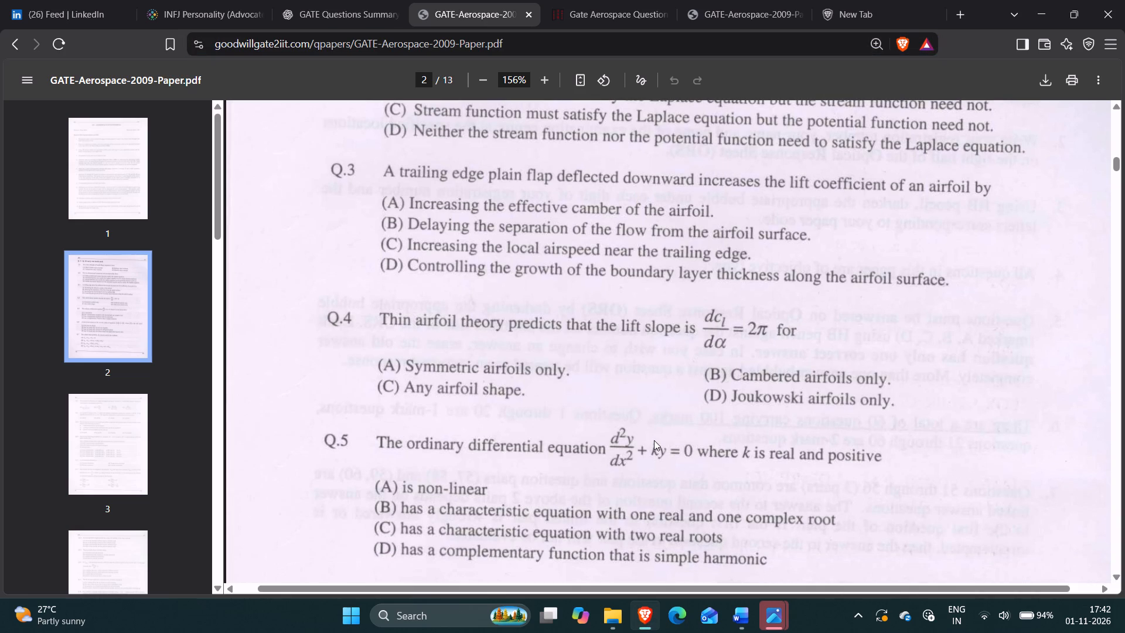
pyautogui.press('Print')
pyautogui.moveTo(315, 284); pyautogui.dragTo(459, 428)
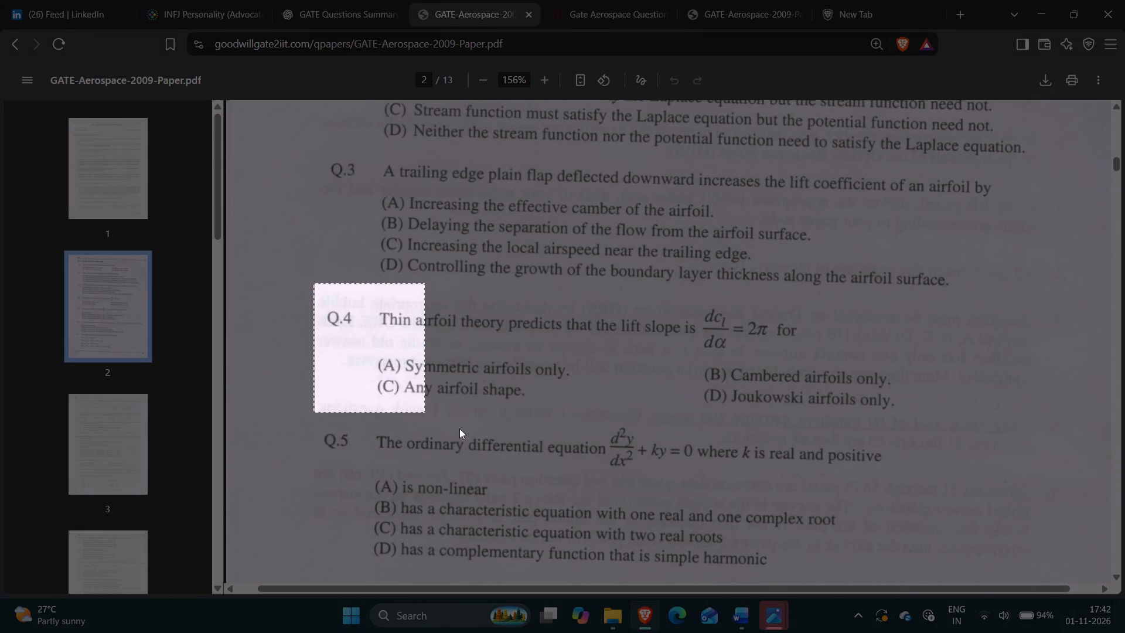
pyautogui.moveTo(459, 428); pyautogui.dragTo(908, 428)
pyautogui.hscroll(1, 635, 491)
# Examine Q.5 through Q.25 of the 2009 paper for further questions relevant to the document.
pyautogui.scroll(-6, 908, 428)
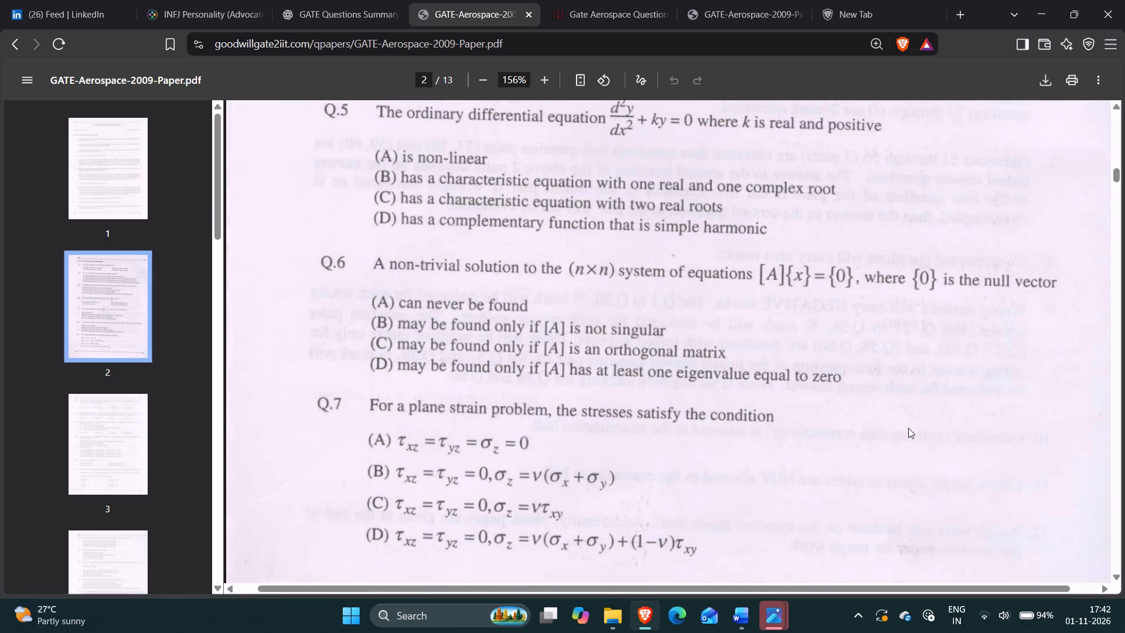
pyautogui.scroll(-4, 908, 428)
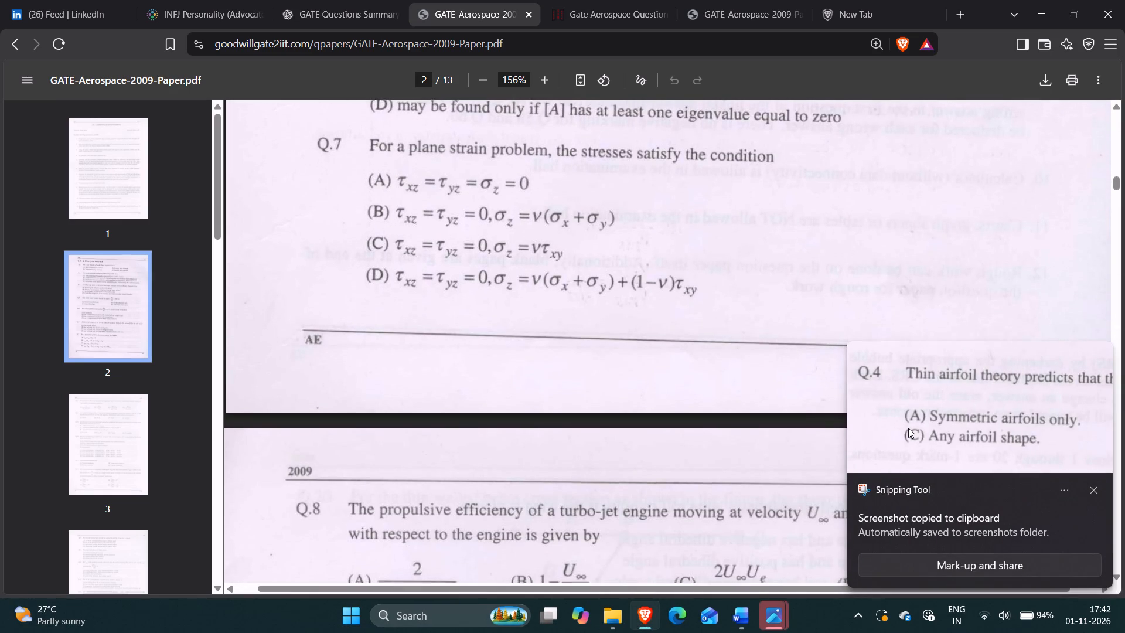
pyautogui.scroll(-1, 908, 428)
pyautogui.scroll(1, 908, 428)
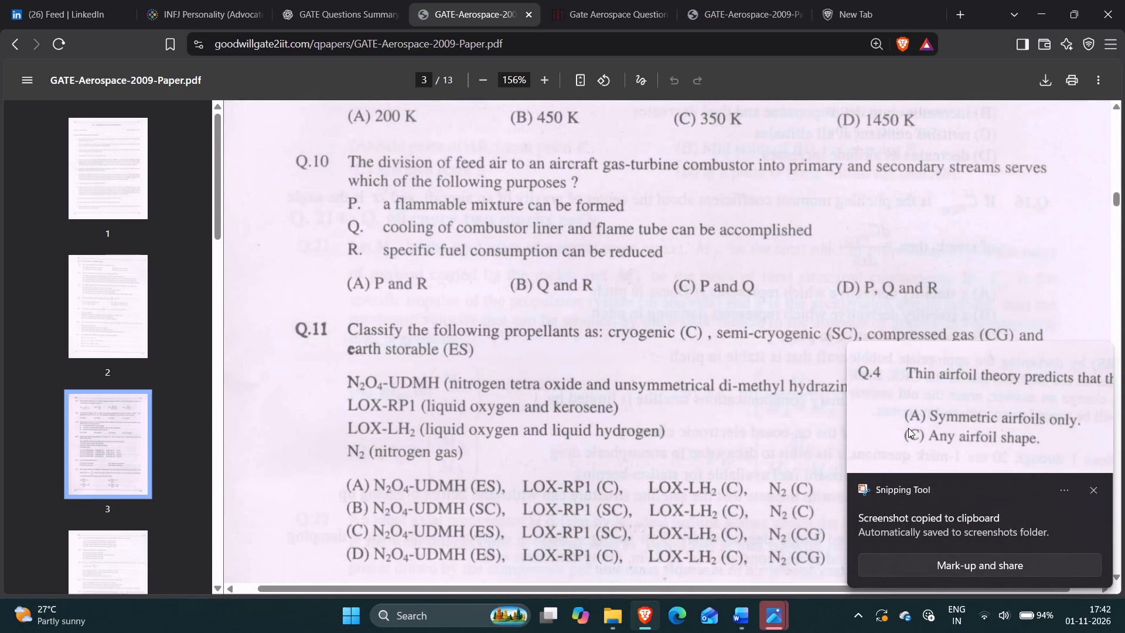
pyautogui.scroll(1, 908, 428)
pyautogui.scroll(-4, 908, 428)
pyautogui.scroll(-2, 659, 326)
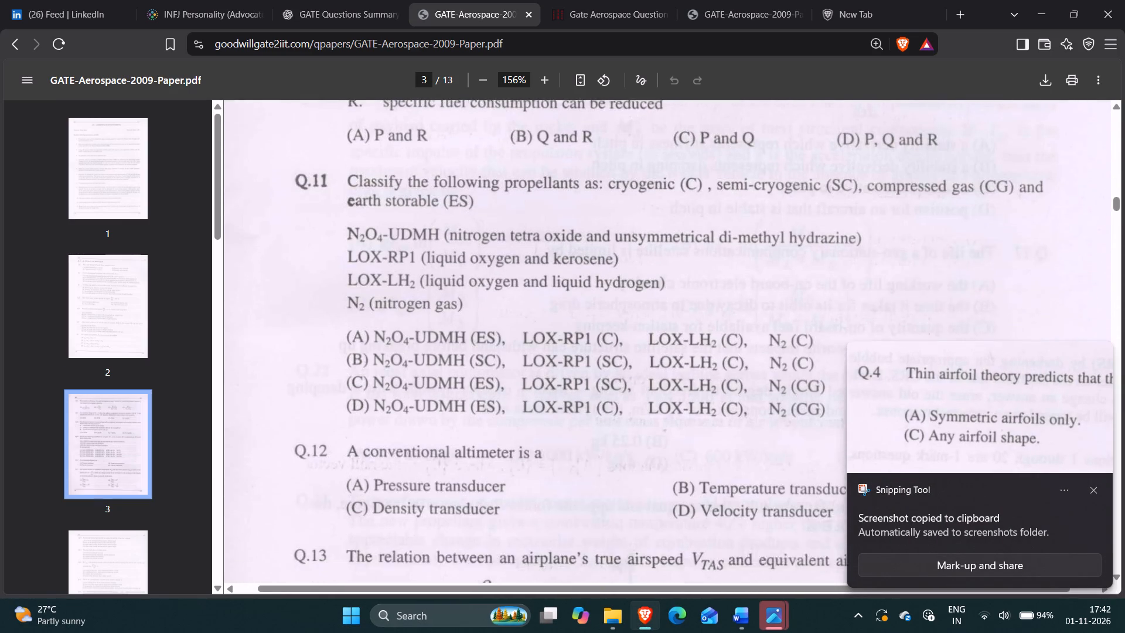
pyautogui.scroll(-7, 659, 326)
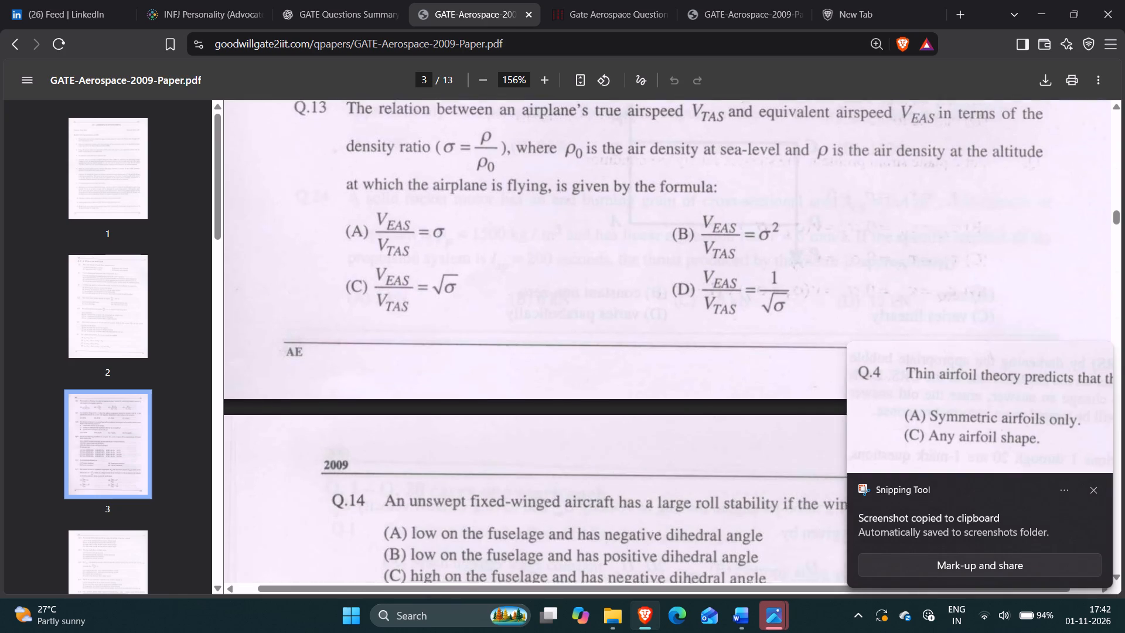
pyautogui.scroll(-7, 659, 326)
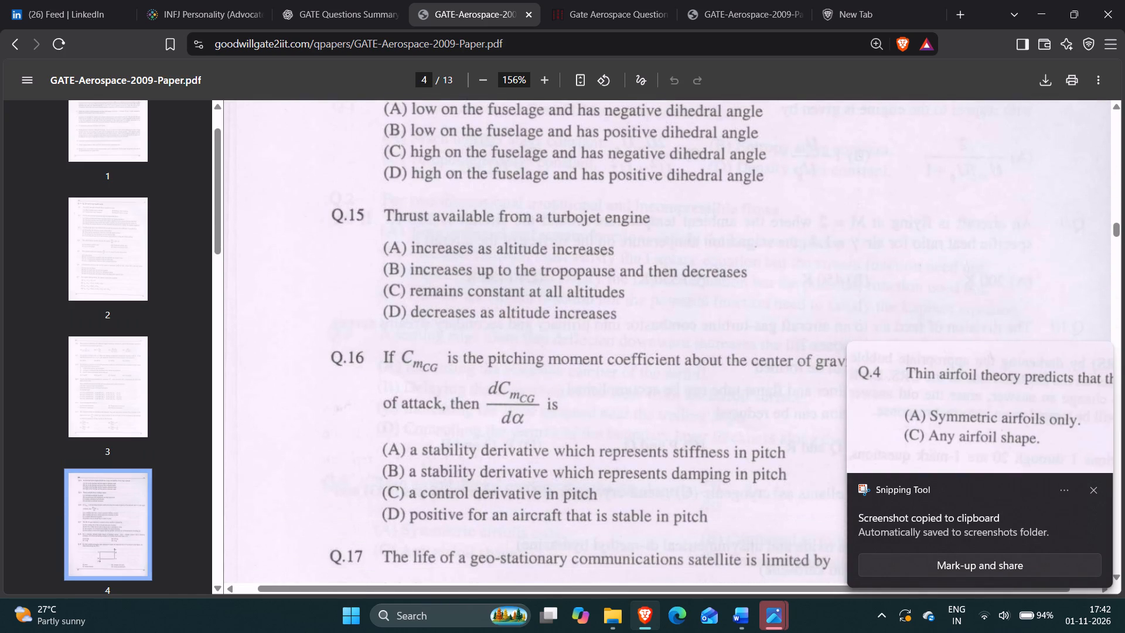
pyautogui.scroll(-4, 659, 326)
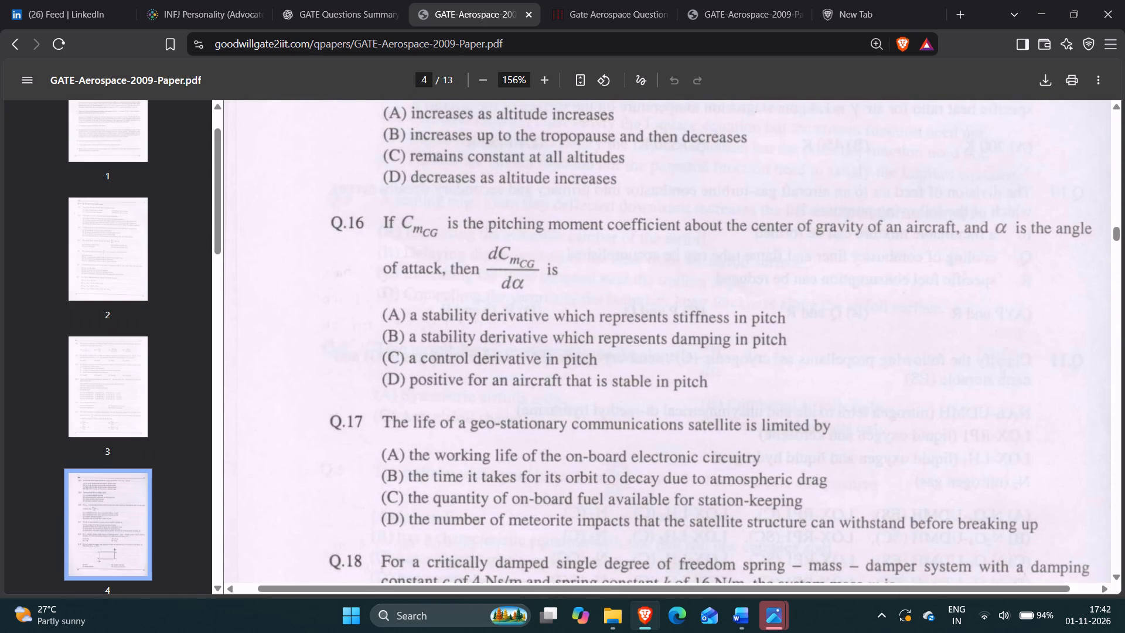
pyautogui.scroll(-3, 659, 326)
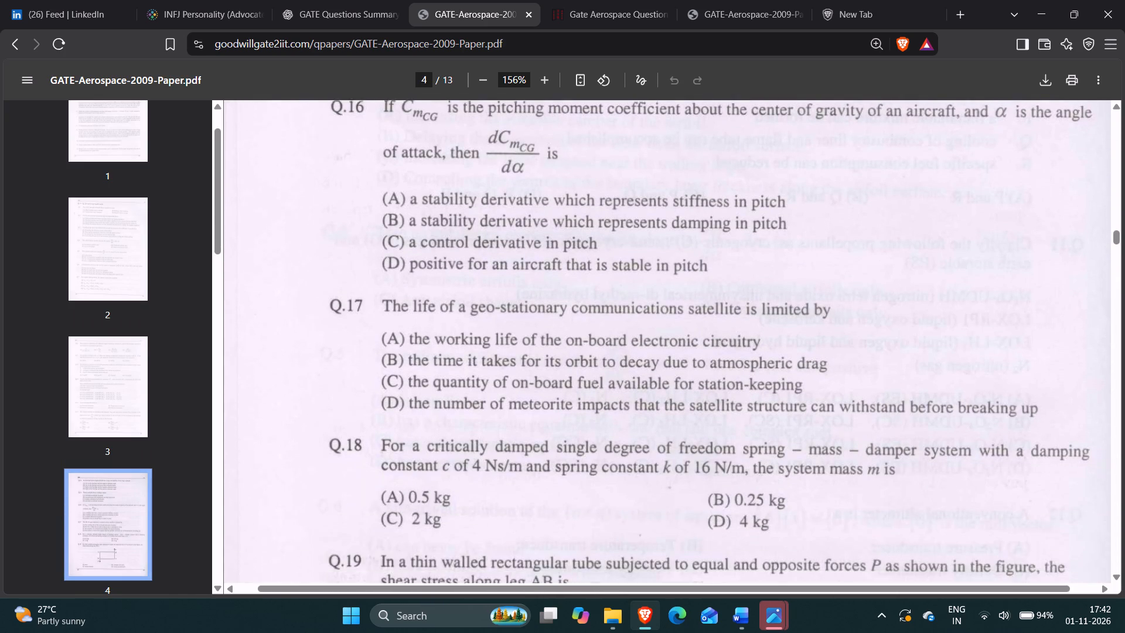
pyautogui.scroll(-6, 659, 326)
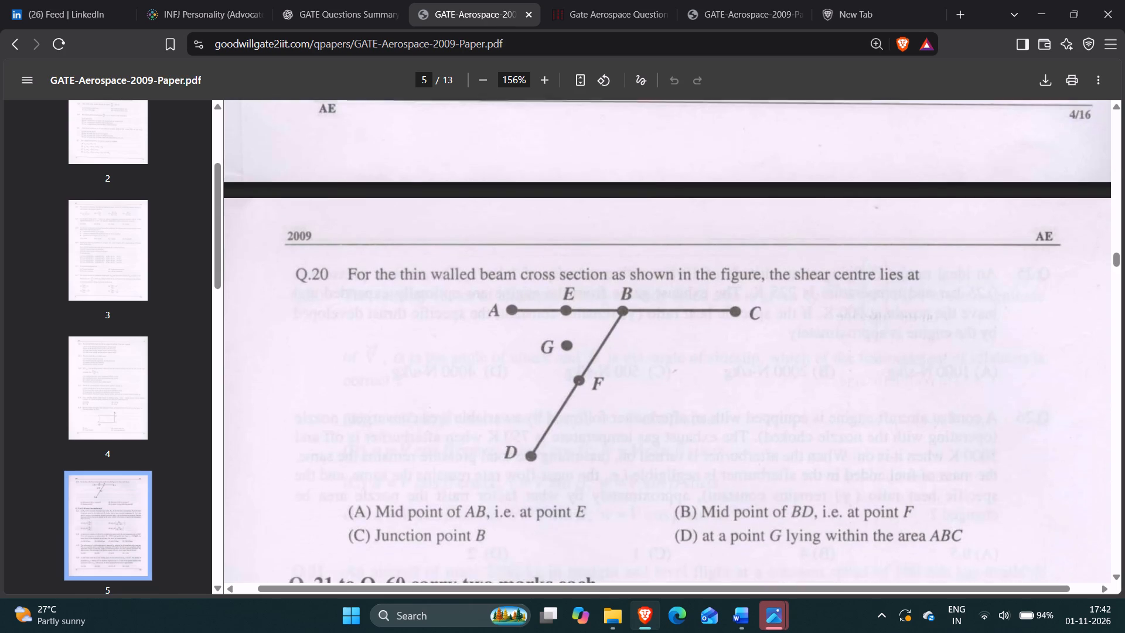
pyautogui.scroll(-6, 659, 326)
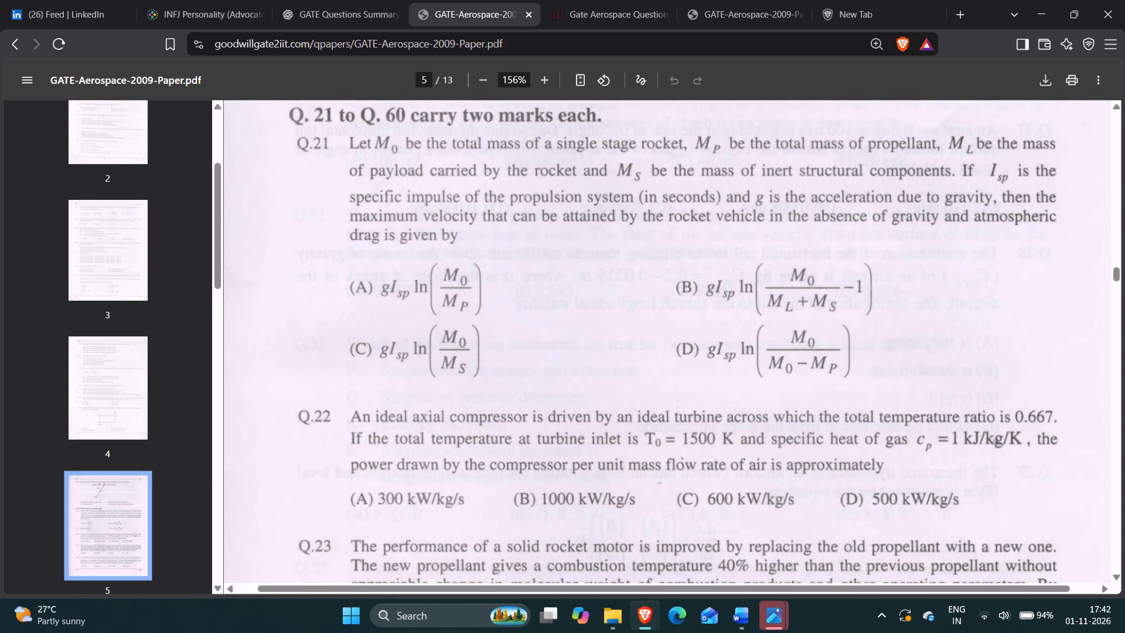
pyautogui.scroll(-5, 659, 326)
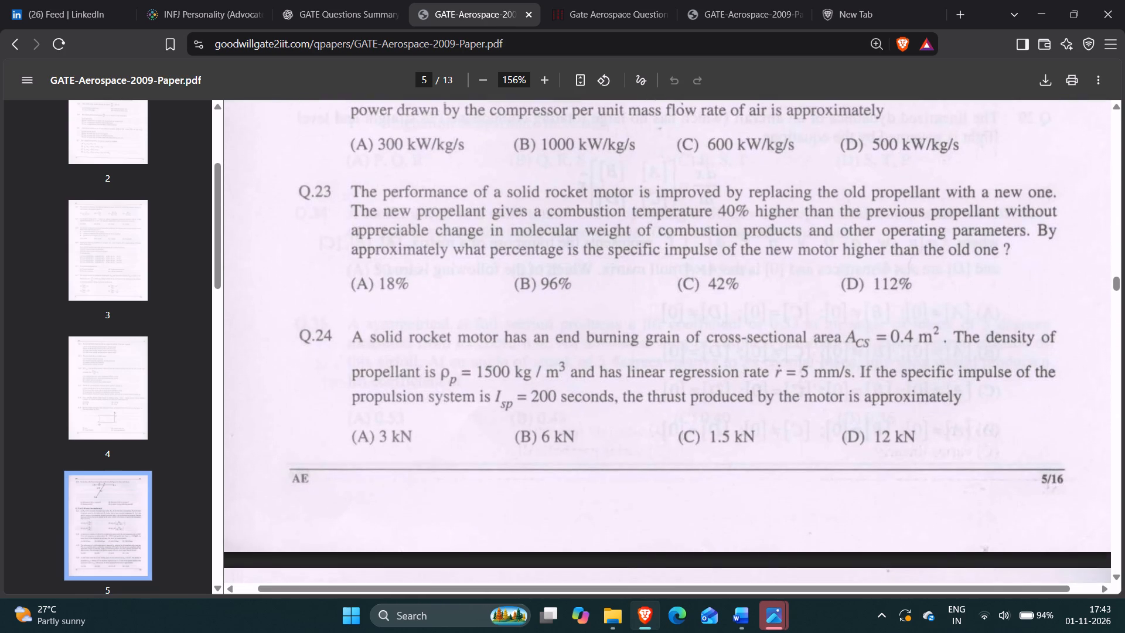
pyautogui.scroll(-5, 659, 326)
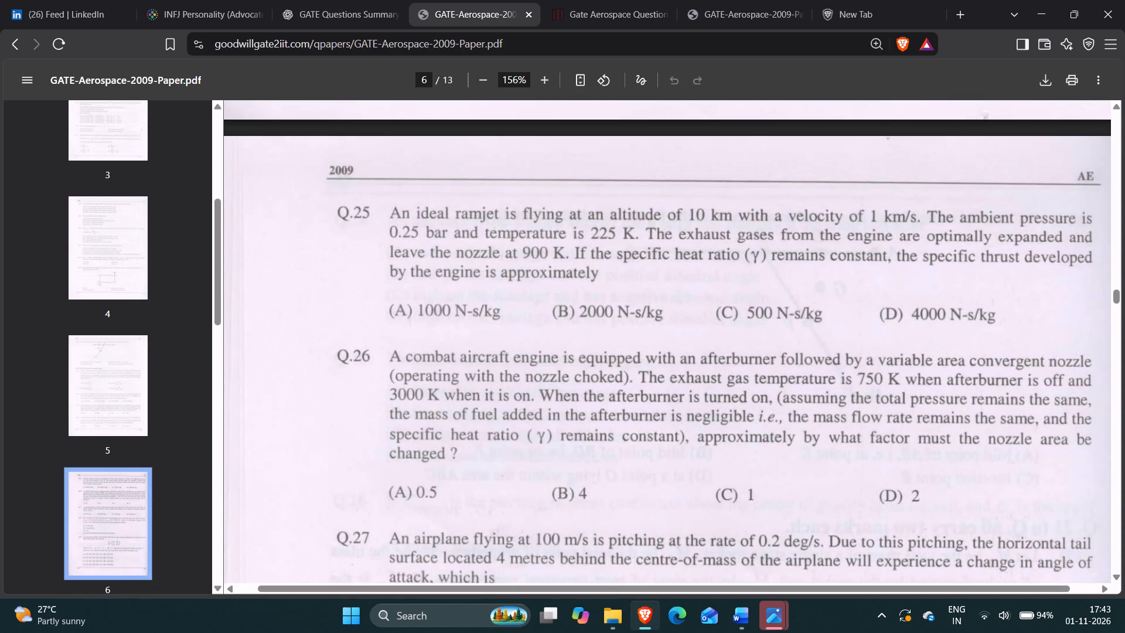
# Snip Q.26 on the combat aircraft afterburner and variable area convergent nozzle, including its answer options.
pyautogui.scroll(-3, 659, 326)
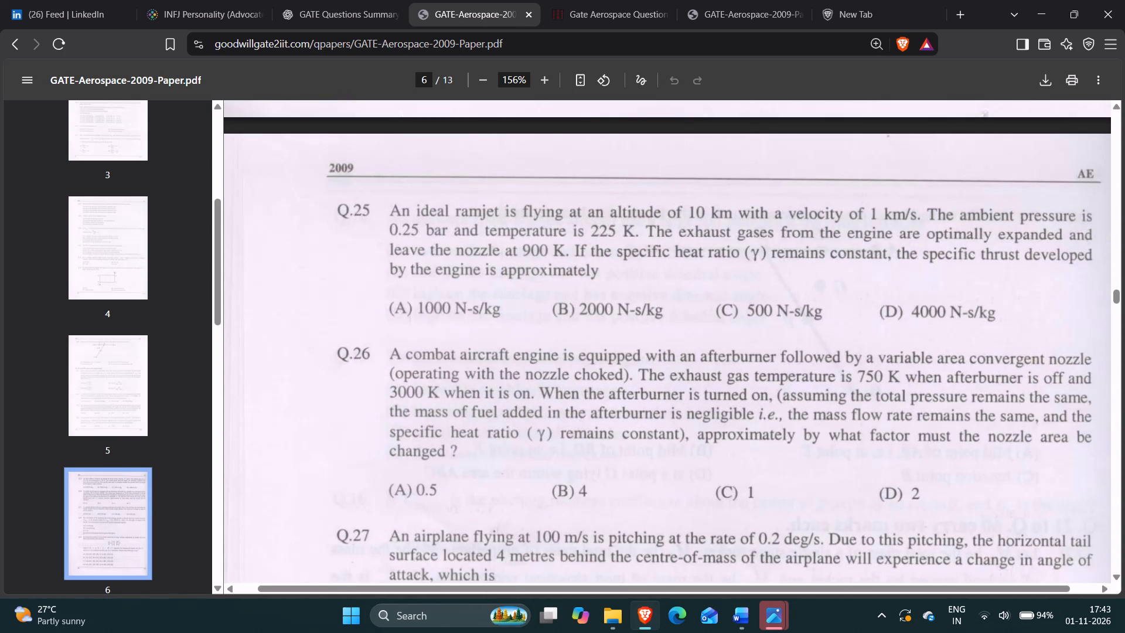
pyautogui.scroll(-1, 659, 326)
pyautogui.press('Print')
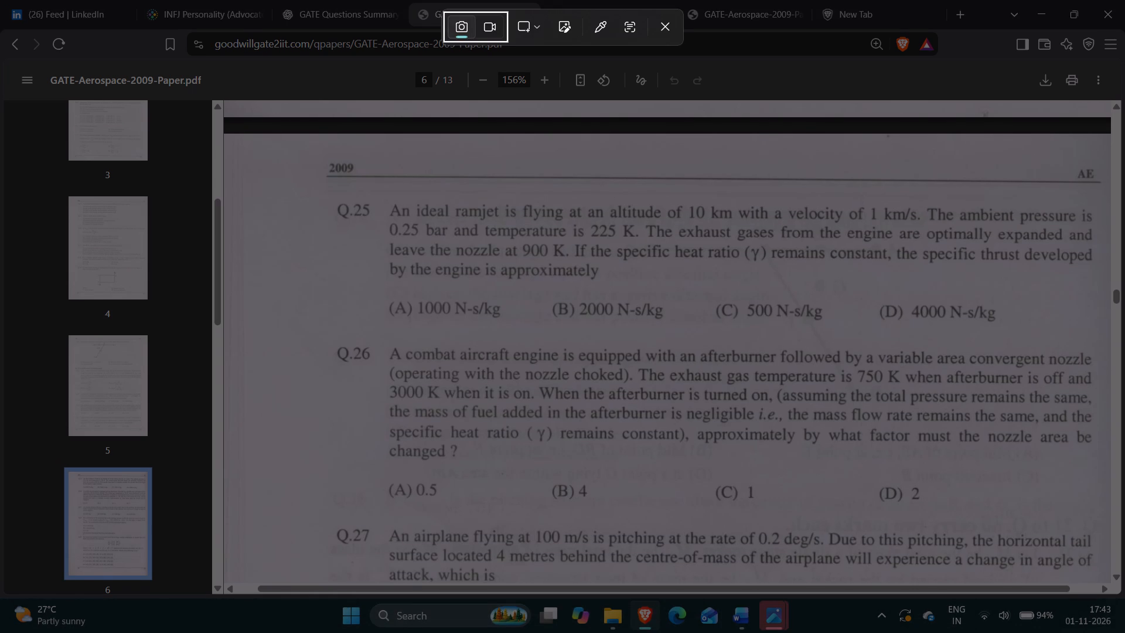
pyautogui.moveTo(332, 332); pyautogui.dragTo(863, 554)
pyautogui.hscroll(2, 874, 554)
pyautogui.moveTo(863, 554); pyautogui.dragTo(1114, 511)
# Snip Q.28 on the horizontal tail's pitching moment contribution with its four answer options, dismissing the previous snip's notification.
pyautogui.scroll(-6, 773, 466)
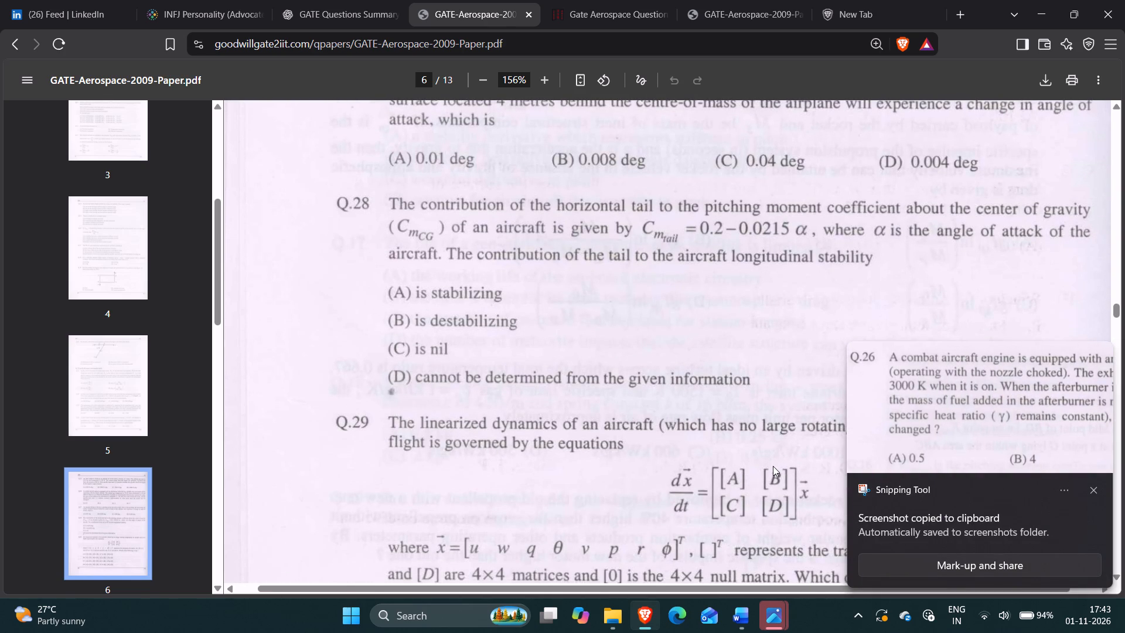
pyautogui.scroll(-1, 773, 466)
pyautogui.click(1095, 488)
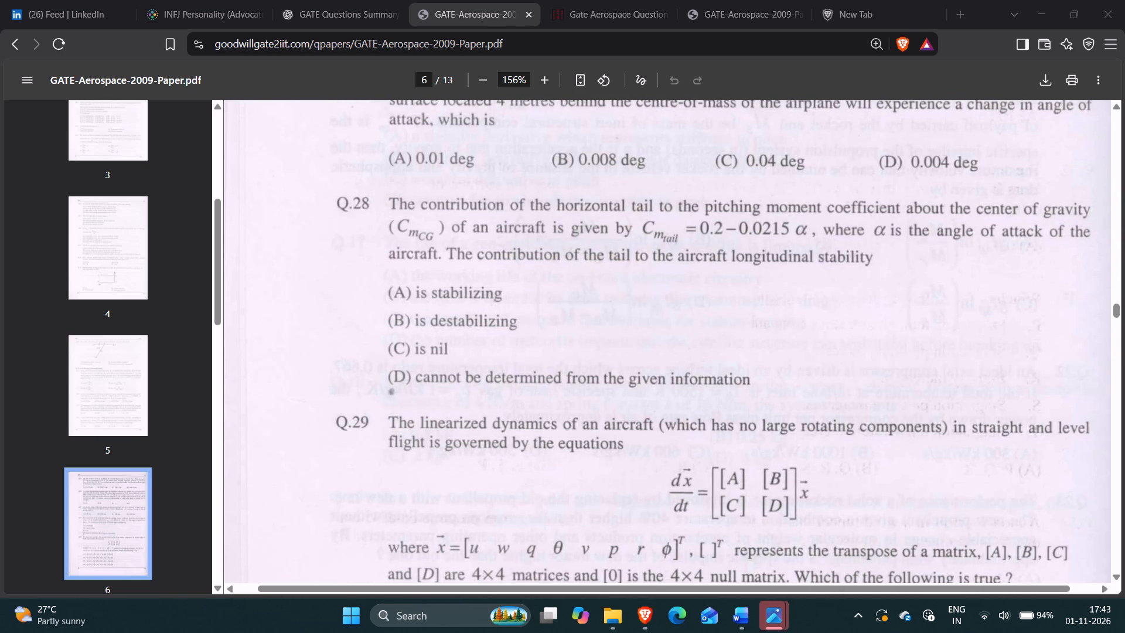
pyautogui.press('Print')
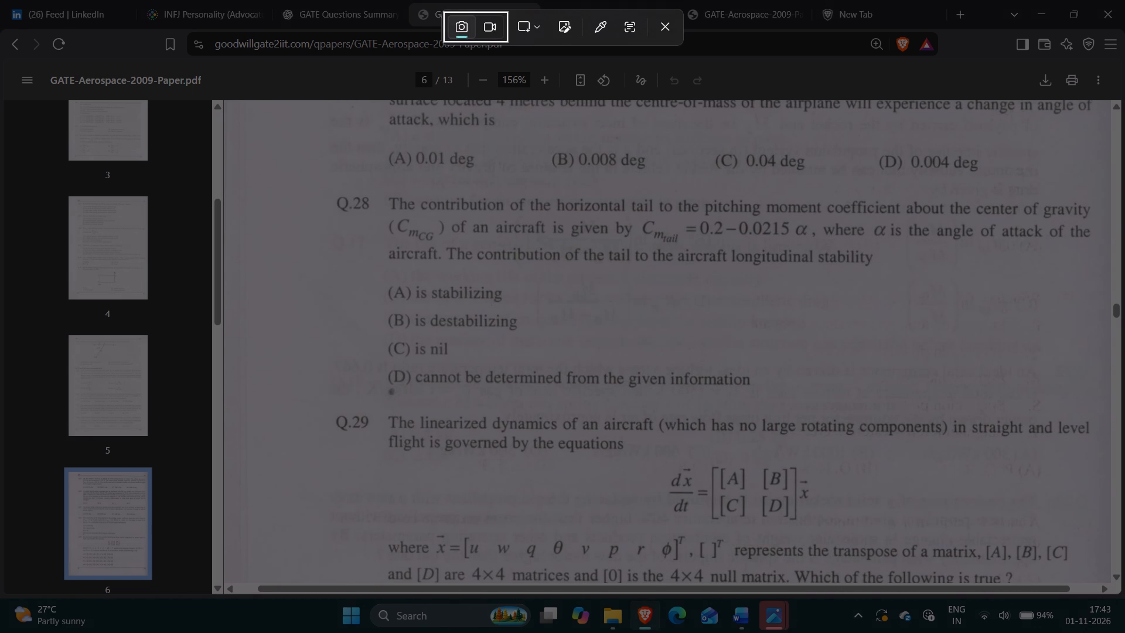
pyautogui.moveTo(325, 186); pyautogui.dragTo(1085, 415)
pyautogui.hscroll(3, 817, 416)
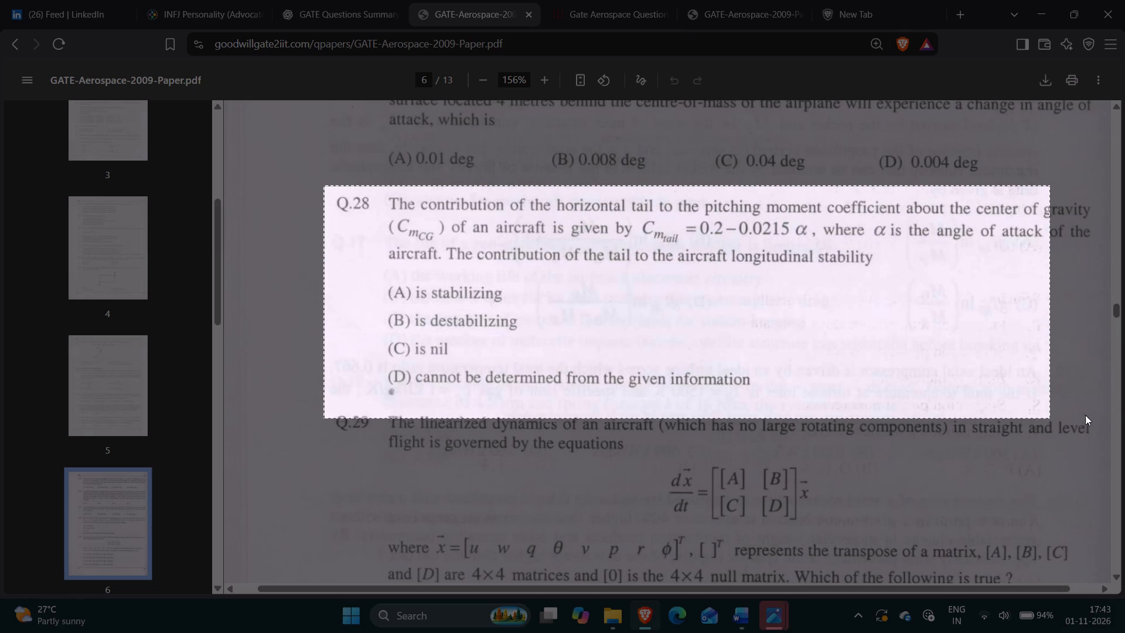
pyautogui.hscroll(1, 1085, 415)
pyautogui.moveTo(1085, 415); pyautogui.dragTo(1104, 405)
# Snip Q.35 on the symmetrical airfoil section and untwisted elliptical wing's lift coefficient, including its answer options.
pyautogui.scroll(-3, 635, 474)
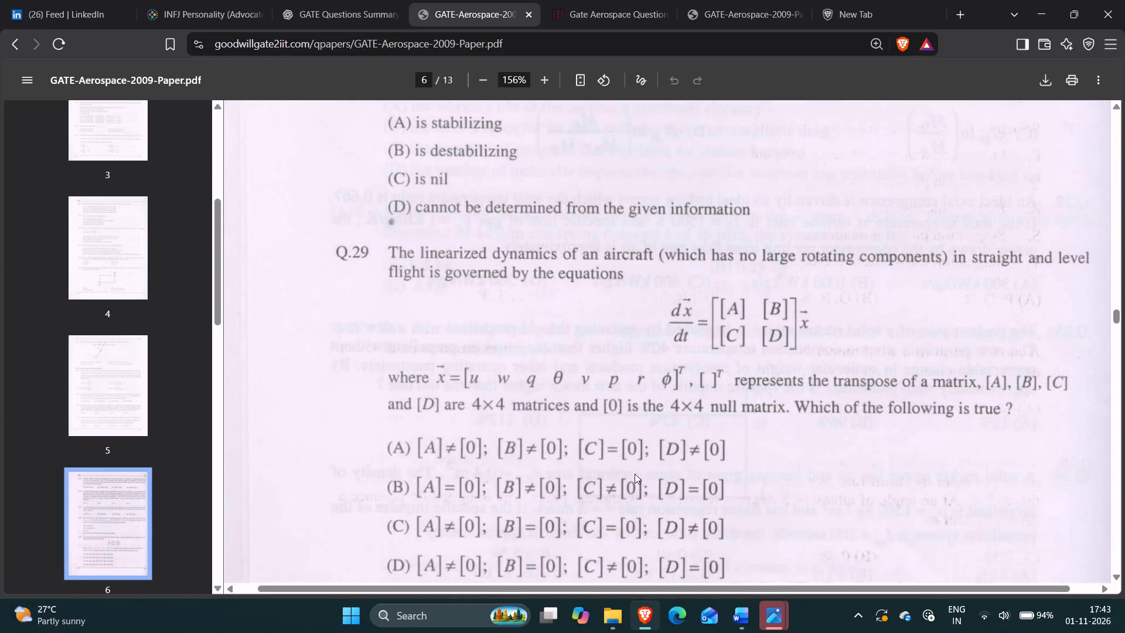
pyautogui.scroll(-14, 635, 474)
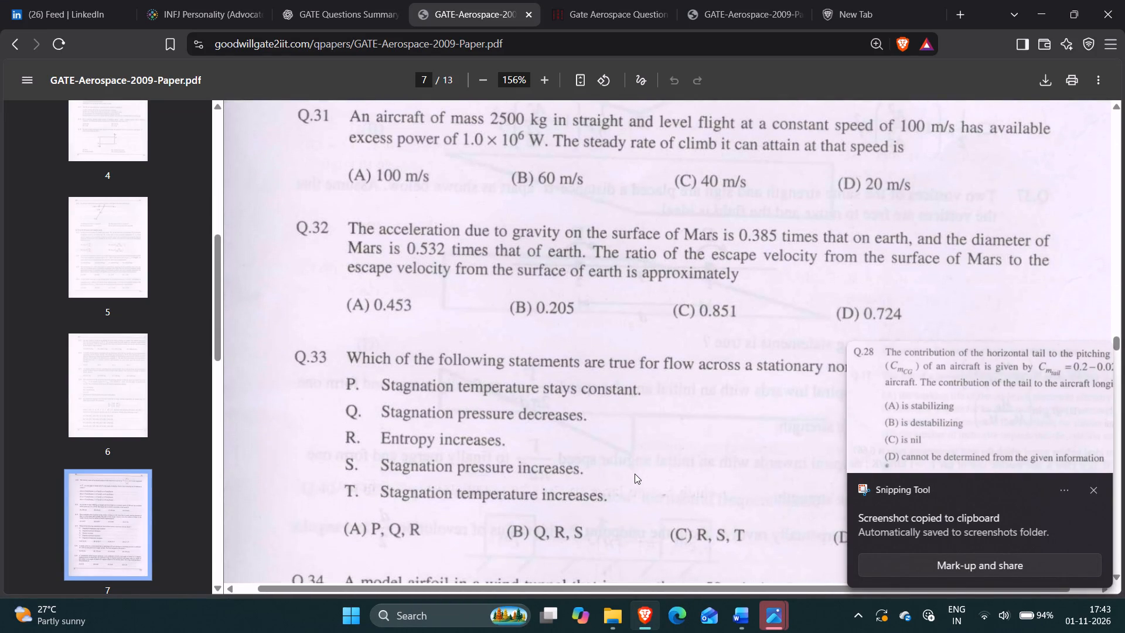
pyautogui.scroll(-4, 635, 474)
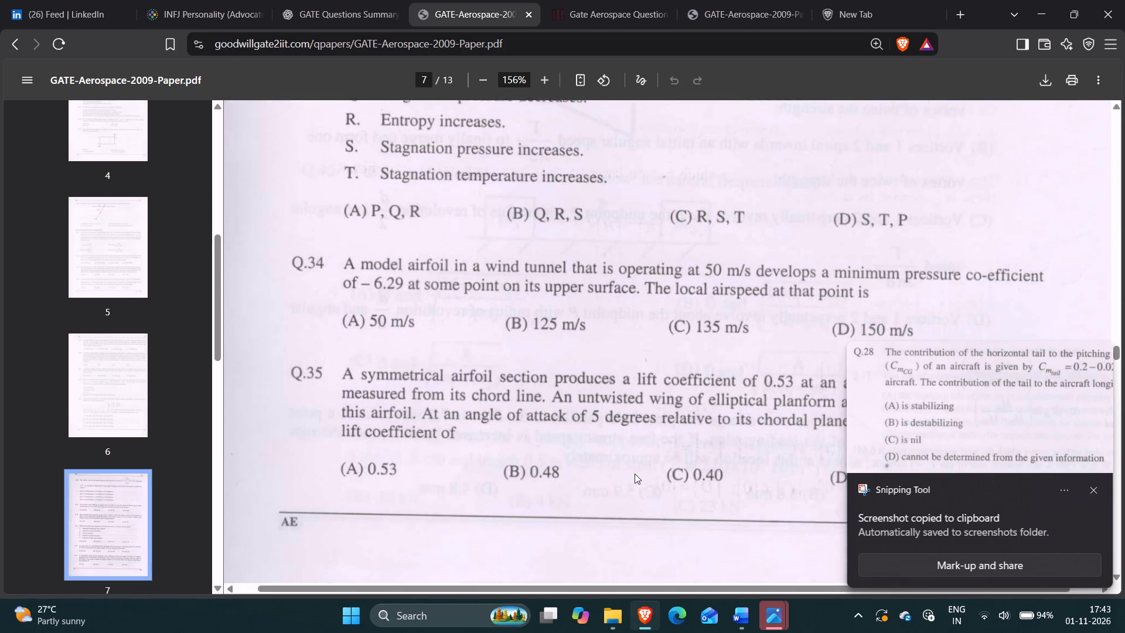
pyautogui.scroll(-3, 635, 474)
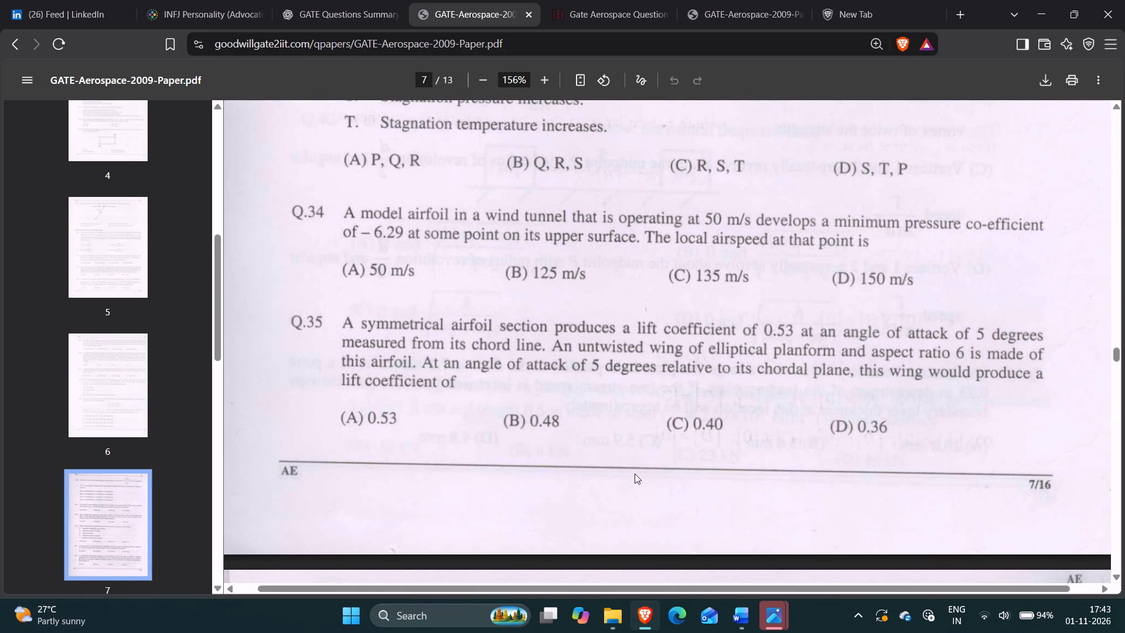
pyautogui.press('Print')
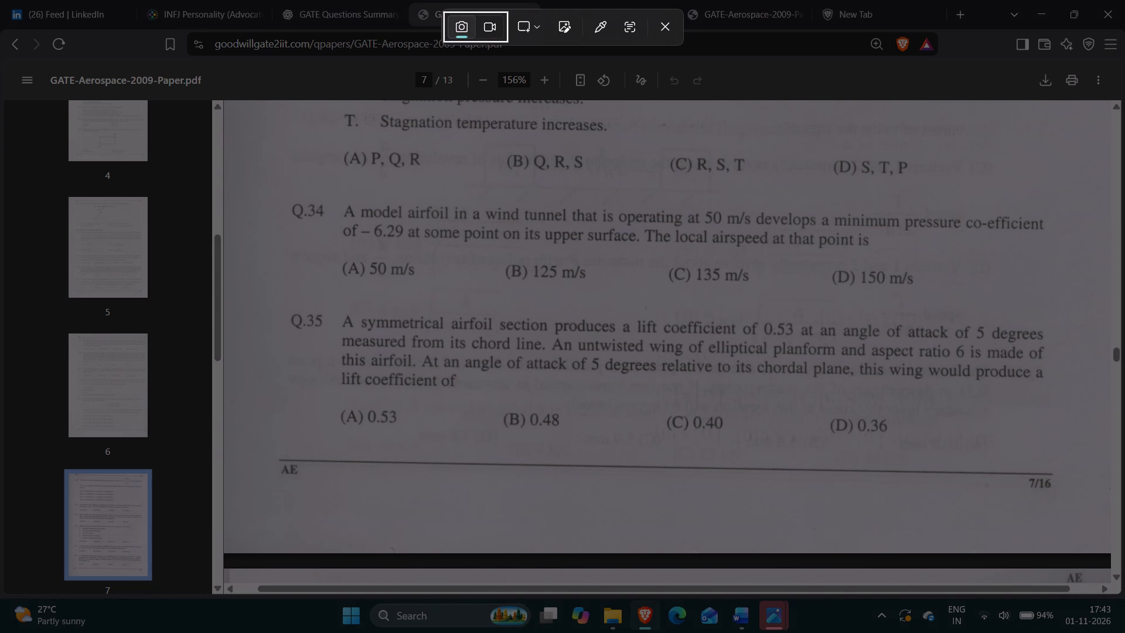
pyautogui.moveTo(280, 307); pyautogui.dragTo(359, 384)
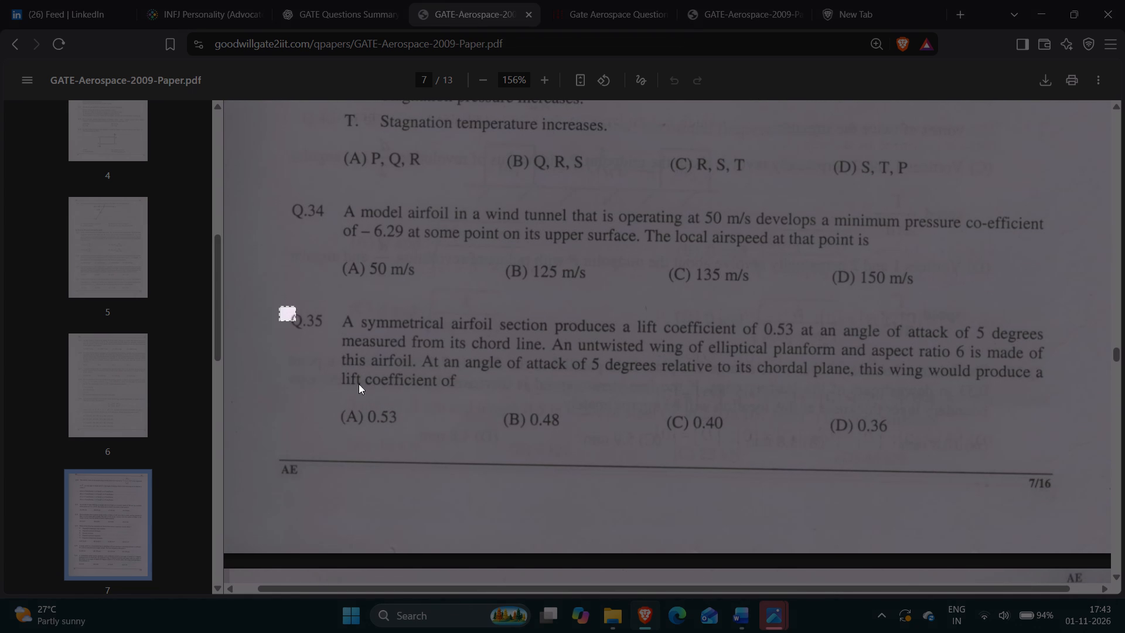
pyautogui.moveTo(359, 384); pyautogui.dragTo(1062, 455)
pyautogui.hscroll(2, 487, 495)
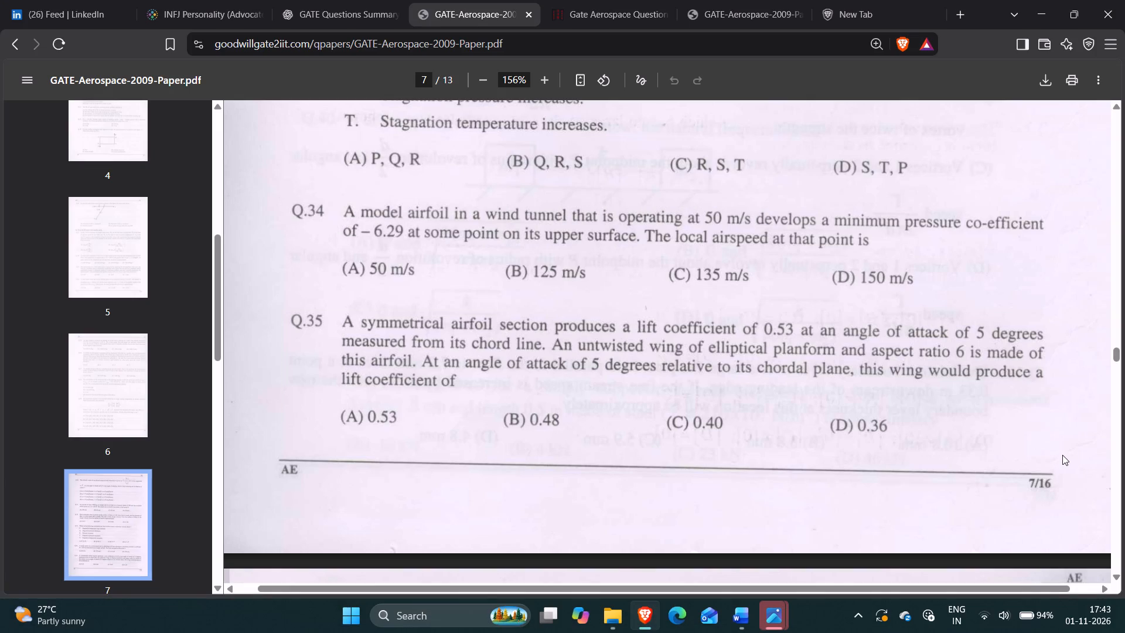
# Snip Q.36 on ideal flow through a variable area duct, including the figure and all four options, dismissing the previous snip's notification.
pyautogui.scroll(-2, 772, 445)
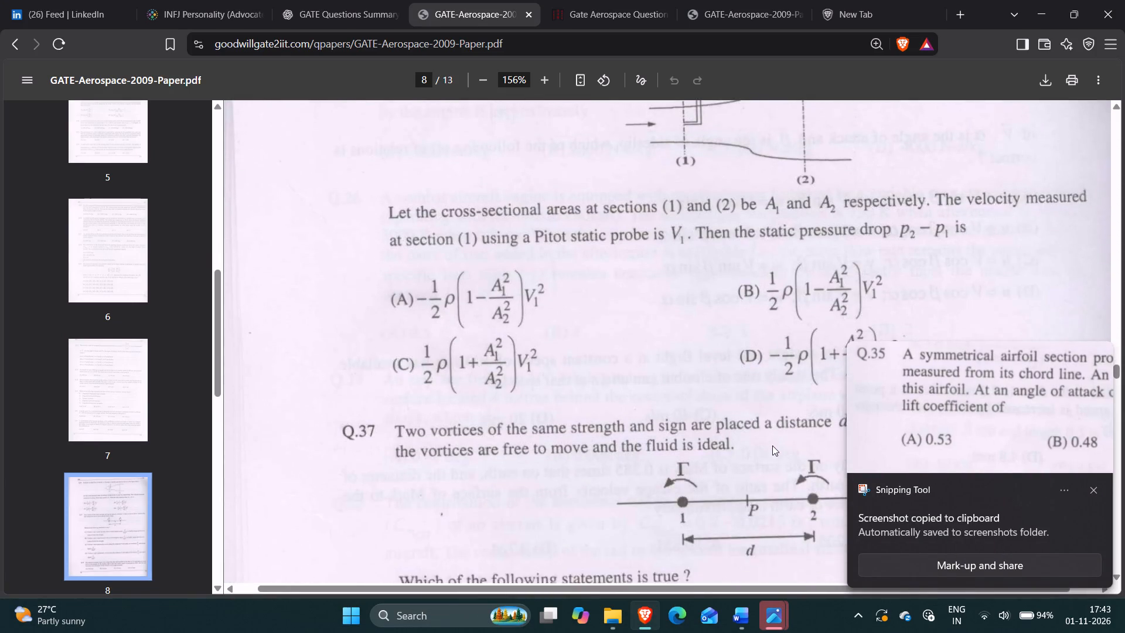
pyautogui.scroll(-3, 772, 445)
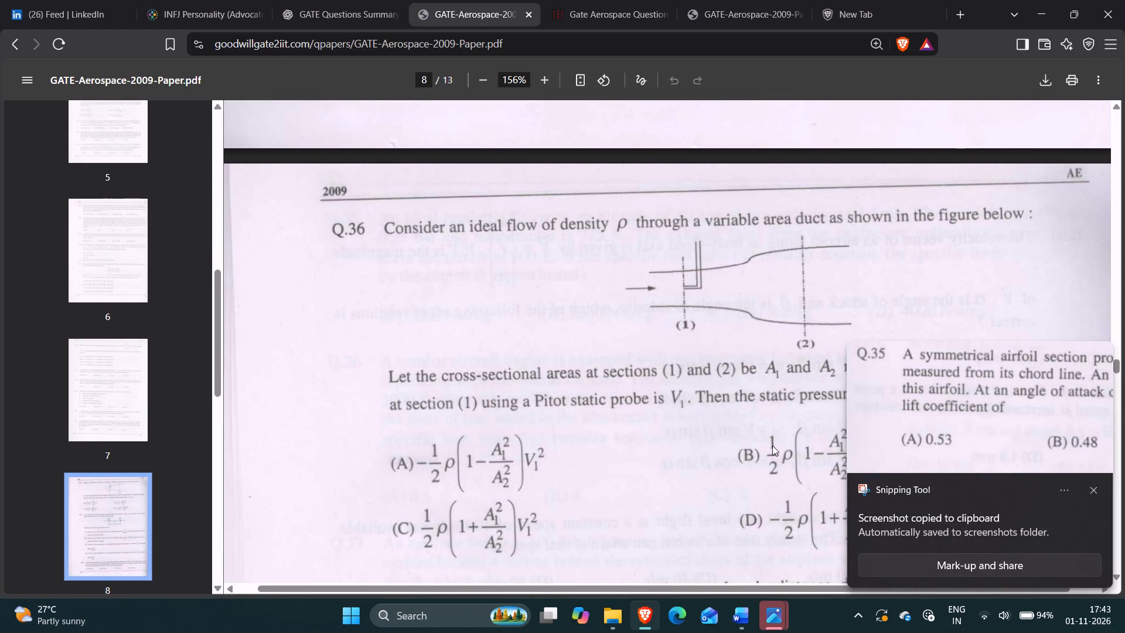
pyautogui.click(1097, 487)
pyautogui.press('Print')
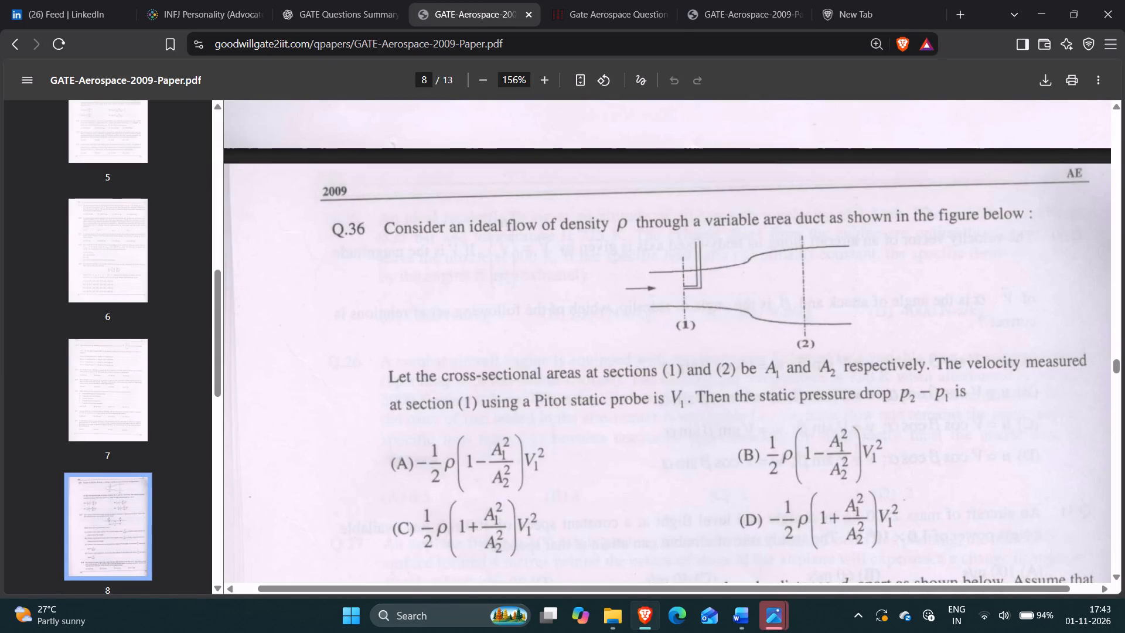
pyautogui.click(302, 206)
pyautogui.hscroll(1, 606, 369)
pyautogui.moveTo(323, 210); pyautogui.dragTo(911, 563)
pyautogui.hscroll(3, 610, 519)
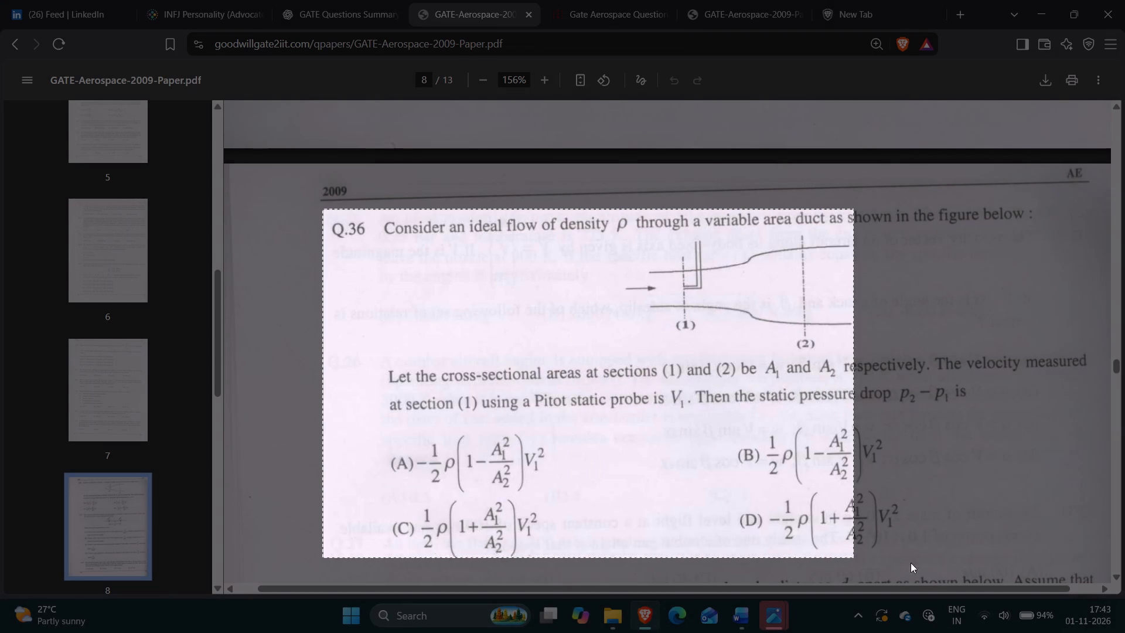
pyautogui.moveTo(911, 563); pyautogui.dragTo(1093, 569)
pyautogui.hscroll(1, 1050, 547)
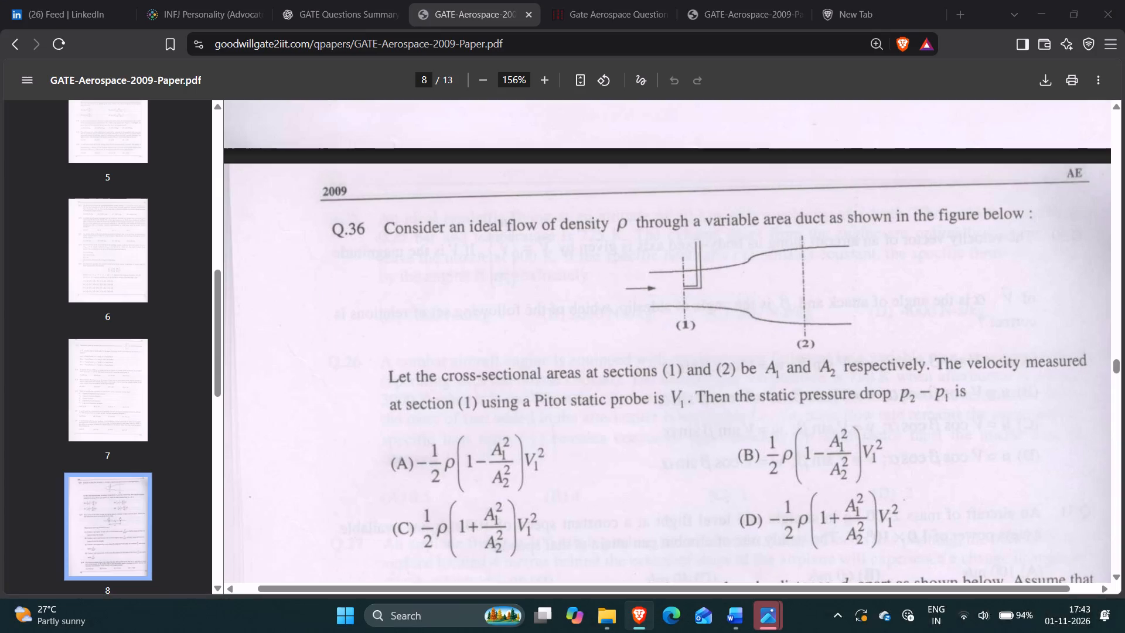
# Snip Q.37 on two vortices of the same strength, covering the figure and options (A) to (C), after dismissing the previous snip's notification.
pyautogui.scroll(-4, 712, 447)
pyautogui.scroll(1, 712, 447)
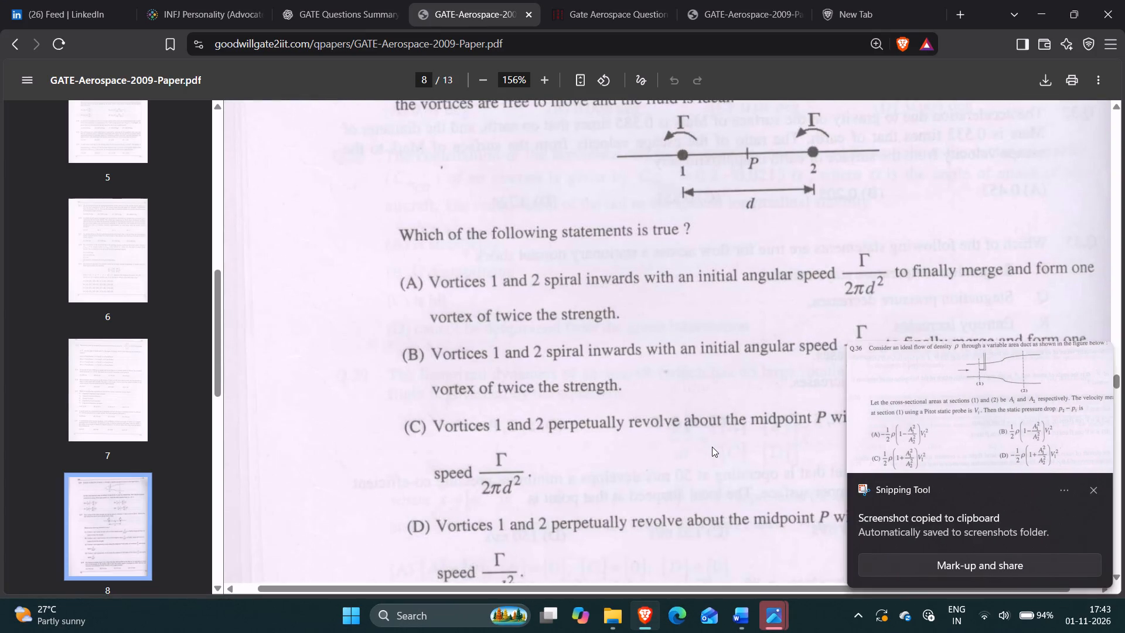
pyautogui.scroll(1, 712, 447)
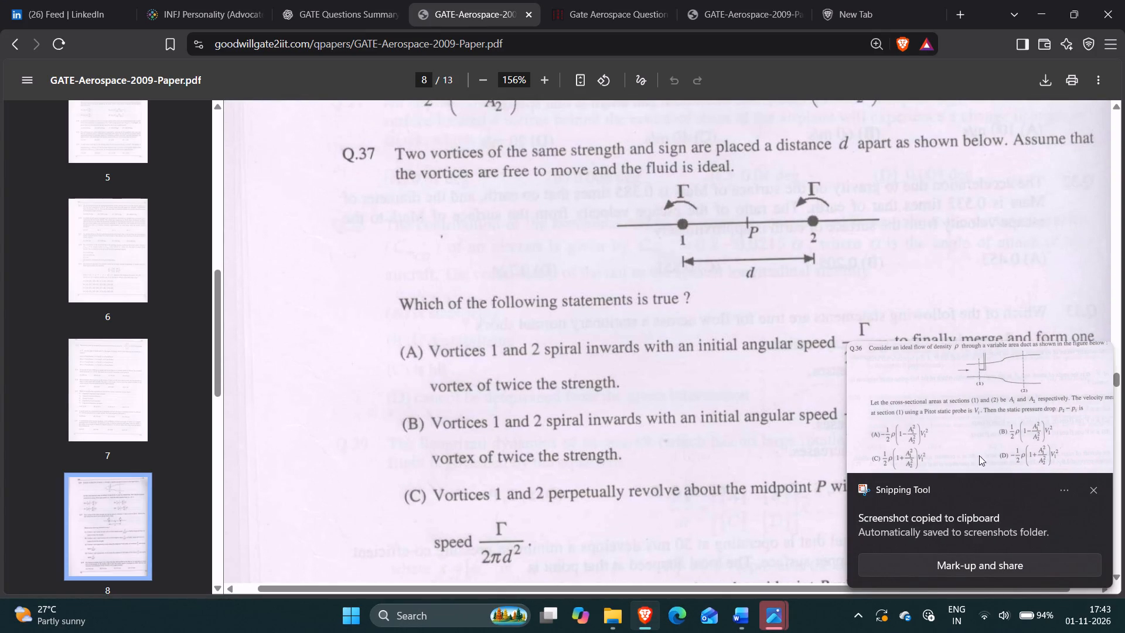
pyautogui.click(1089, 487)
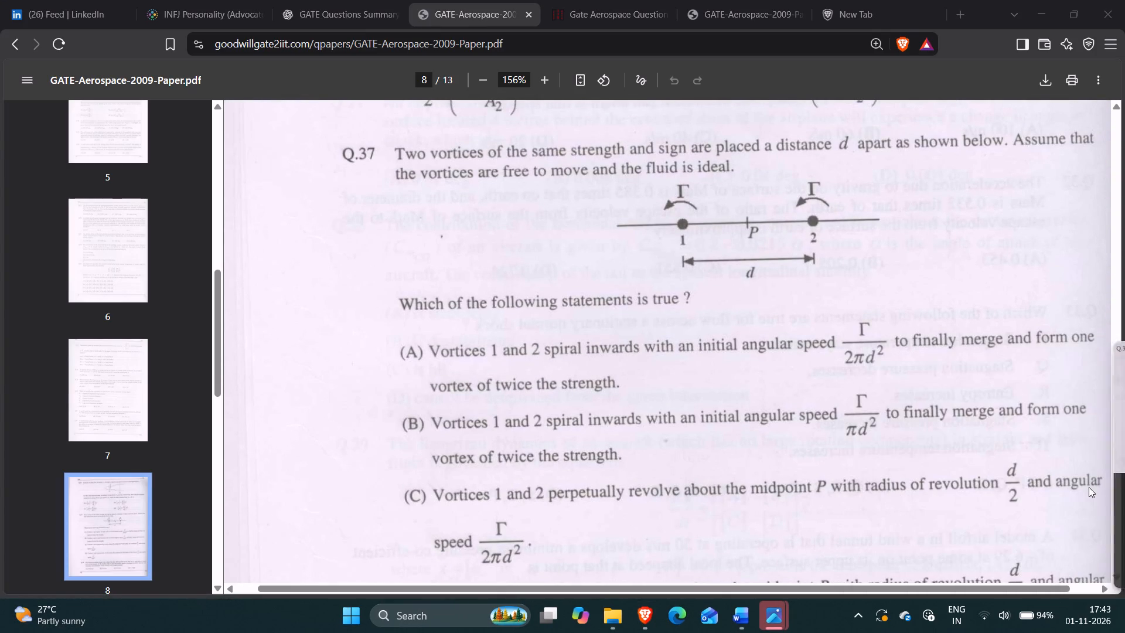
pyautogui.press('Print')
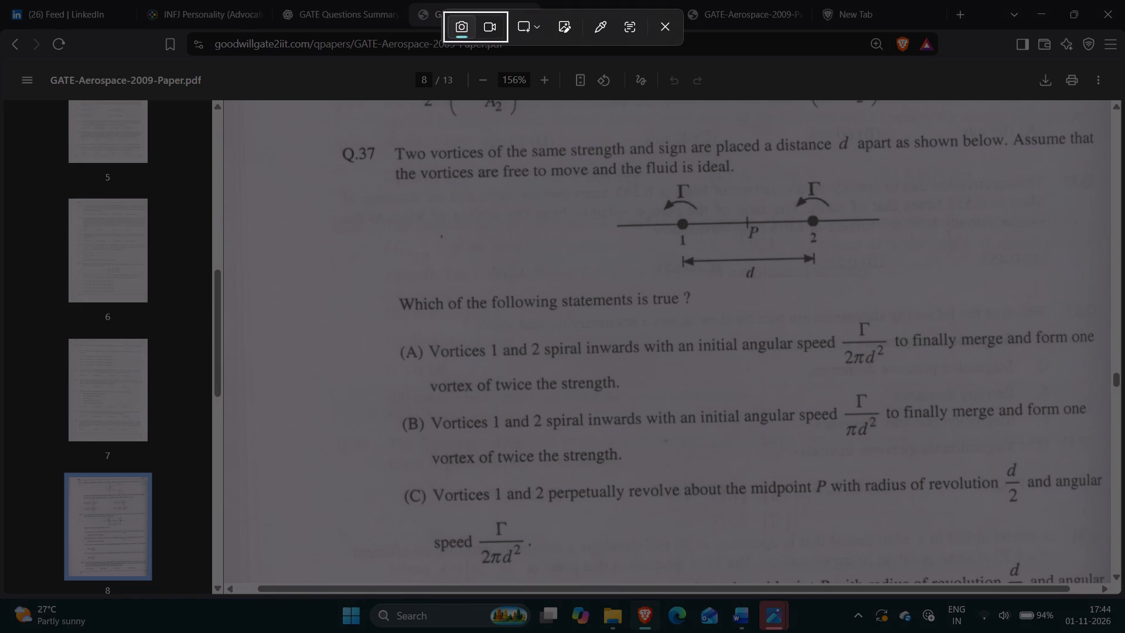
pyautogui.moveTo(329, 141); pyautogui.dragTo(1052, 545)
pyautogui.hscroll(2, 671, 464)
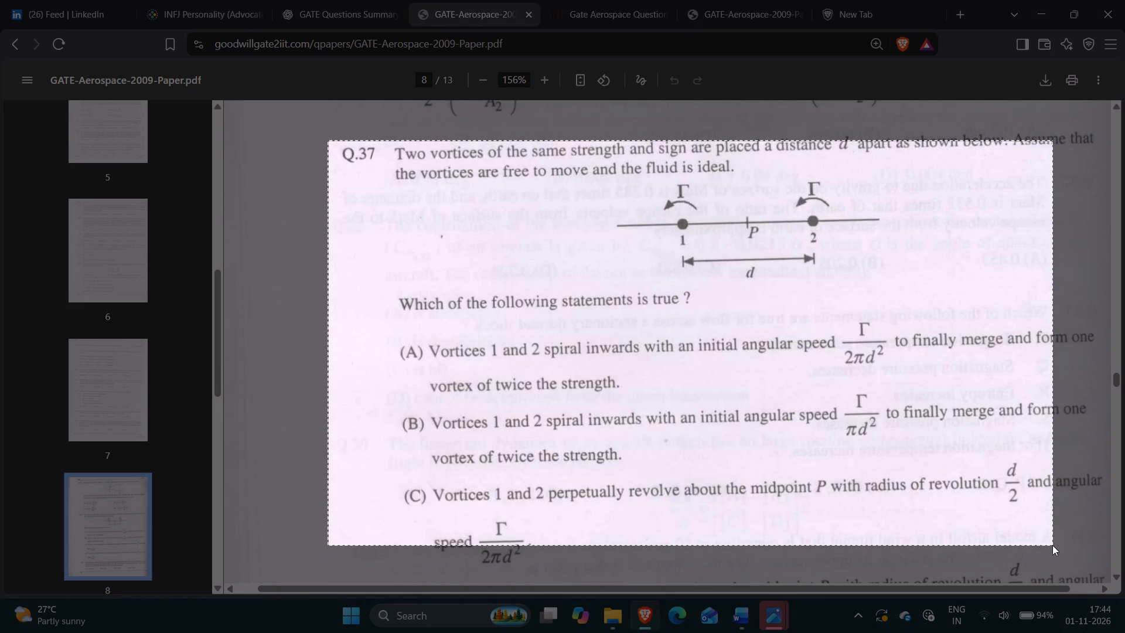
pyautogui.moveTo(1052, 545); pyautogui.dragTo(1113, 567)
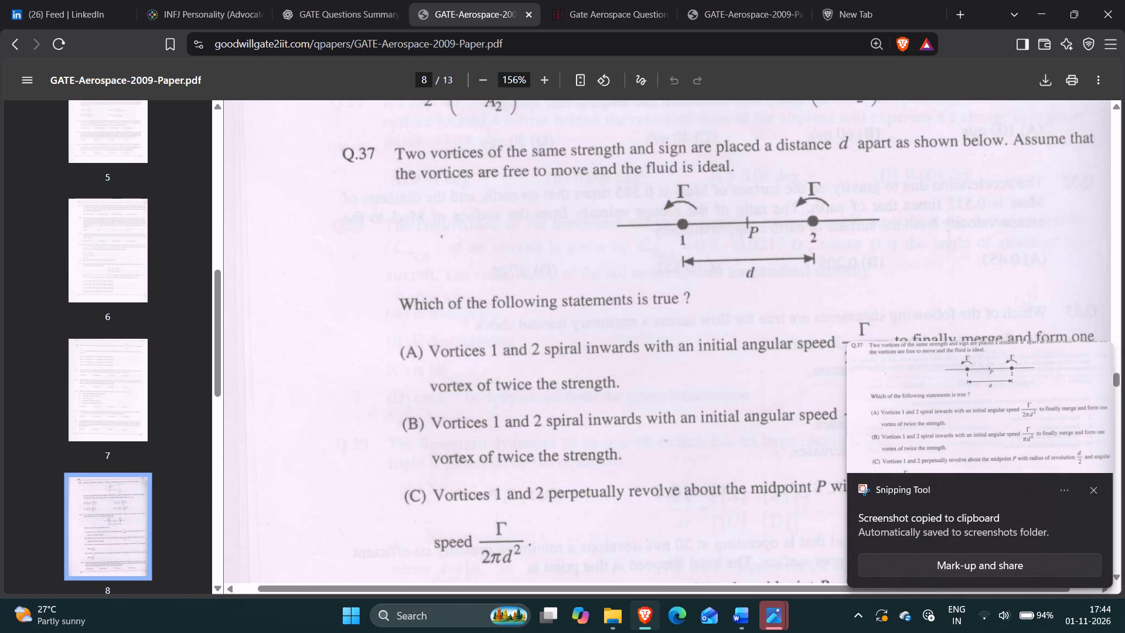
# Examine Q.38 to Q.43 on pages 8 to 10 of the 2009 paper for further relevant questions to capture.
pyautogui.scroll(-8, 645, 379)
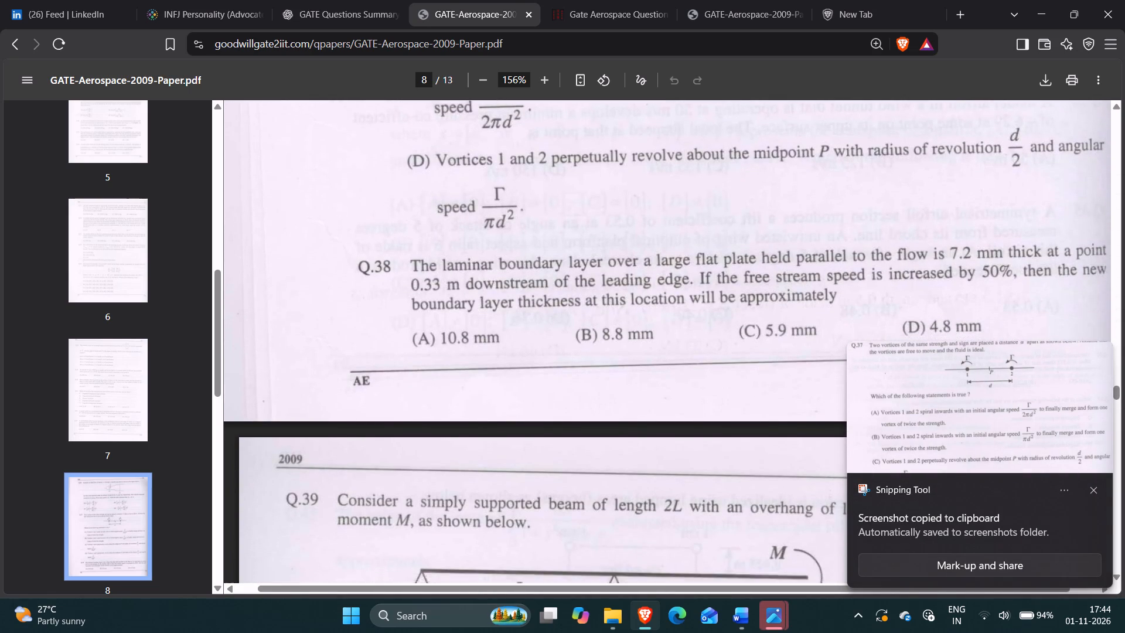
pyautogui.scroll(-8, 645, 379)
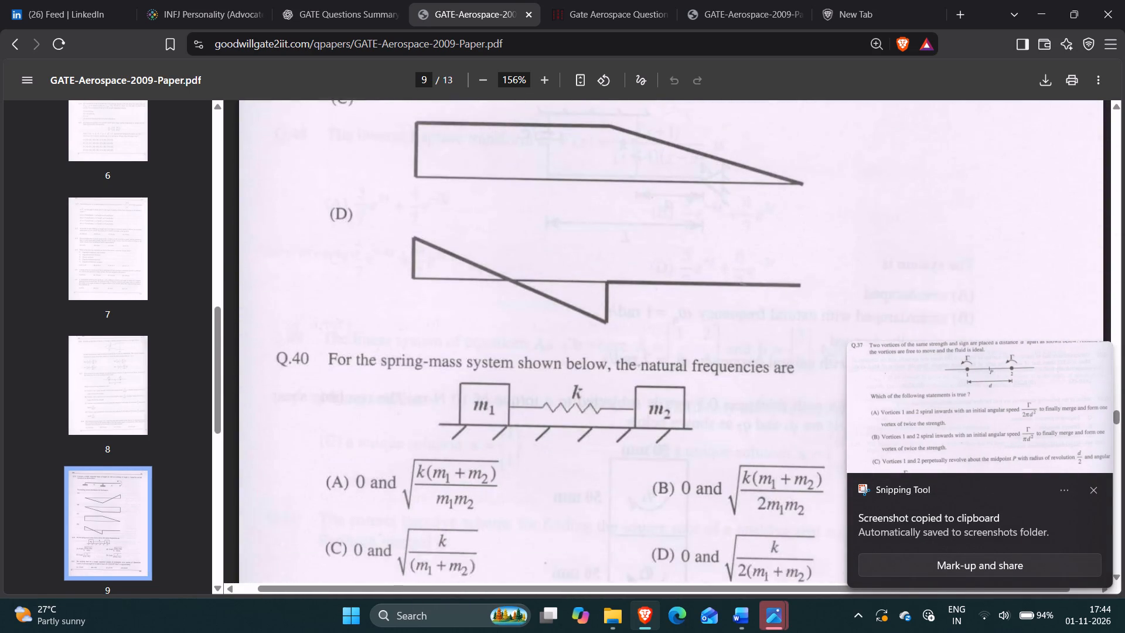
pyautogui.scroll(-6, 645, 379)
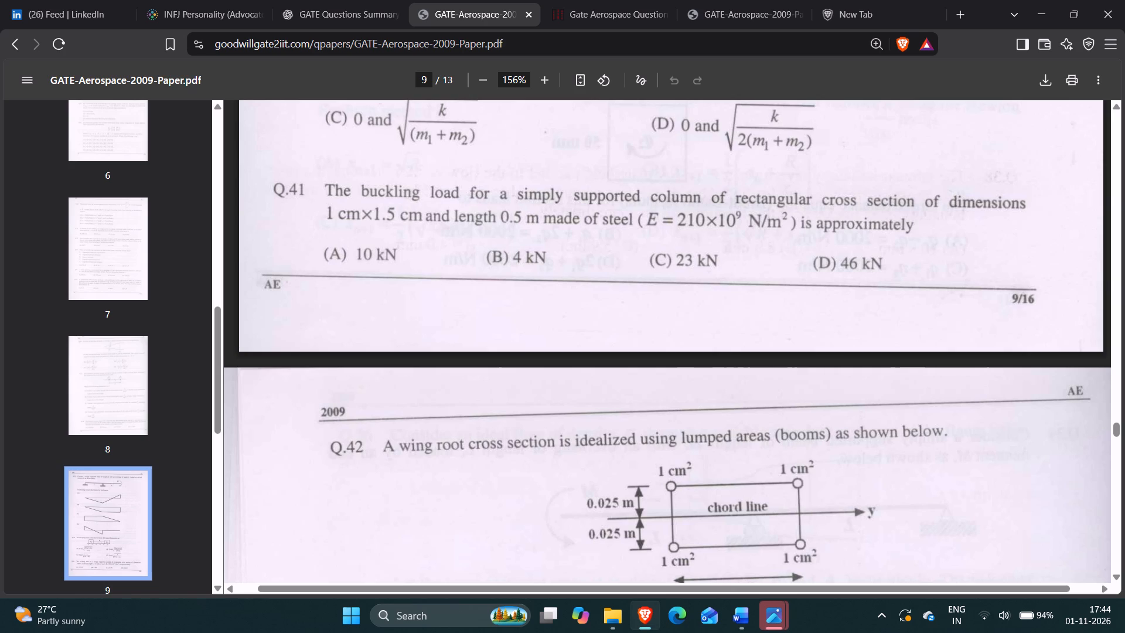
pyautogui.scroll(-4, 645, 379)
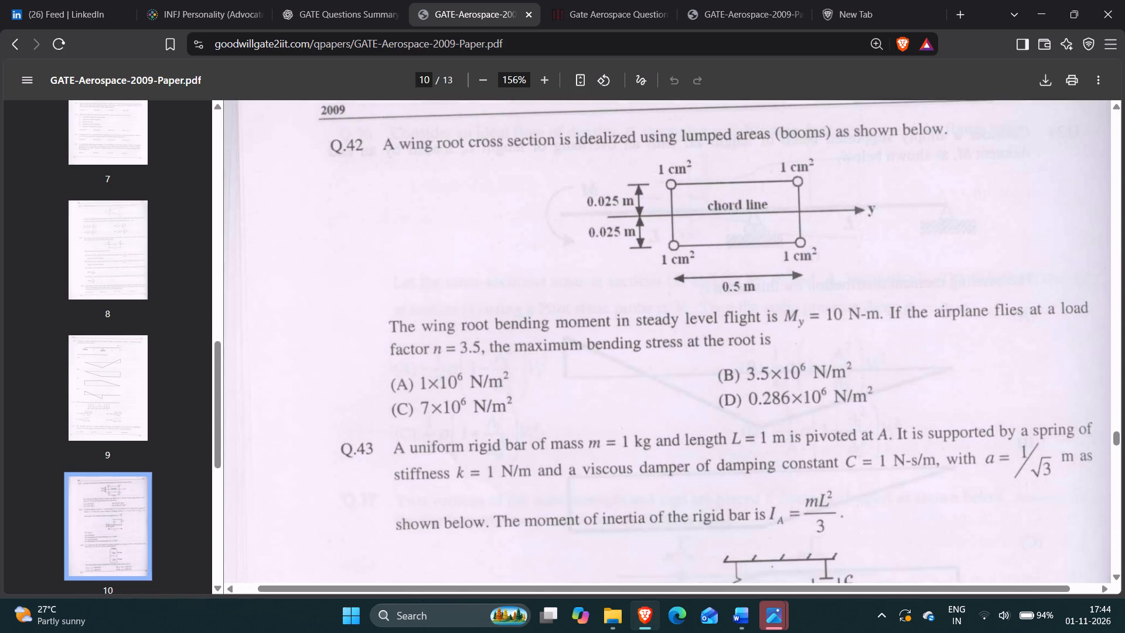
pyautogui.scroll(-1, 645, 379)
pyautogui.scroll(1, 645, 379)
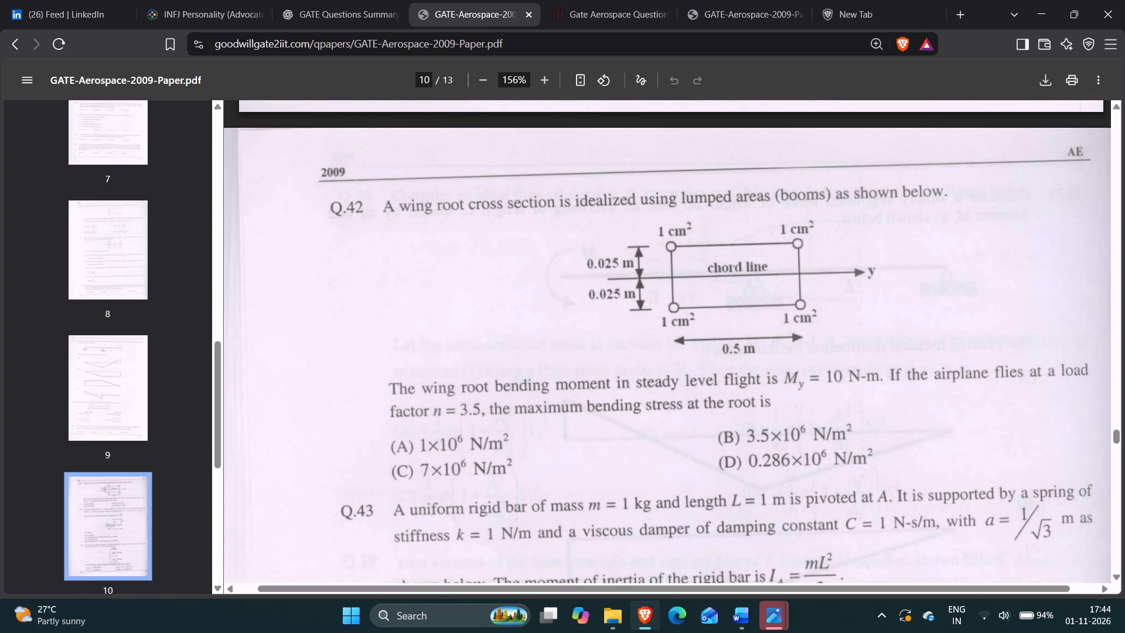
pyautogui.scroll(1, 645, 379)
pyautogui.press('Print')
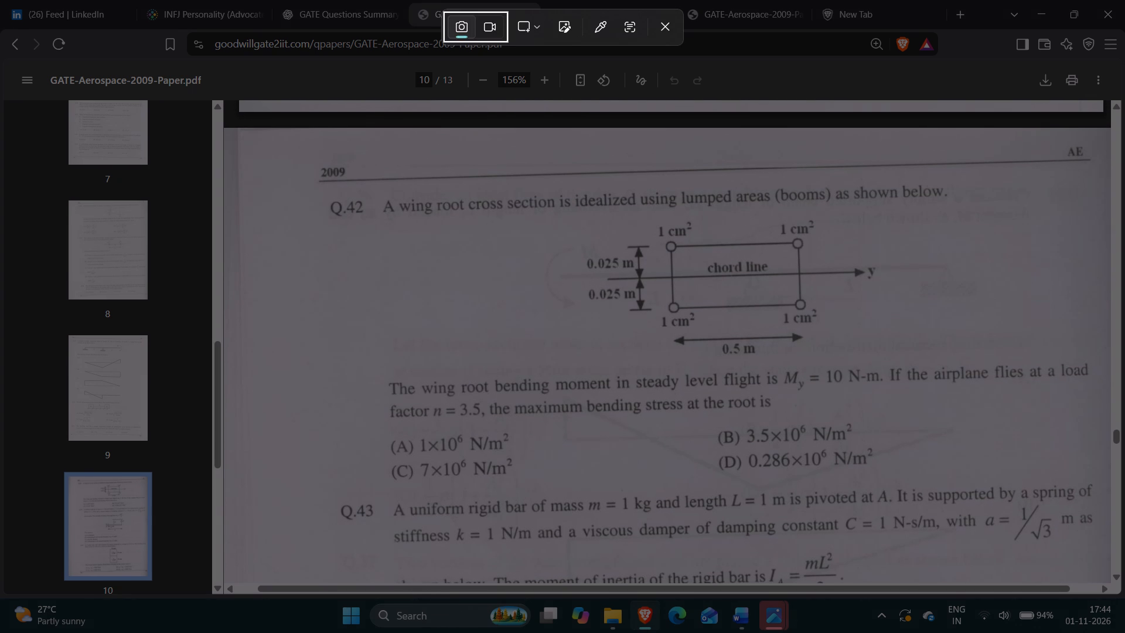
pyautogui.click(674, 30)
# Examine the rest of the 2009 paper, from Q.43 to Q.60 on page 13, for relevant questions.
pyautogui.scroll(-6, 527, 270)
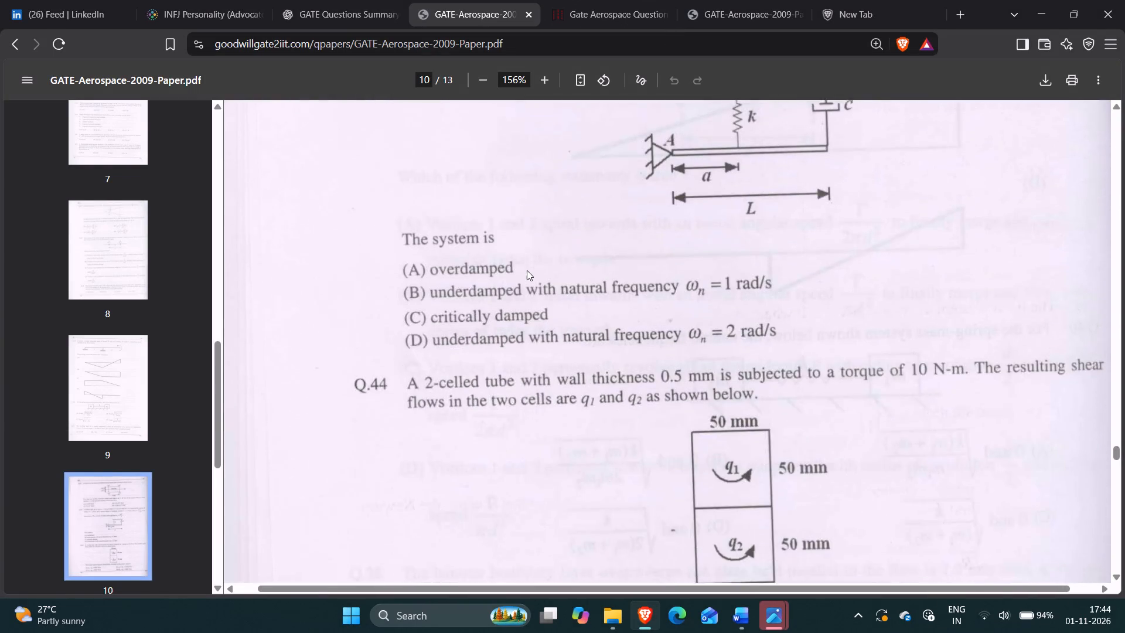
pyautogui.scroll(-7, 527, 270)
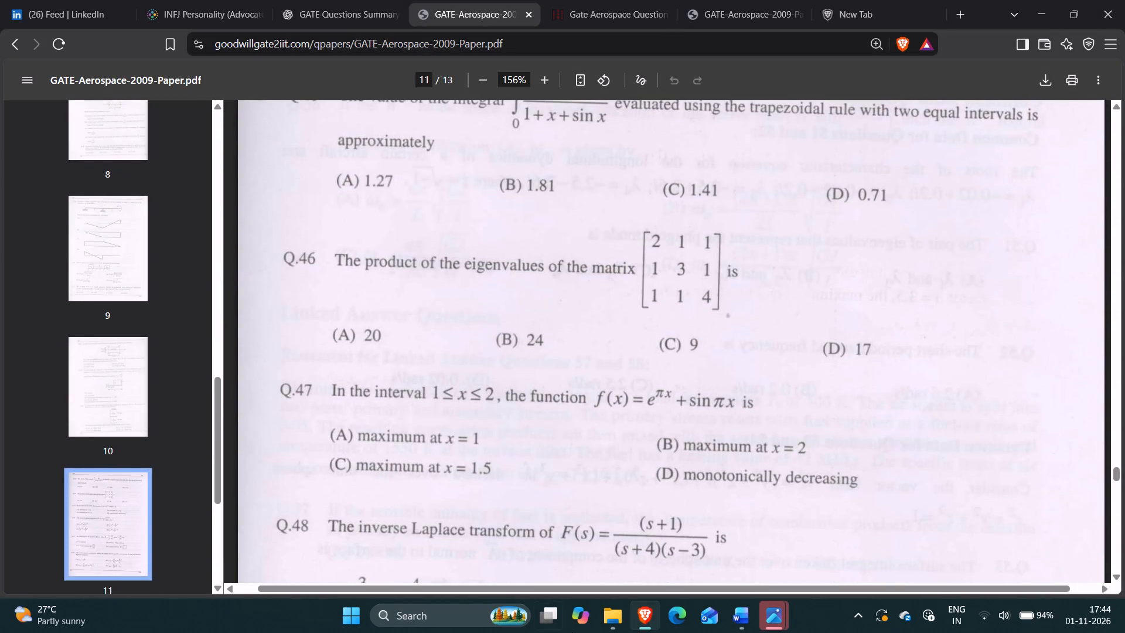
pyautogui.click(653, 554)
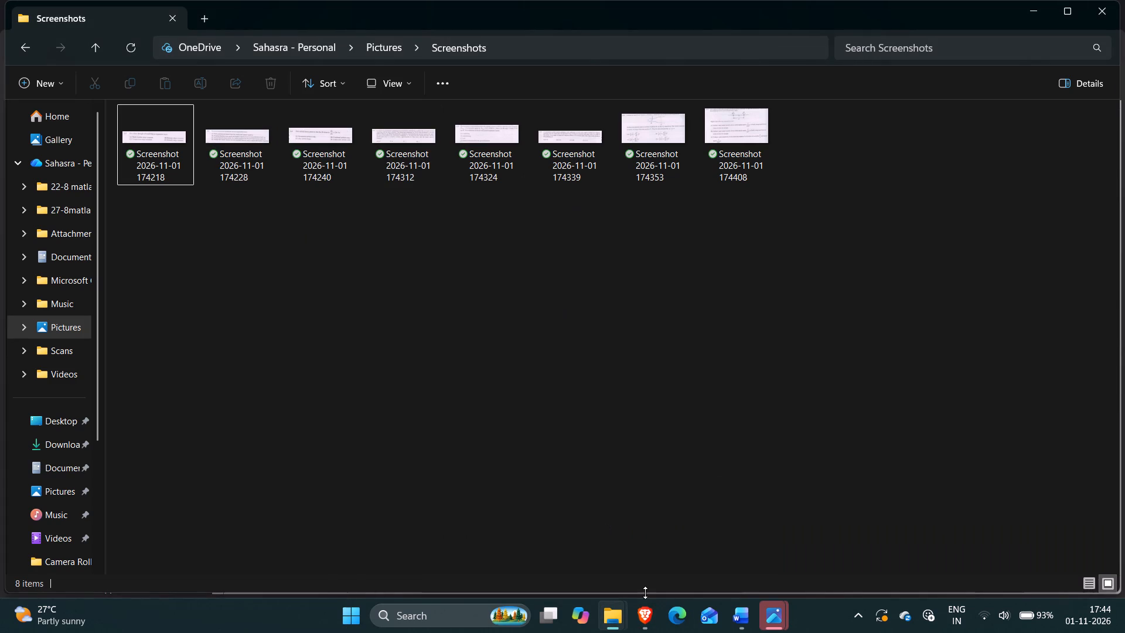
pyautogui.click(639, 607)
pyautogui.scroll(-2, 662, 449)
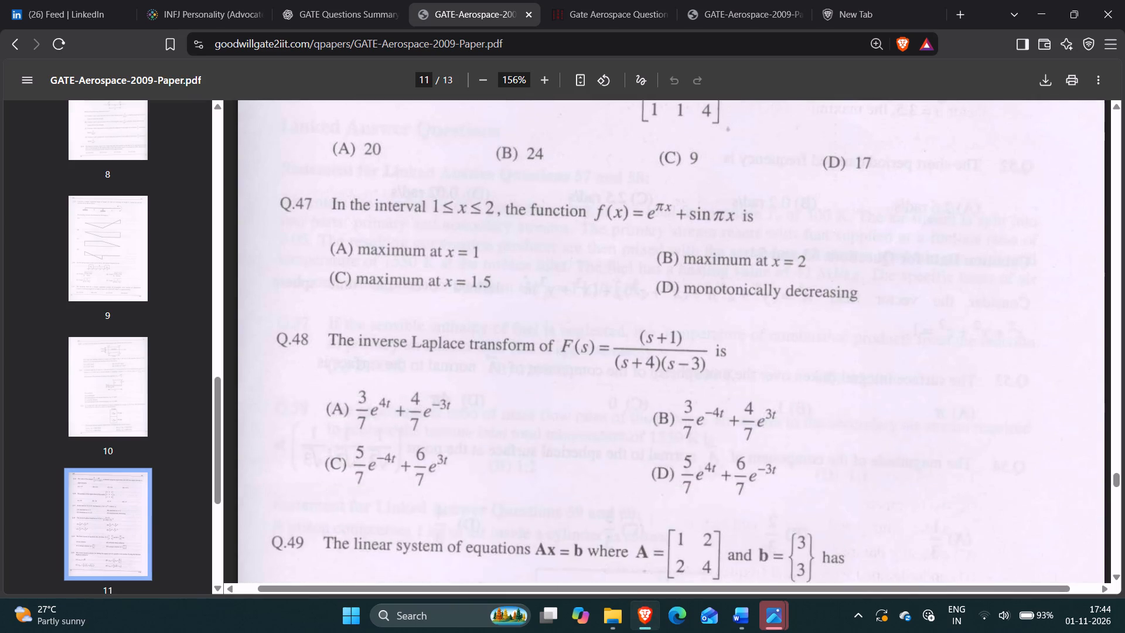
pyautogui.scroll(-7, 662, 449)
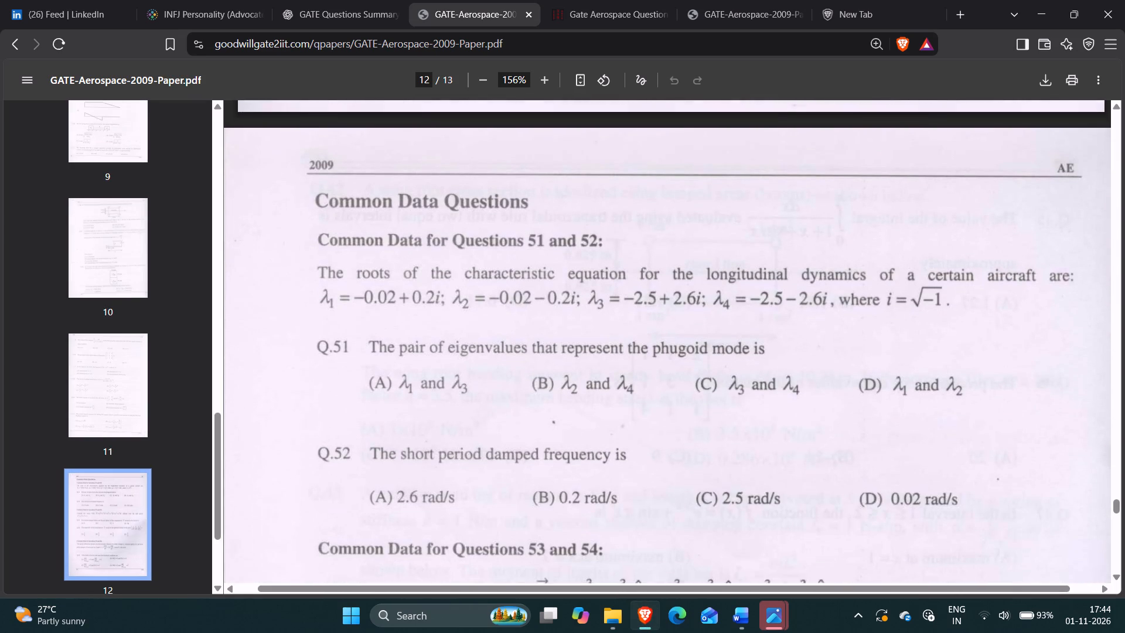
pyautogui.scroll(-4, 662, 449)
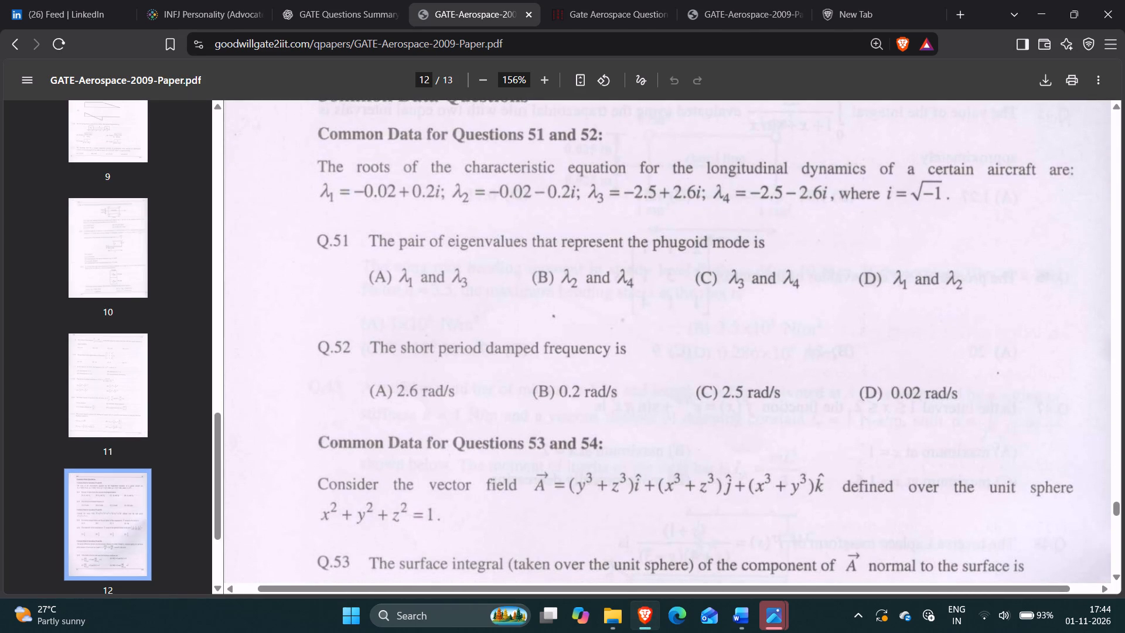
pyautogui.scroll(-3, 662, 449)
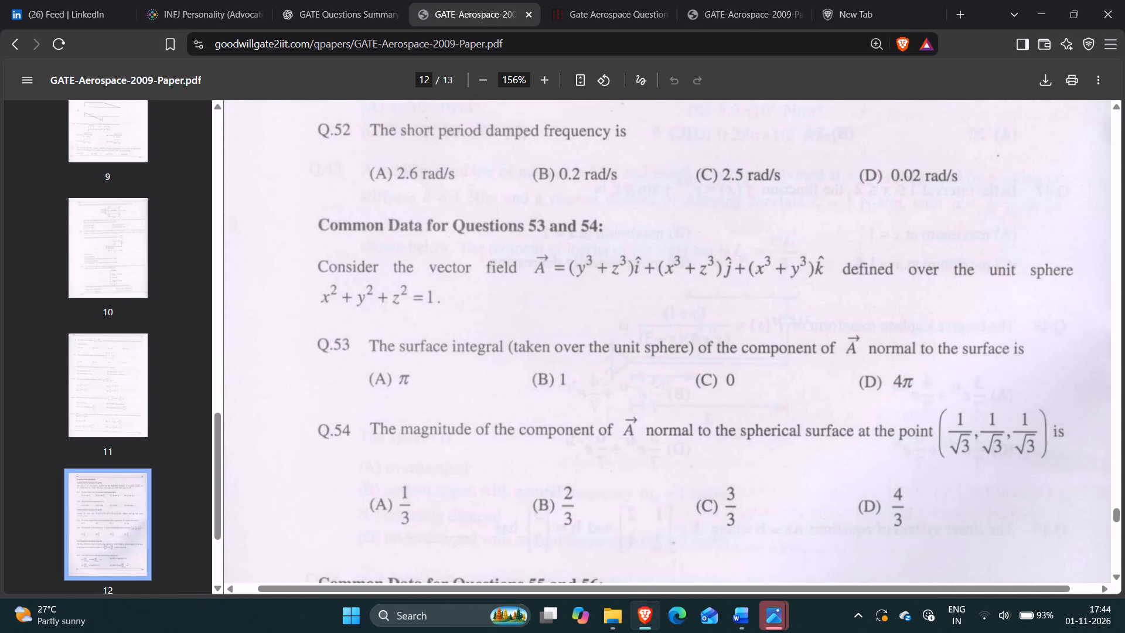
pyautogui.scroll(-6, 662, 449)
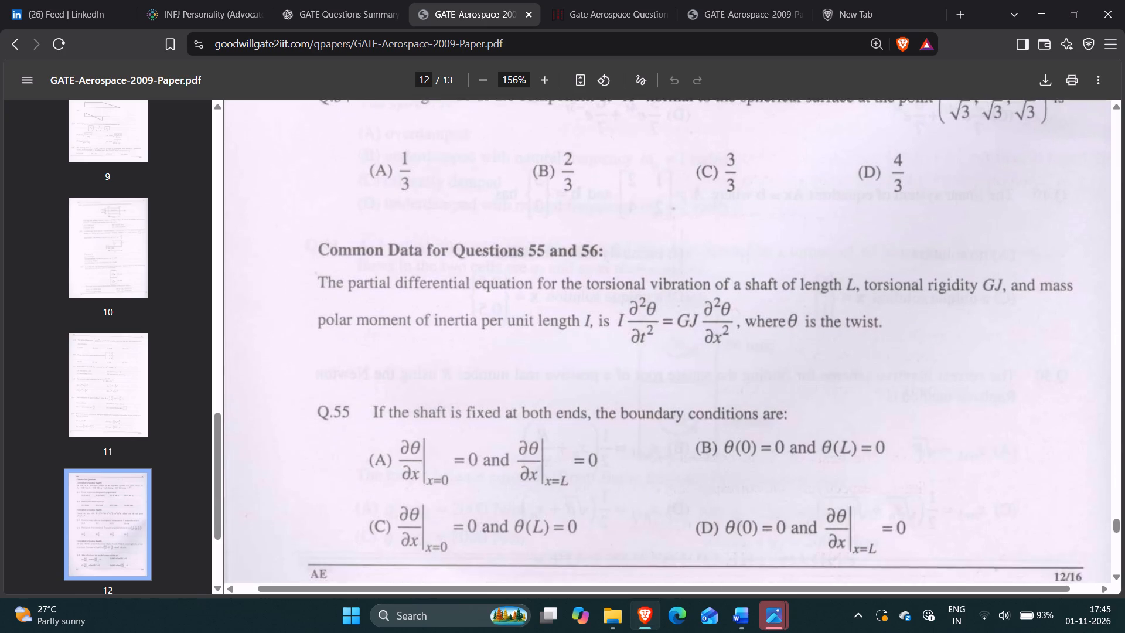
pyautogui.scroll(-8, 662, 449)
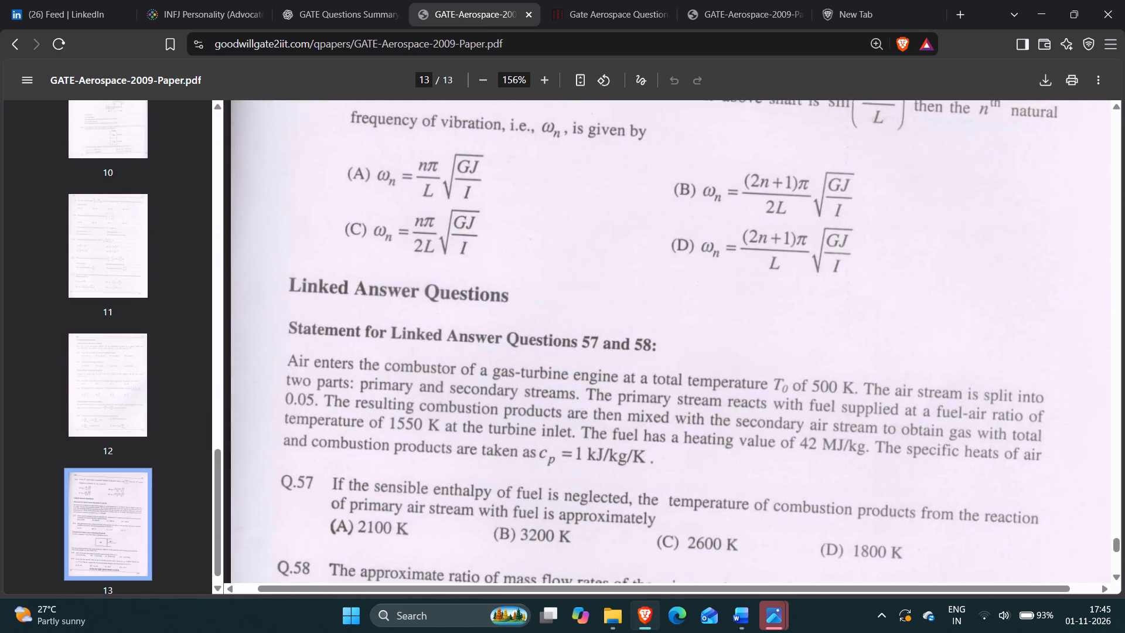
pyautogui.scroll(-2, 662, 449)
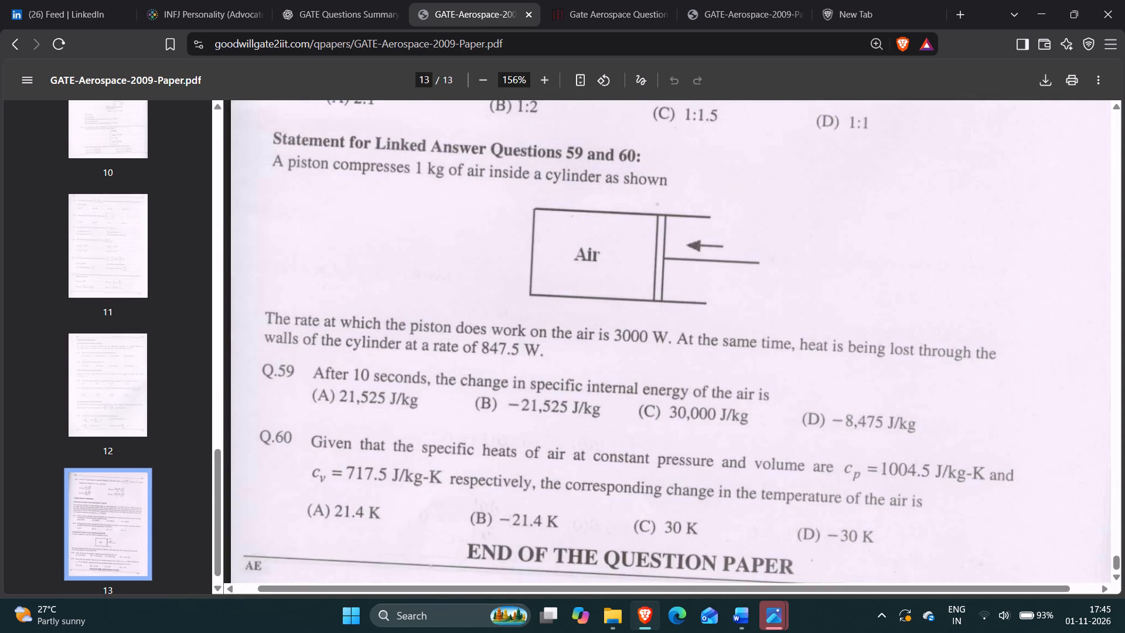
# Snip the statement for linked questions 59 and 60, covering the piston-cylinder figure, both questions and their answer options.
pyautogui.scroll(1, 662, 449)
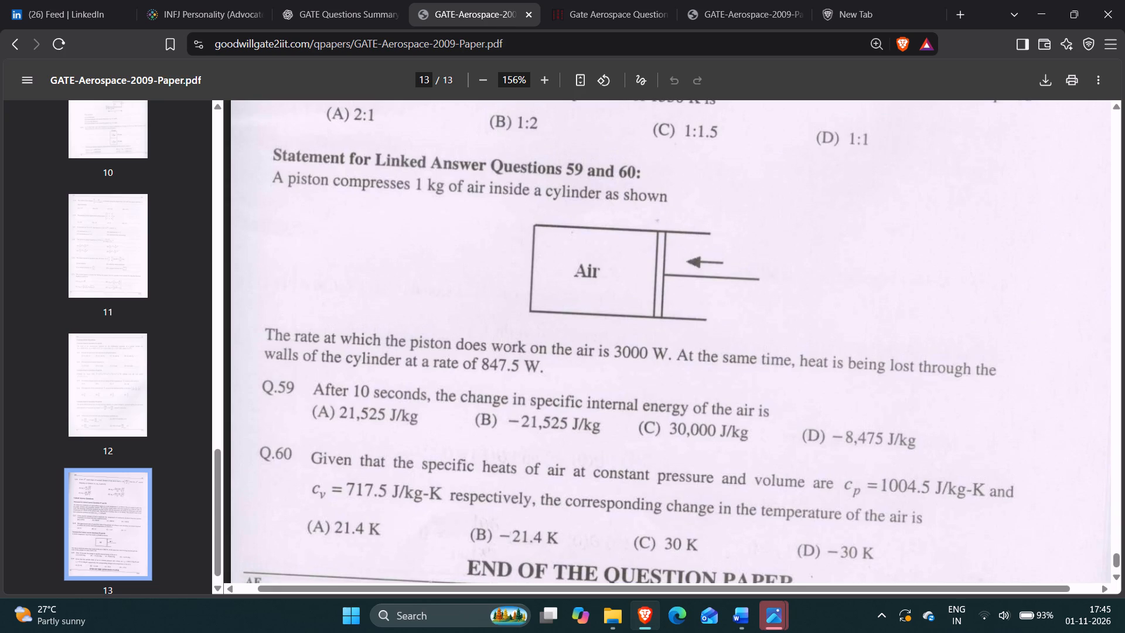
pyautogui.press('Print')
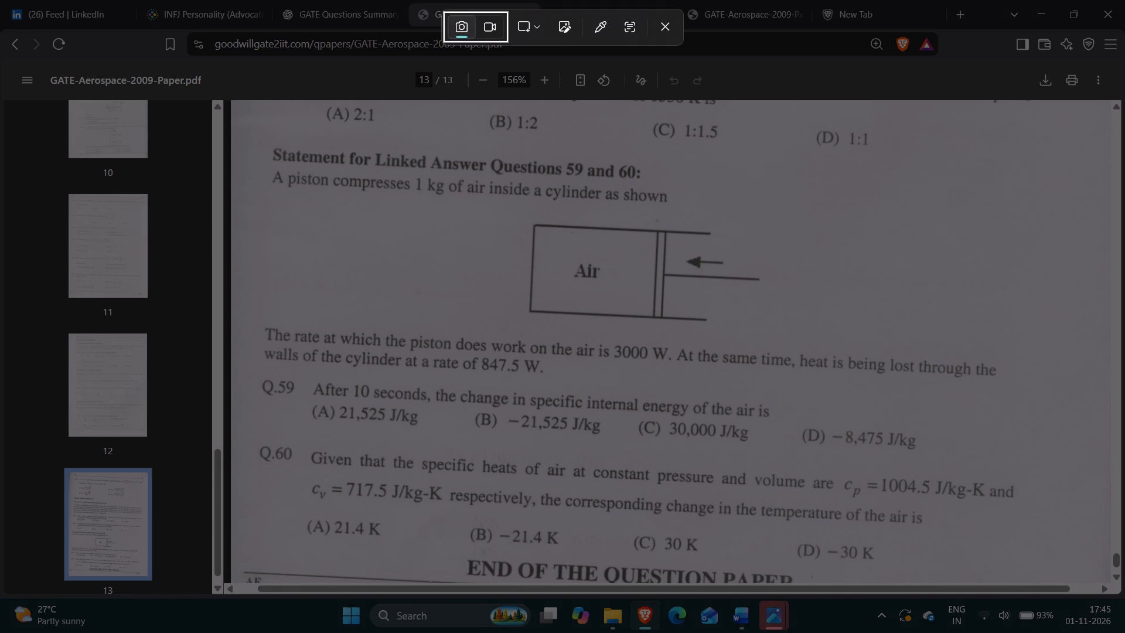
pyautogui.moveTo(259, 146); pyautogui.dragTo(340, 321)
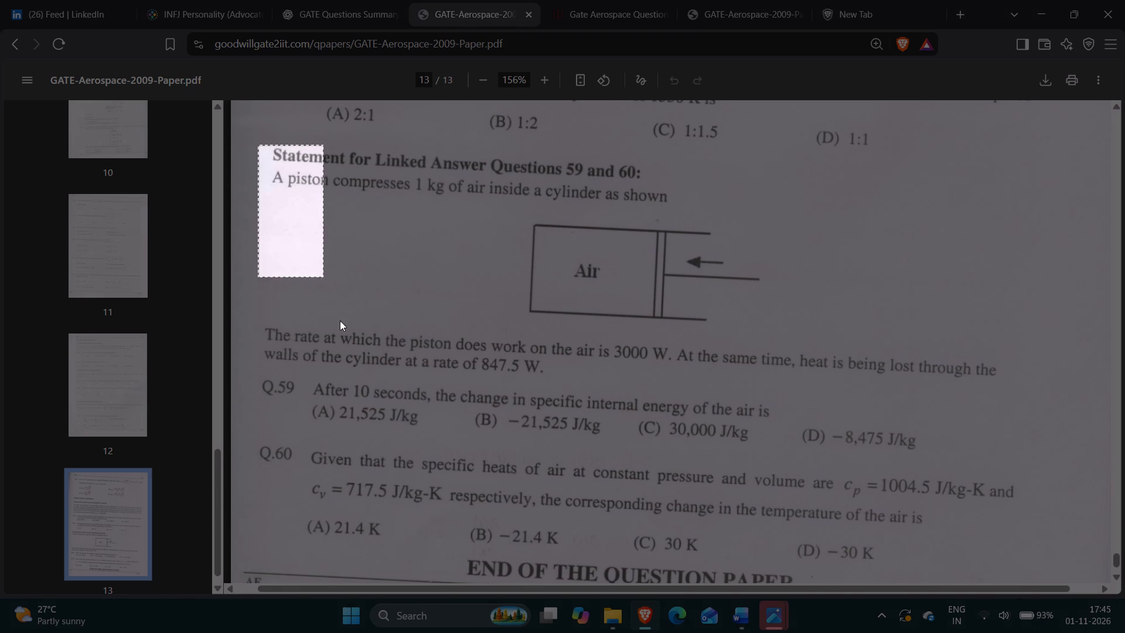
pyautogui.moveTo(340, 321); pyautogui.dragTo(882, 585)
pyautogui.scroll(1, 401, 434)
pyautogui.hscroll(1, 844, 570)
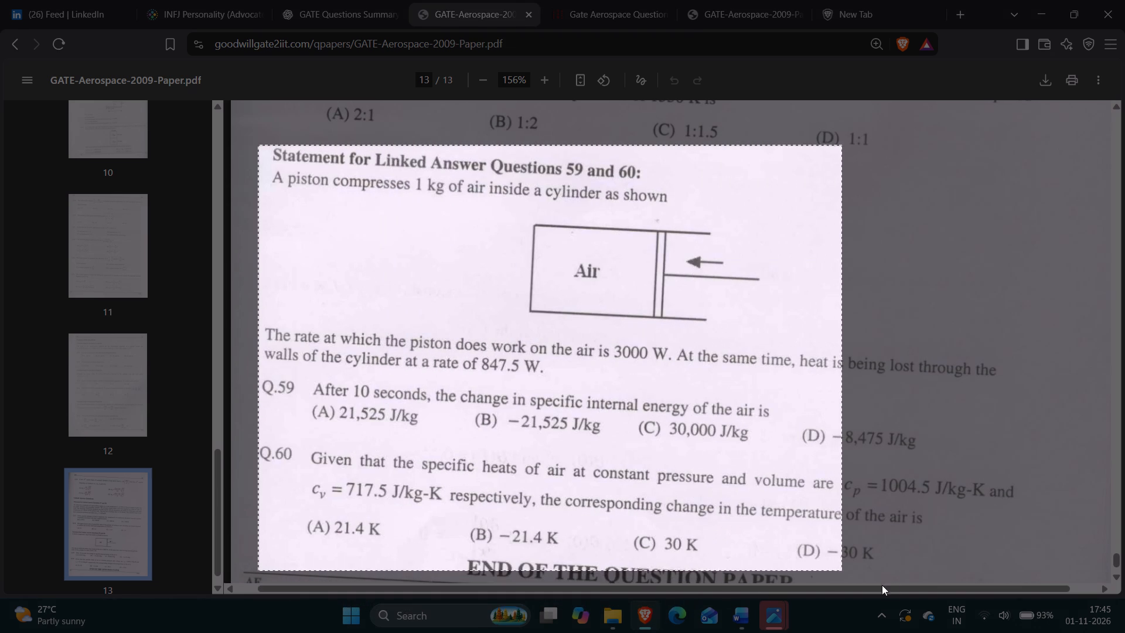
pyautogui.hscroll(1, 882, 585)
pyautogui.moveTo(882, 585); pyautogui.dragTo(1083, 563)
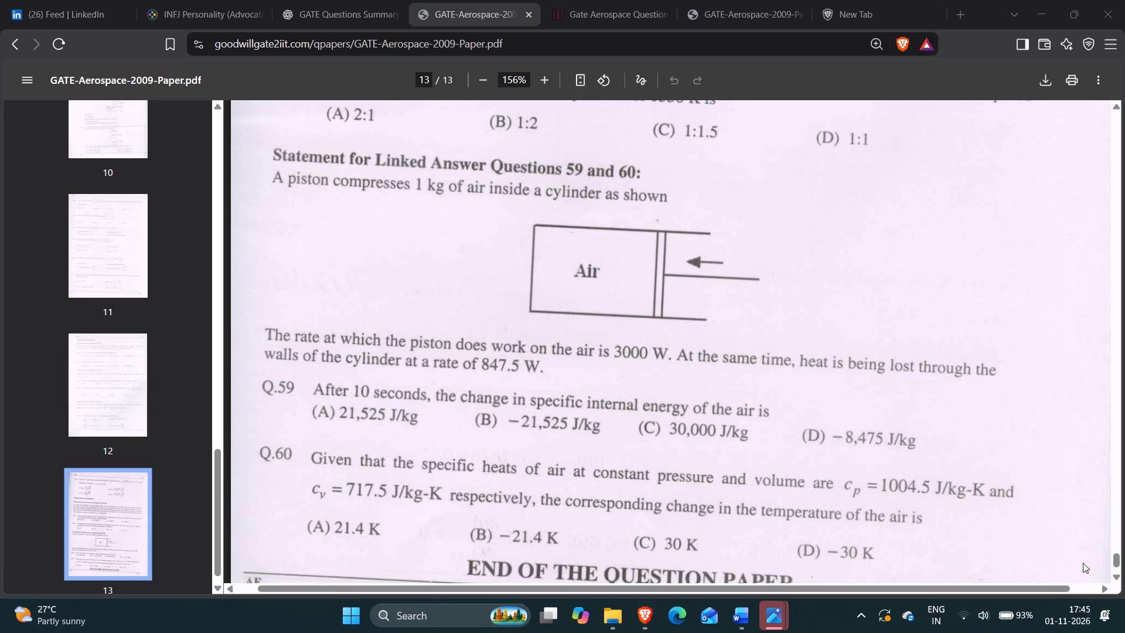
# Recheck the paper backwards from Q.60 on page 13 to Q.38 on page 8 for missed relevant questions.
pyautogui.scroll(2, 599, 323)
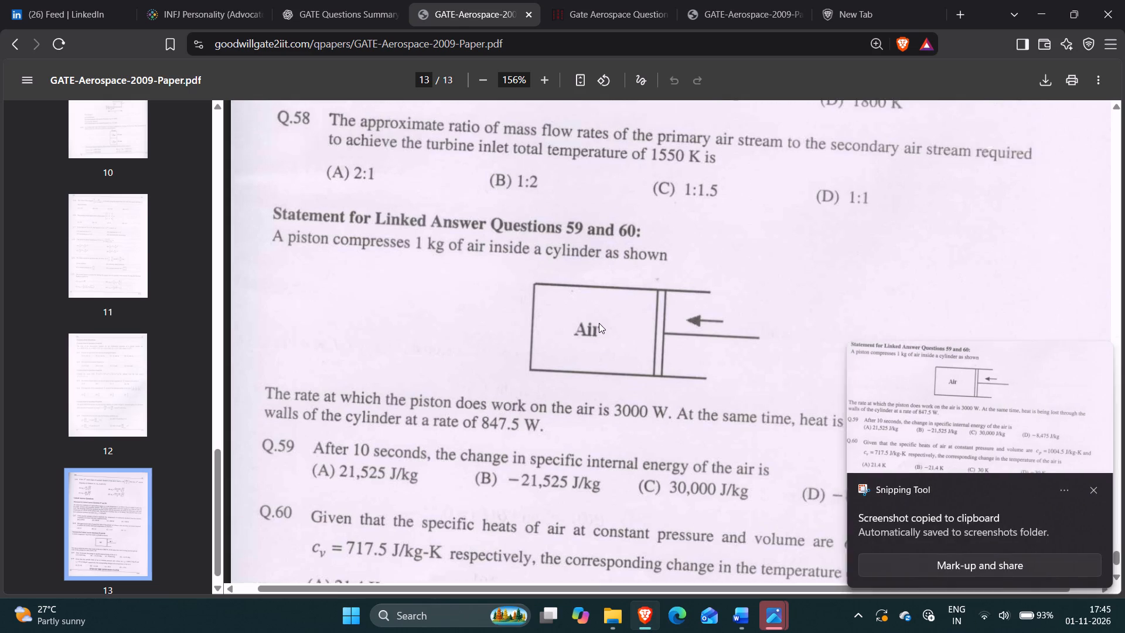
pyautogui.scroll(4, 599, 323)
pyautogui.scroll(-1, 599, 323)
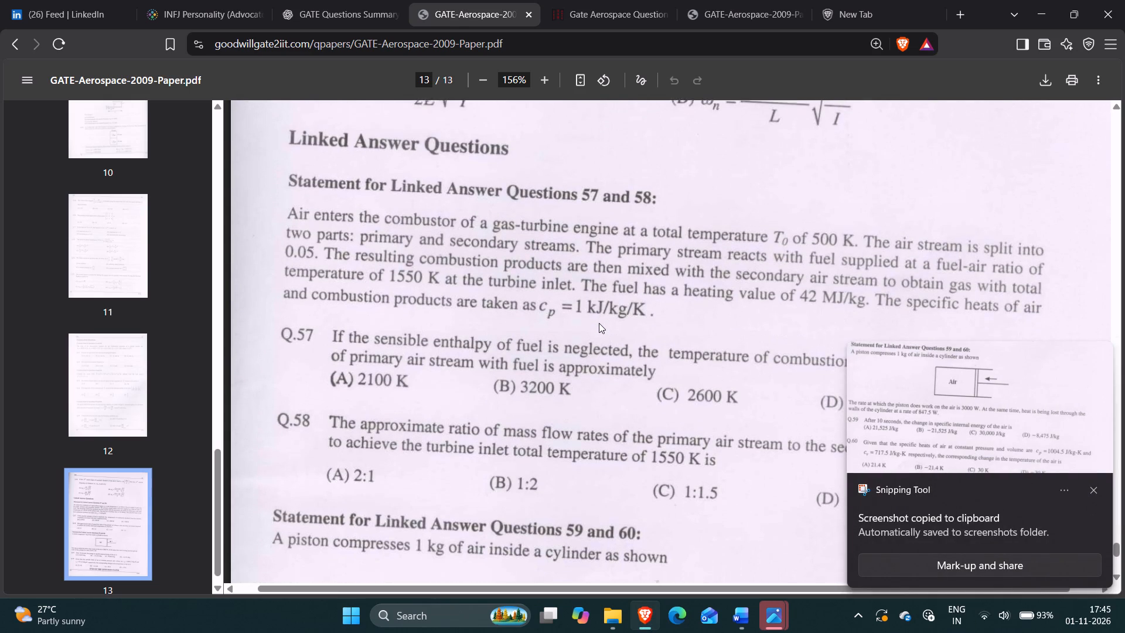
pyautogui.scroll(-1, 599, 323)
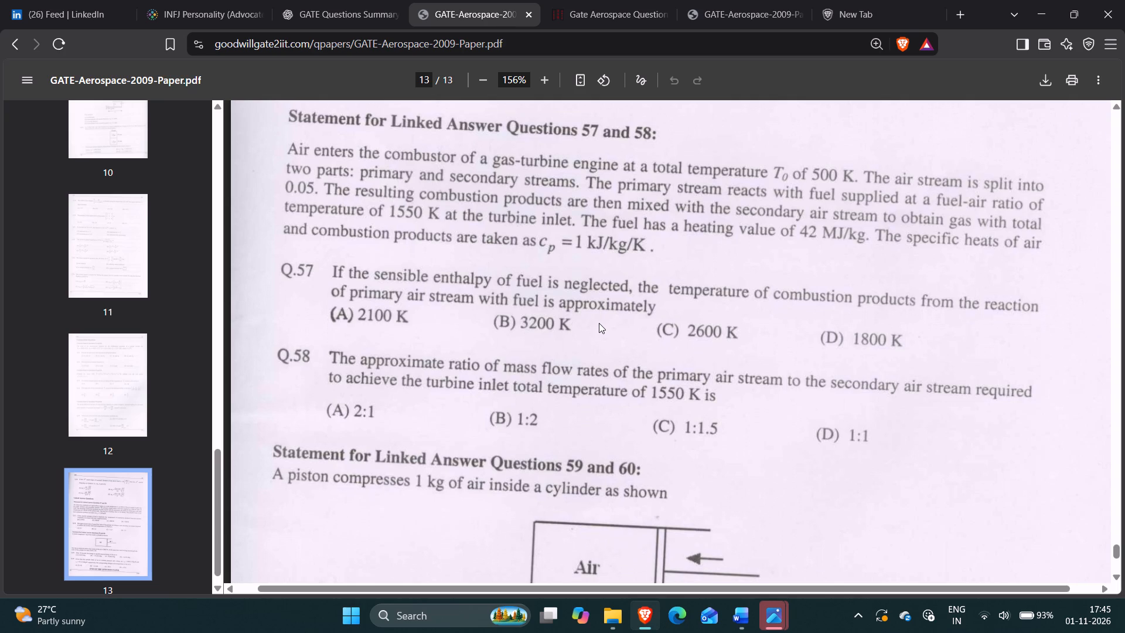
pyautogui.scroll(1, 599, 323)
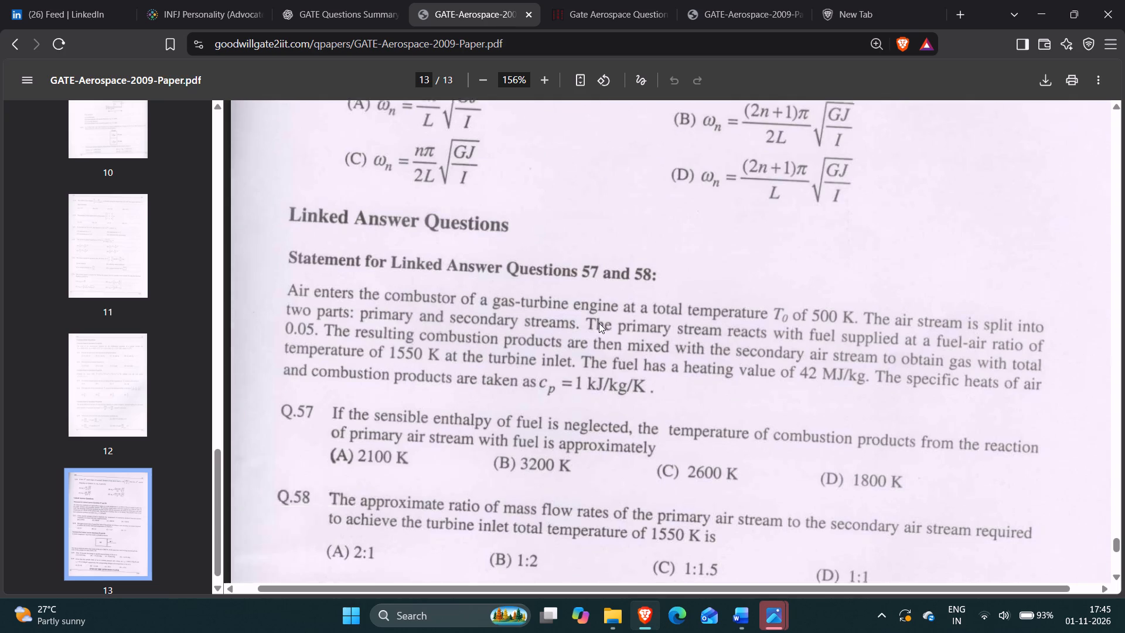
pyautogui.scroll(4, 599, 323)
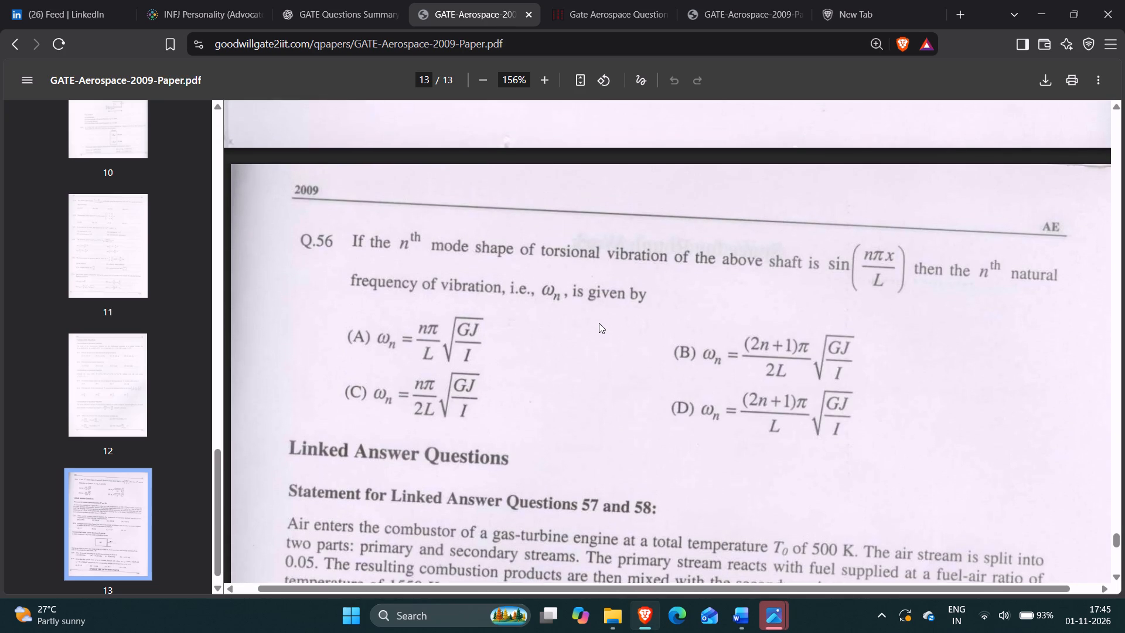
pyautogui.scroll(5, 599, 323)
pyautogui.scroll(-1, 599, 323)
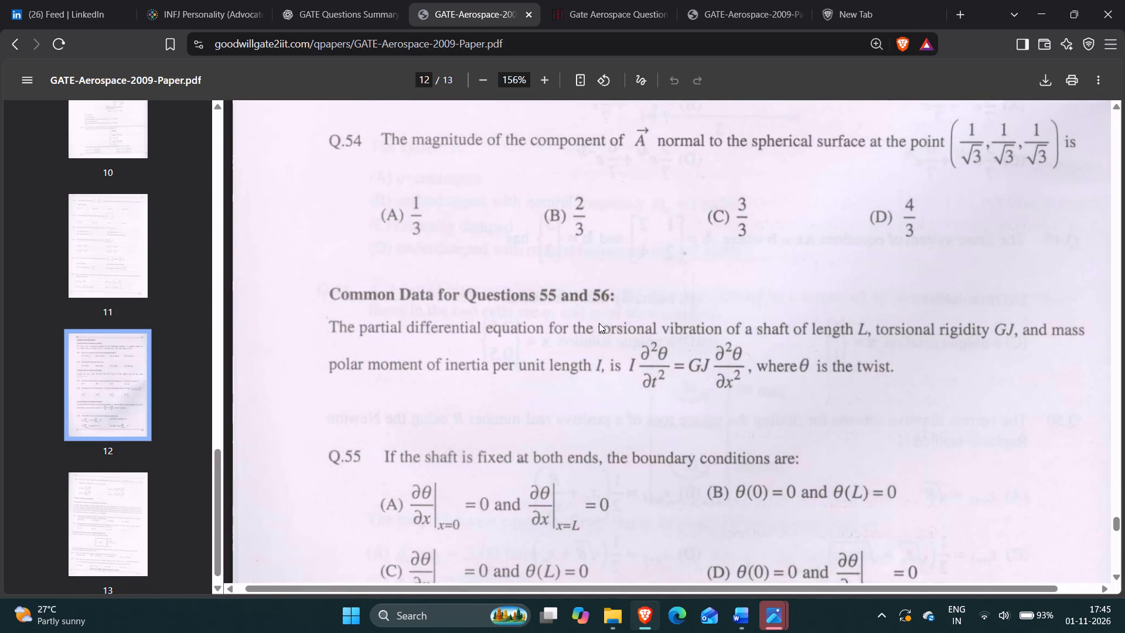
pyautogui.scroll(-1, 599, 323)
pyautogui.hscroll(-1, 599, 323)
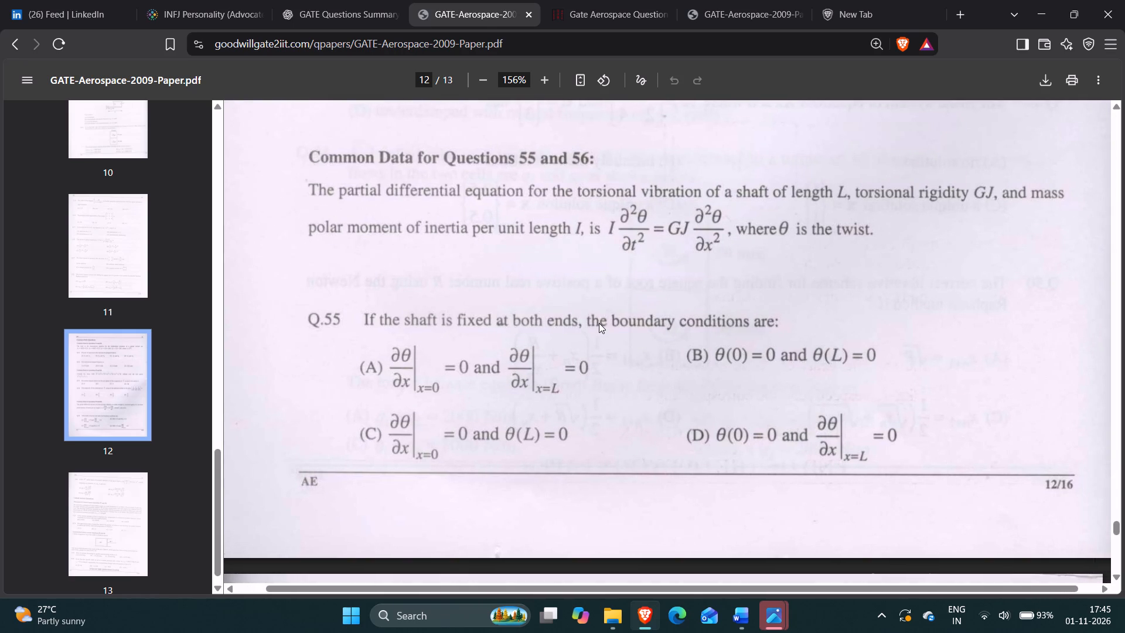
pyautogui.scroll(14, 599, 323)
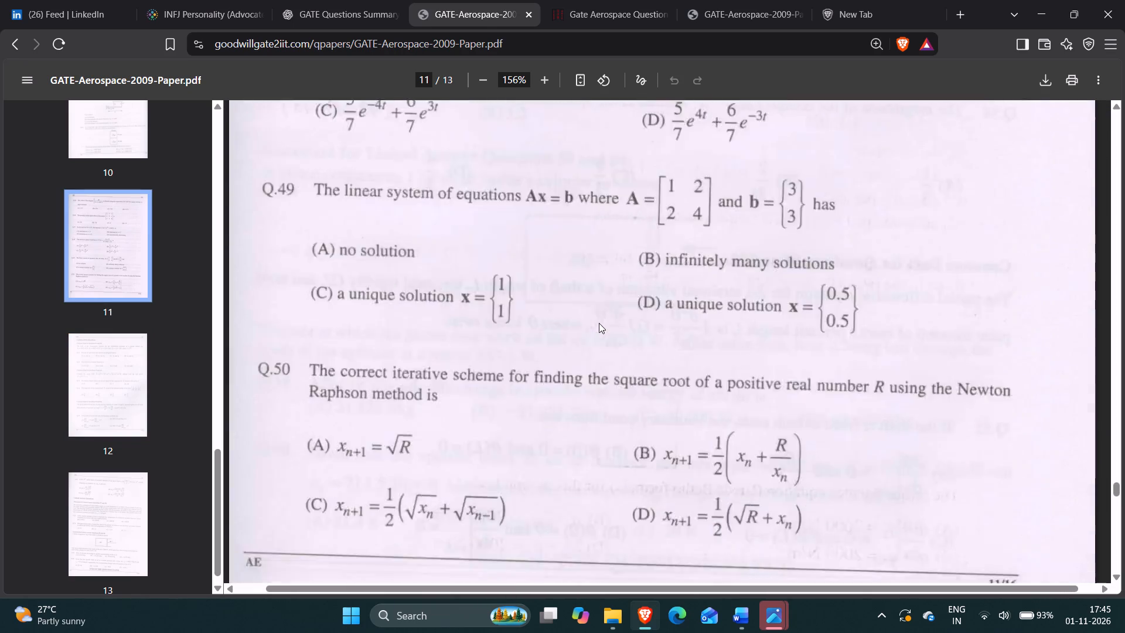
pyautogui.scroll(7, 599, 323)
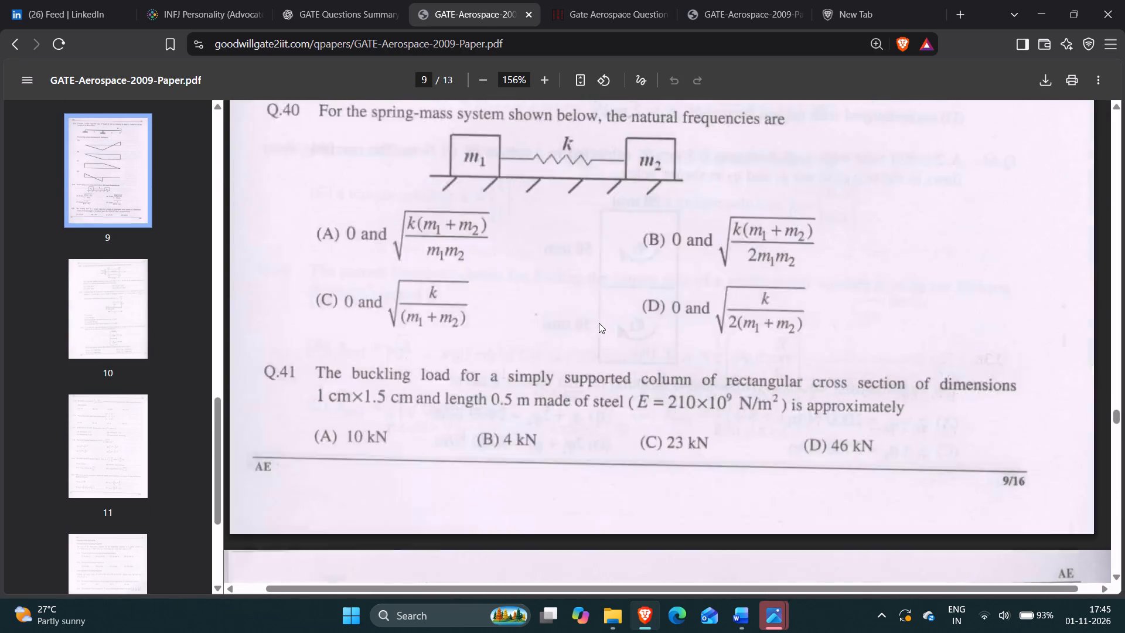
pyautogui.scroll(5, 599, 323)
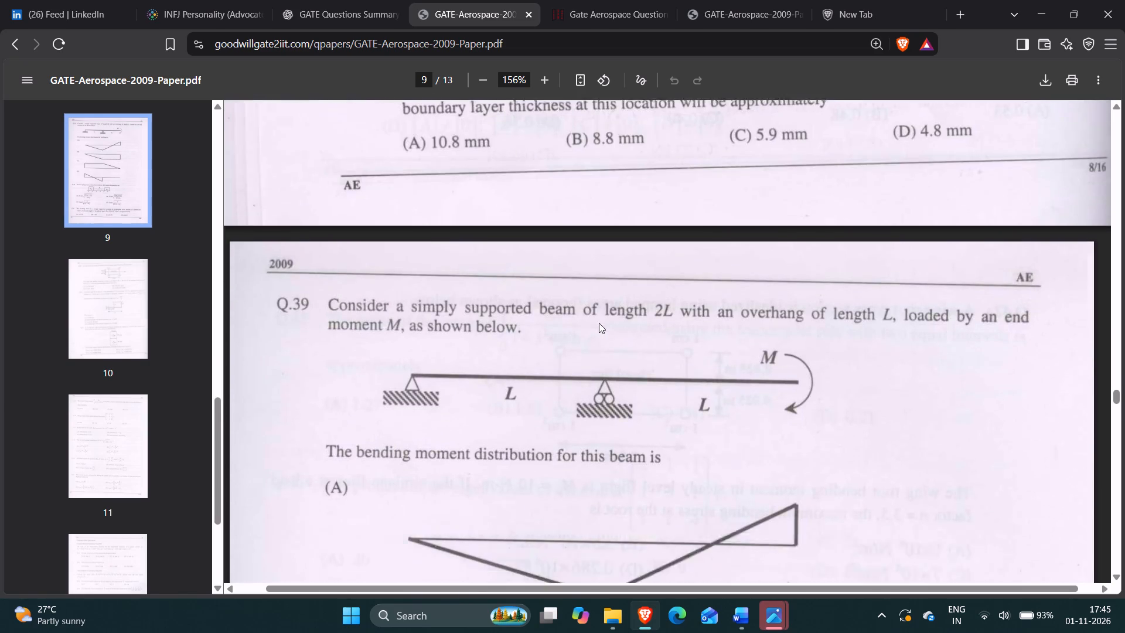
pyautogui.scroll(2, 599, 323)
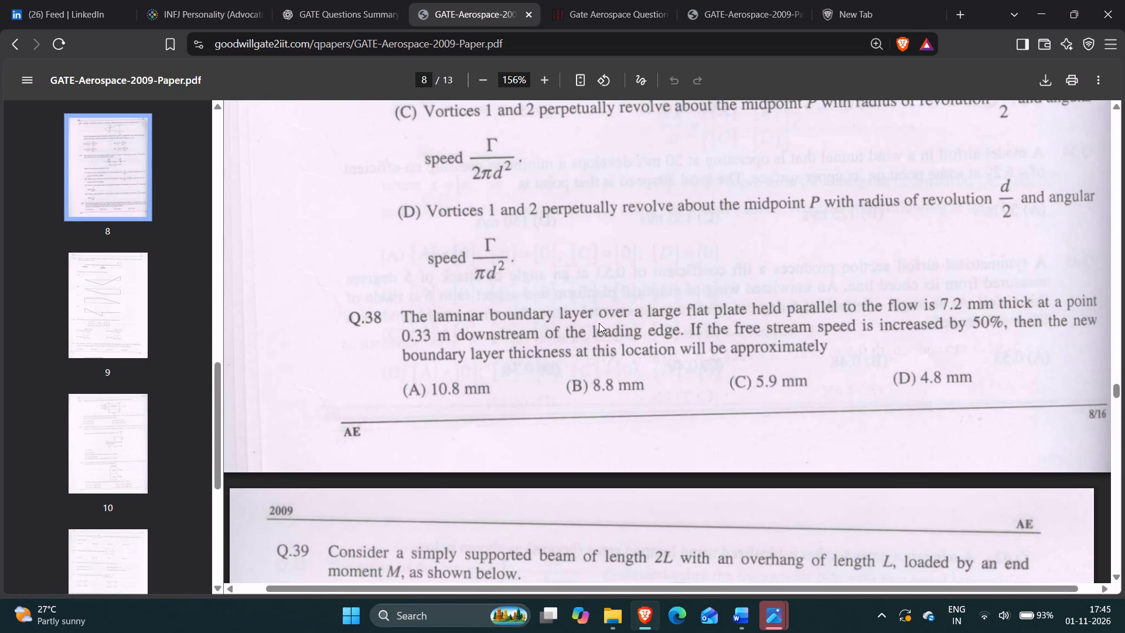
pyautogui.doubleClick(614, 621)
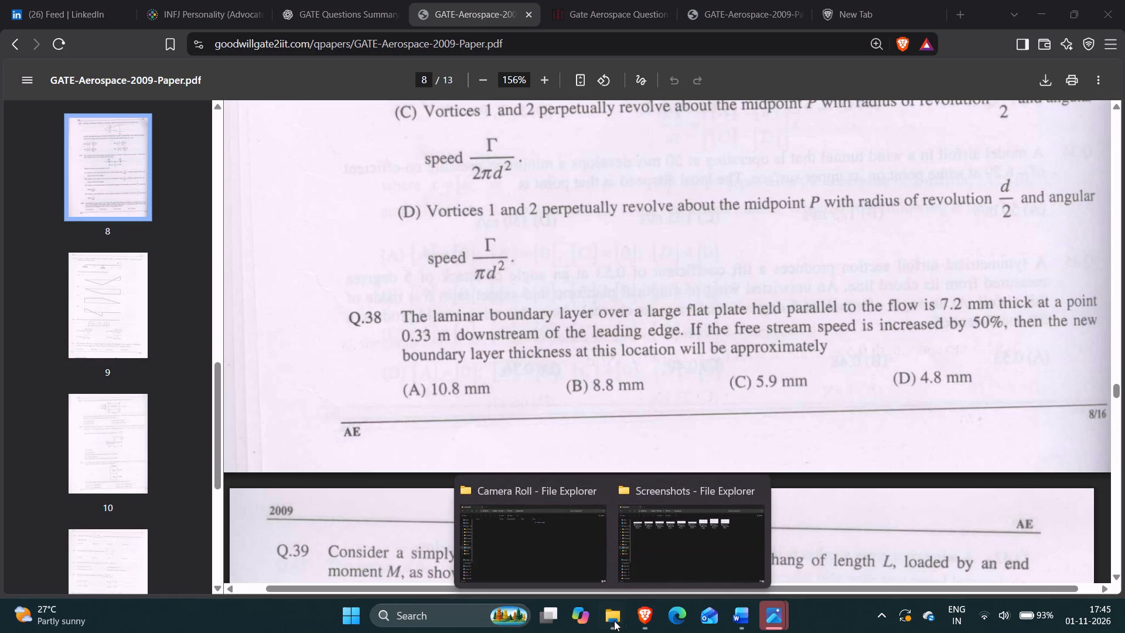
pyautogui.click(661, 570)
pyautogui.doubleClick(146, 122)
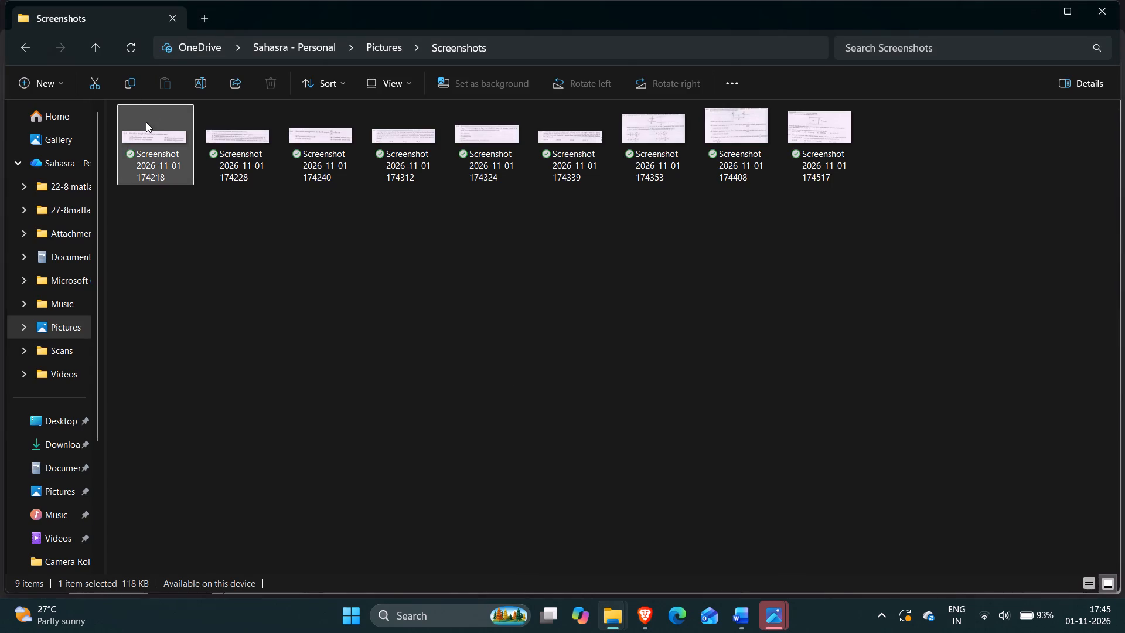
# Review the saved 2009 question snips in order, through to the one for linked questions 59 and 60.
pyautogui.press('Right')
pyautogui.press('Right')
pyautogui.press('Right')
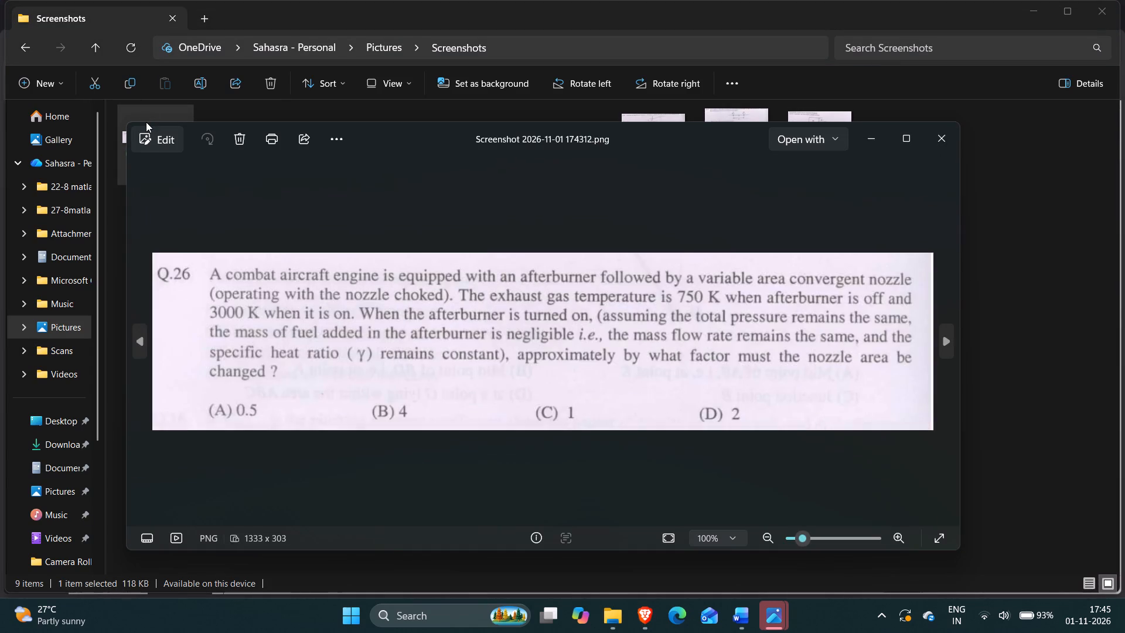
pyautogui.press('Right')
pyautogui.press('Right')
pyautogui.press('Right')
pyautogui.press('Right')
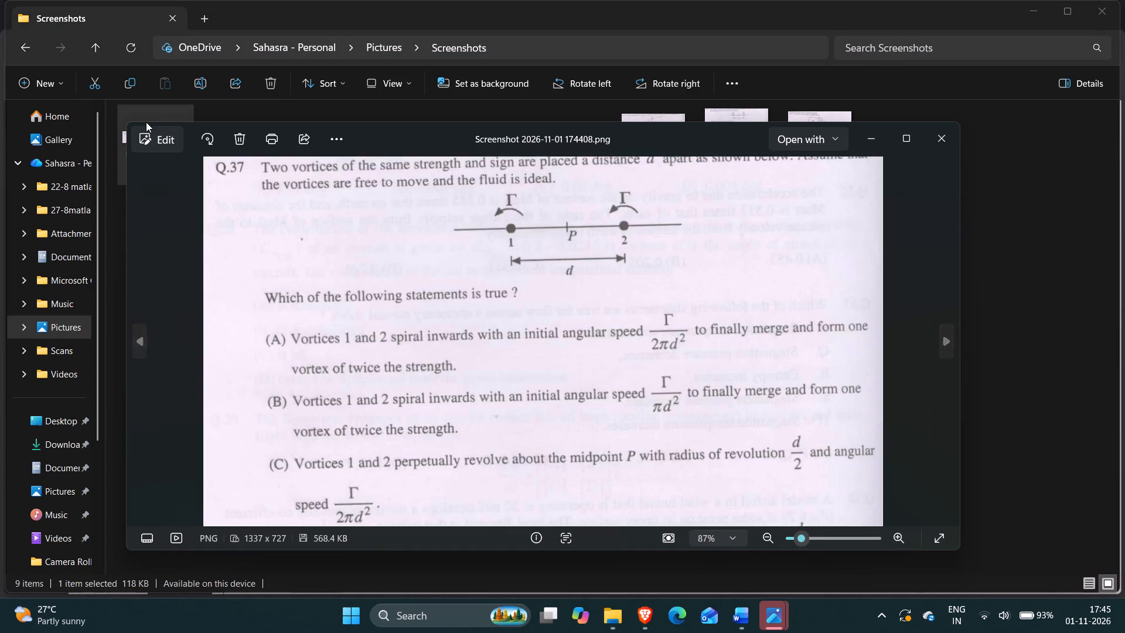
pyautogui.press('Right')
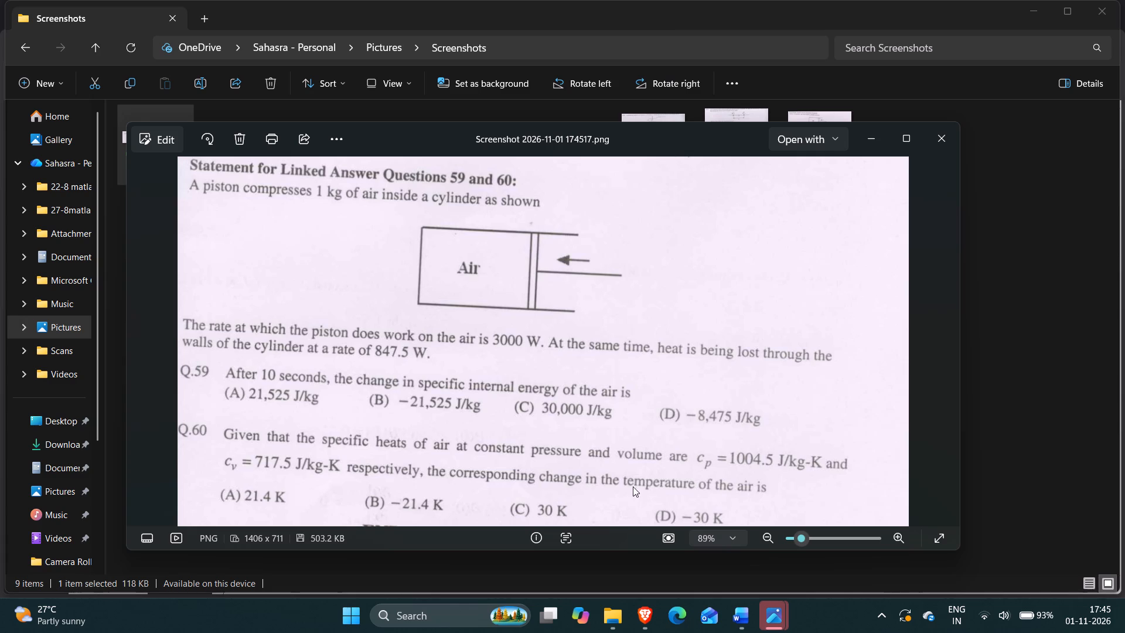
# Switch to the 2009 paper in Brave and snip Q.38 on laminar boundary layer thickness with its answer options.
pyautogui.click(645, 613)
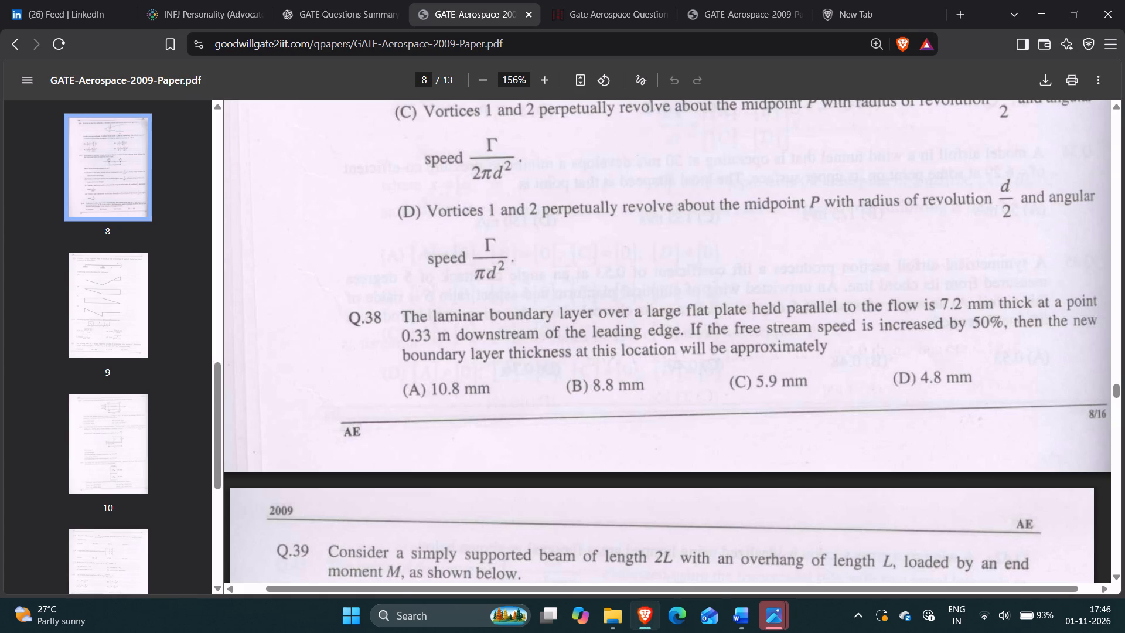
pyautogui.press('Print')
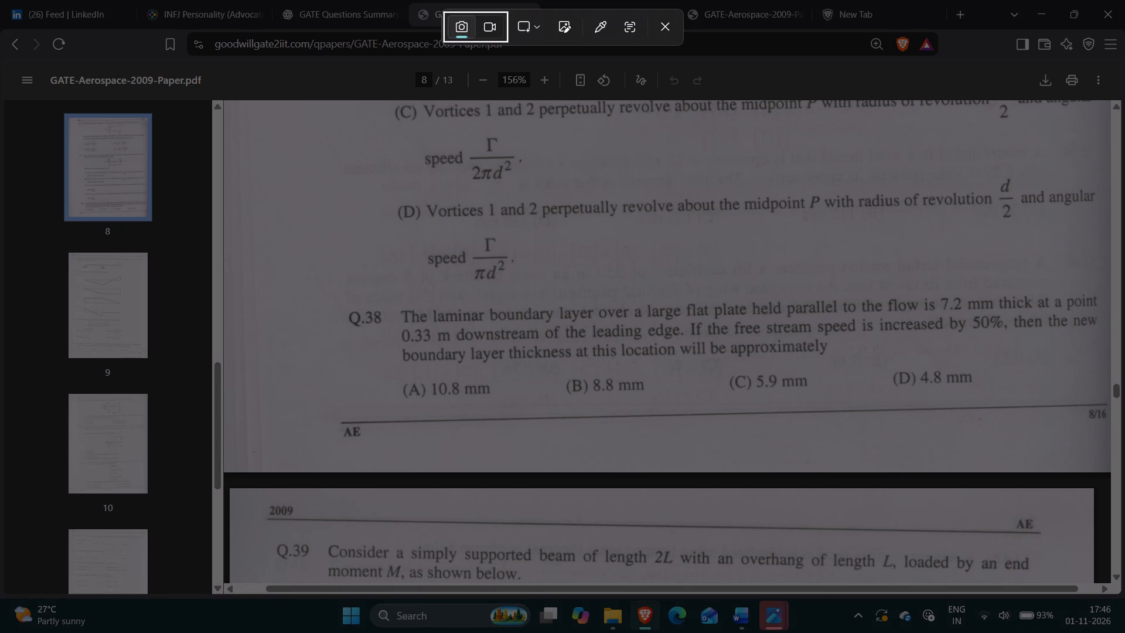
pyautogui.moveTo(328, 292); pyautogui.dragTo(584, 420)
pyautogui.hscroll(1, 572, 415)
pyautogui.moveTo(584, 420); pyautogui.dragTo(1113, 430)
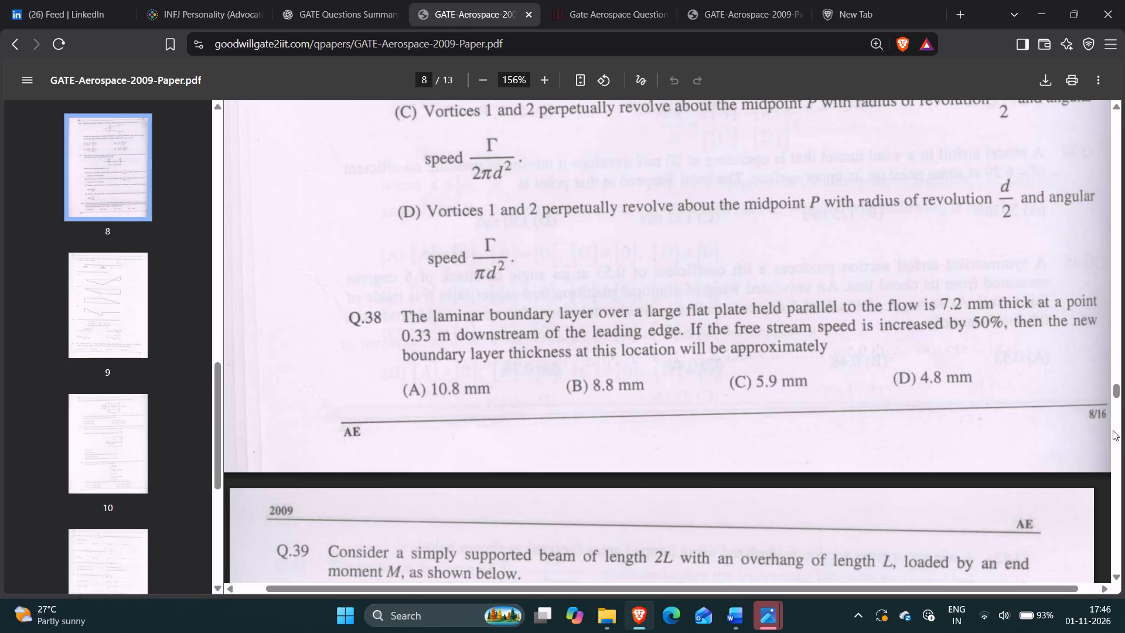
pyautogui.click(742, 622)
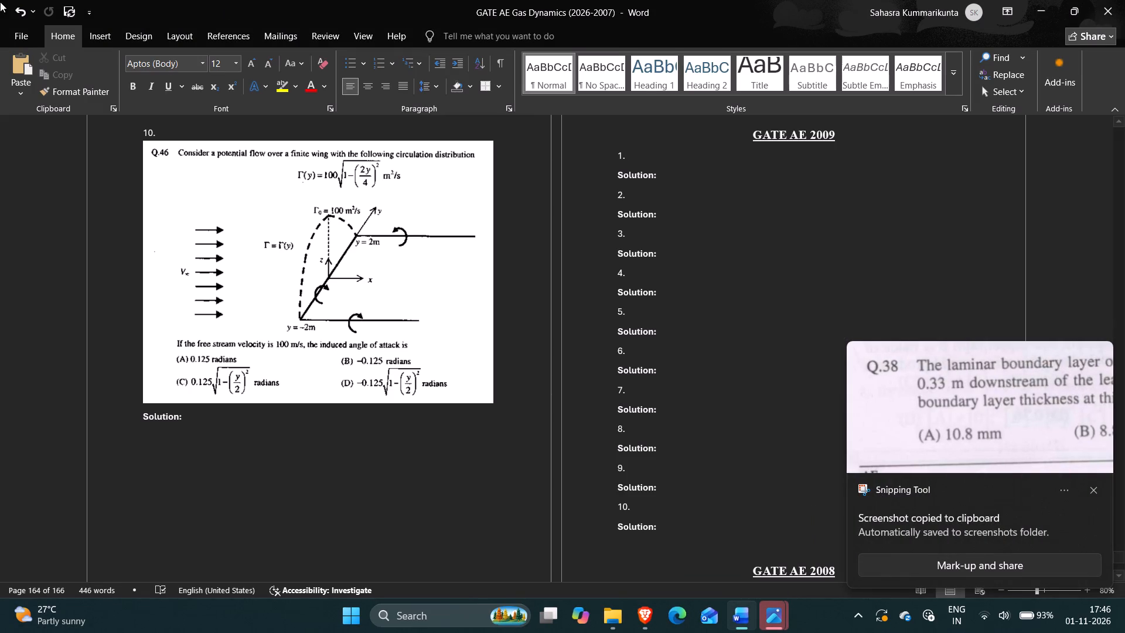
pyautogui.click(92, 36)
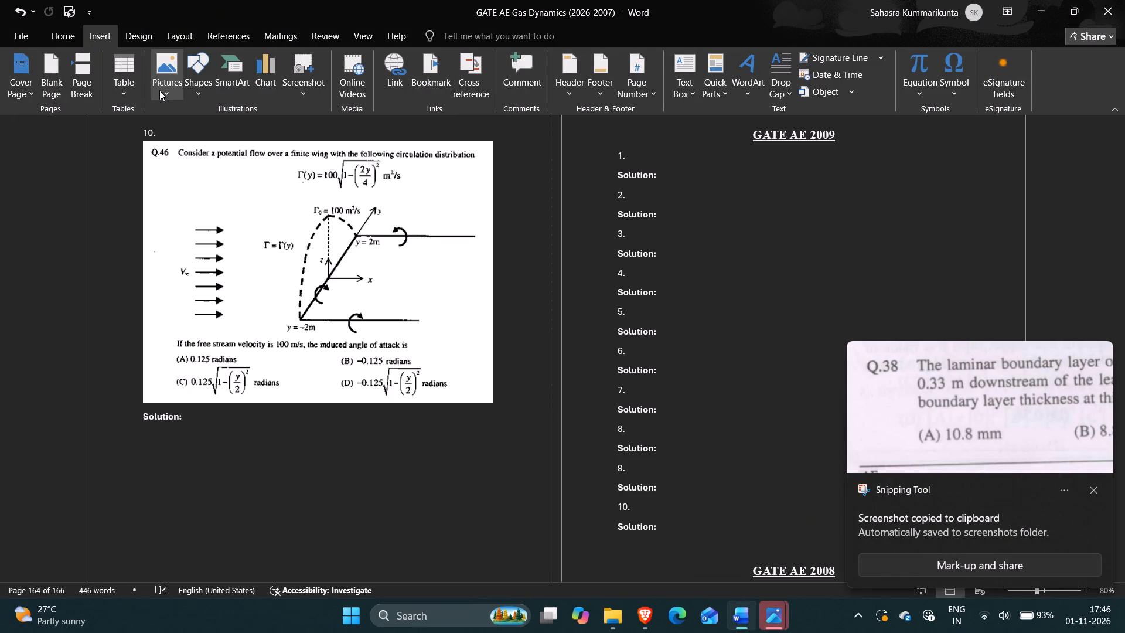
pyautogui.click(159, 90)
pyautogui.click(186, 127)
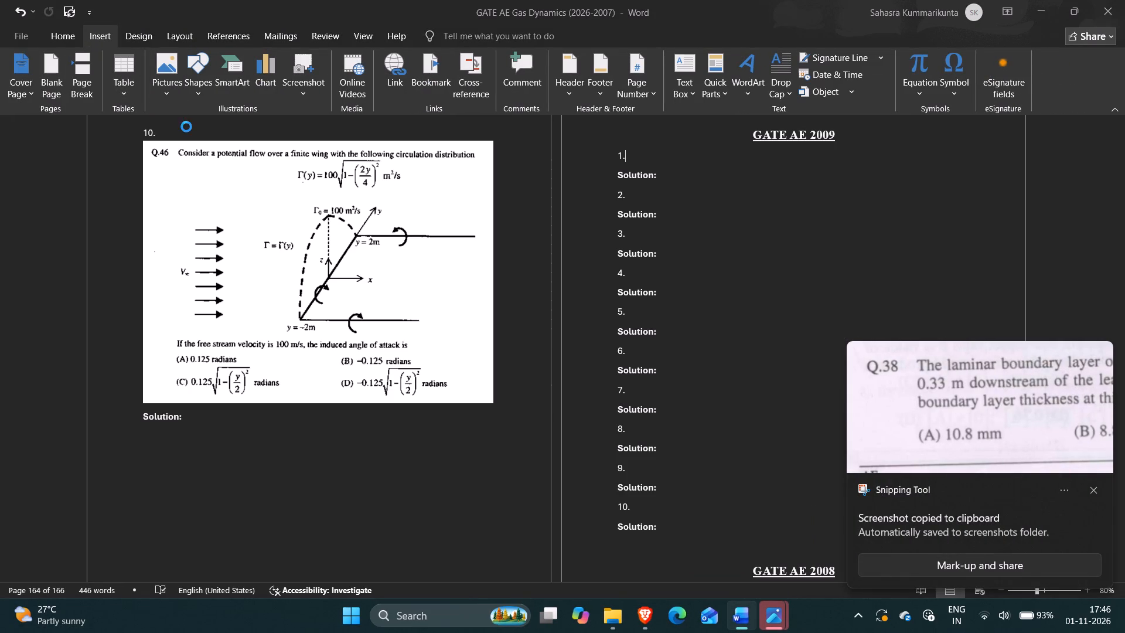
pyautogui.click(152, 134)
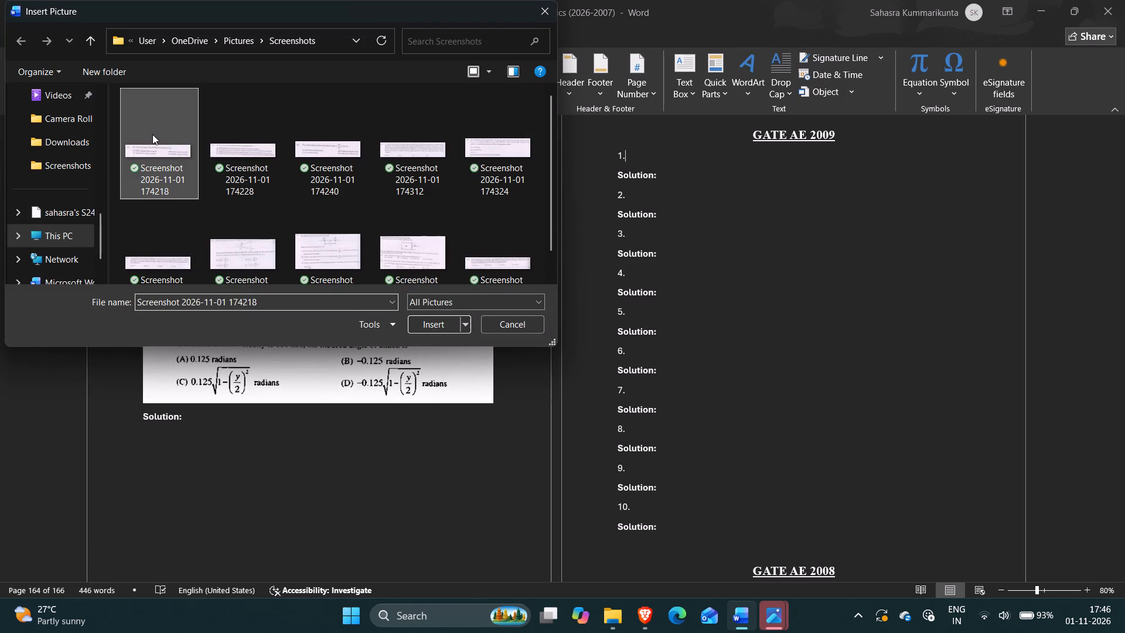
pyautogui.click(429, 328)
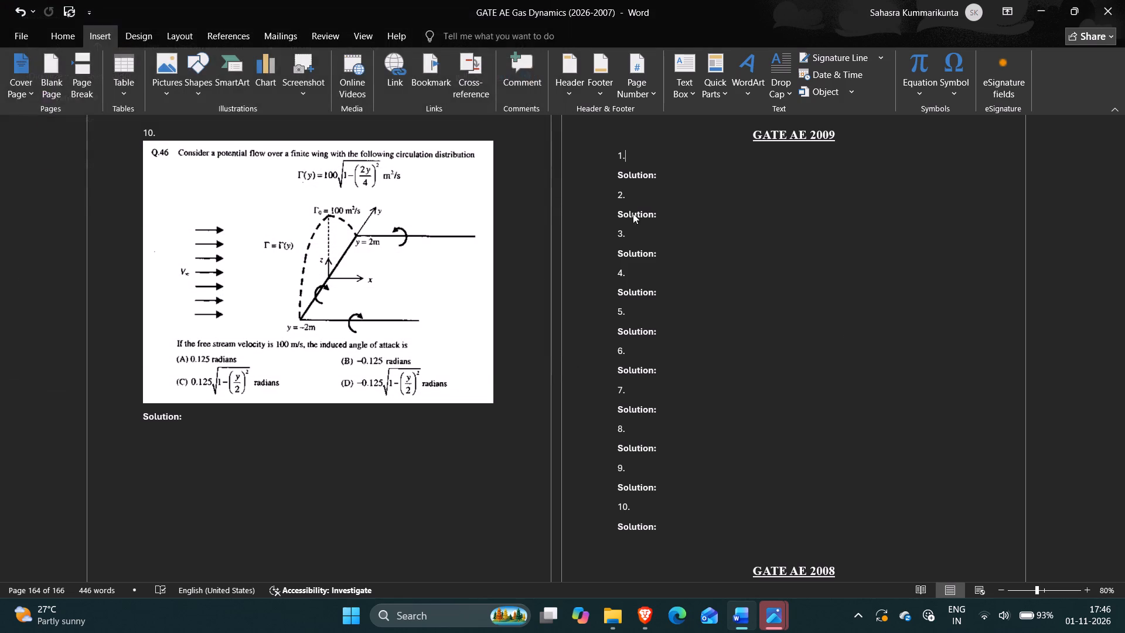
pyautogui.click(640, 271)
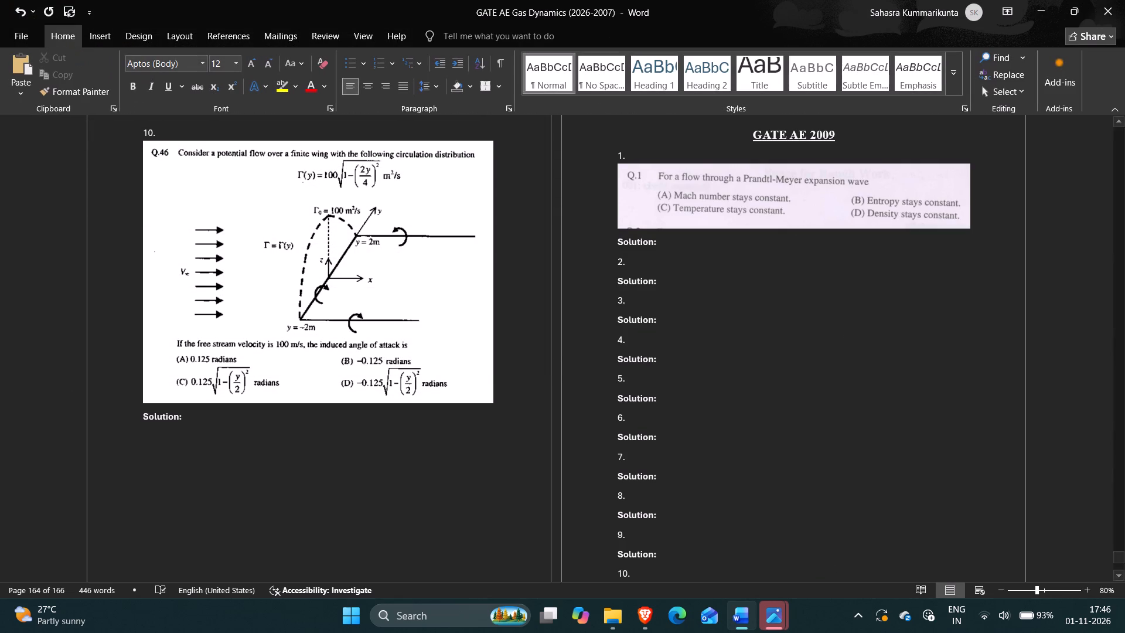
pyautogui.click(108, 30)
pyautogui.click(162, 82)
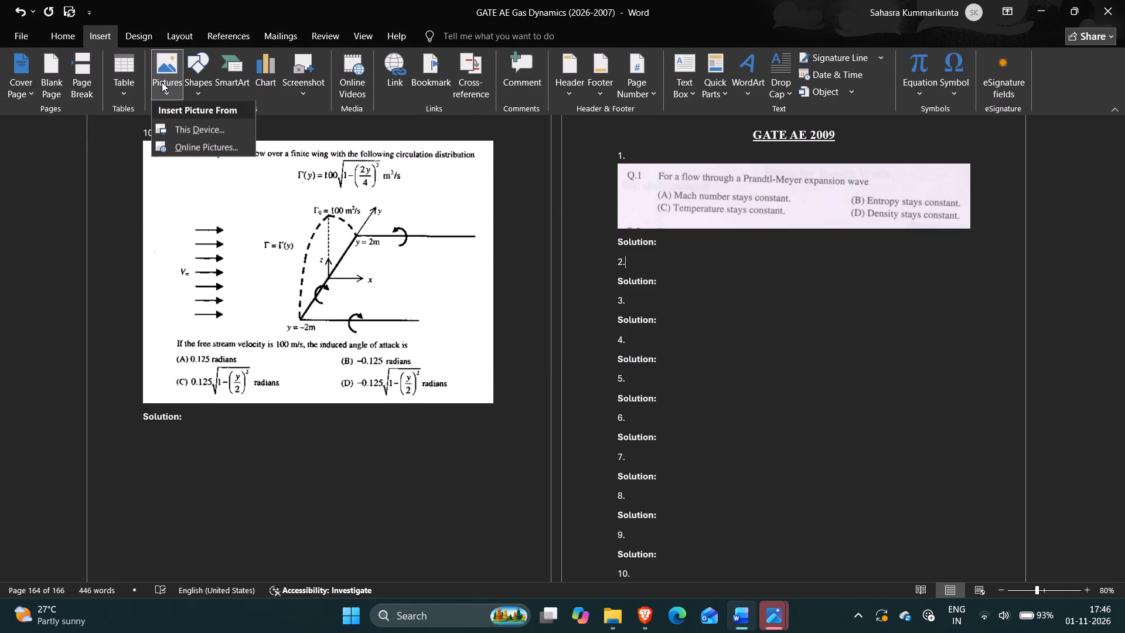
pyautogui.click(171, 125)
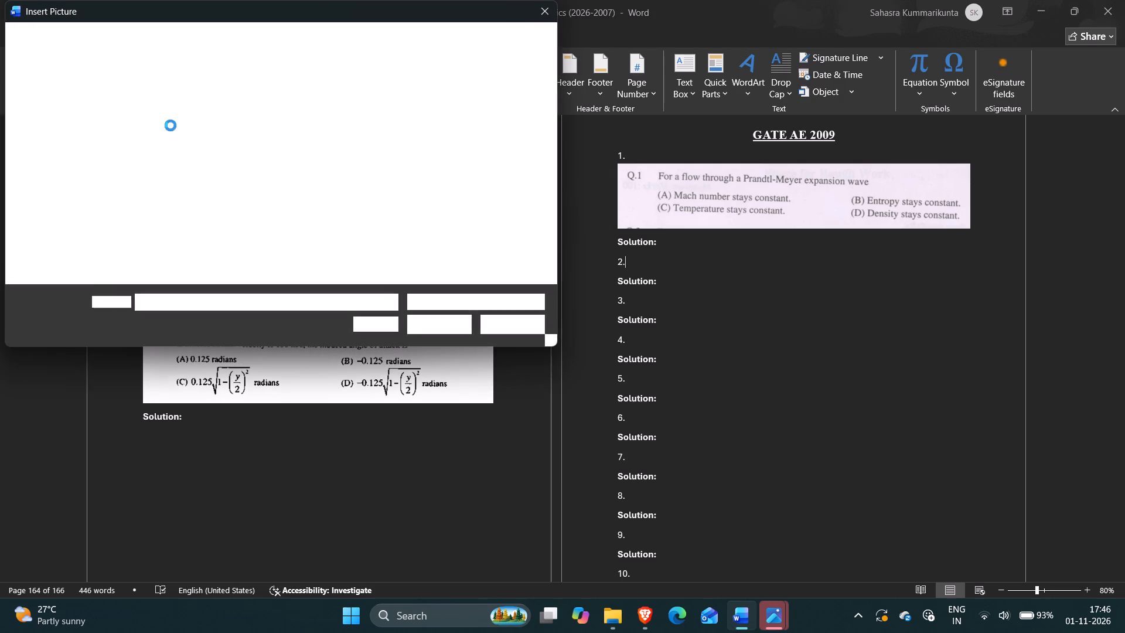
pyautogui.click(238, 164)
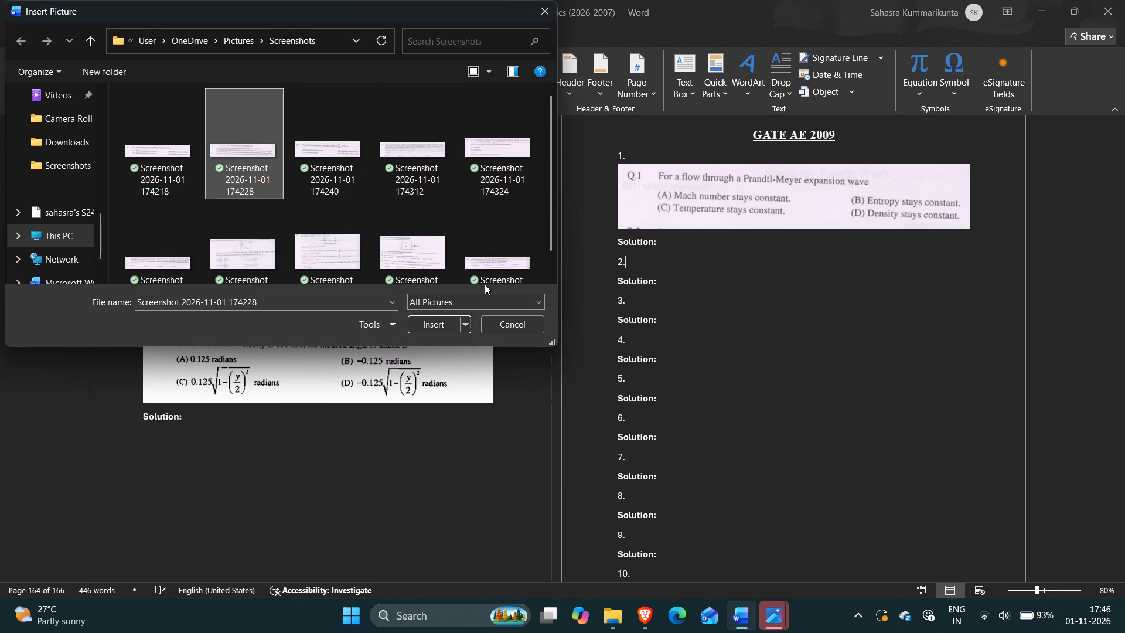
pyautogui.click(436, 320)
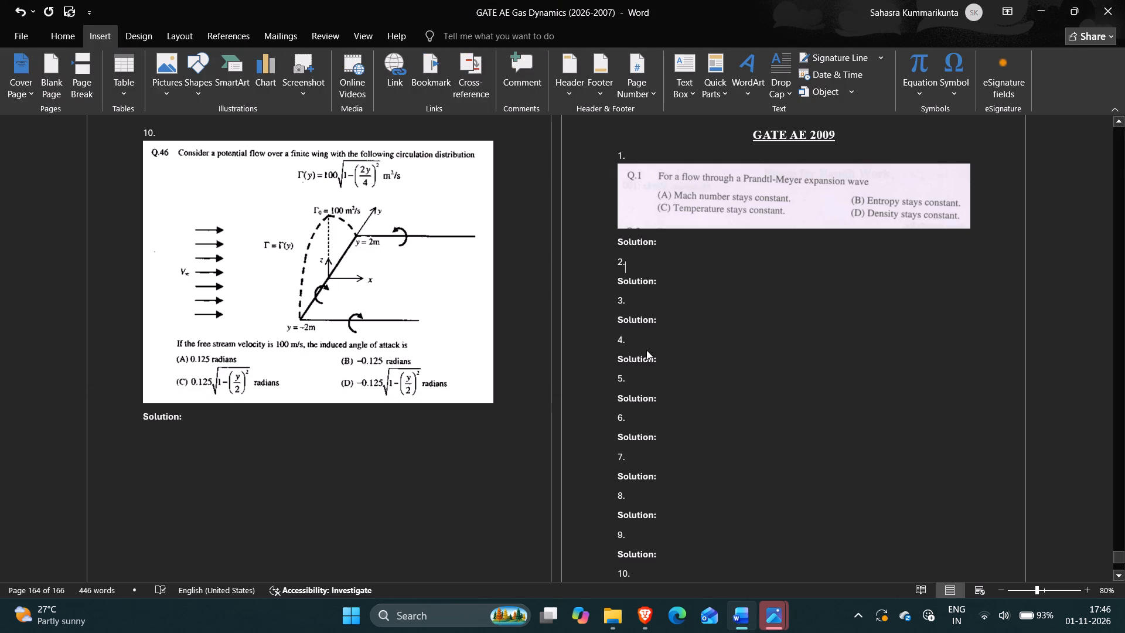
pyautogui.click(662, 368)
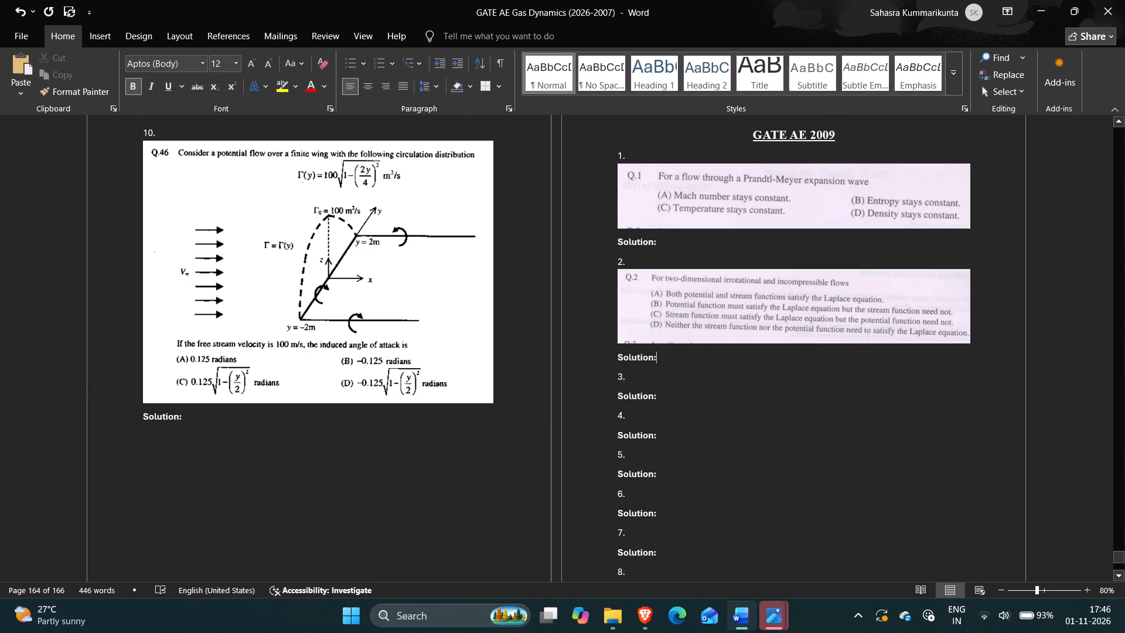
pyautogui.click(642, 376)
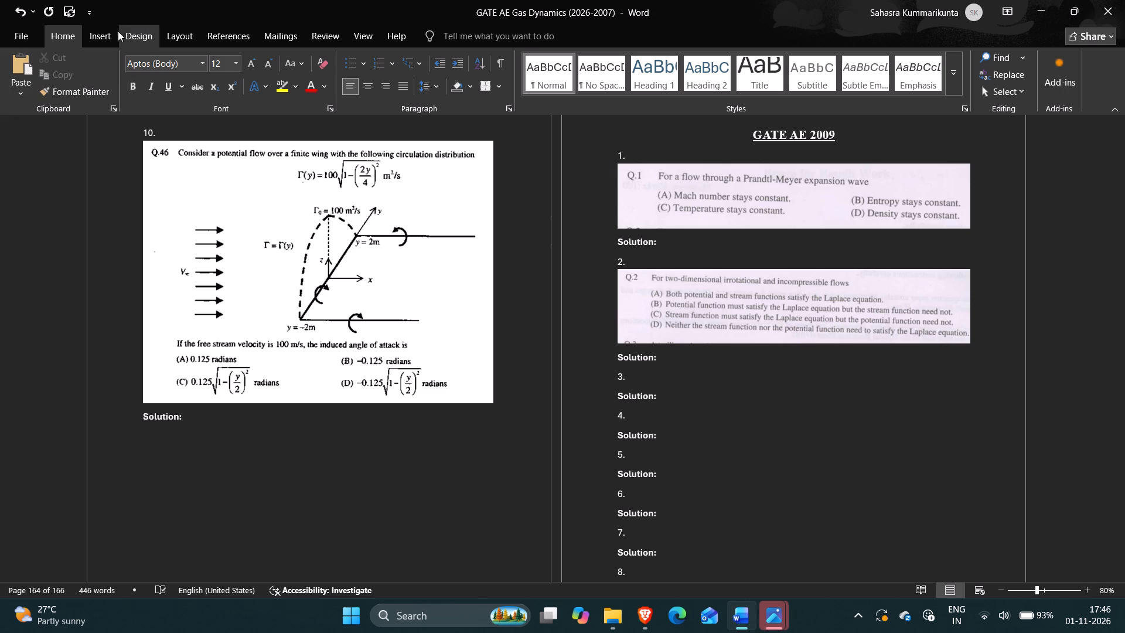
pyautogui.click(108, 29)
pyautogui.click(165, 93)
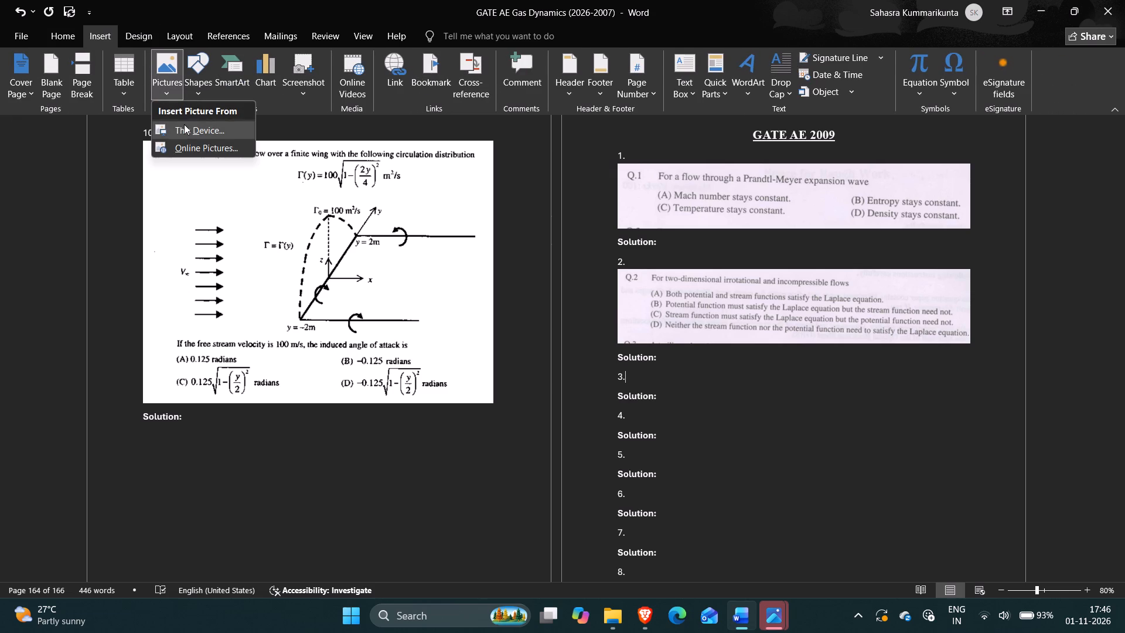
pyautogui.click(184, 124)
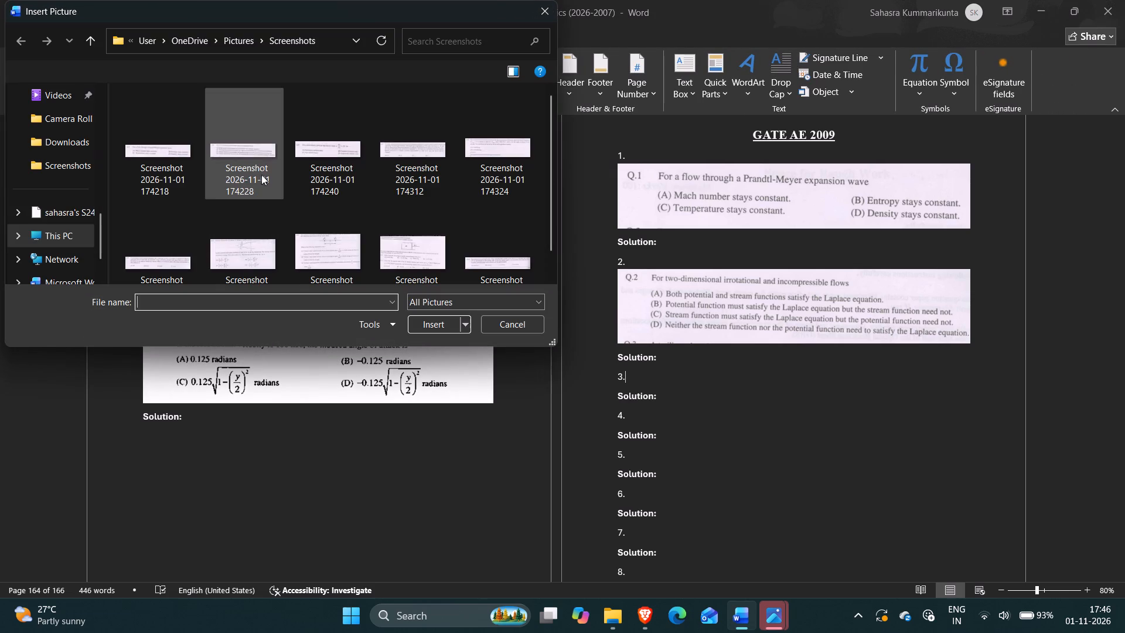
pyautogui.click(333, 166)
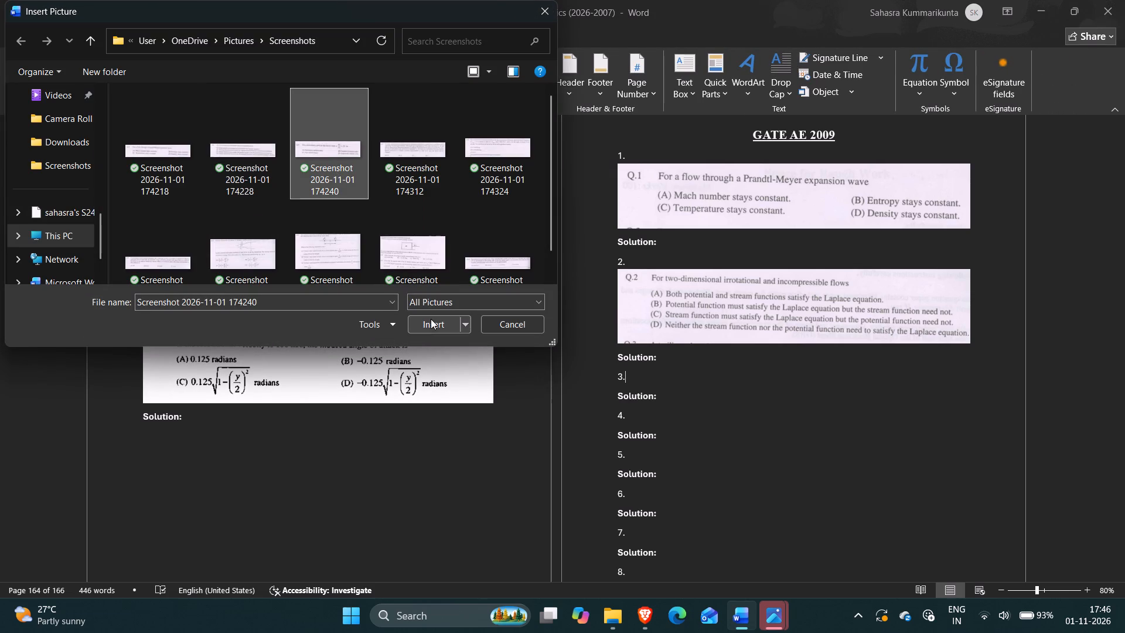
pyautogui.click(431, 319)
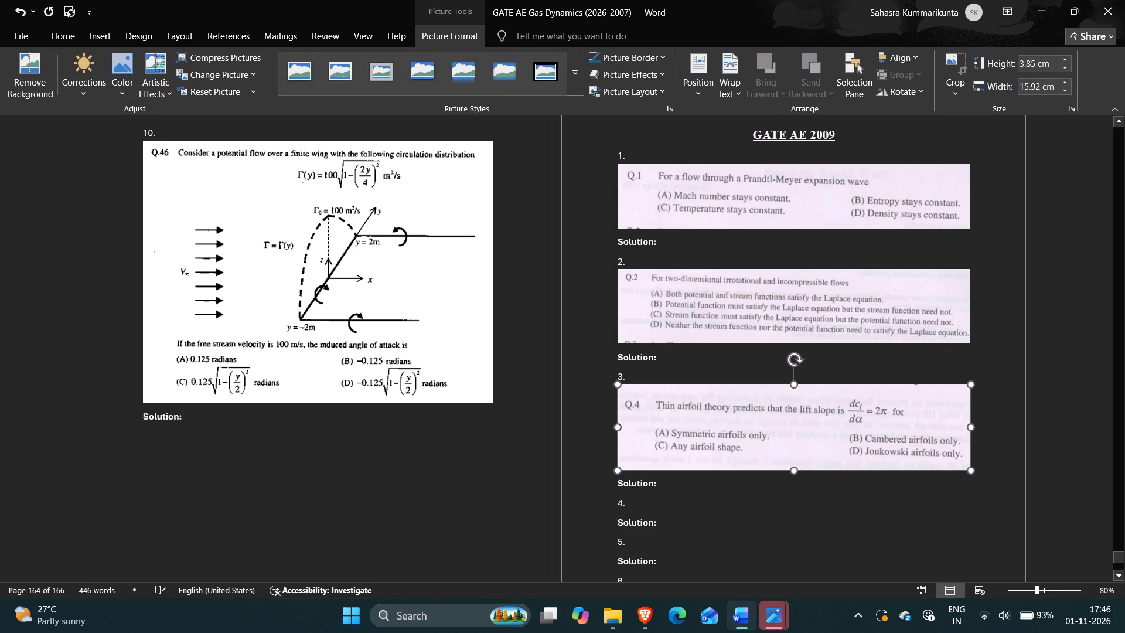
pyautogui.click(674, 490)
pyautogui.click(645, 503)
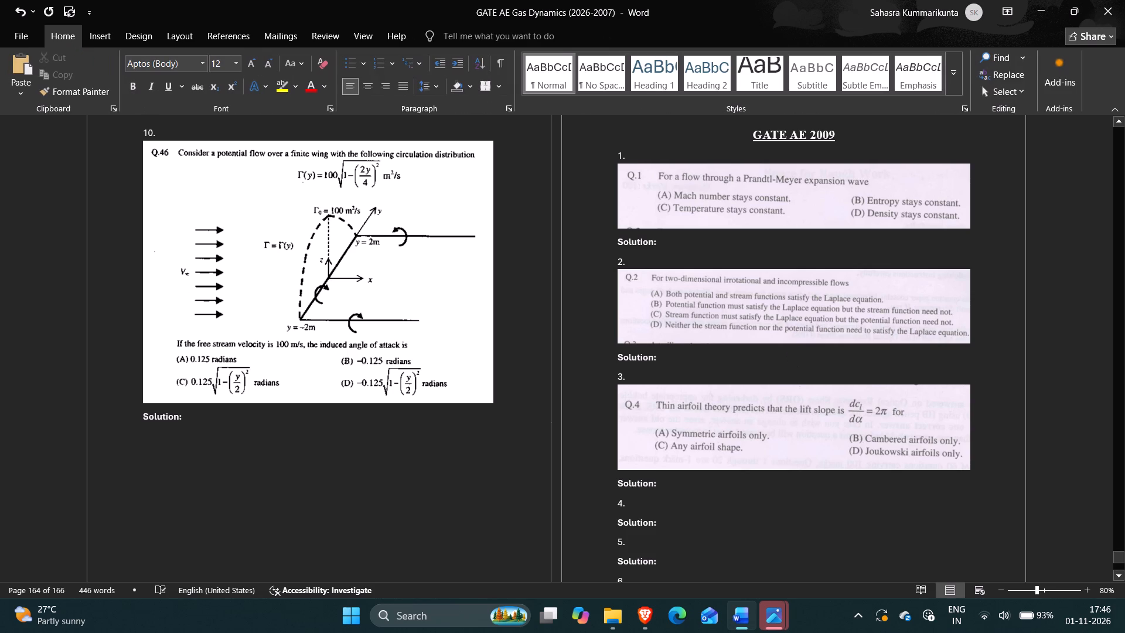
pyautogui.click(115, 41)
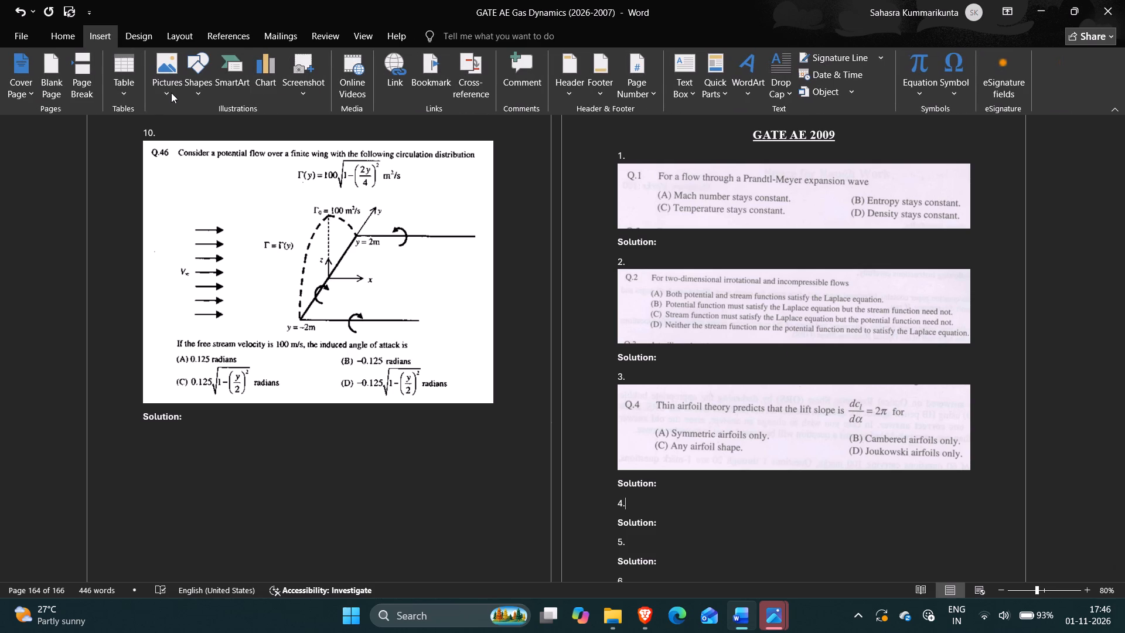
pyautogui.click(171, 93)
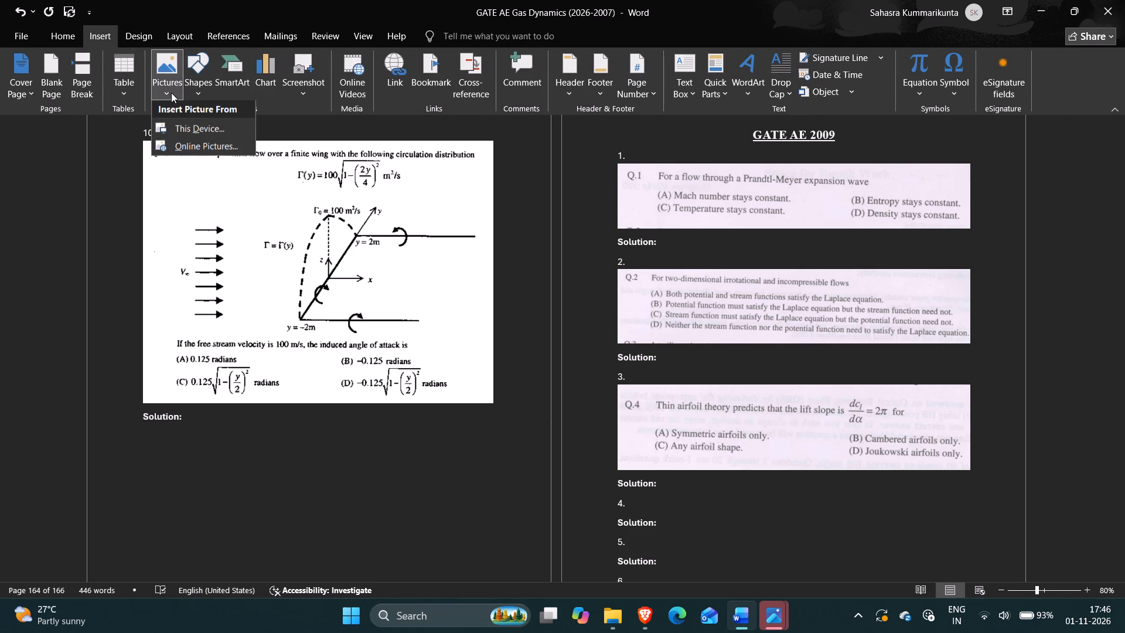
pyautogui.click(179, 133)
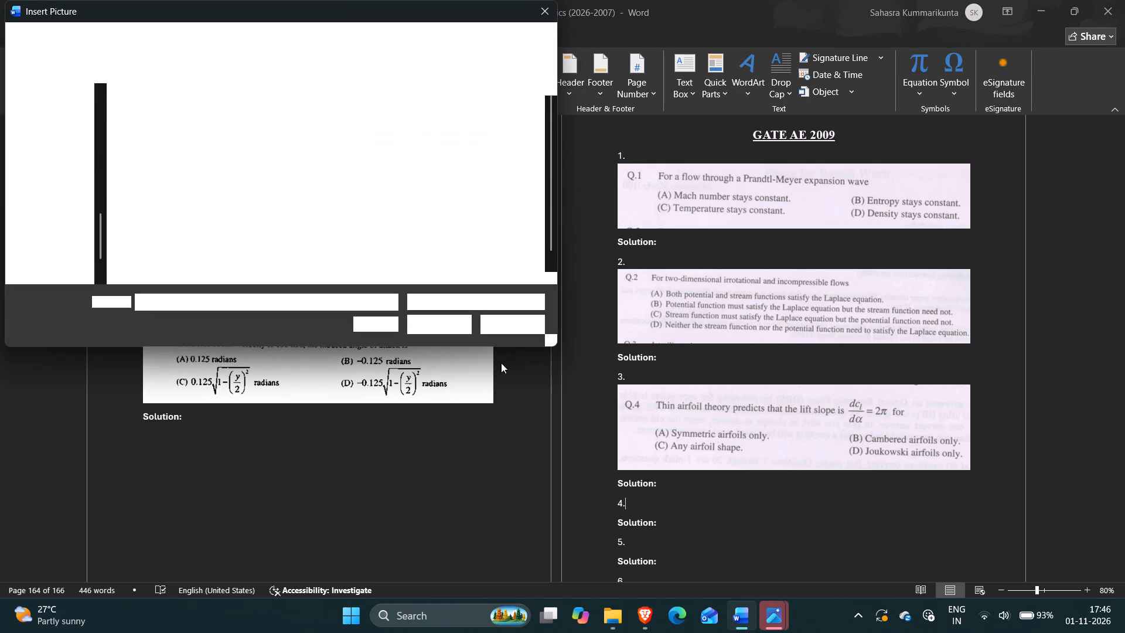
pyautogui.click(385, 183)
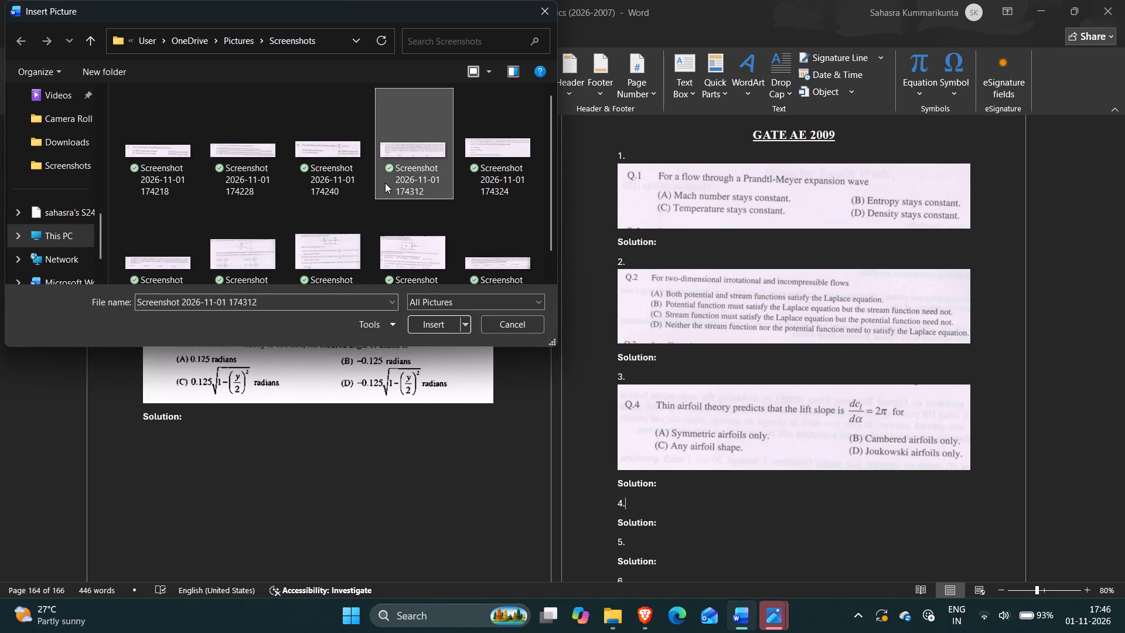
pyautogui.click(439, 321)
pyautogui.scroll(-1, 561, 435)
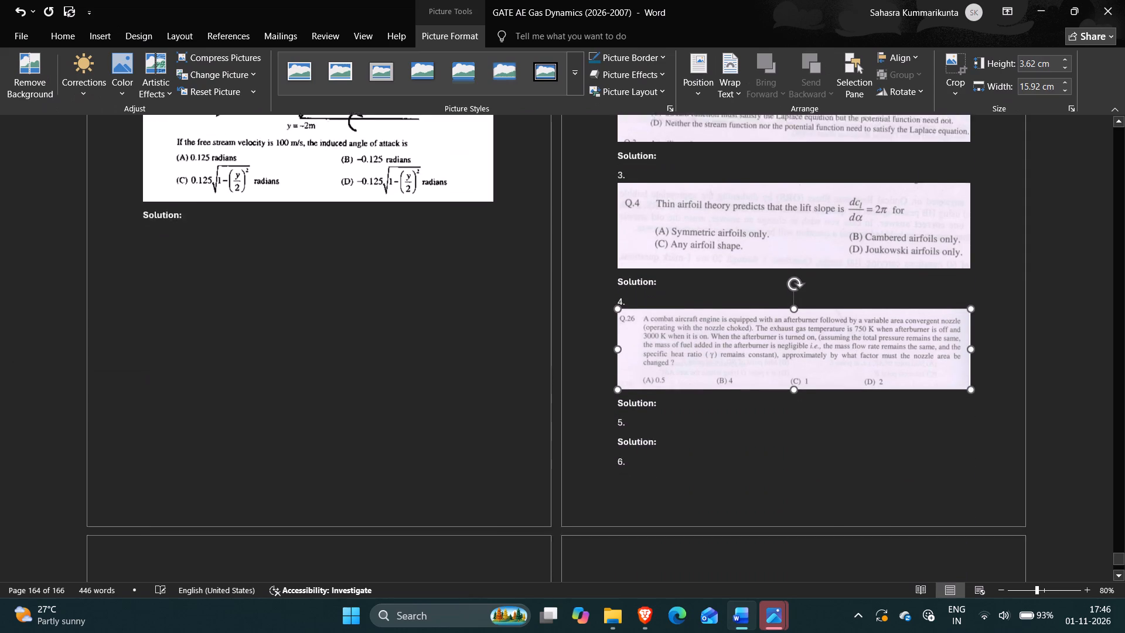
pyautogui.scroll(-1, 561, 435)
pyautogui.click(629, 383)
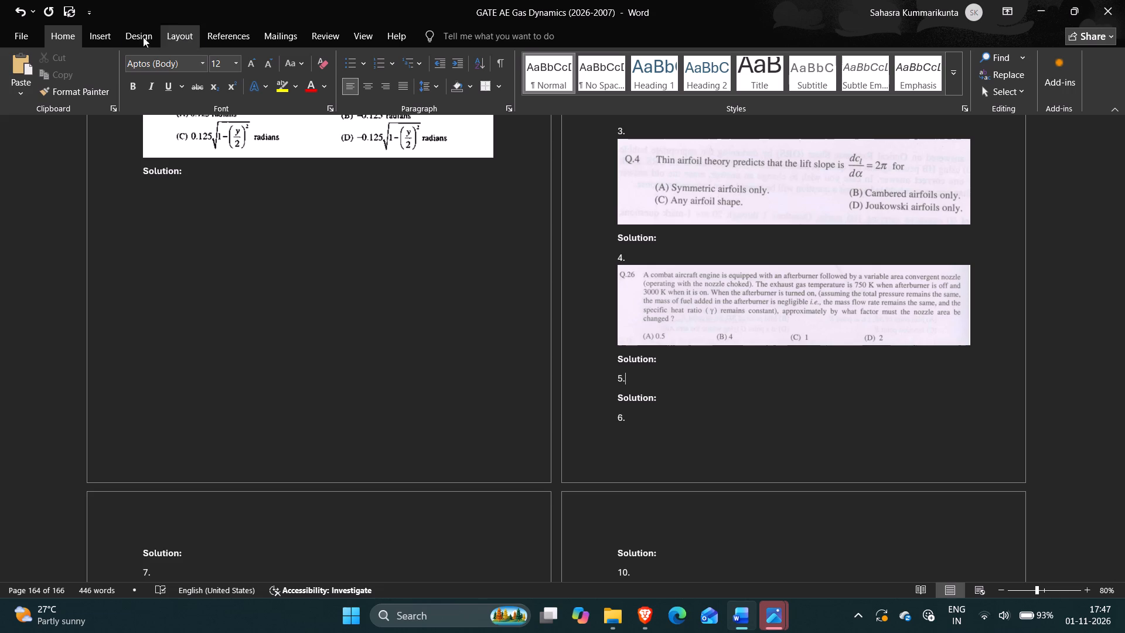
pyautogui.click(103, 35)
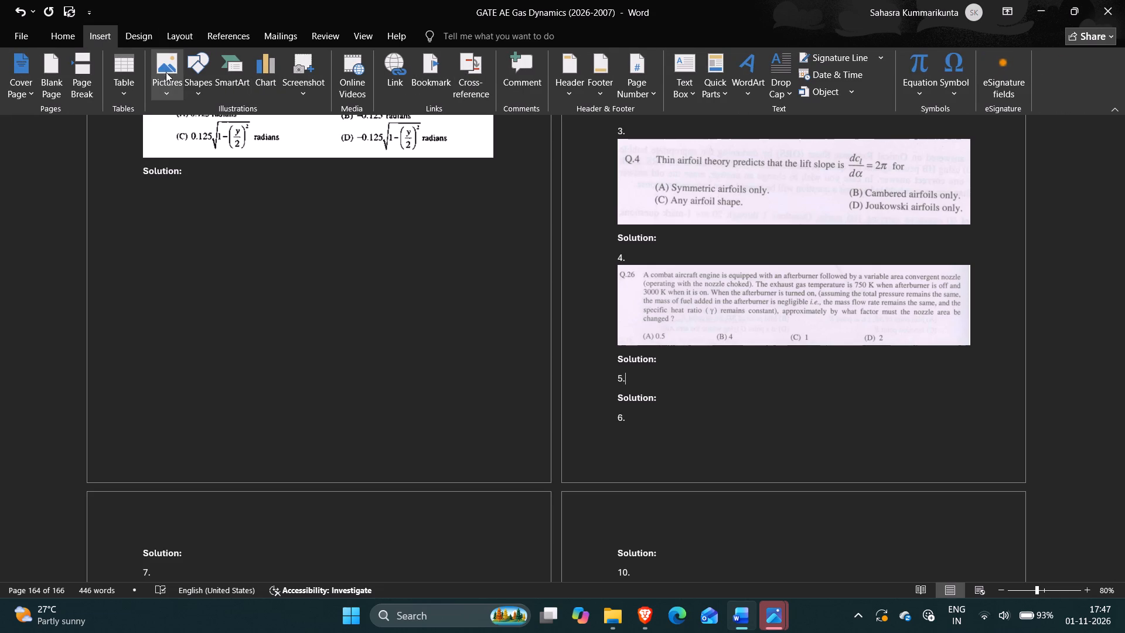
pyautogui.click(161, 88)
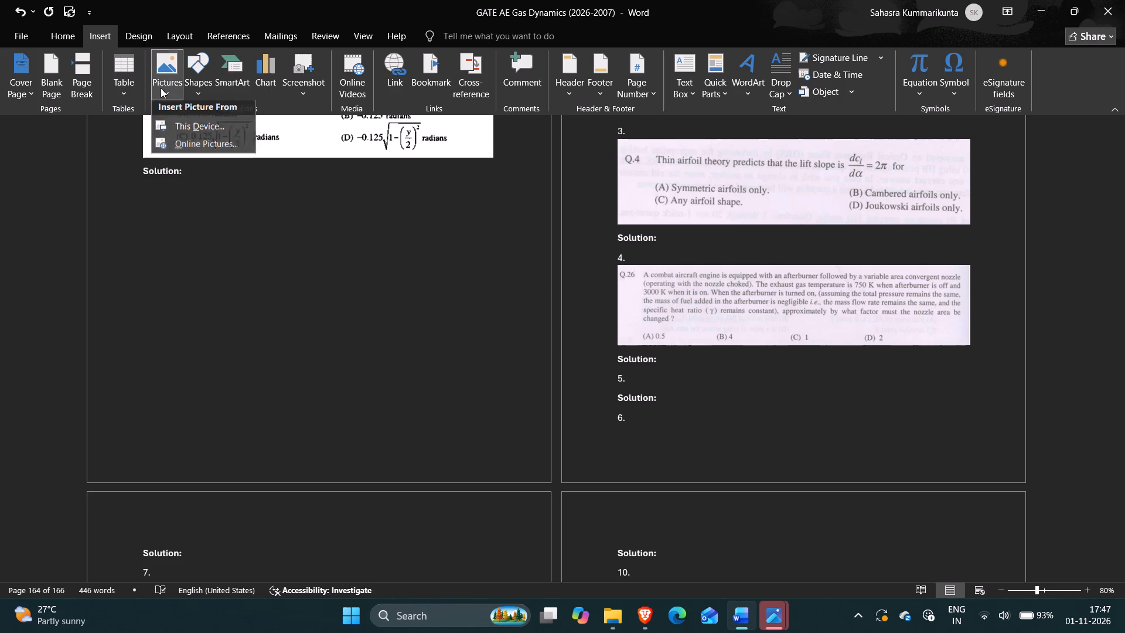
pyautogui.click(187, 131)
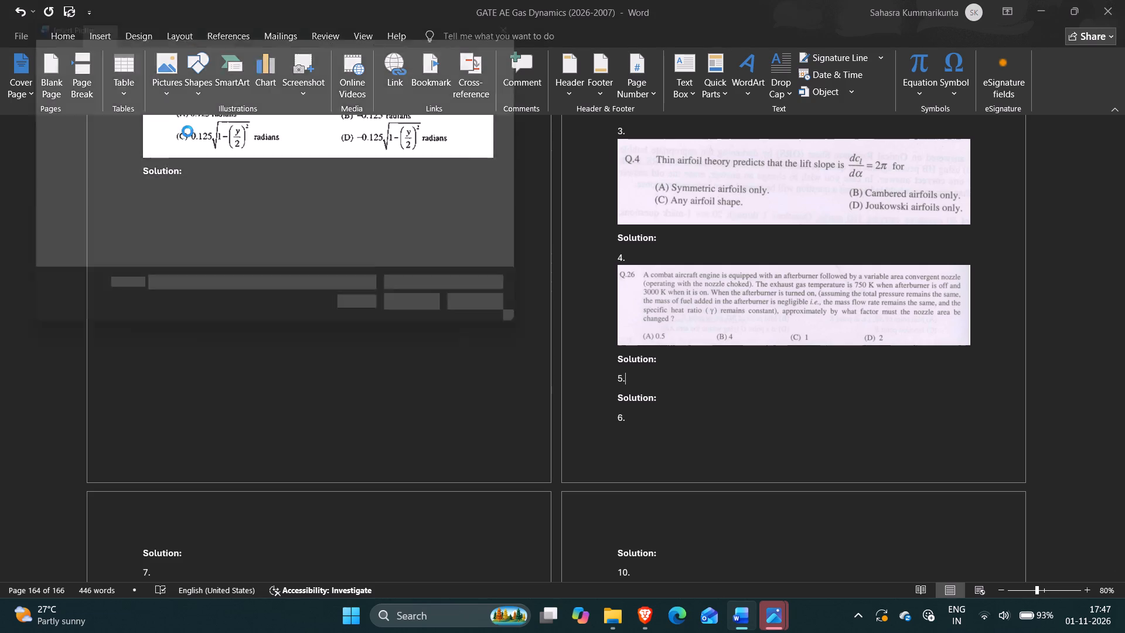
pyautogui.click(510, 155)
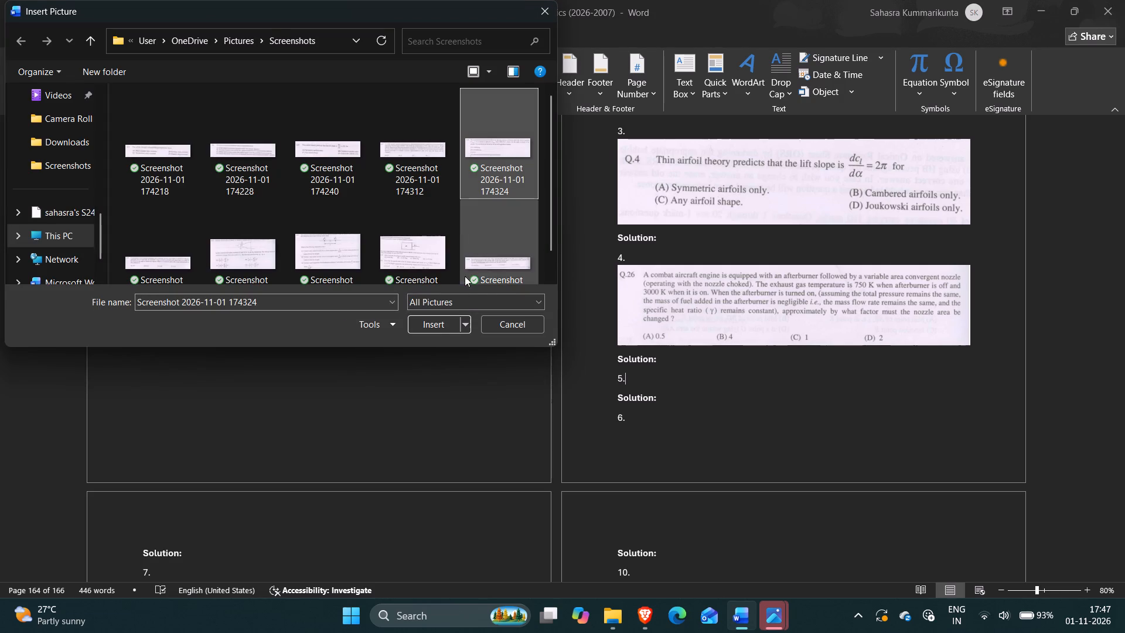
pyautogui.click(437, 328)
pyautogui.scroll(-1, 437, 328)
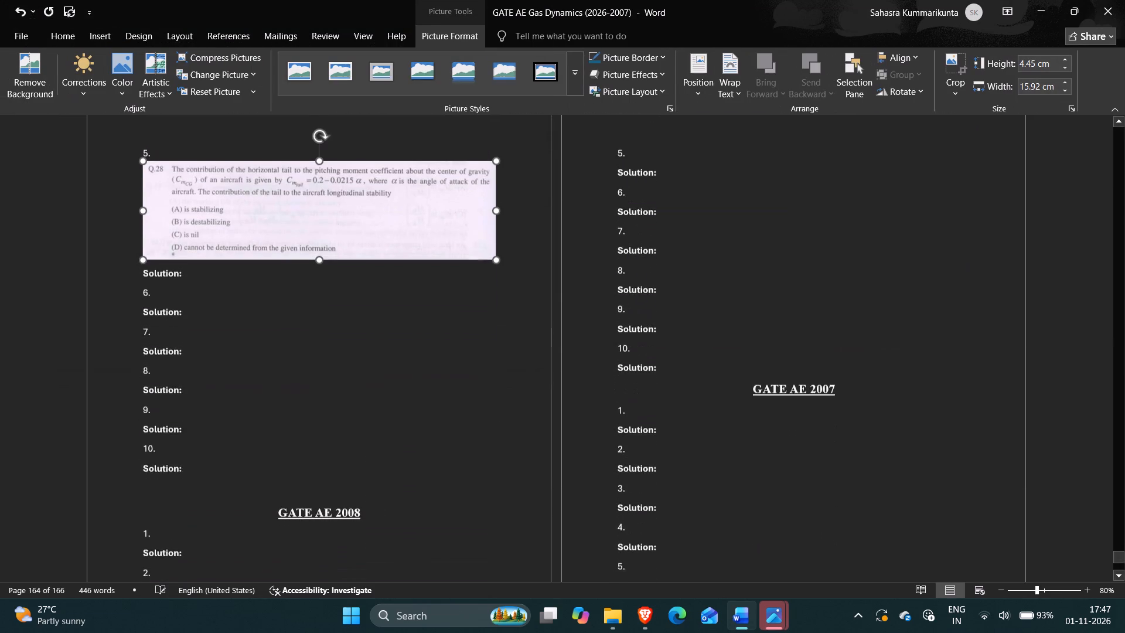
pyautogui.scroll(-1, 437, 328)
pyautogui.click(227, 267)
pyautogui.click(187, 272)
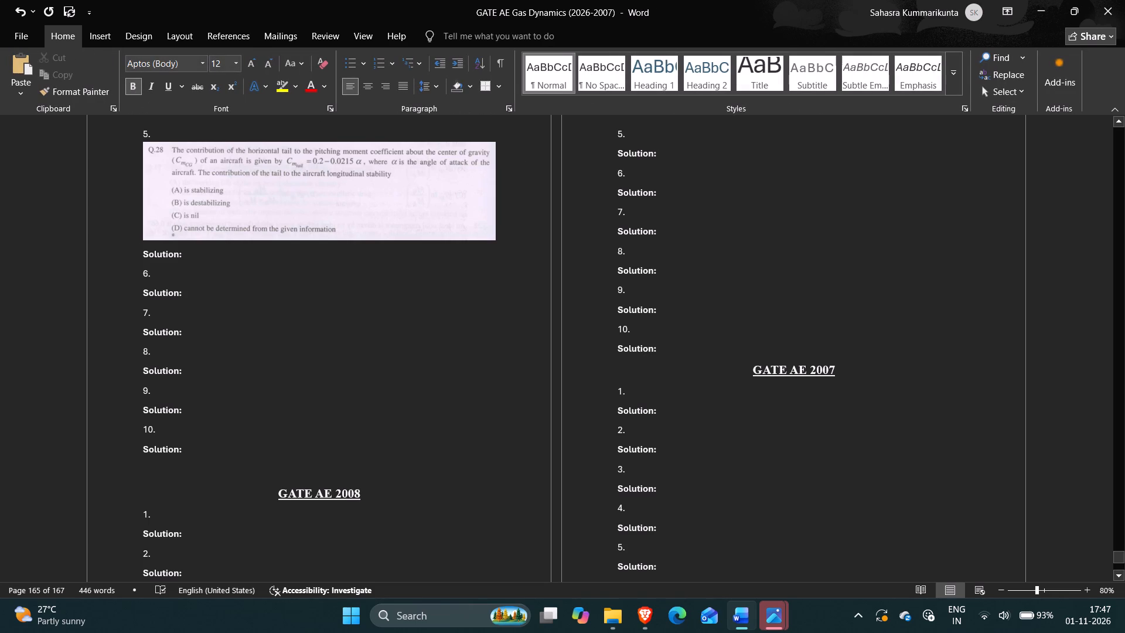
pyautogui.click(102, 32)
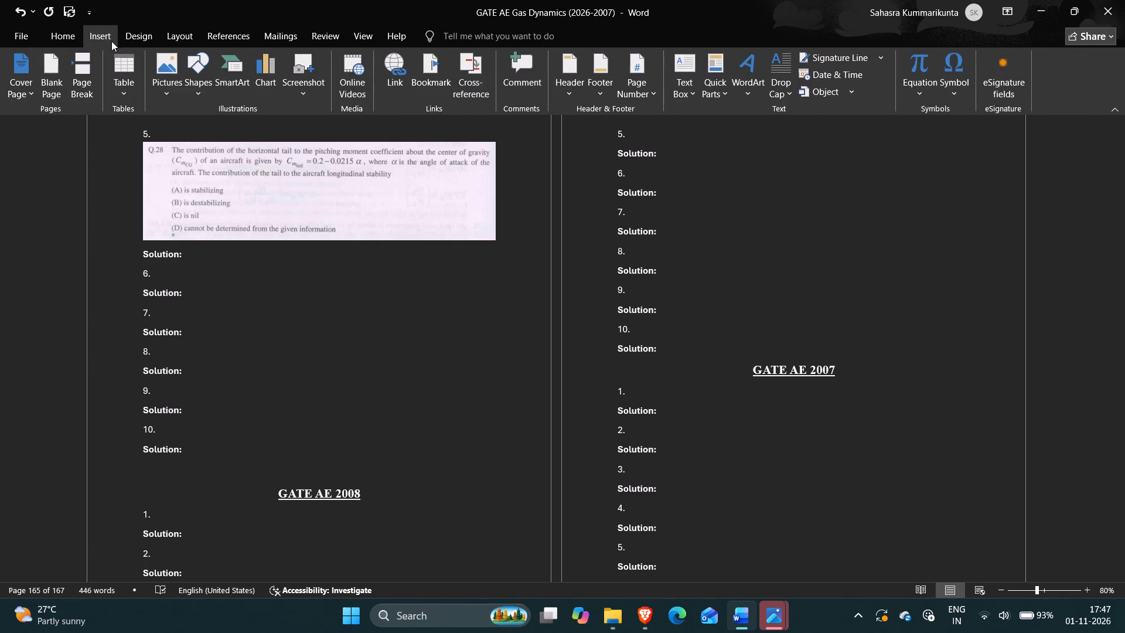
pyautogui.click(178, 82)
pyautogui.click(173, 126)
pyautogui.click(159, 232)
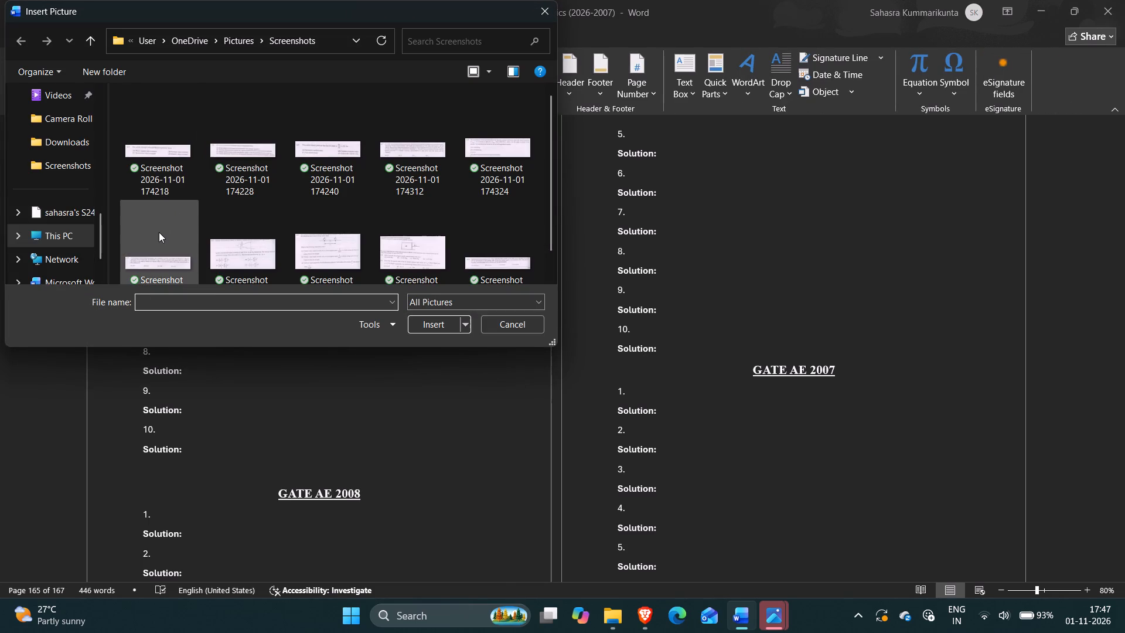
pyautogui.click(424, 320)
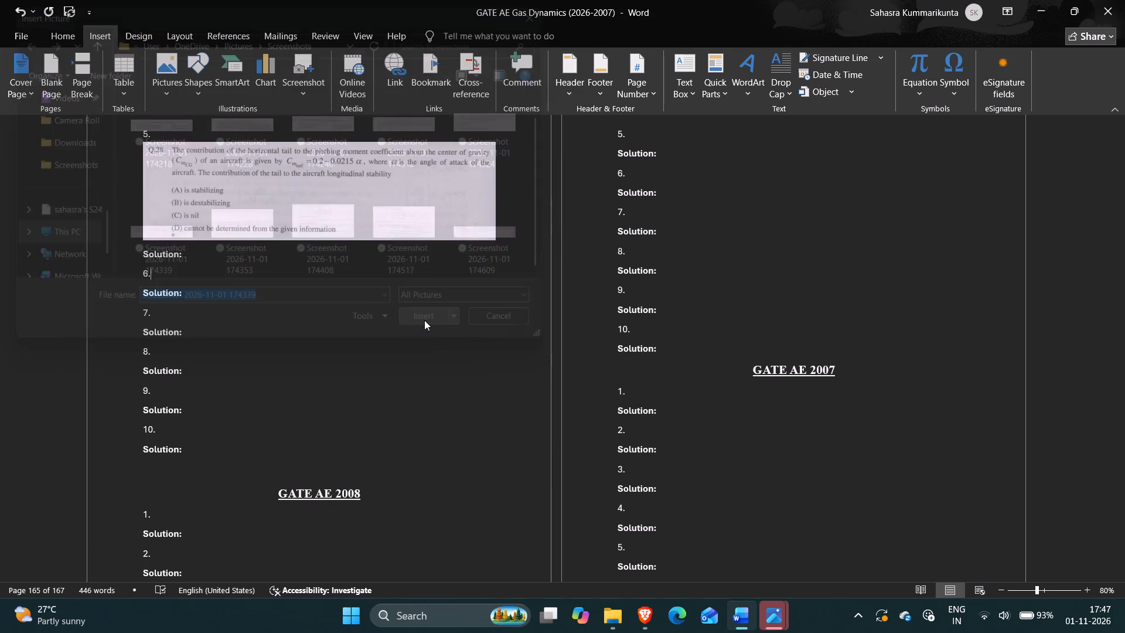
pyautogui.click(226, 375)
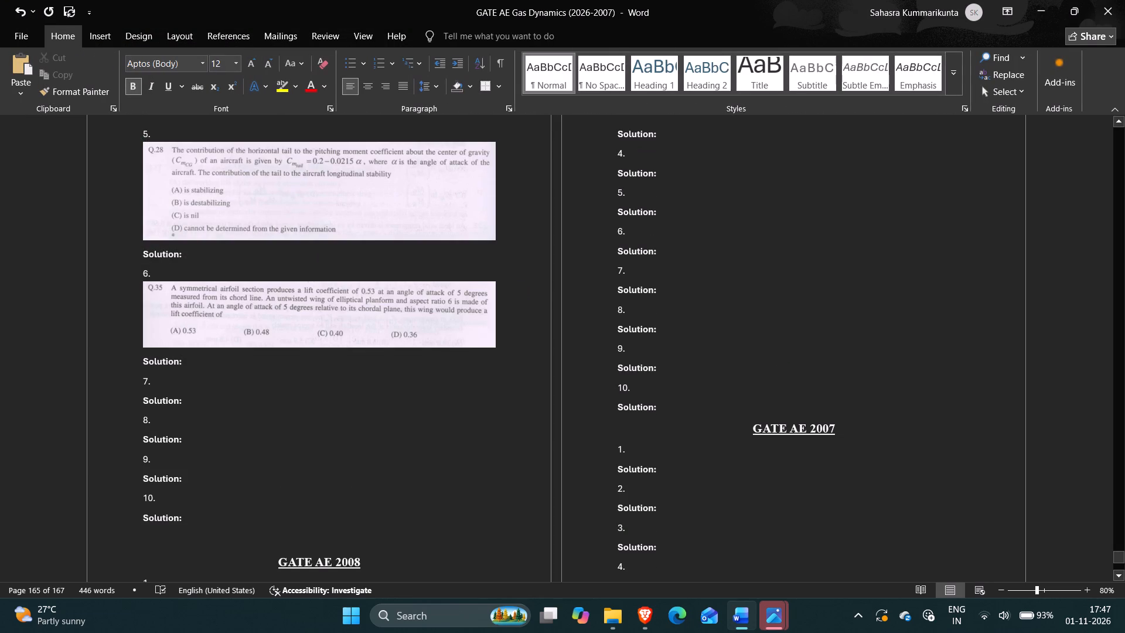
pyautogui.click(181, 382)
pyautogui.click(101, 31)
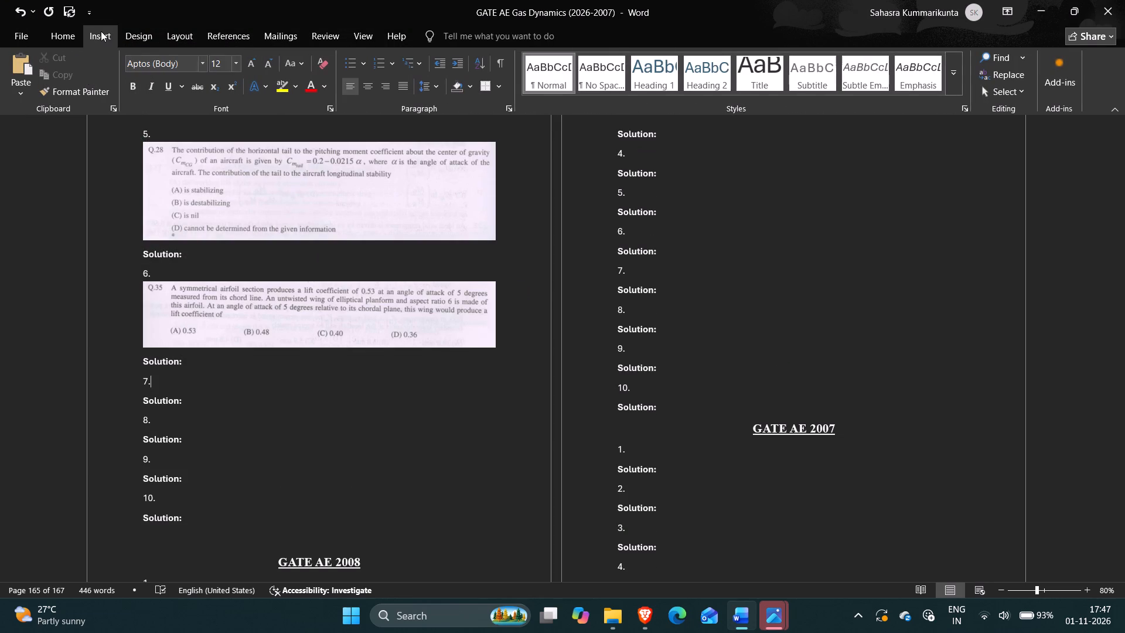
pyautogui.click(156, 93)
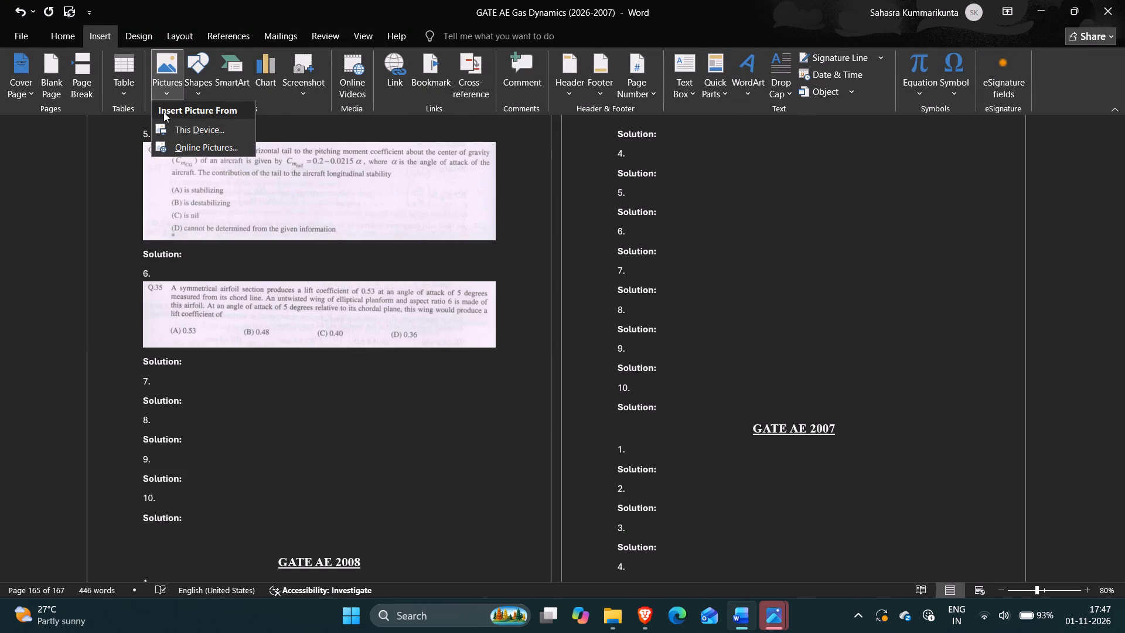
pyautogui.click(176, 129)
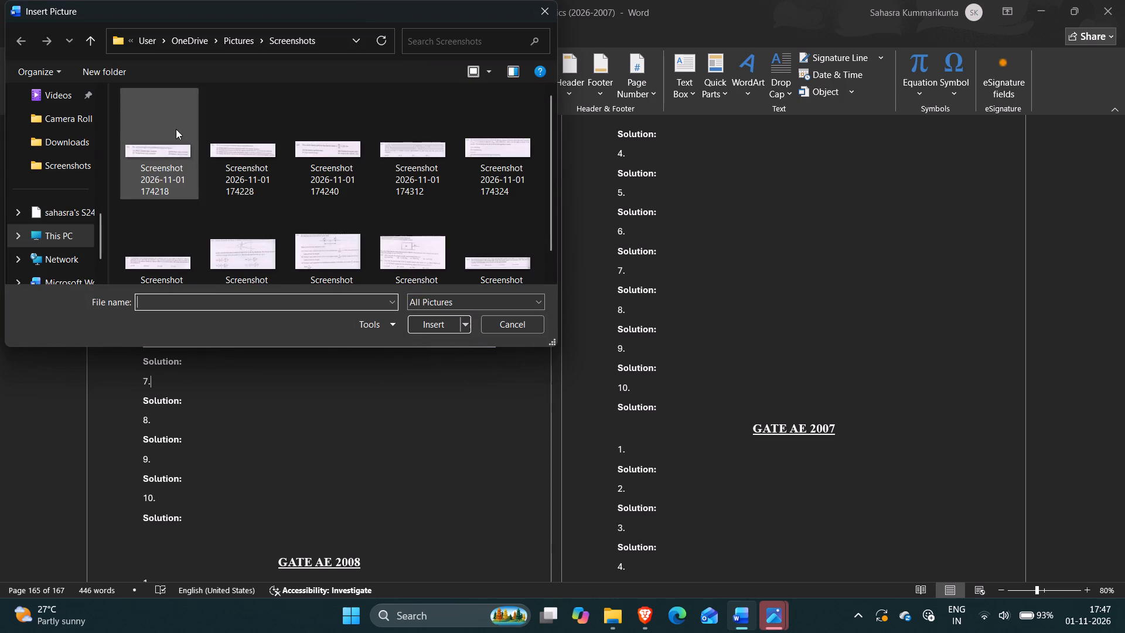
pyautogui.click(250, 232)
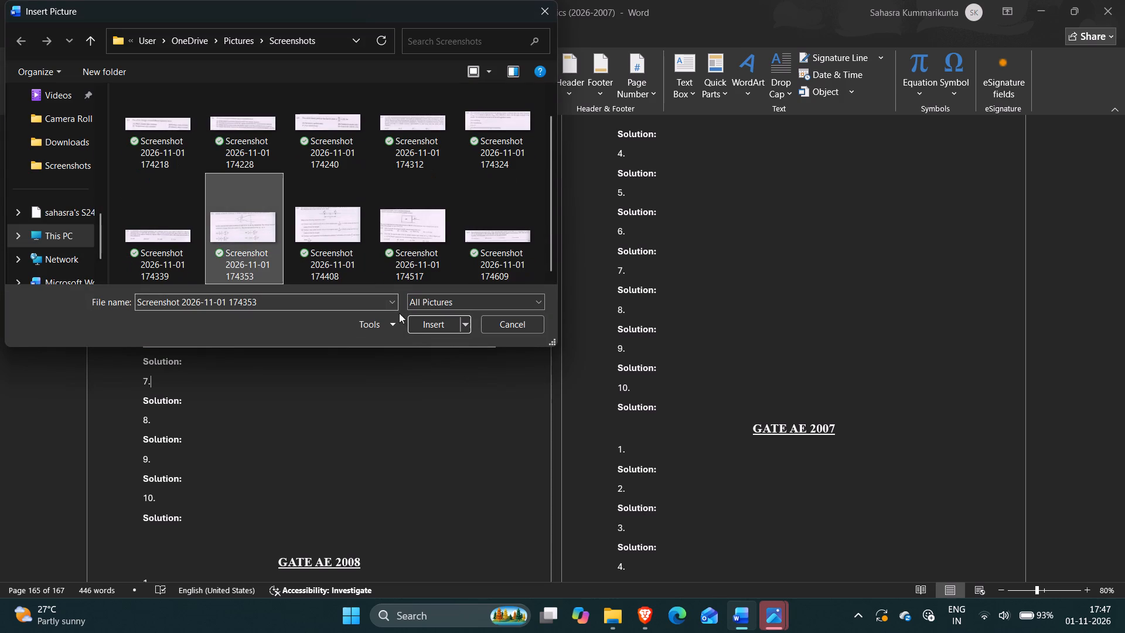
pyautogui.click(431, 323)
pyautogui.scroll(-2, 431, 323)
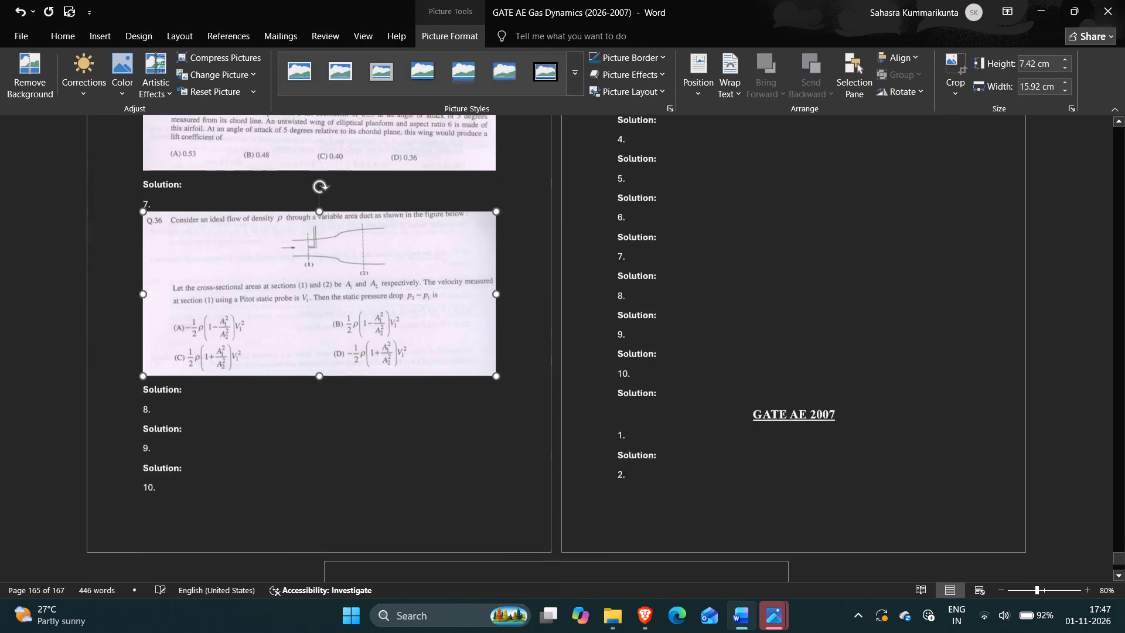
pyautogui.scroll(-1, 431, 323)
pyautogui.click(384, 348)
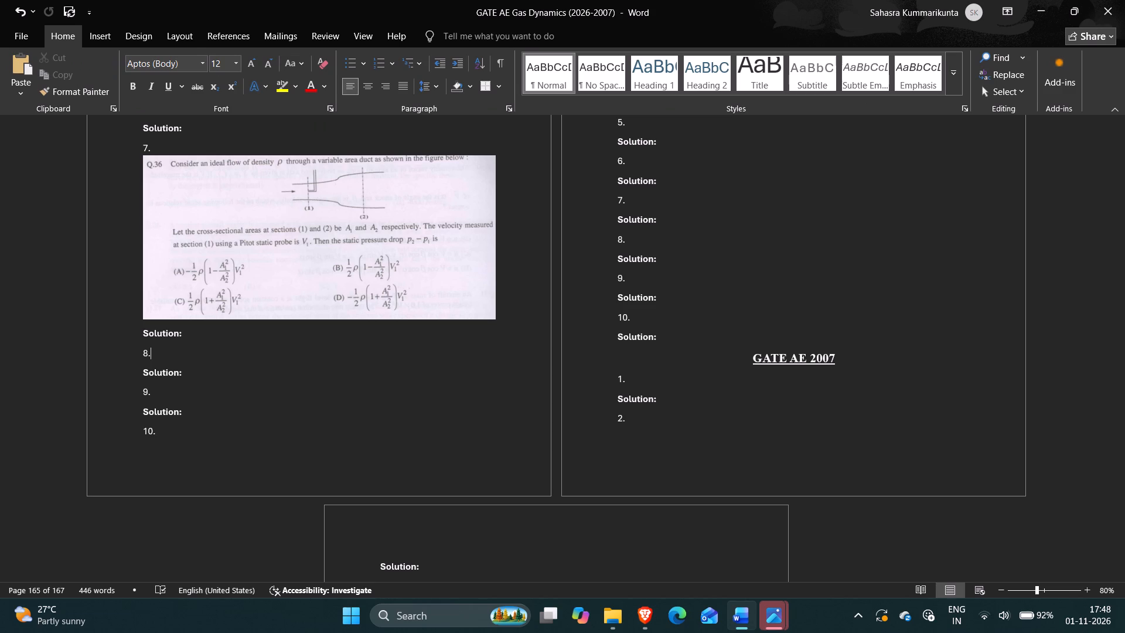
pyautogui.click(93, 32)
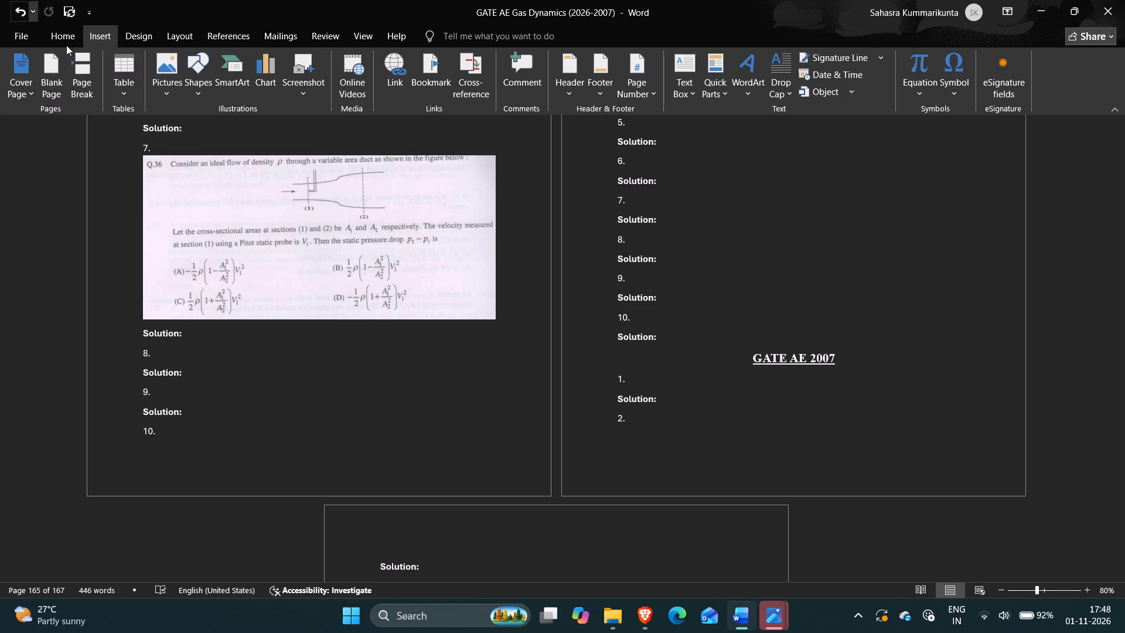
pyautogui.click(159, 89)
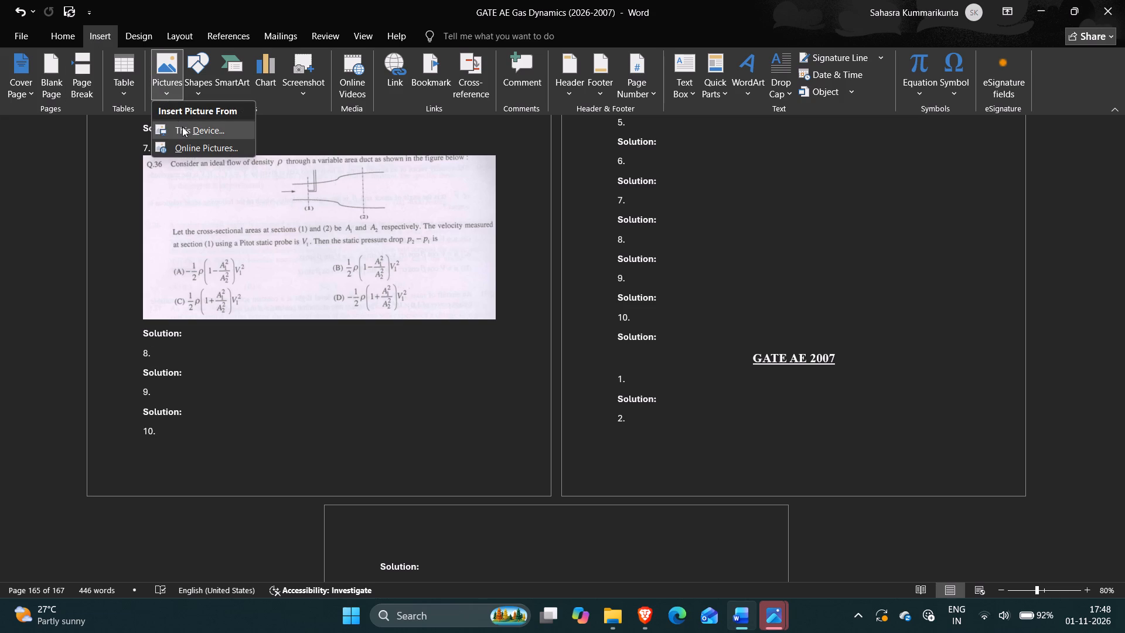
pyautogui.click(182, 127)
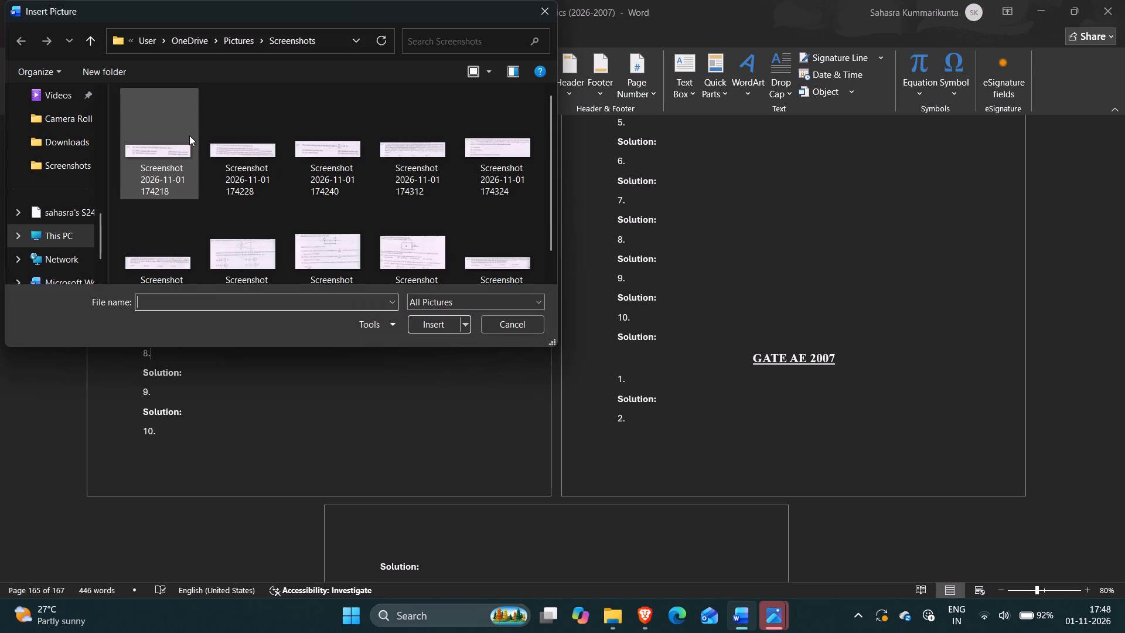
pyautogui.click(318, 256)
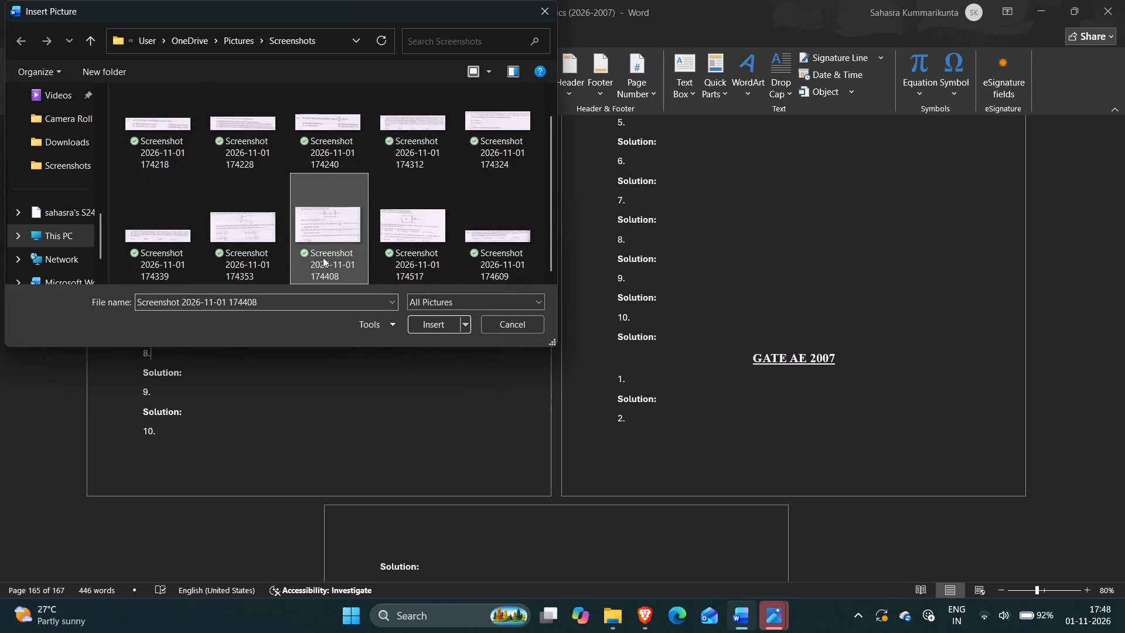
pyautogui.click(448, 327)
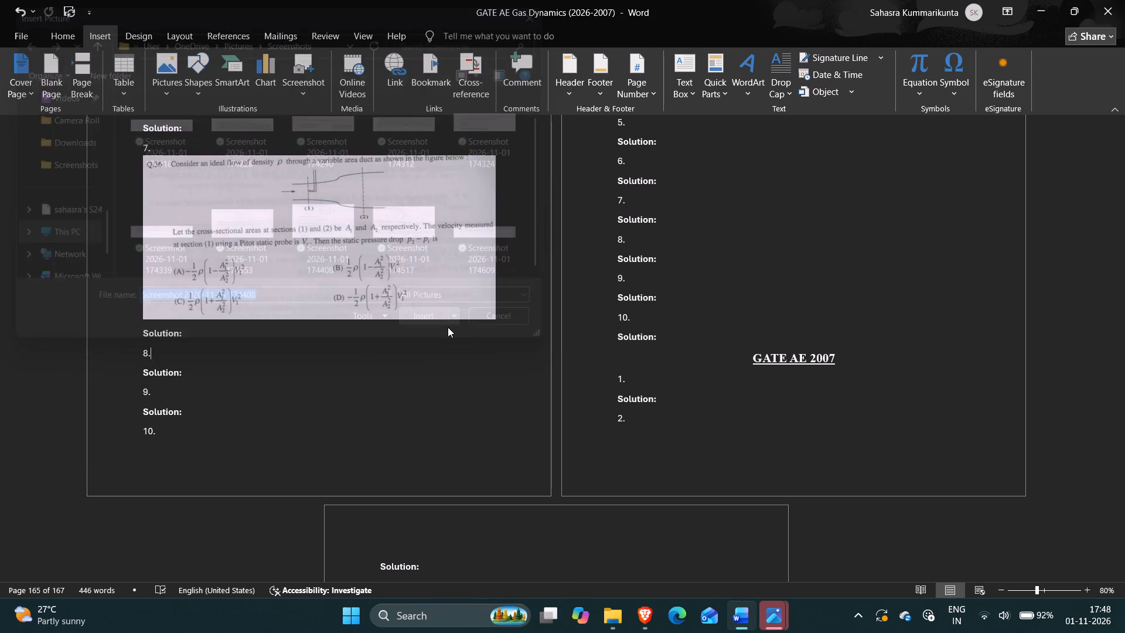
# Insert the next captured question snip from this device at item 9 under GATE AE 2009.
pyautogui.scroll(-2, 405, 370)
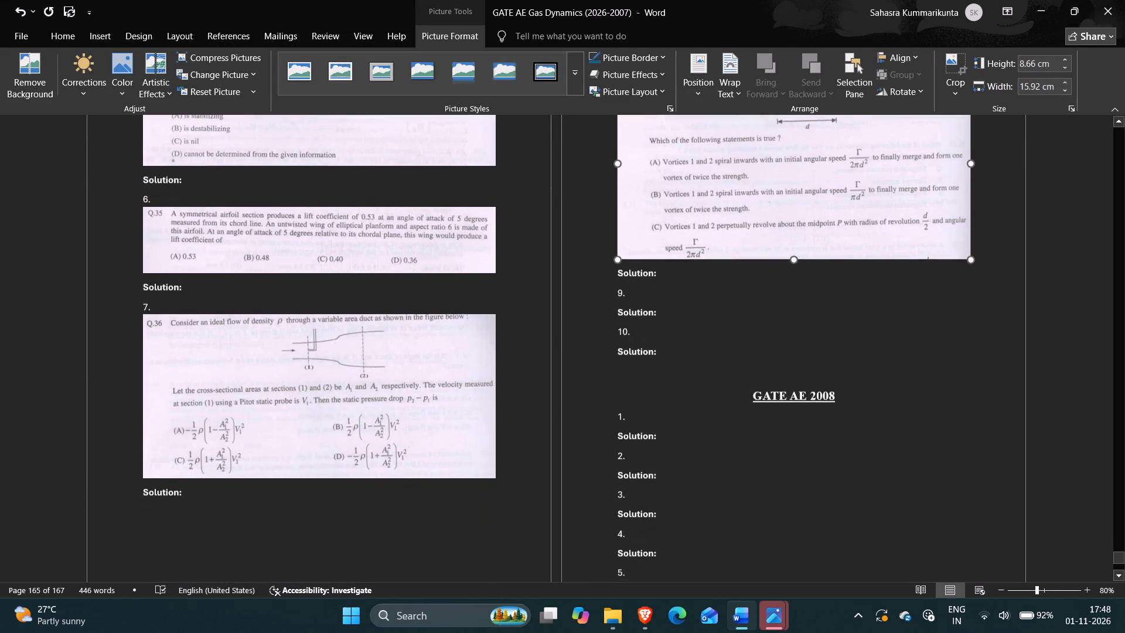
pyautogui.scroll(-1, 405, 370)
pyautogui.click(707, 176)
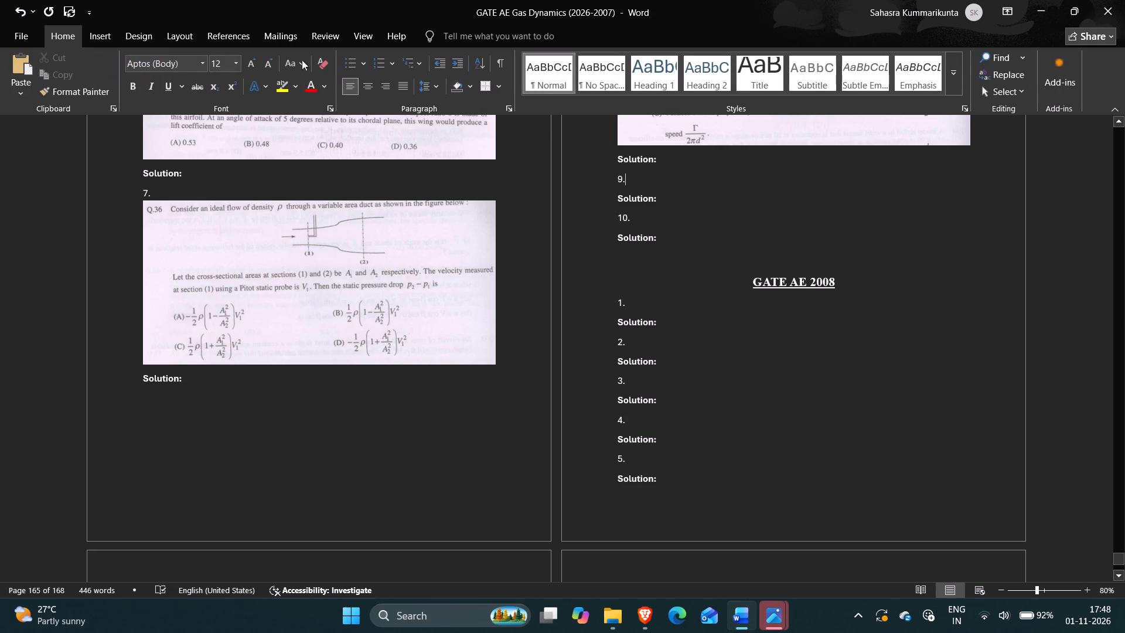
pyautogui.click(116, 38)
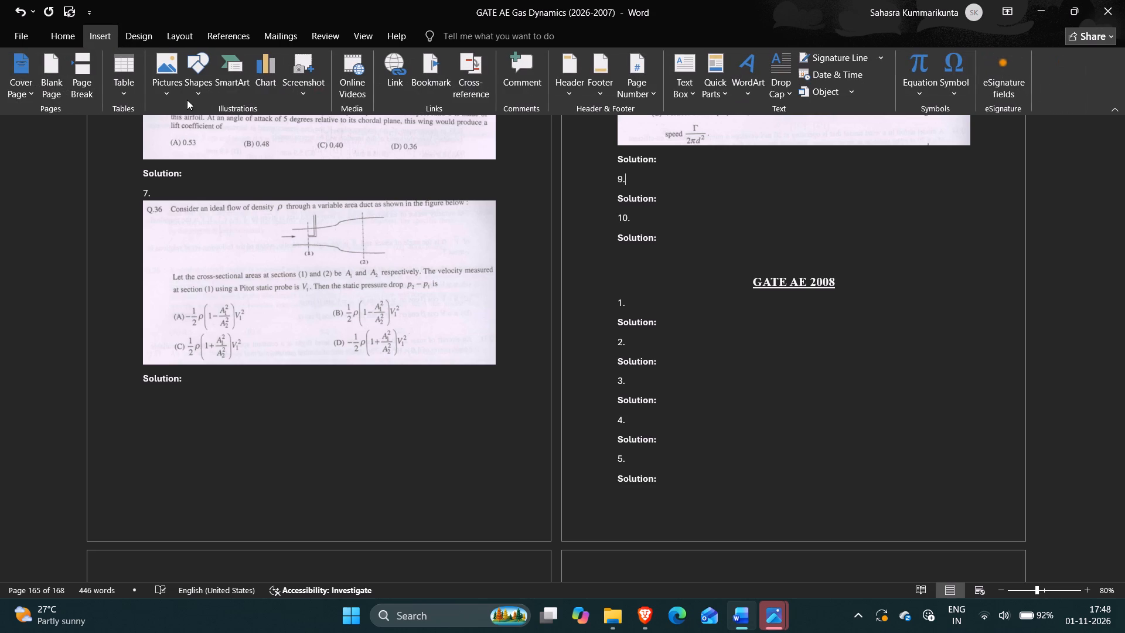
pyautogui.click(175, 96)
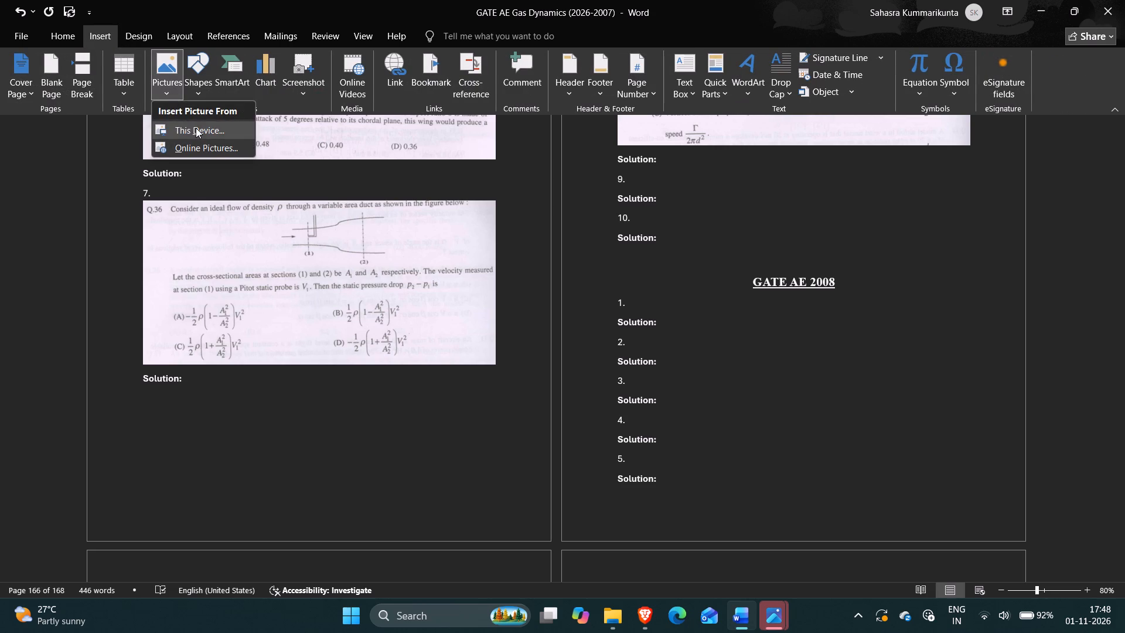
pyautogui.click(196, 127)
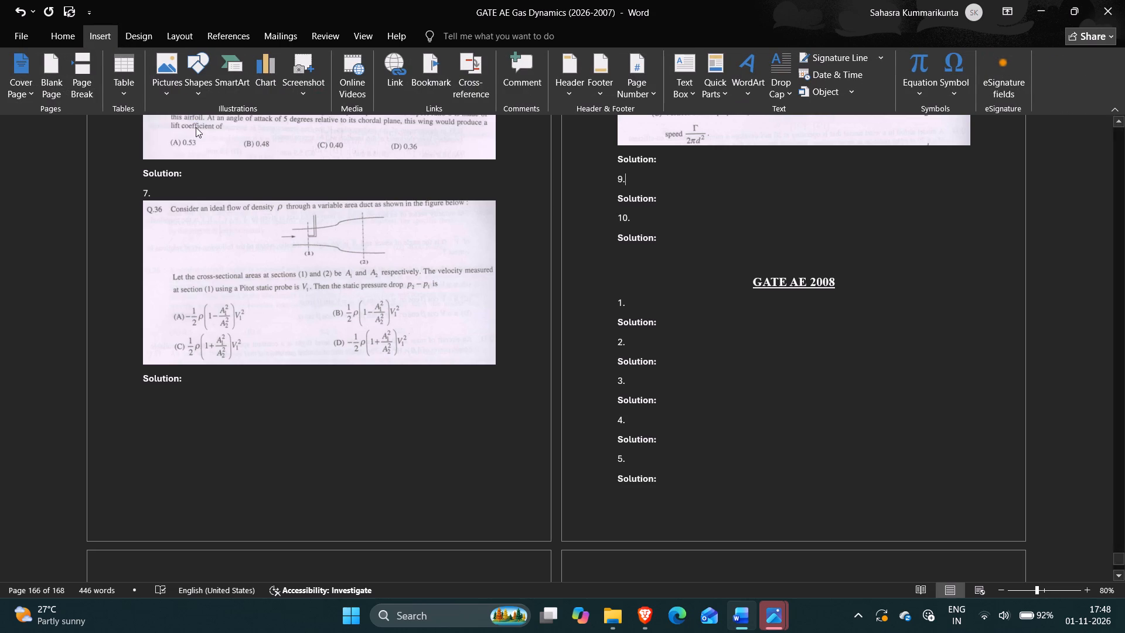
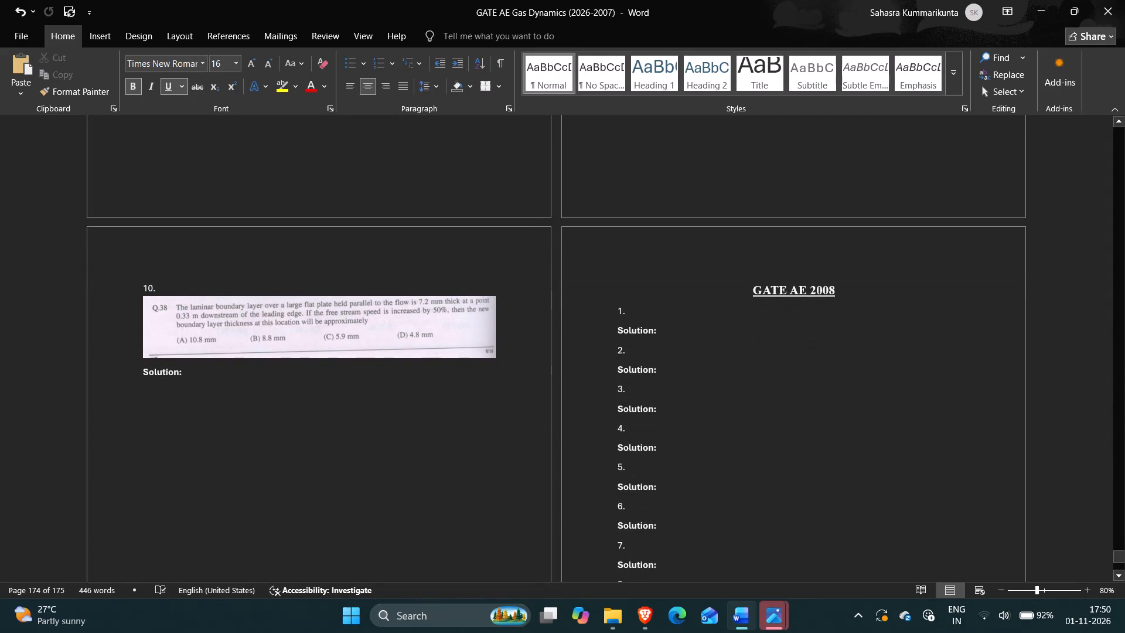
# Switch to the Screenshots folder in File Explorer and delete all the GATE AE 2009 question snips, from 174218 to 174609.
pyautogui.click(642, 314)
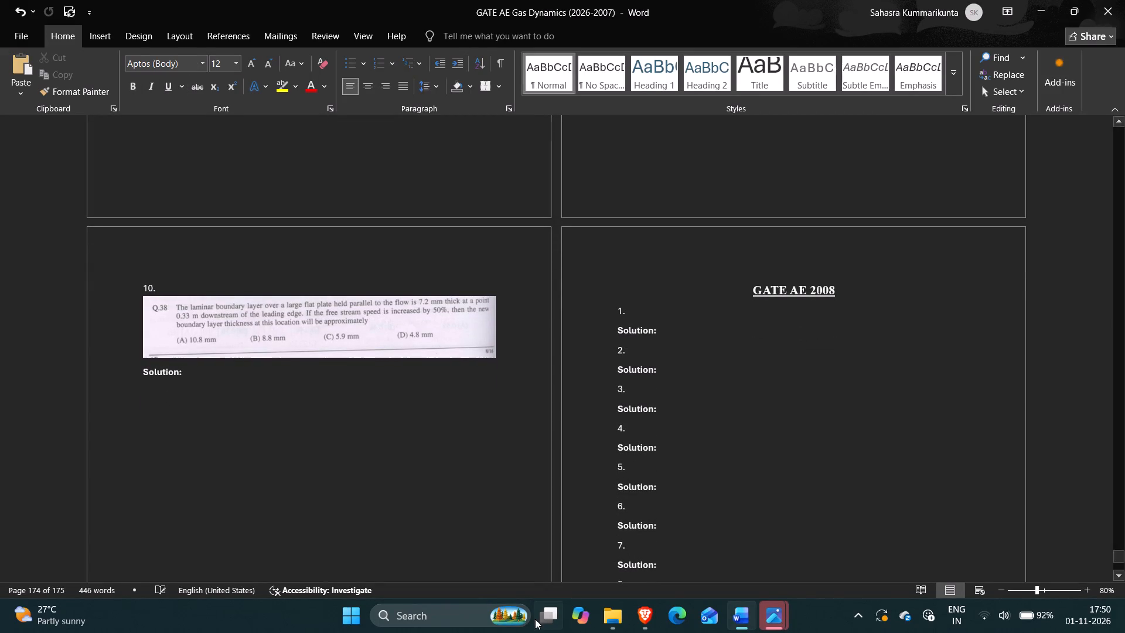
pyautogui.click(608, 621)
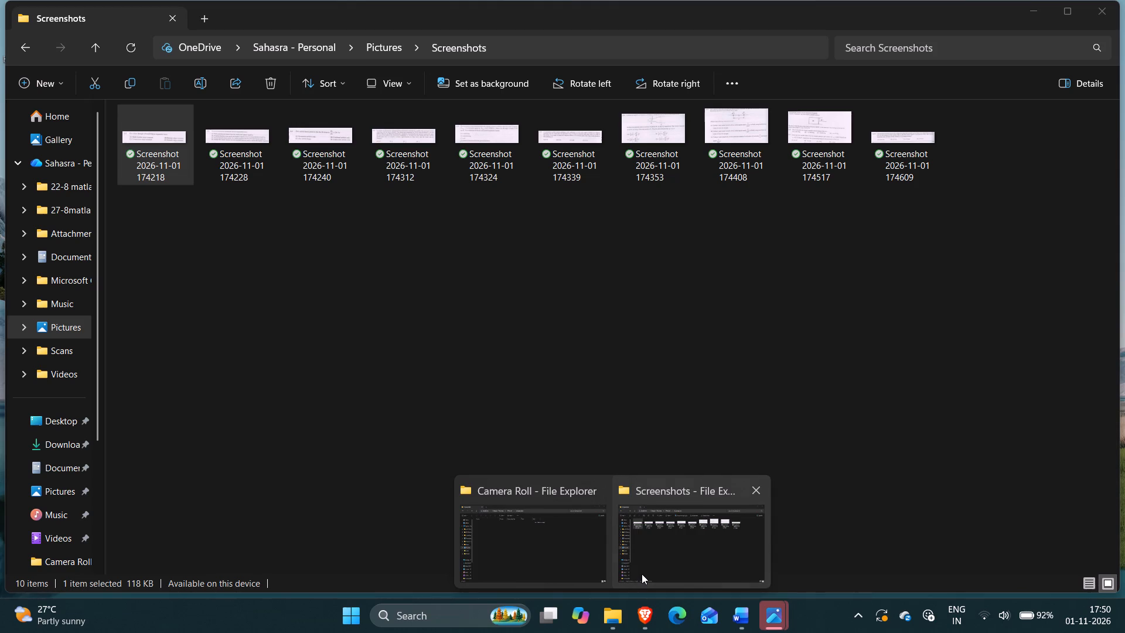
pyautogui.click(642, 574)
pyautogui.moveTo(1037, 169); pyautogui.dragTo(141, 209)
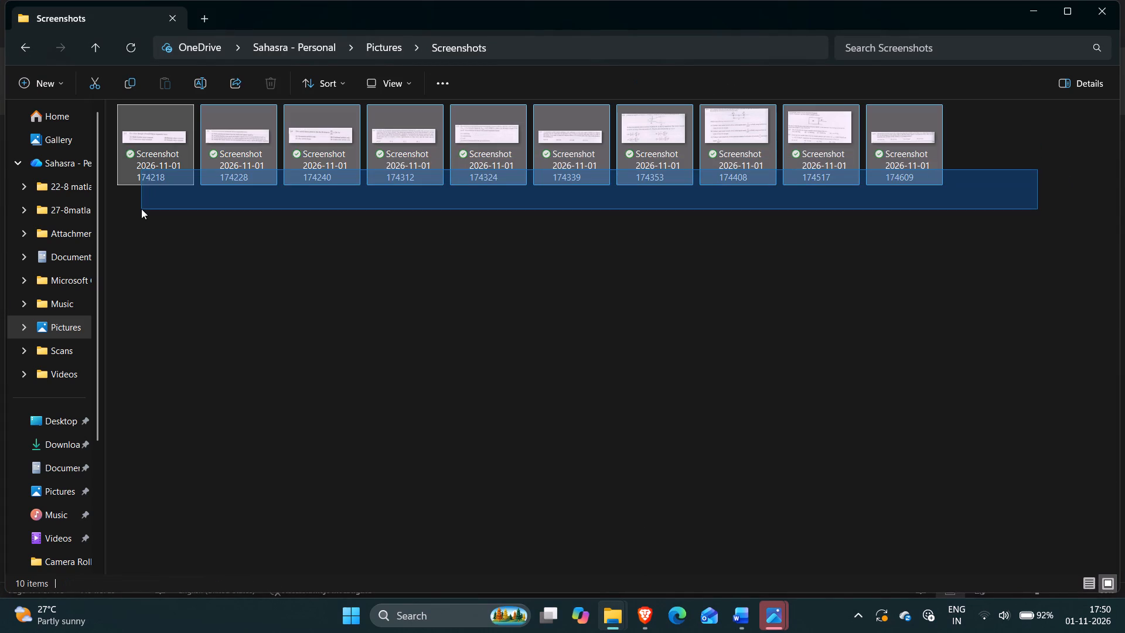
pyautogui.moveTo(141, 209); pyautogui.dragTo(143, 199)
pyautogui.click(266, 84)
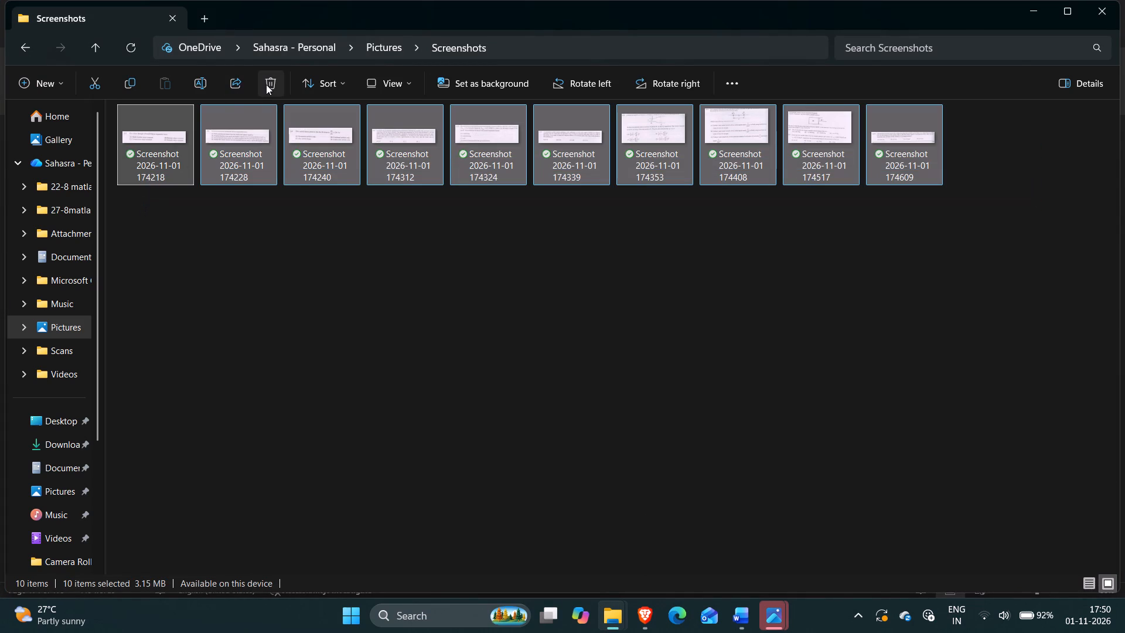
pyautogui.click(267, 73)
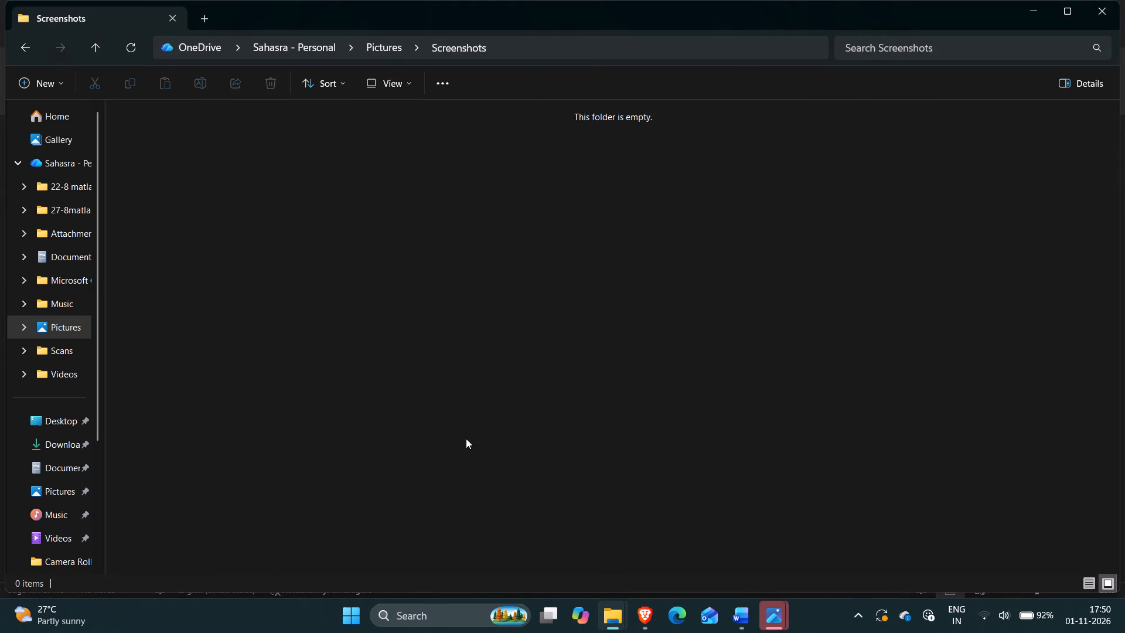
# Switch to Brave, close the GATE-Aerospace-2009 paper and open the GATE-Aerospace-2008 paper from the Goodwill GATE2IIT question papers page.
pyautogui.click(636, 616)
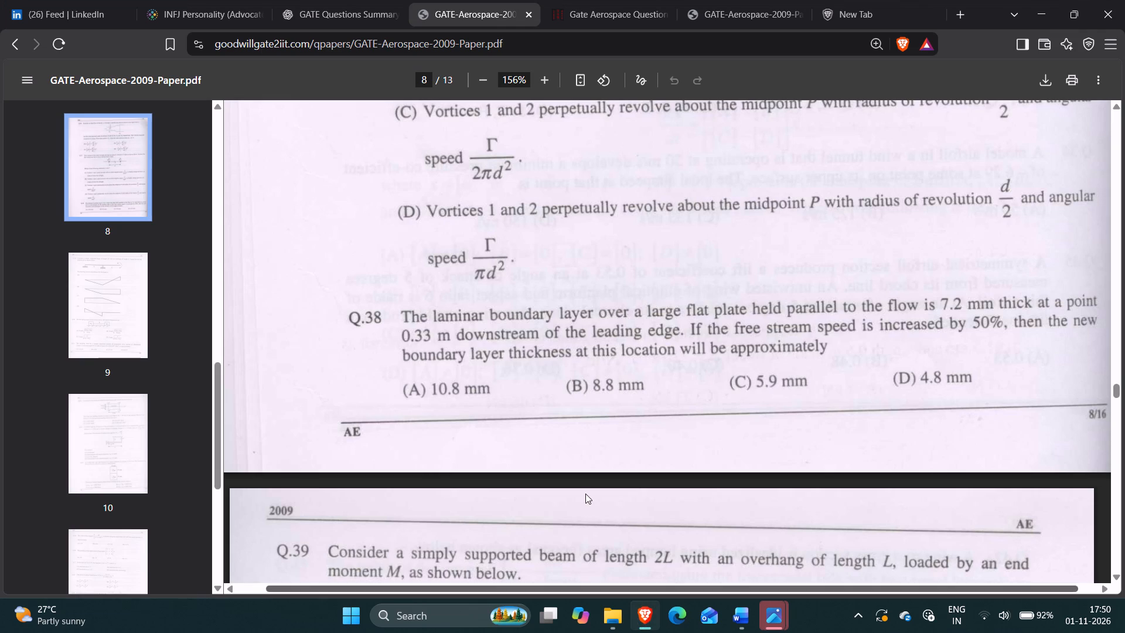
pyautogui.scroll(-6, 585, 494)
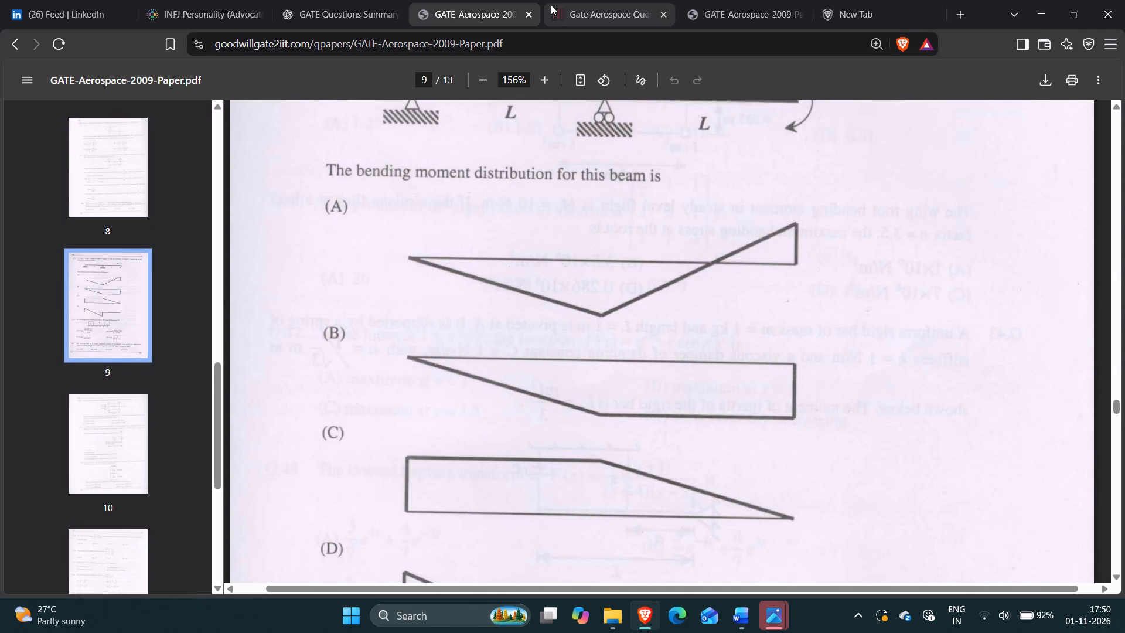
pyautogui.click(527, 13)
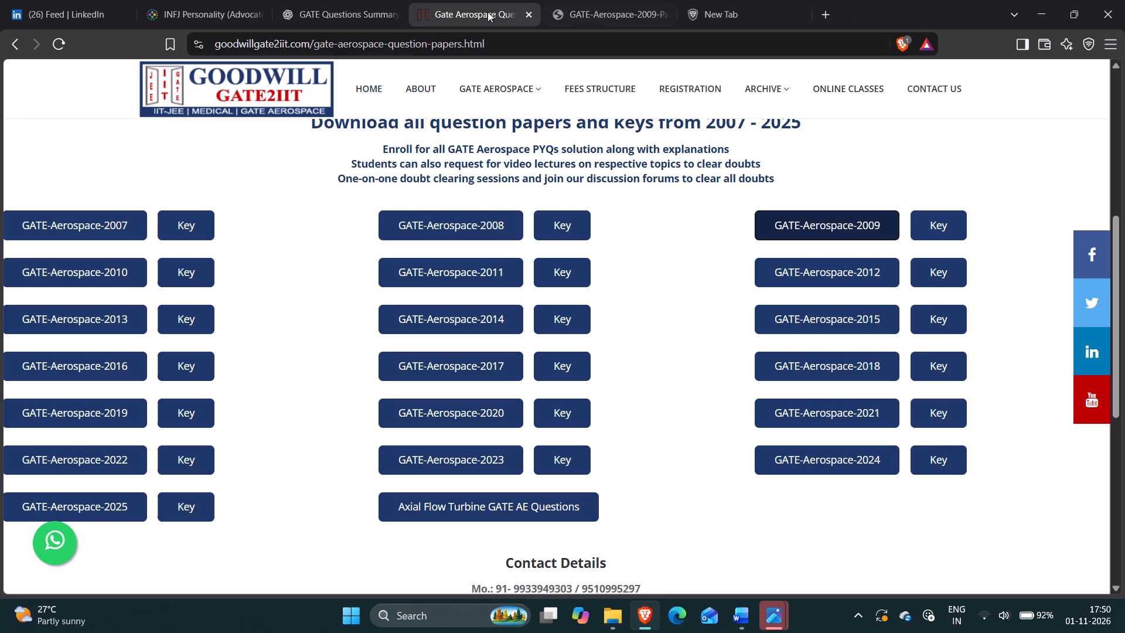
pyautogui.click(411, 223)
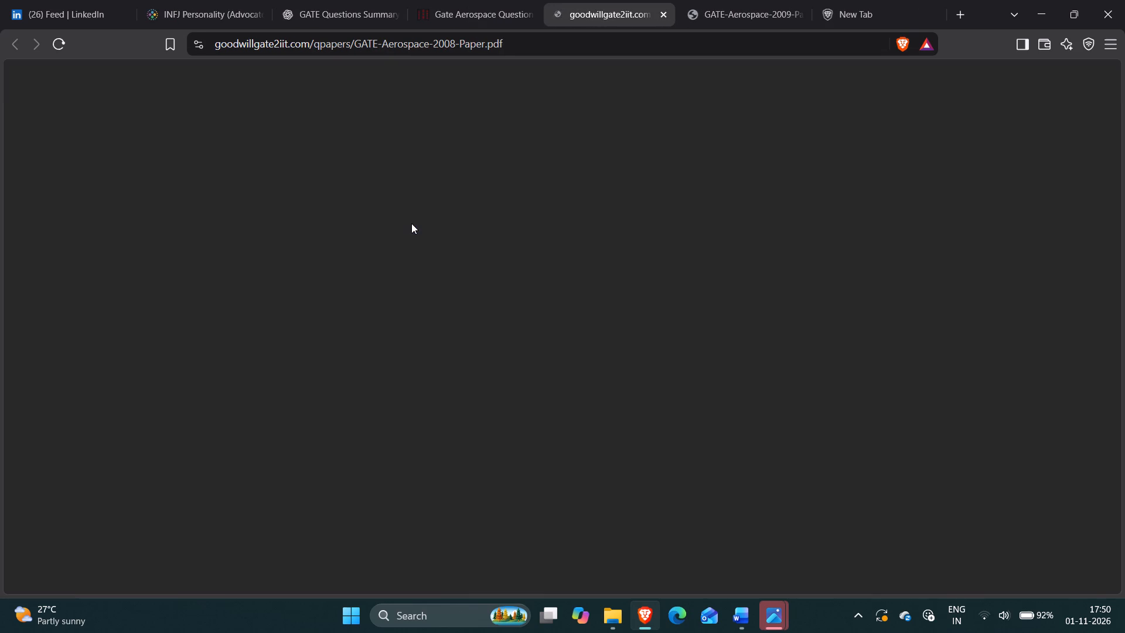
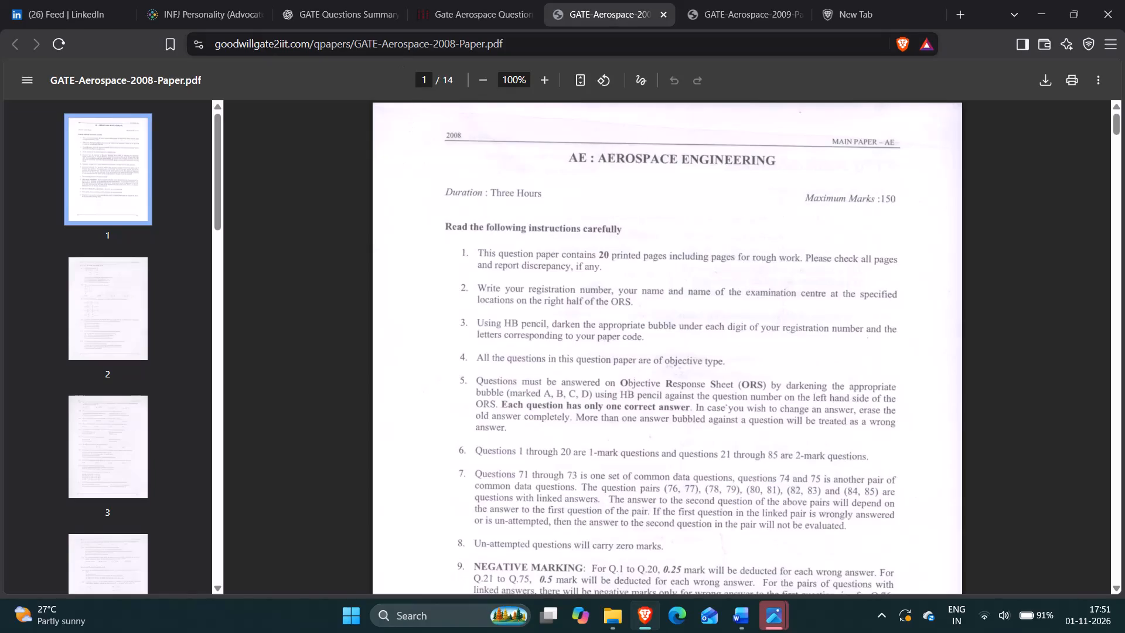
pyautogui.click(395, 41)
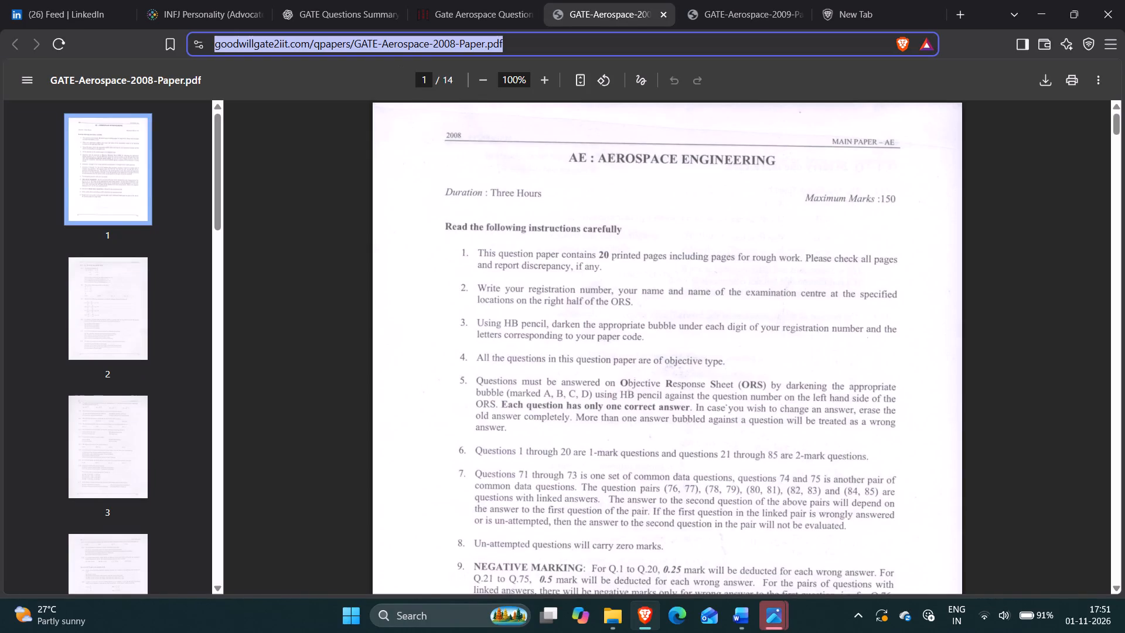
pyautogui.hotkey('ctrl', 'c')
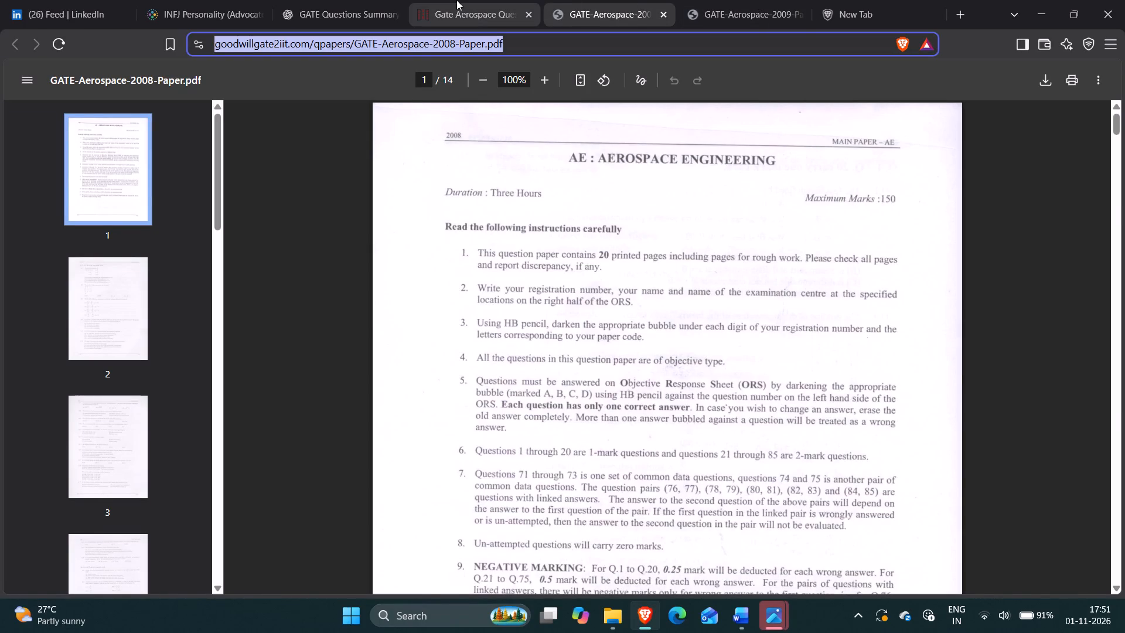
pyautogui.click(456, 0)
pyautogui.click(365, 0)
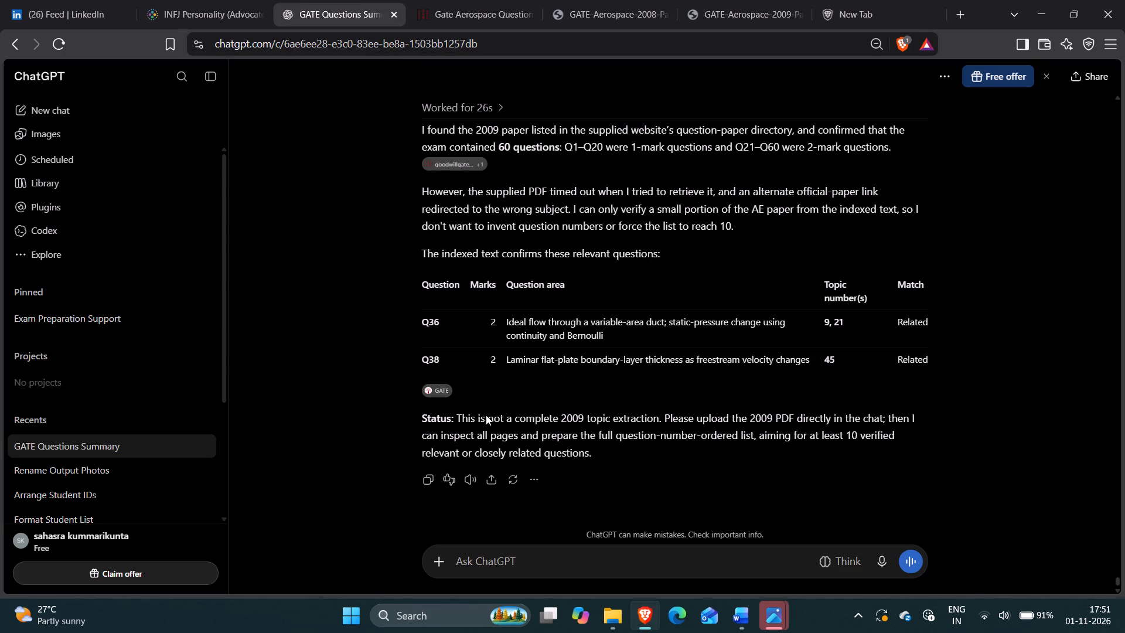
pyautogui.click(490, 554)
pyautogui.hotkey('ctrl', 'v')
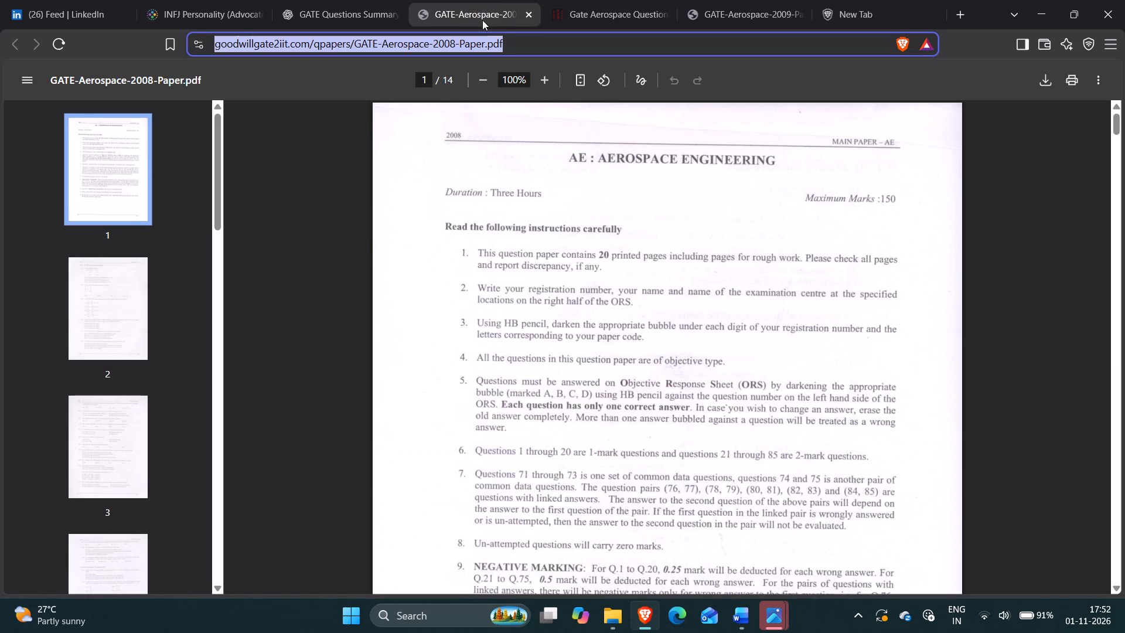
# Compare the opening pages of the GATE-Aerospace-2008 paper with the list of relevant questions in the ChatGPT reply.
pyautogui.scroll(-11, 591, 247)
pyautogui.scroll(2, 591, 247)
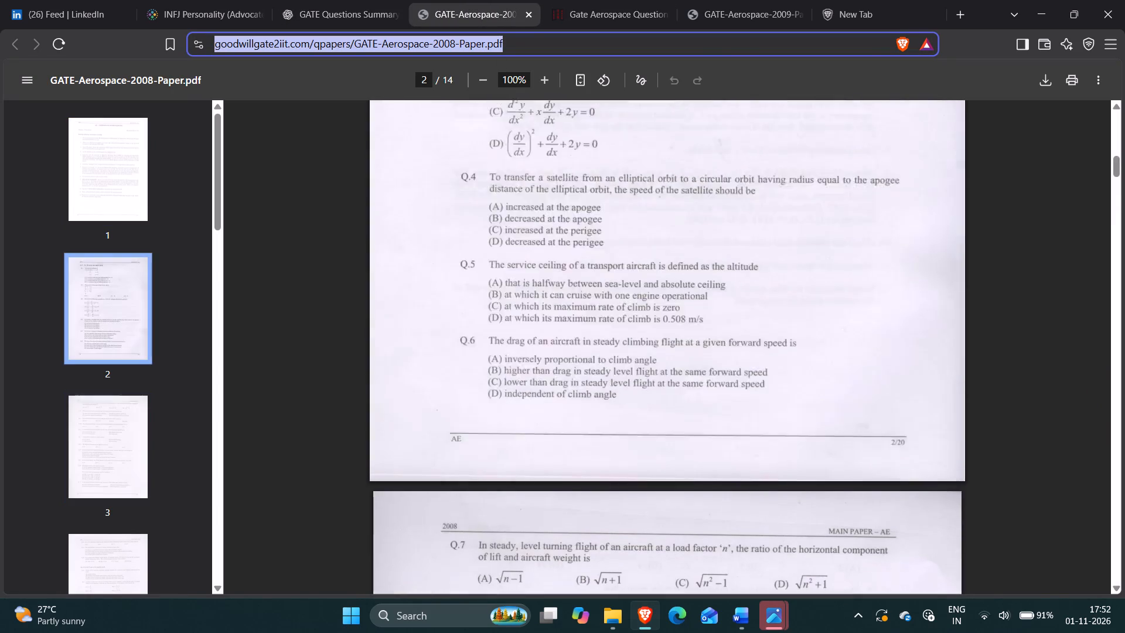
pyautogui.scroll(1, 591, 247)
pyautogui.scroll(-1, 591, 247)
pyautogui.scroll(1, 591, 247)
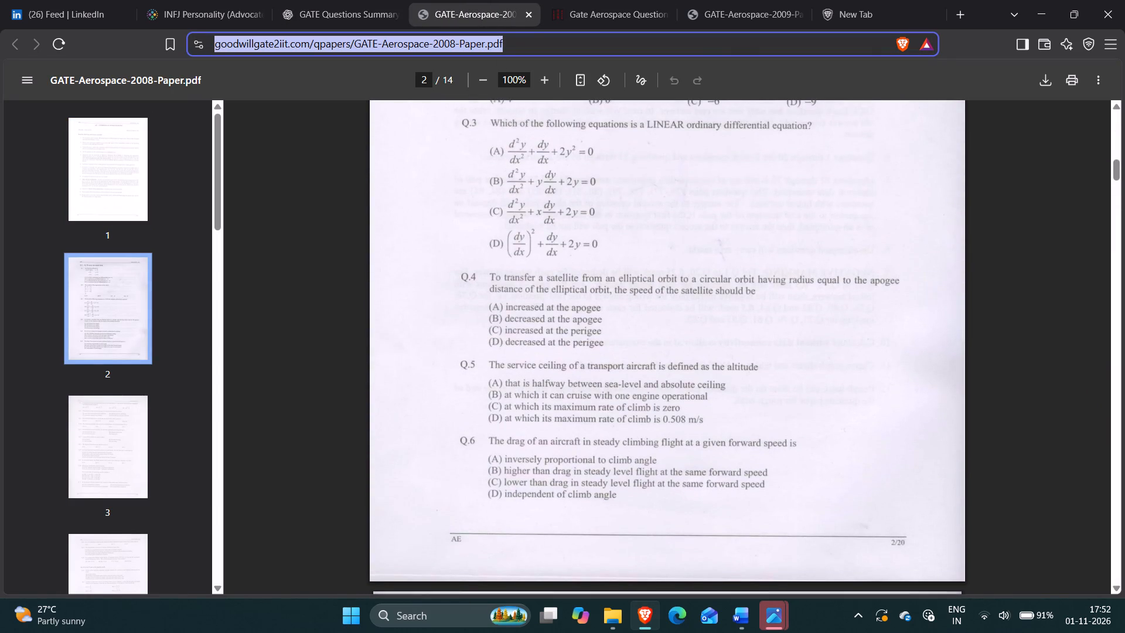
pyautogui.scroll(1, 591, 247)
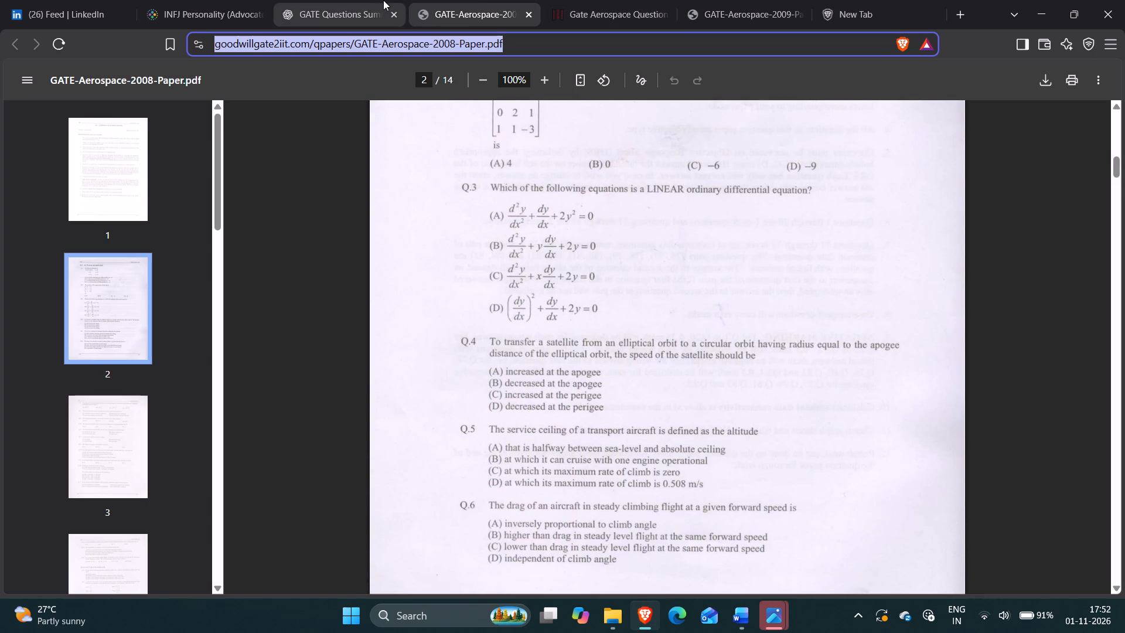
pyautogui.click(383, 0)
pyautogui.scroll(1, 450, 157)
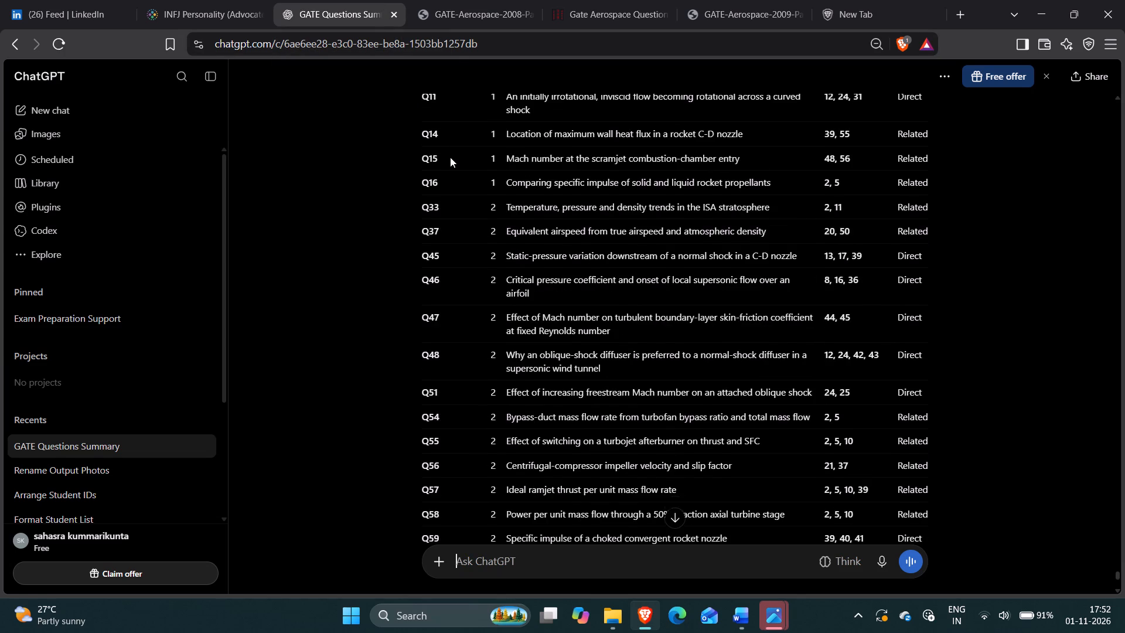
pyautogui.scroll(1, 450, 157)
pyautogui.click(576, 0)
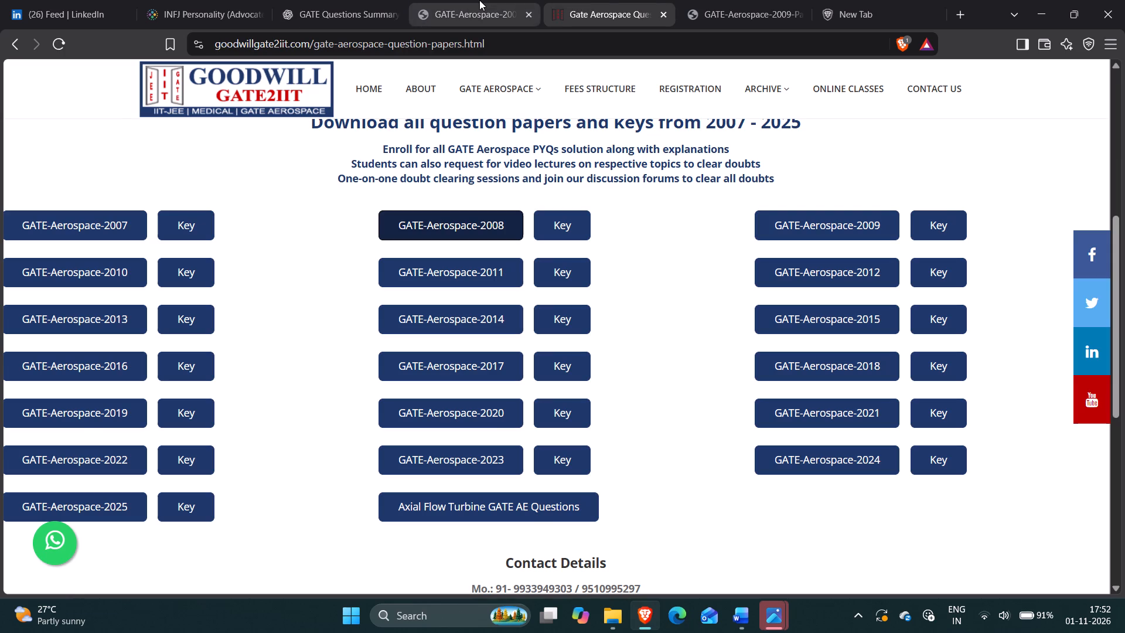
pyautogui.click(479, 0)
pyautogui.scroll(-6, 545, 371)
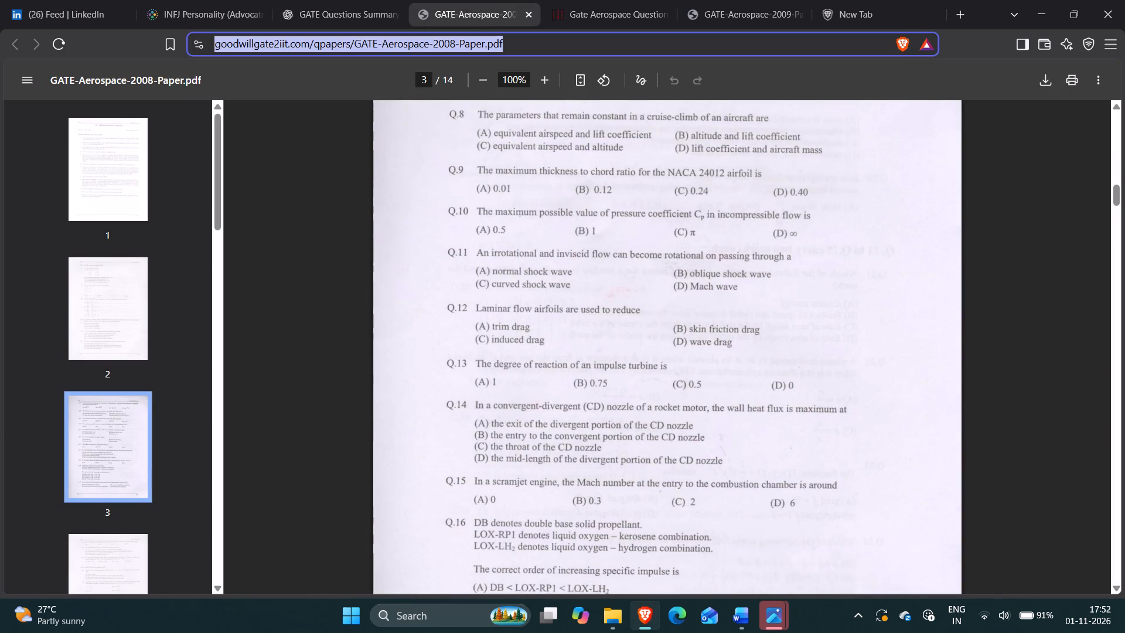
pyautogui.scroll(-1, 545, 371)
pyautogui.click(323, 0)
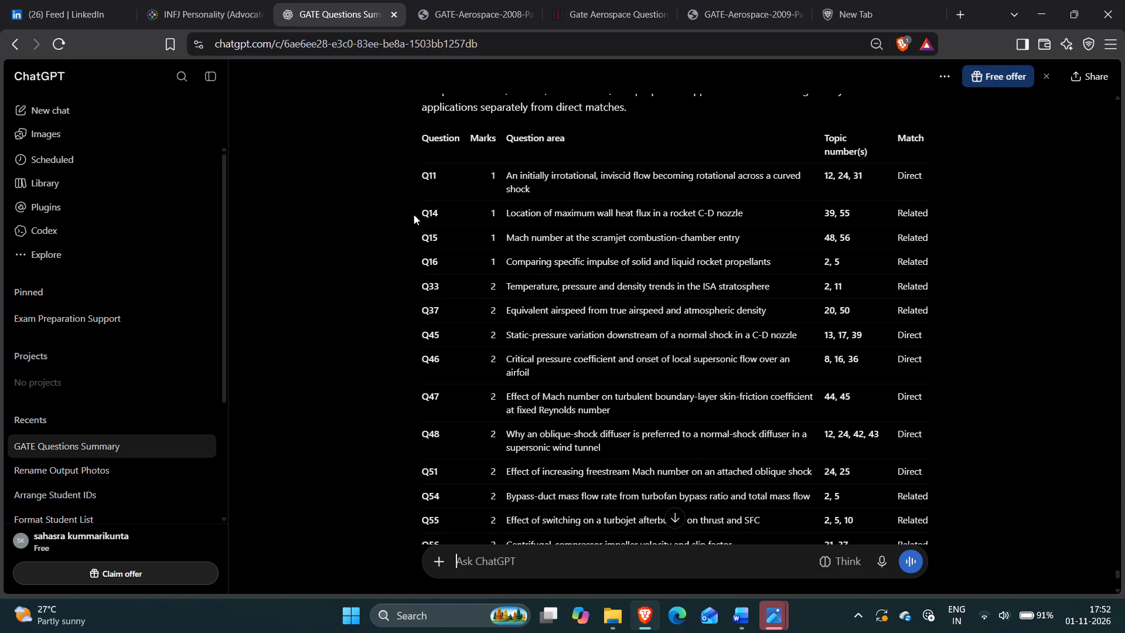
pyautogui.scroll(-5, 521, 410)
pyautogui.scroll(1, 521, 410)
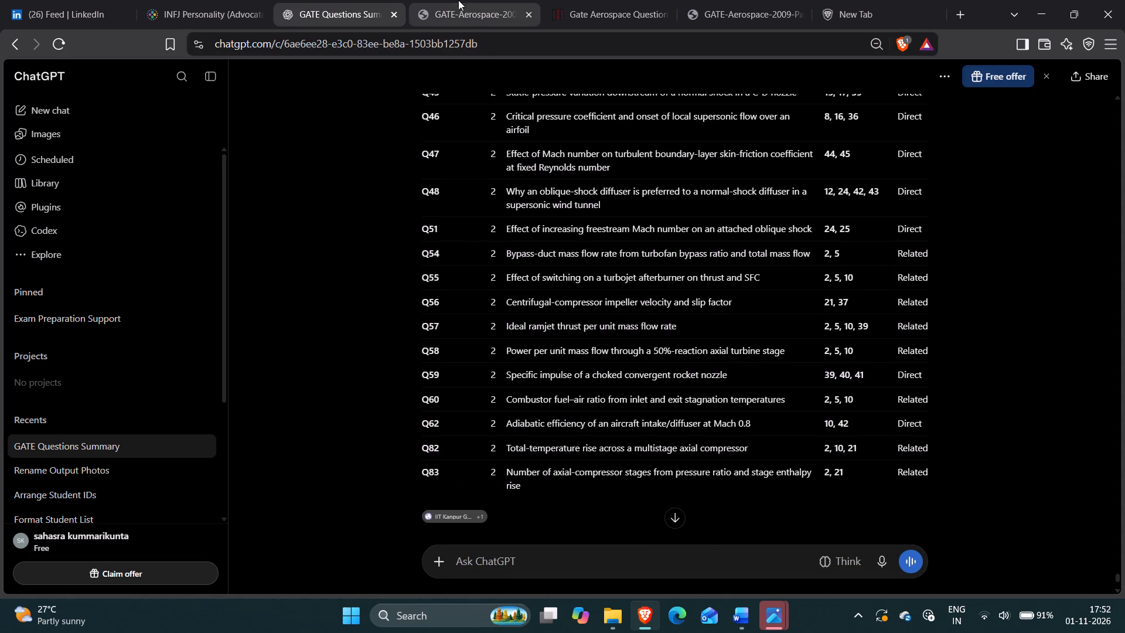
# Skim the whole GATE-Aerospace-2008 paper to its last page, returning to the one-mark questions on pages 3 and 4 at 165% zoom.
pyautogui.click(458, 0)
pyautogui.scroll(-20, 533, 382)
pyautogui.scroll(-2, 533, 382)
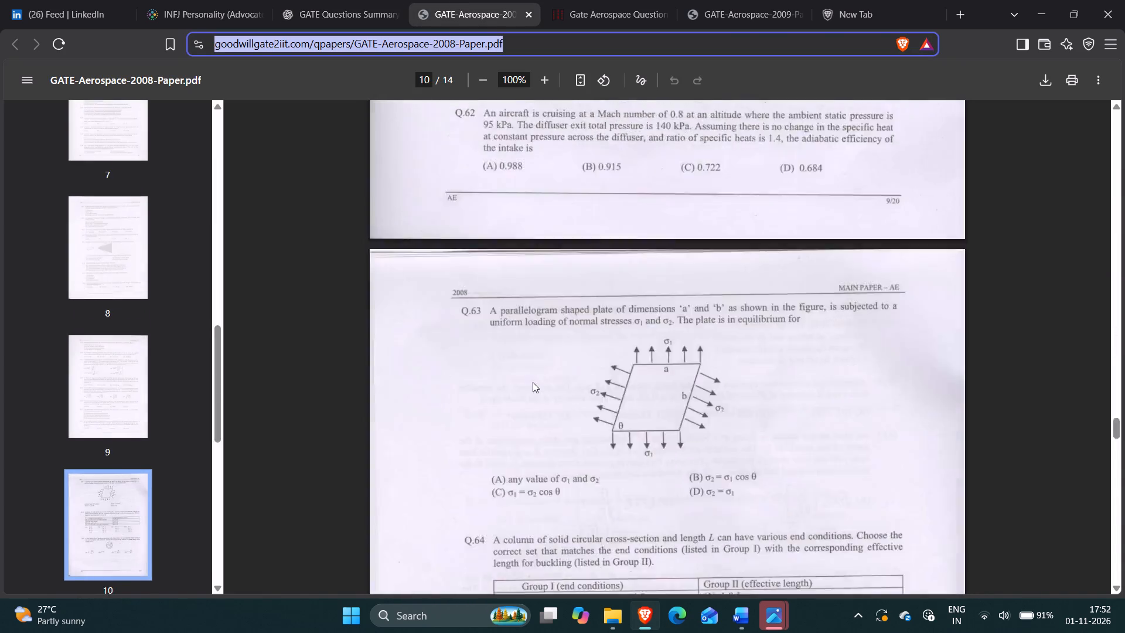
pyautogui.scroll(-12, 533, 382)
pyautogui.scroll(2, 533, 382)
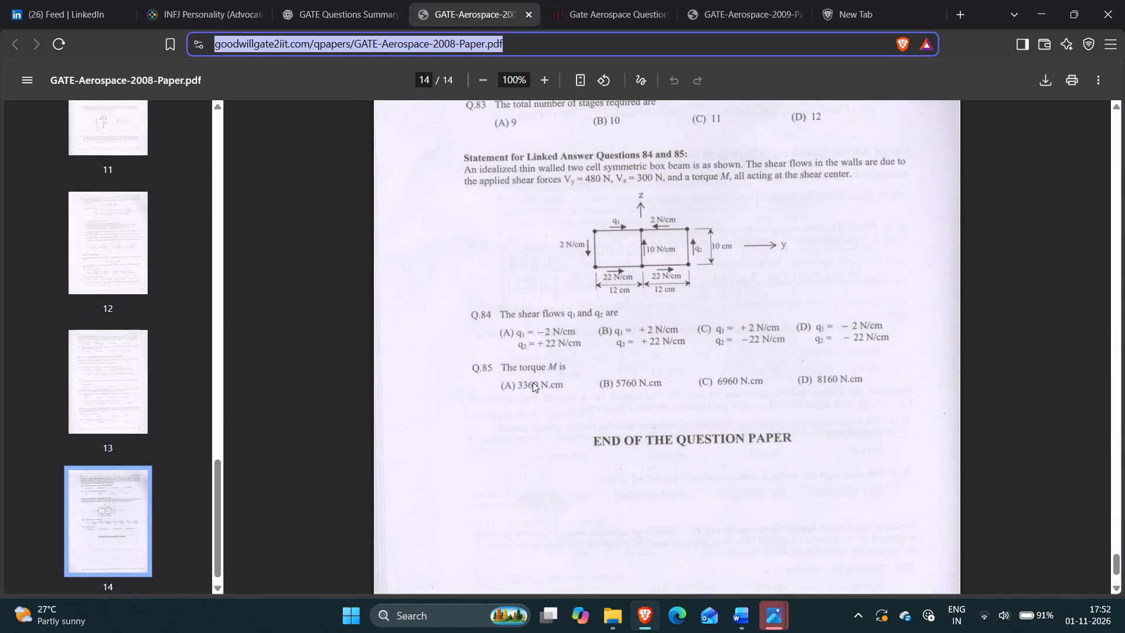
pyautogui.scroll(2, 533, 382)
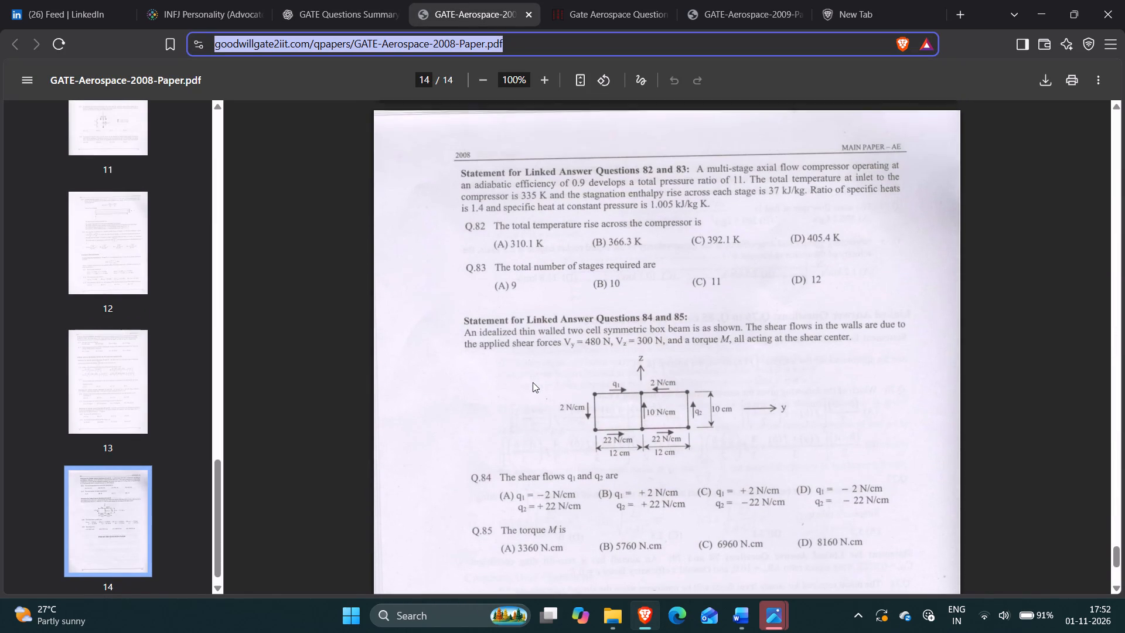
pyautogui.scroll(1, 533, 382)
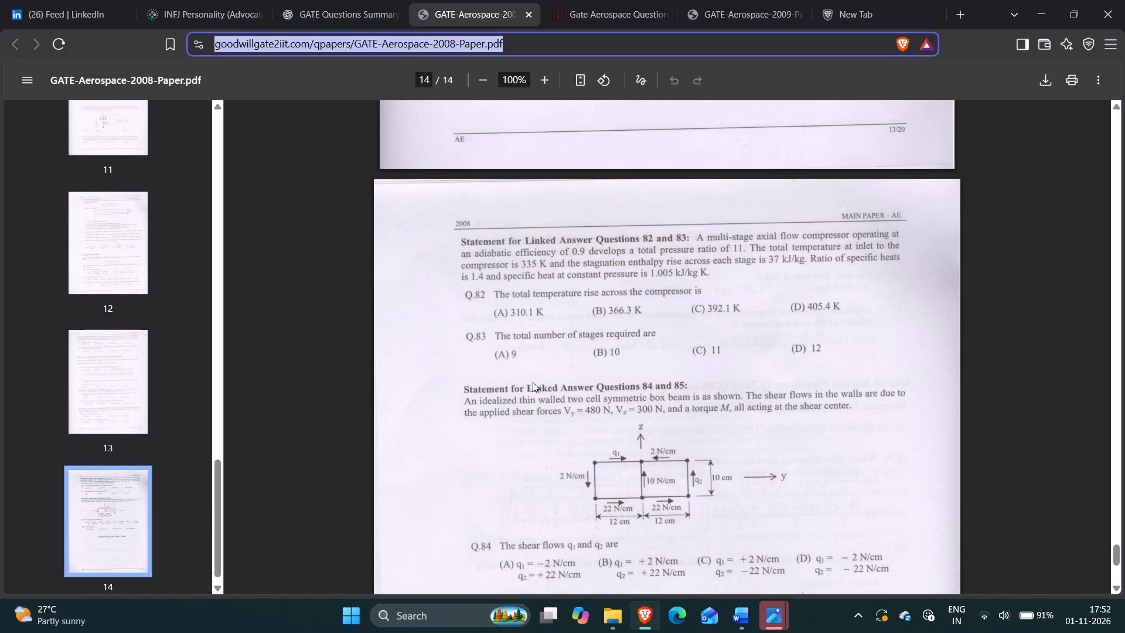
pyautogui.scroll(3, 533, 382)
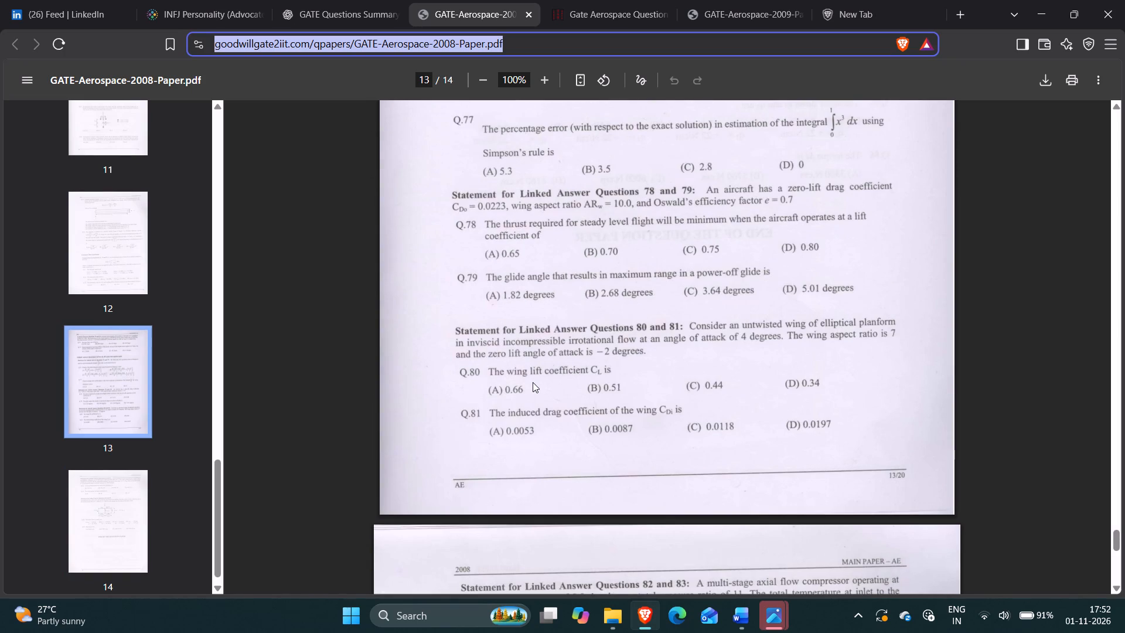
pyautogui.scroll(19, 533, 382)
pyautogui.scroll(5, 533, 382)
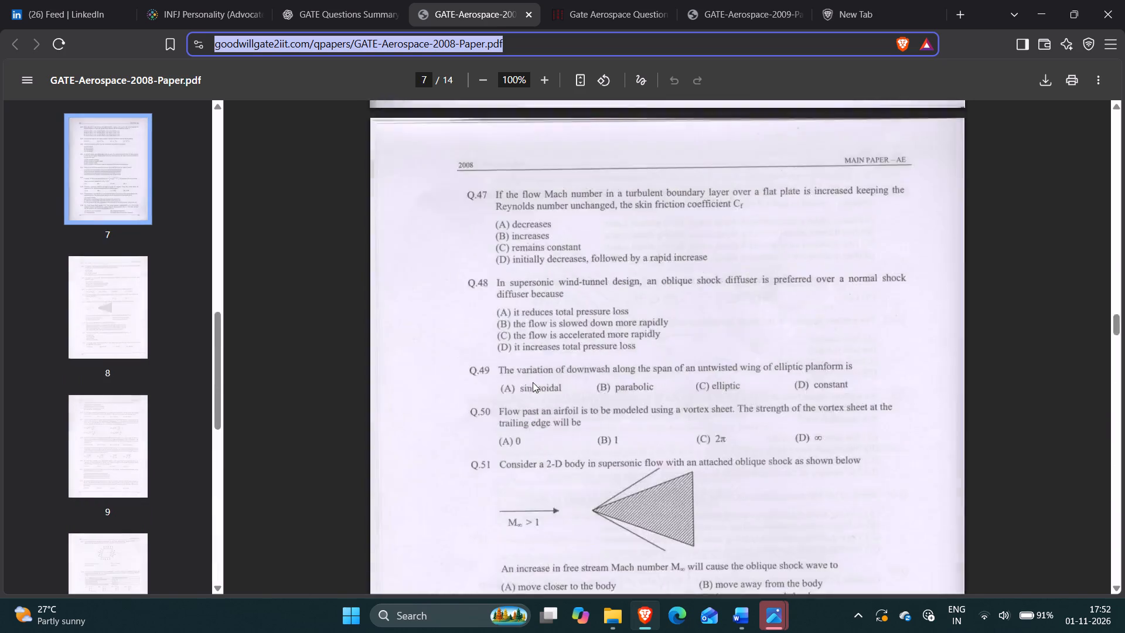
pyautogui.scroll(9, 533, 382)
pyautogui.scroll(-6, 533, 382)
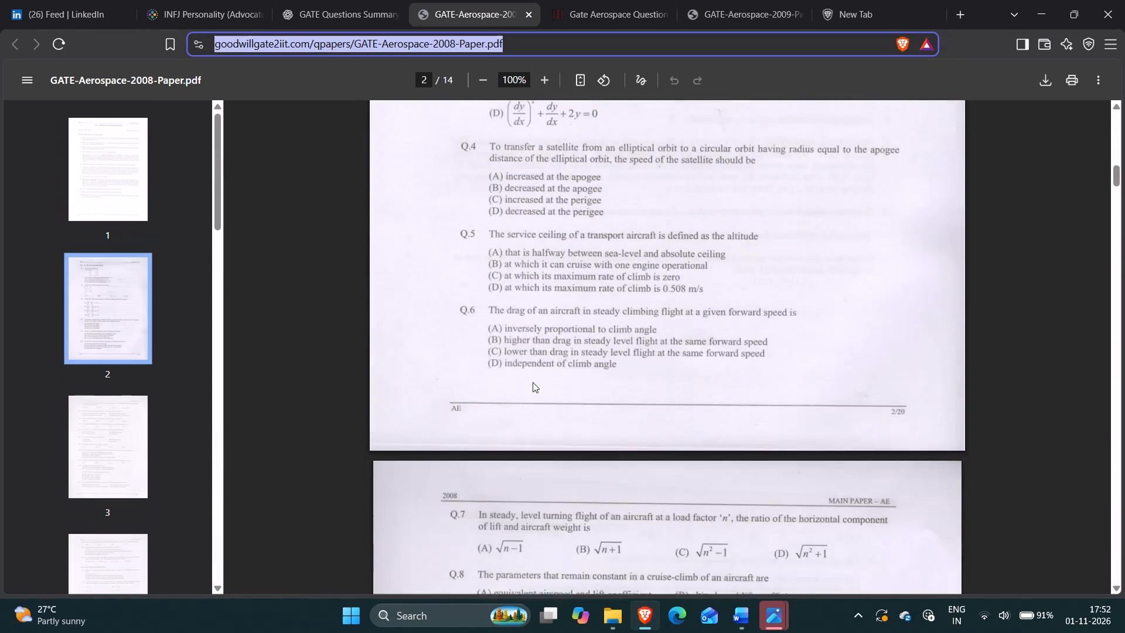
pyautogui.scroll(-7, 533, 382)
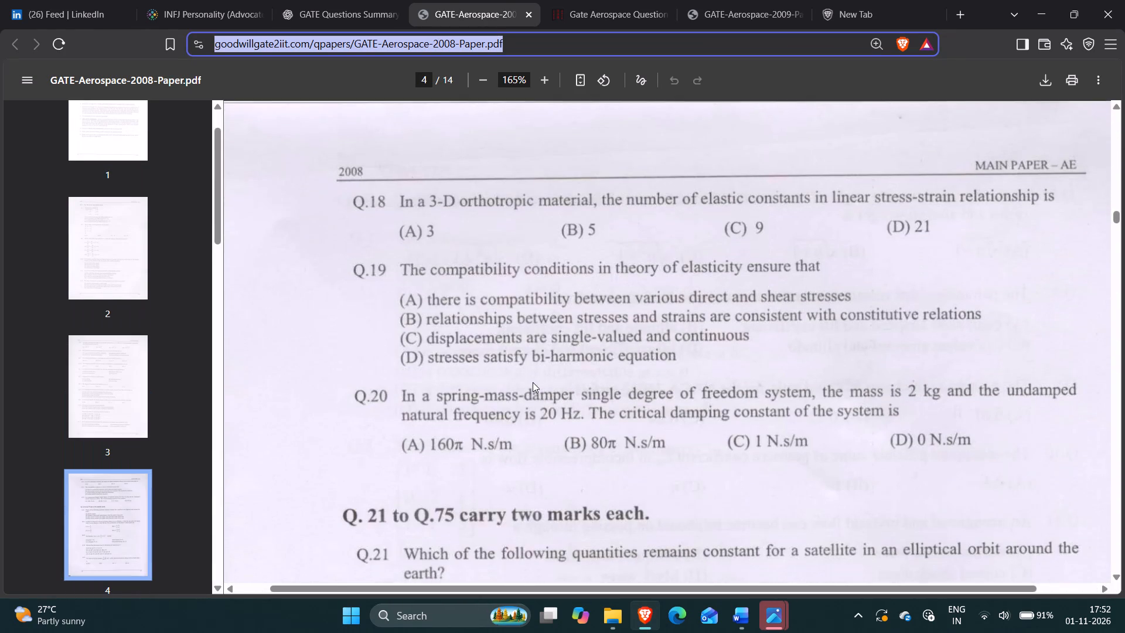
pyautogui.scroll(-2, 533, 382)
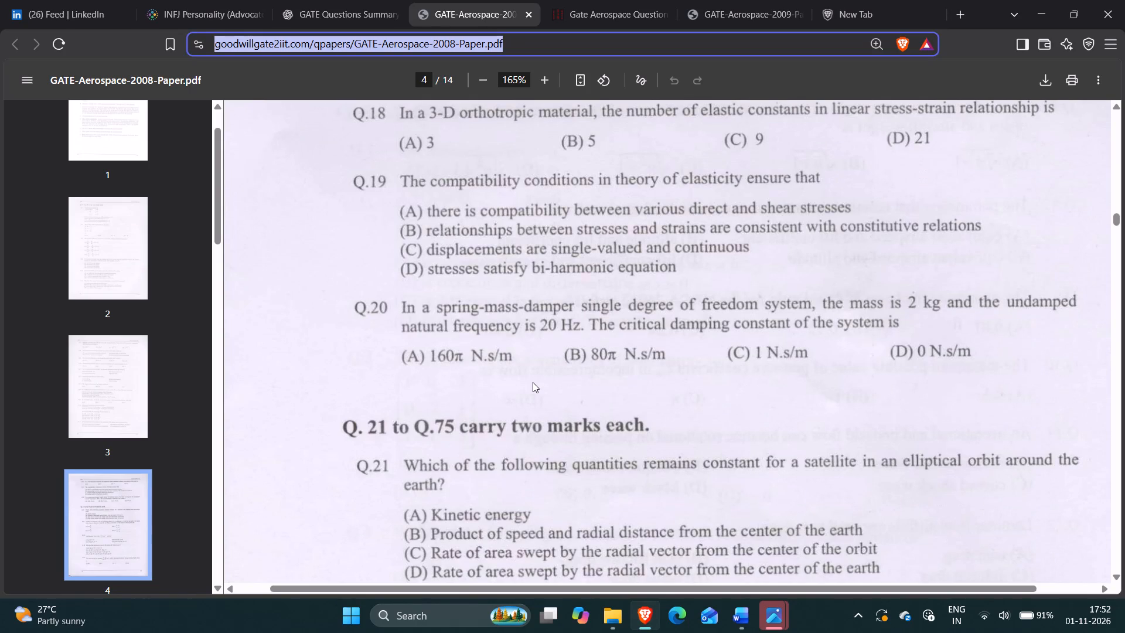
pyautogui.scroll(1, 533, 382)
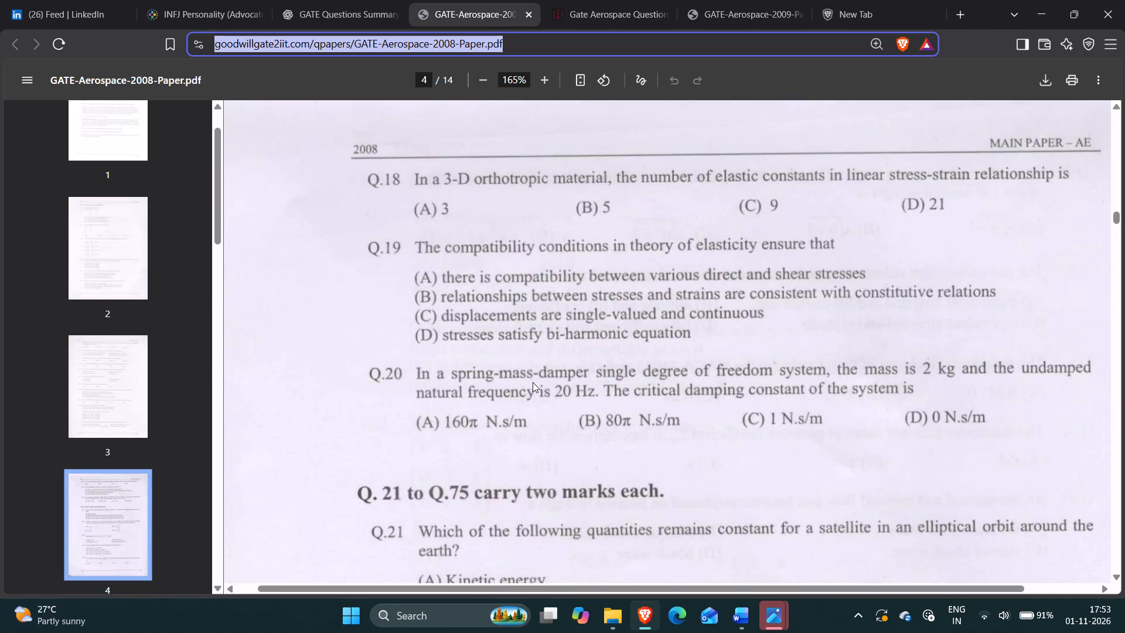
pyautogui.scroll(-4, 533, 382)
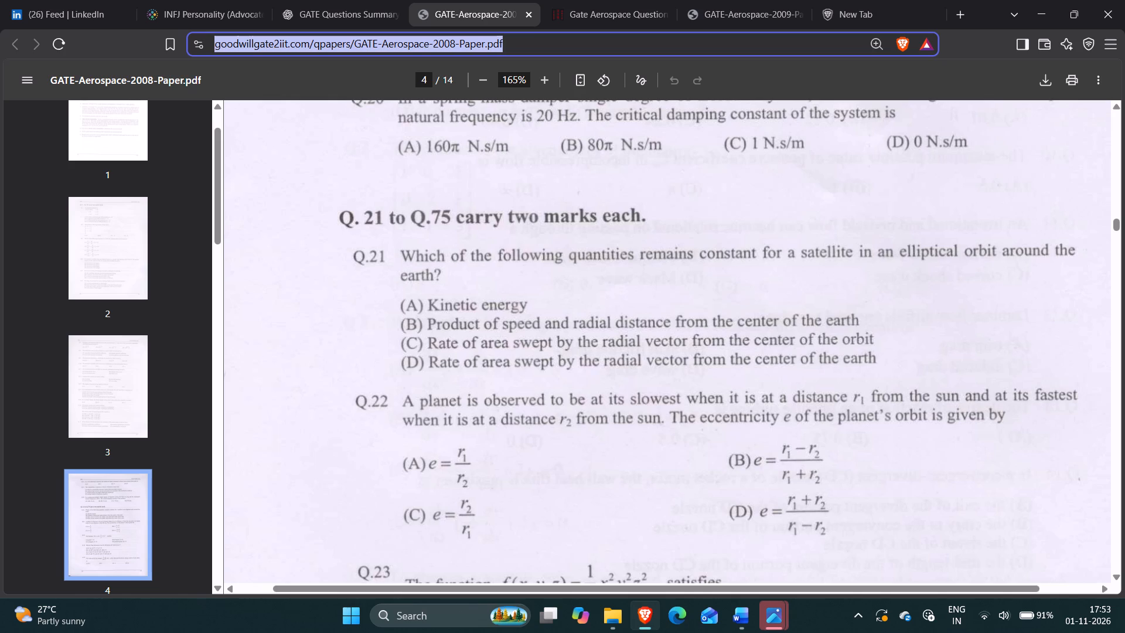
pyautogui.scroll(10, 391, 265)
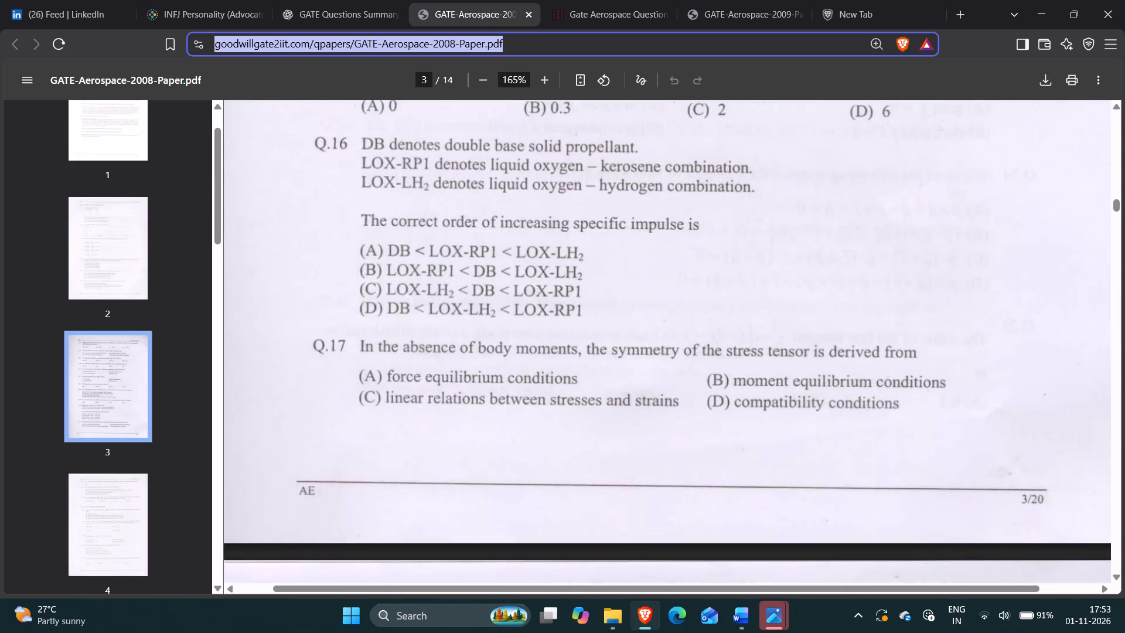
# Compare the ChatGPT list of relevant 2008 questions with Q.14 to Q.17 on page 3 of the GATE-Aerospace-2008 paper.
pyautogui.click(363, 0)
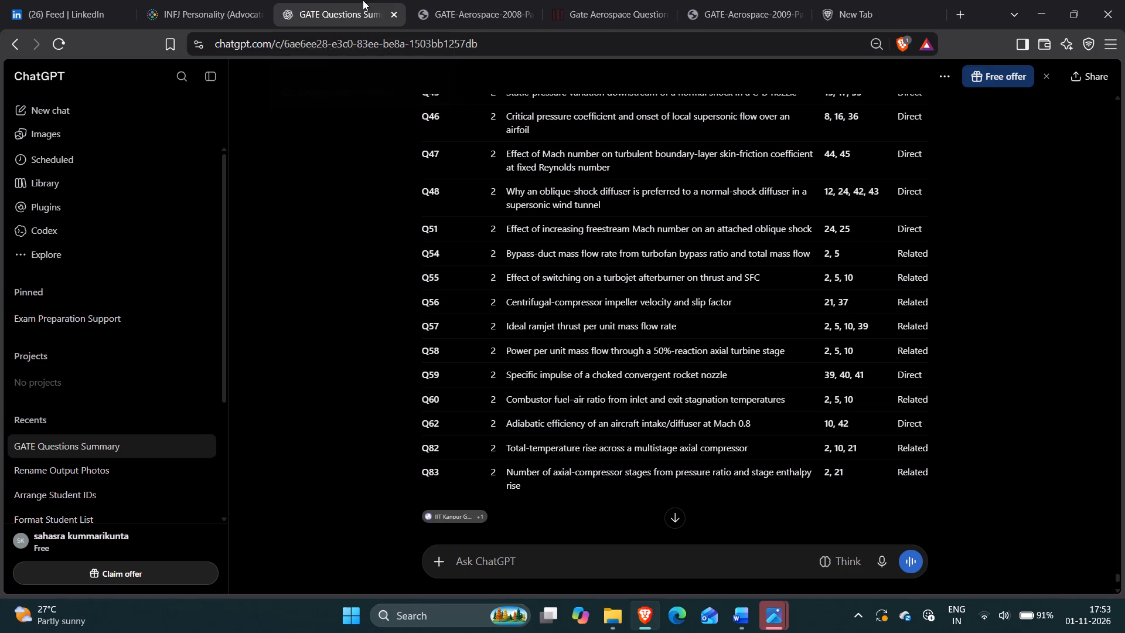
pyautogui.scroll(1, 529, 274)
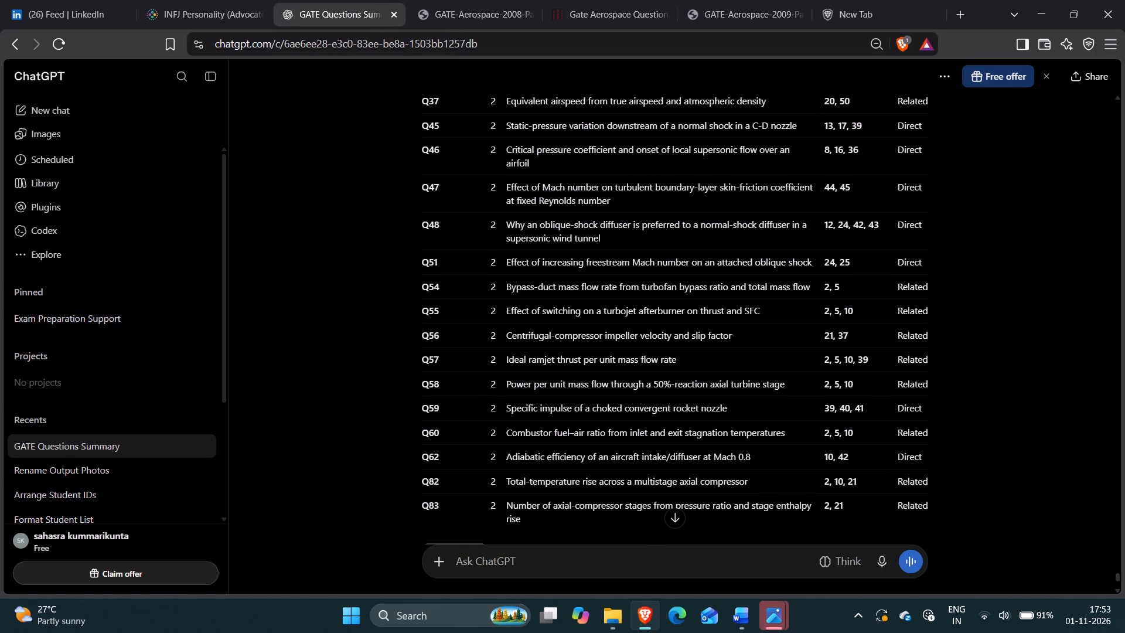
pyautogui.scroll(2, 529, 274)
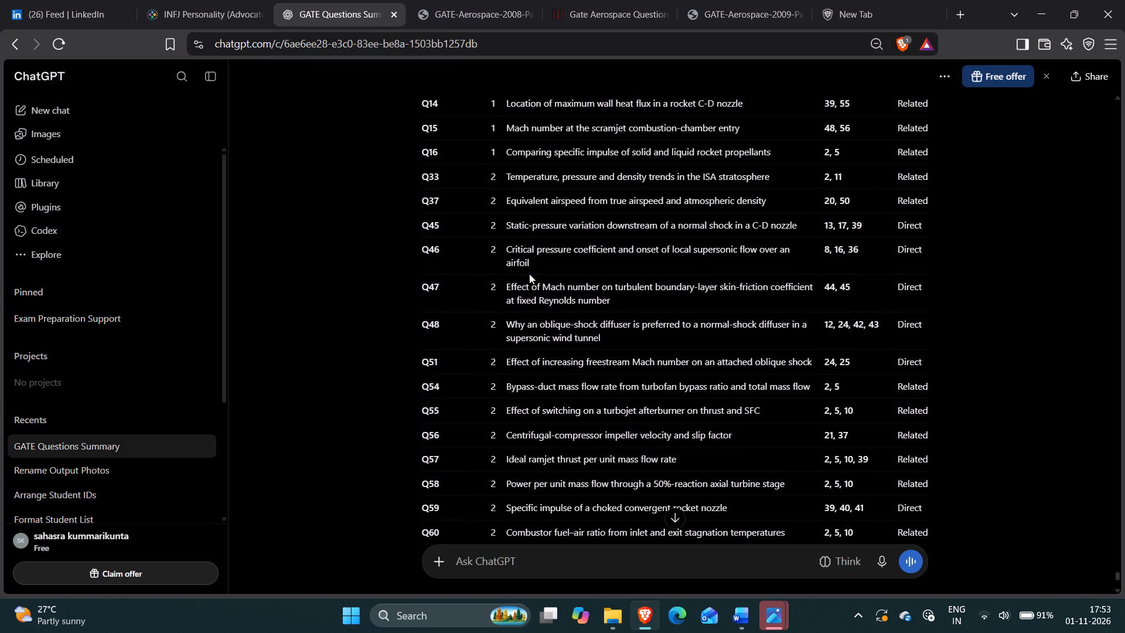
pyautogui.scroll(1, 529, 274)
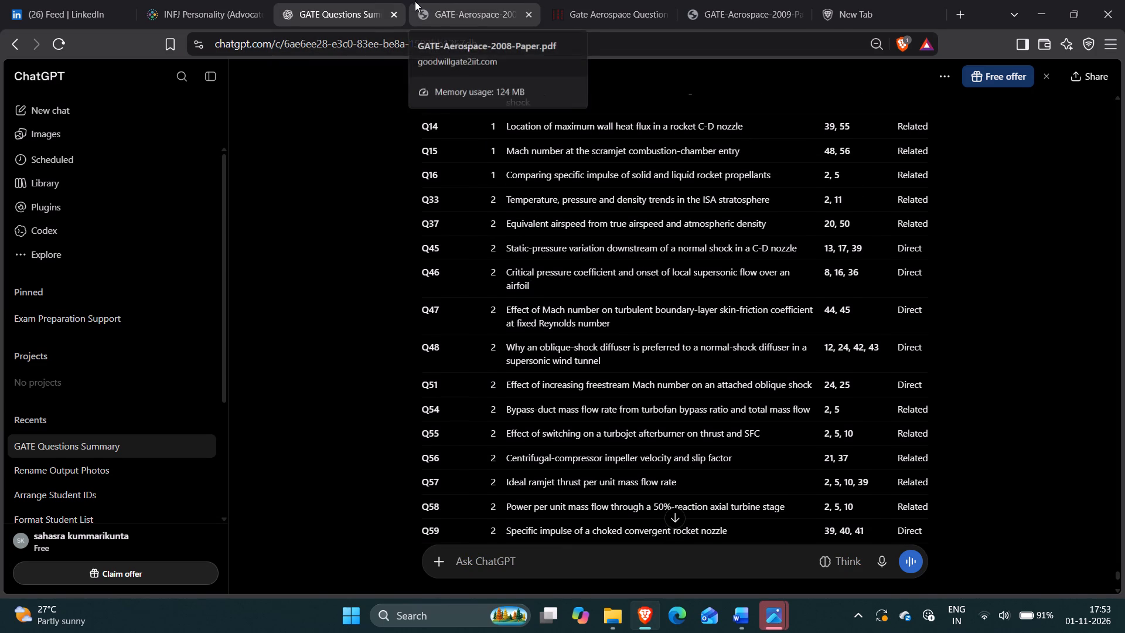
pyautogui.click(452, 0)
pyautogui.scroll(2, 444, 329)
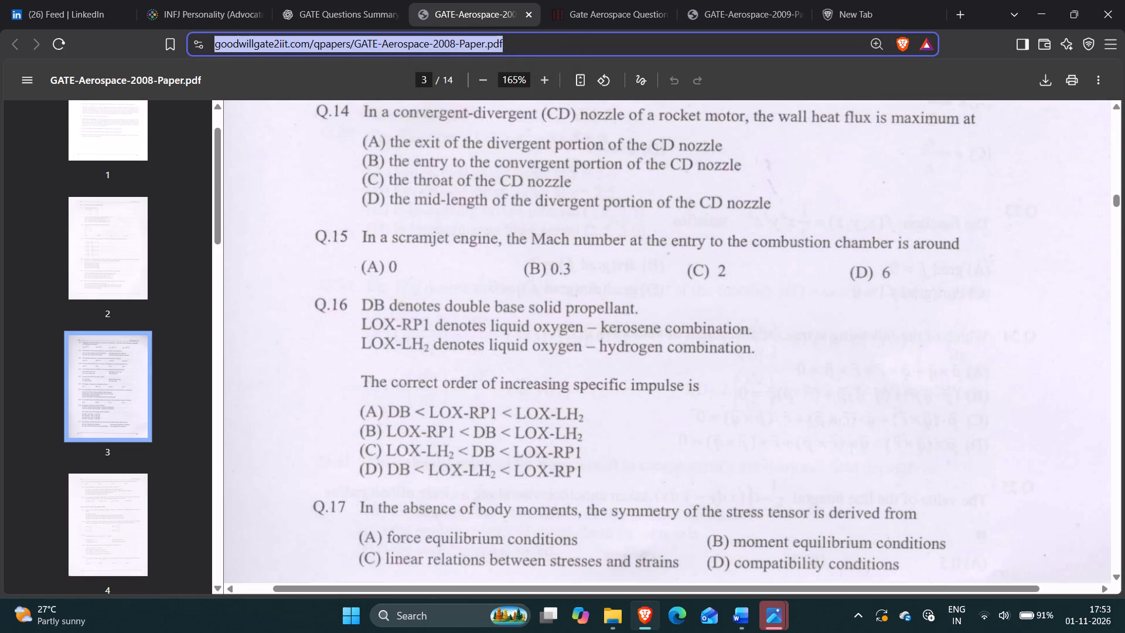
pyautogui.scroll(1, 444, 329)
pyautogui.scroll(-2, 444, 329)
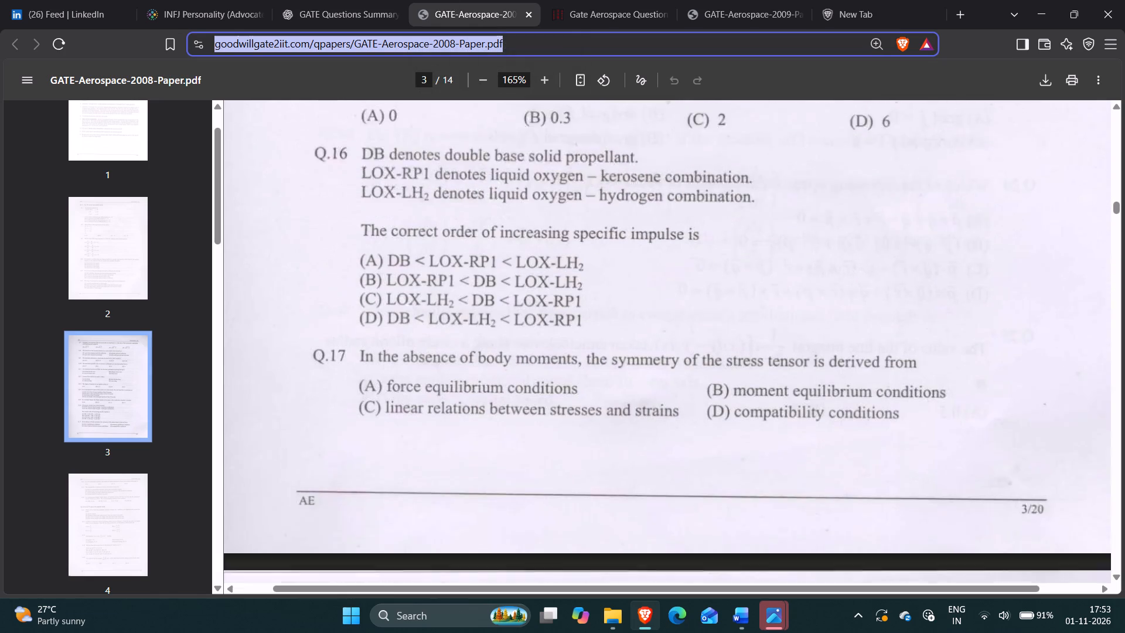
pyautogui.scroll(-1, 444, 329)
# Capture a screen snip of Q.14, on wall heat flux in a rocket motor's CD nozzle, from page 3 of the 2008 paper.
pyautogui.scroll(2, 444, 329)
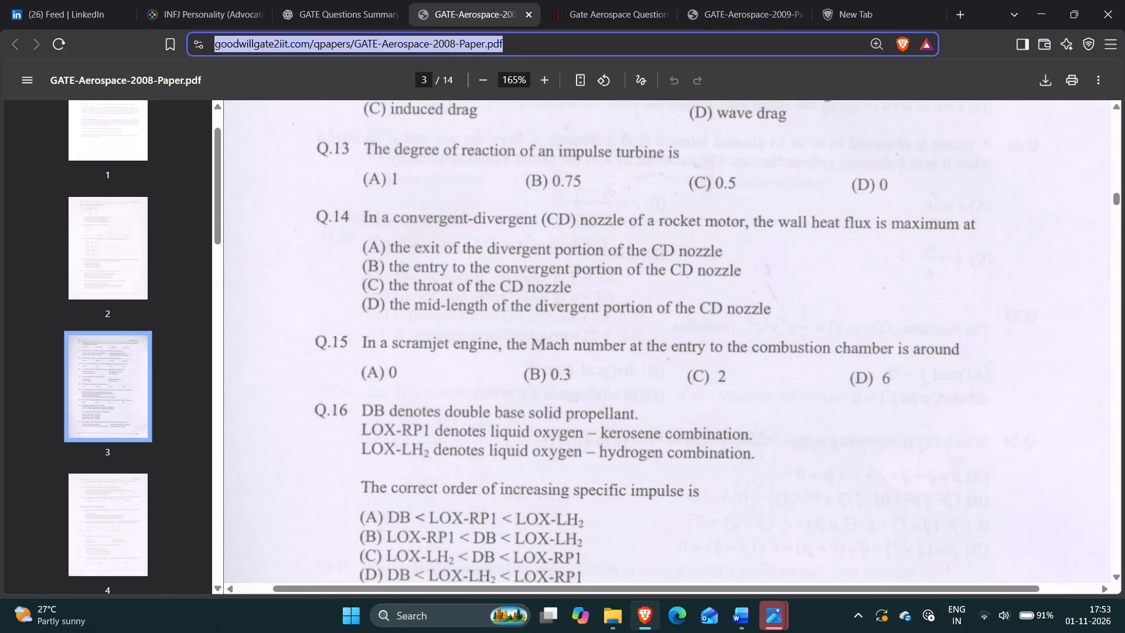
pyautogui.scroll(1, 444, 329)
pyautogui.press('Print')
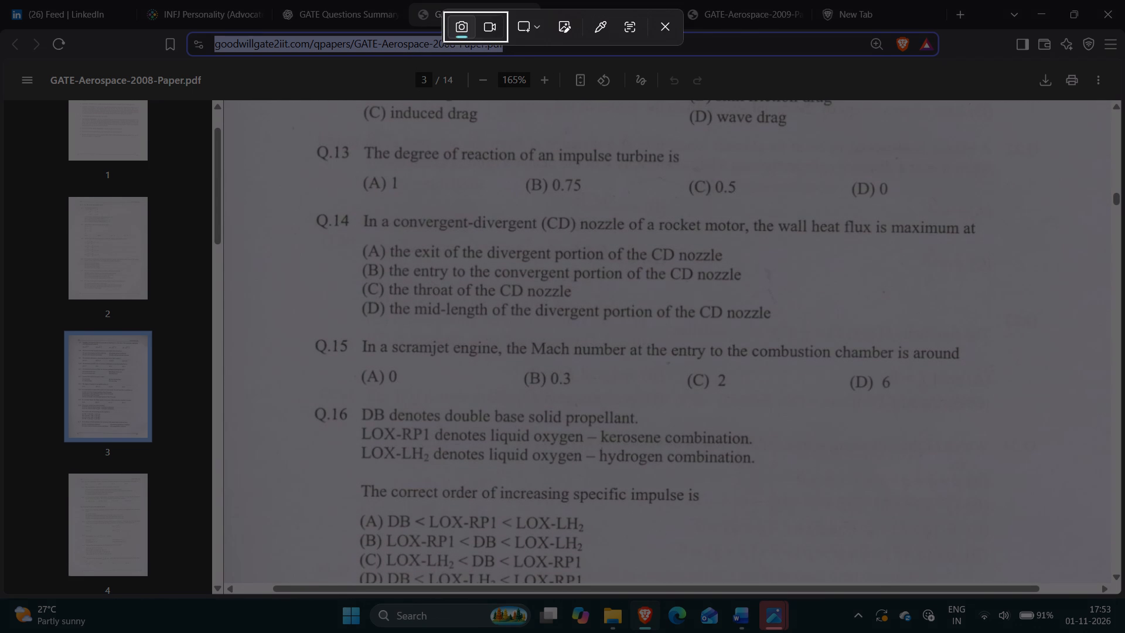
pyautogui.moveTo(287, 199); pyautogui.dragTo(900, 350)
pyautogui.hscroll(1, 573, 341)
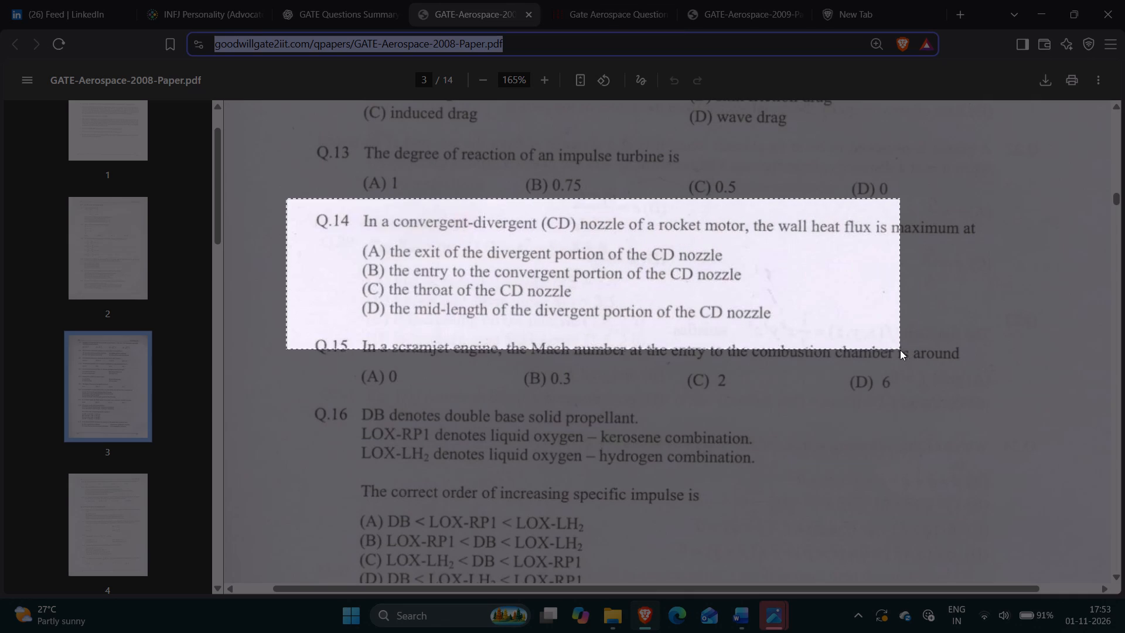
pyautogui.moveTo(900, 350); pyautogui.dragTo(994, 333)
pyautogui.hscroll(1, 938, 365)
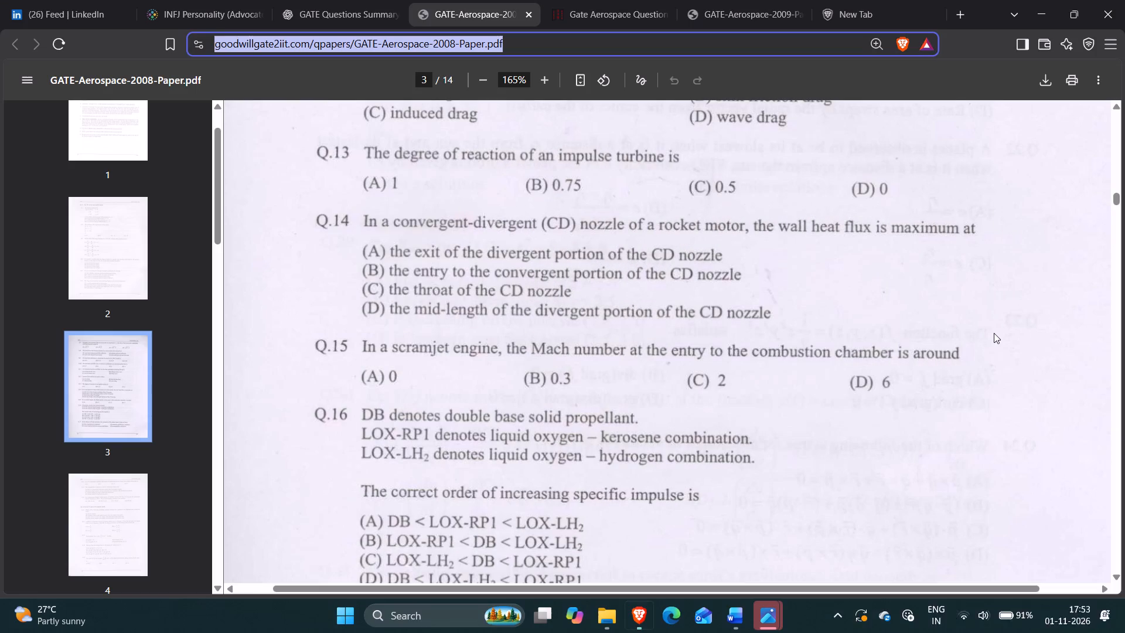
# Look through the rest of page 3 and pages 4 and 5 of the 2008 paper, covering Q.15 to Q.31, for relevant questions.
pyautogui.scroll(-3, 686, 397)
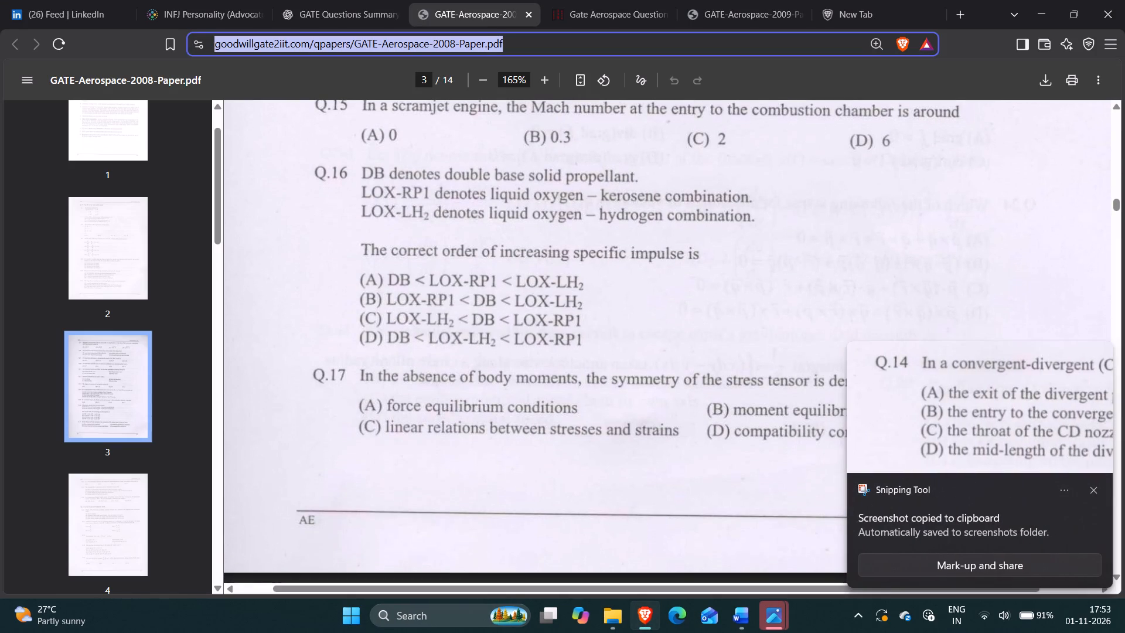
pyautogui.click(606, 619)
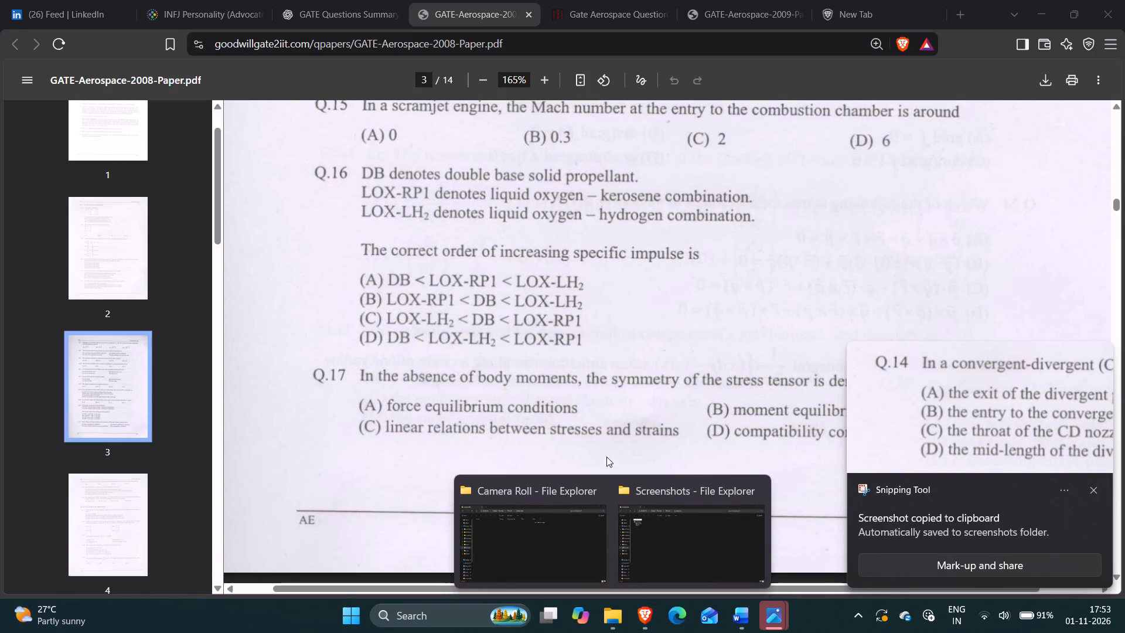
pyautogui.click(606, 353)
pyautogui.scroll(-1, 606, 353)
pyautogui.scroll(-1, 471, 375)
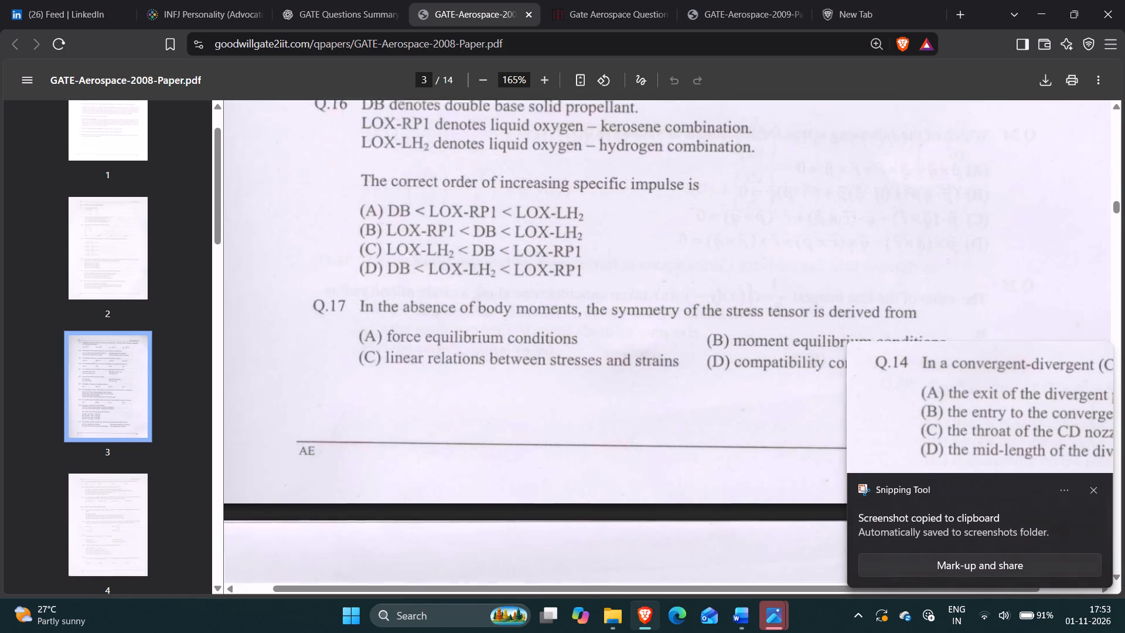
pyautogui.scroll(-5, 471, 375)
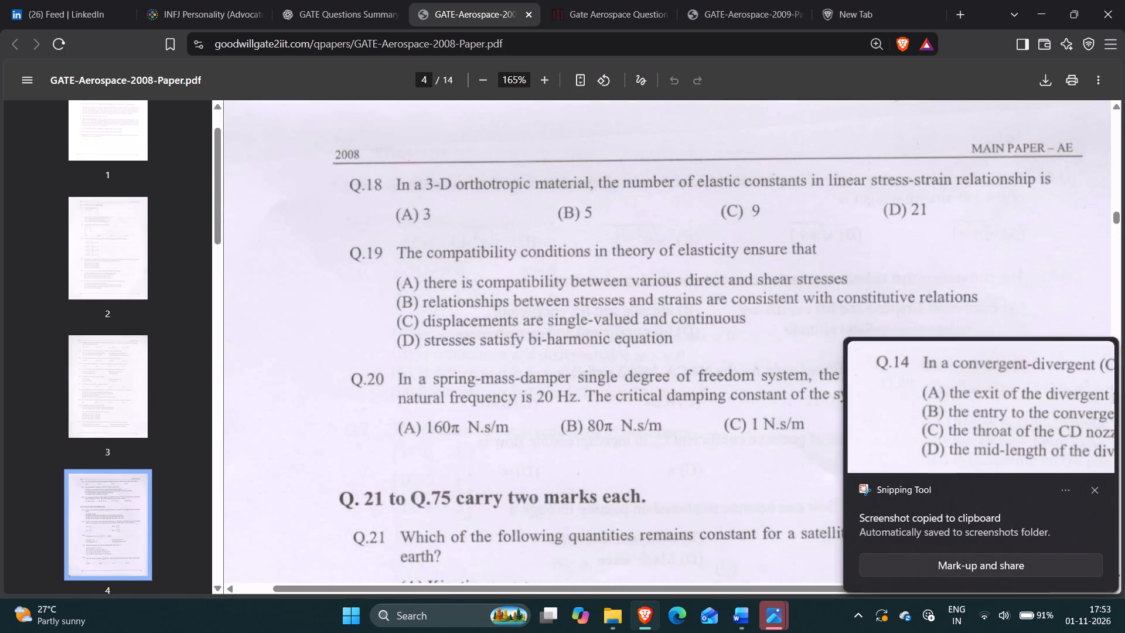
pyautogui.scroll(-5, 471, 375)
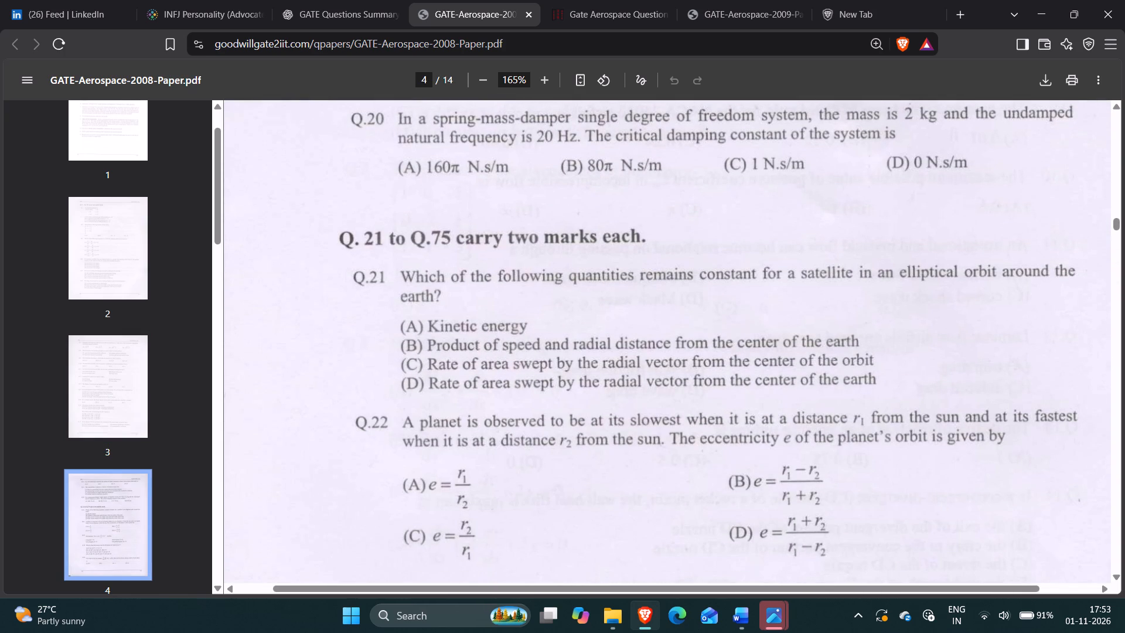
pyautogui.scroll(-2, 471, 375)
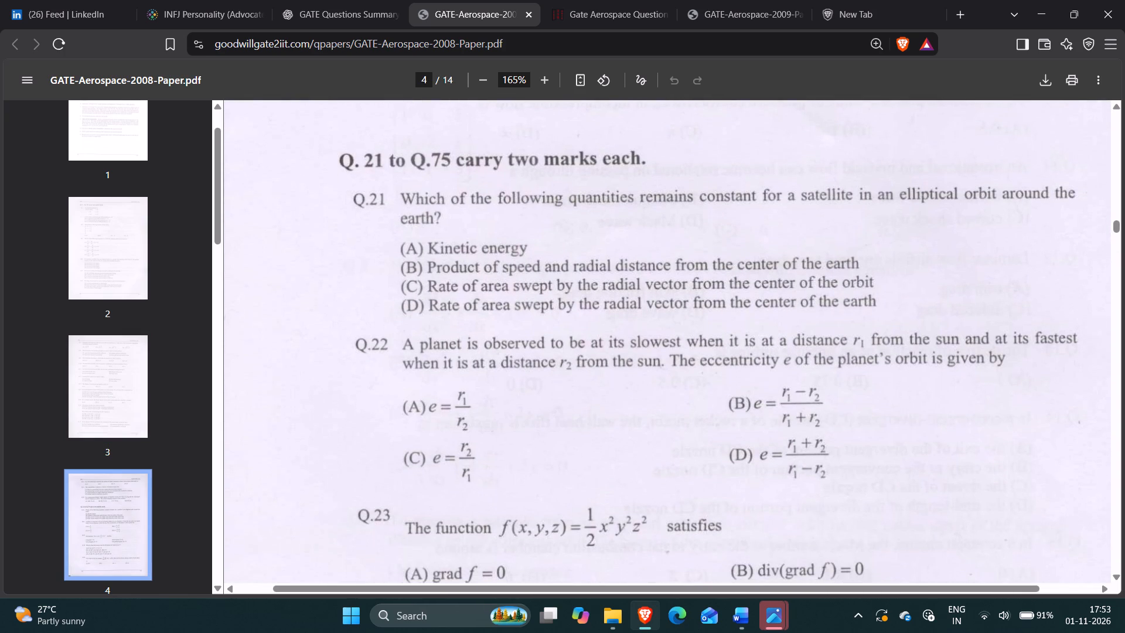
pyautogui.scroll(-7, 471, 375)
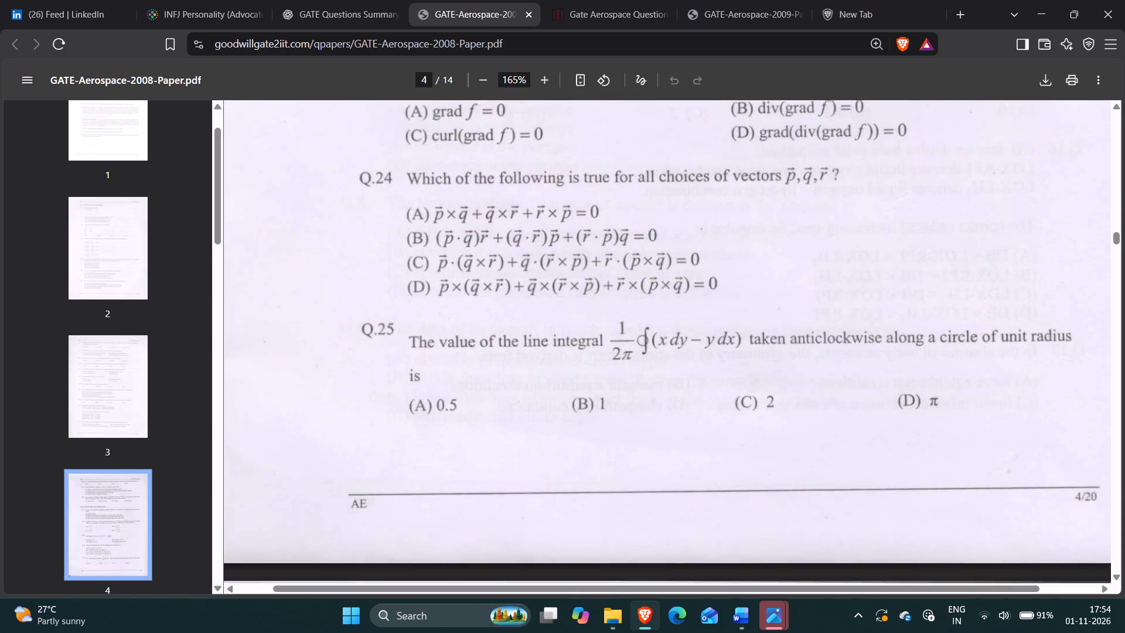
pyautogui.scroll(-7, 471, 375)
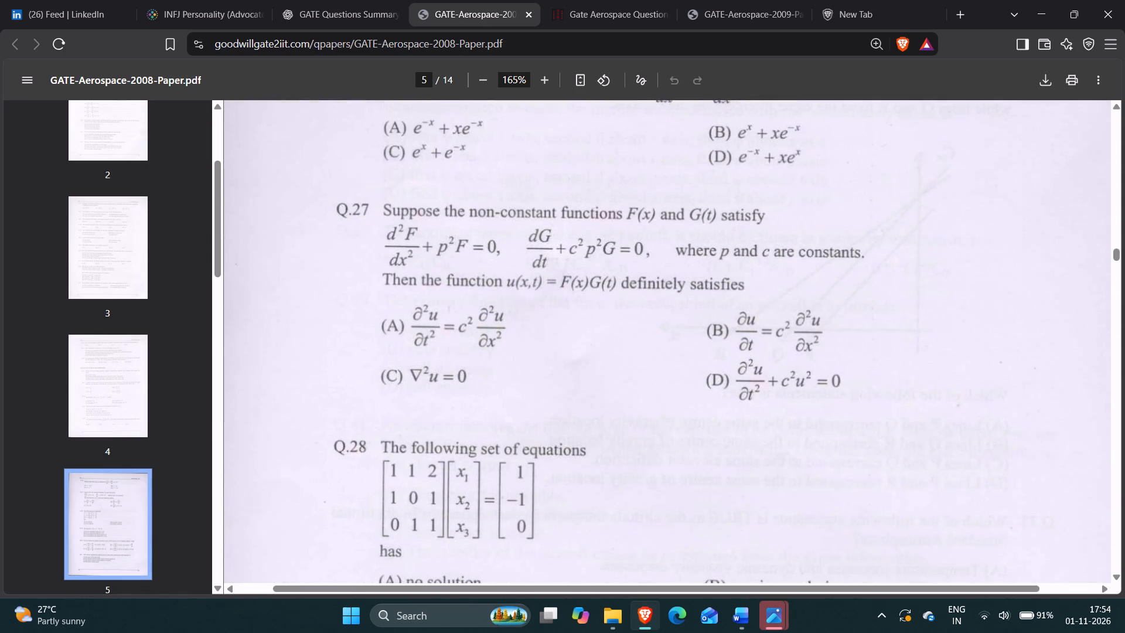
pyautogui.scroll(-7, 471, 375)
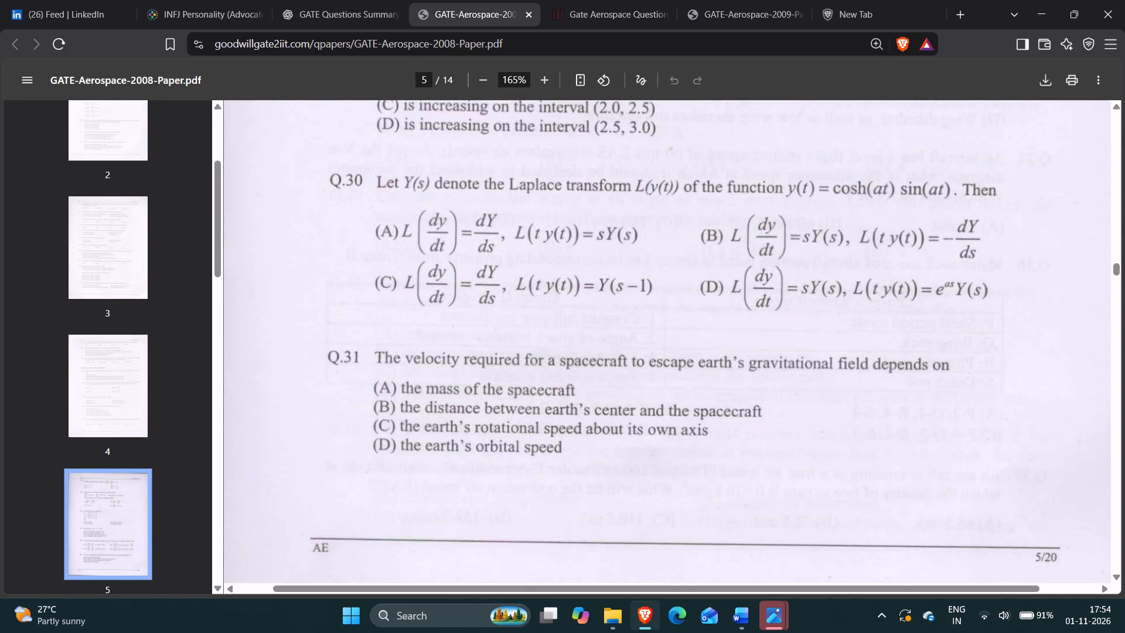
# Capture a screen snip of Q.32 on page 6, including its Cm versus α figure and all four answer options.
pyautogui.scroll(-7, 471, 375)
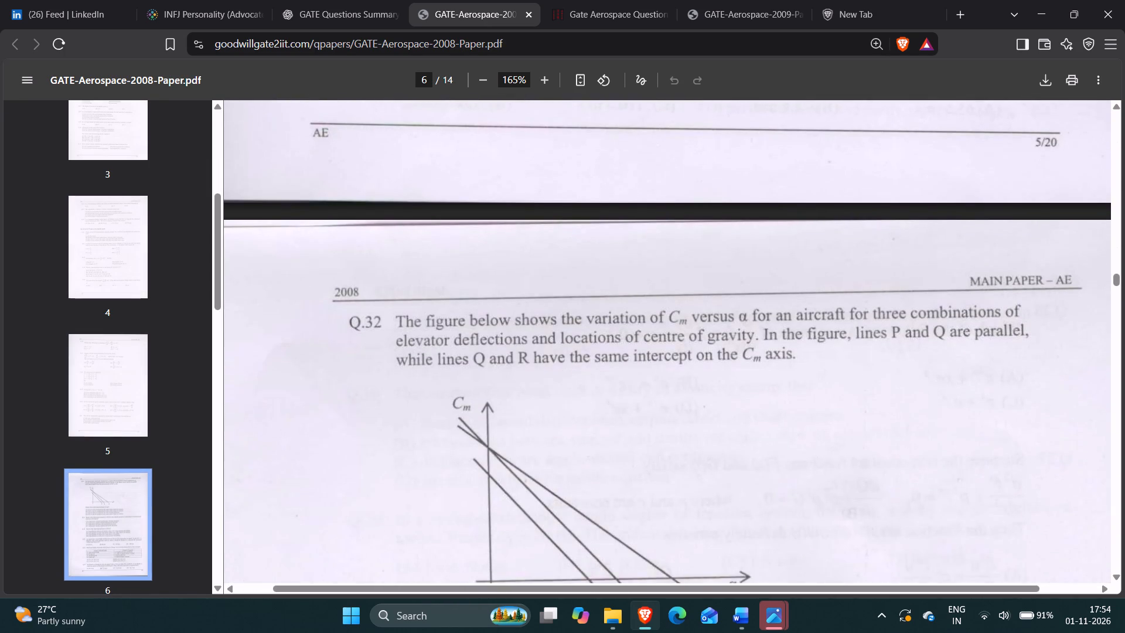
pyautogui.scroll(-4, 471, 375)
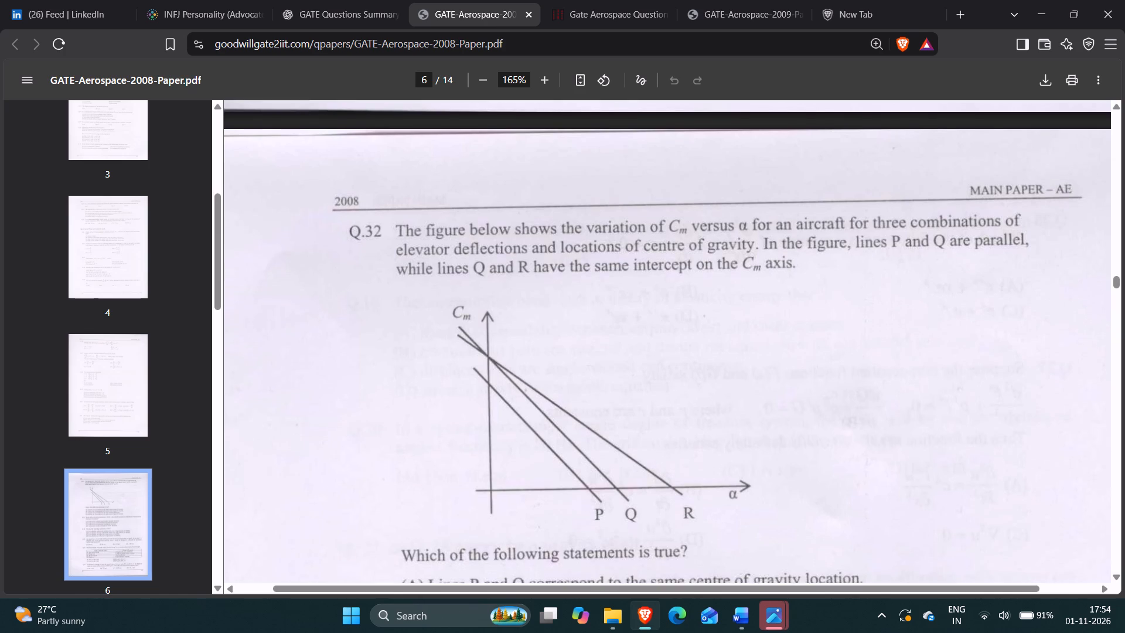
pyautogui.scroll(-1, 471, 375)
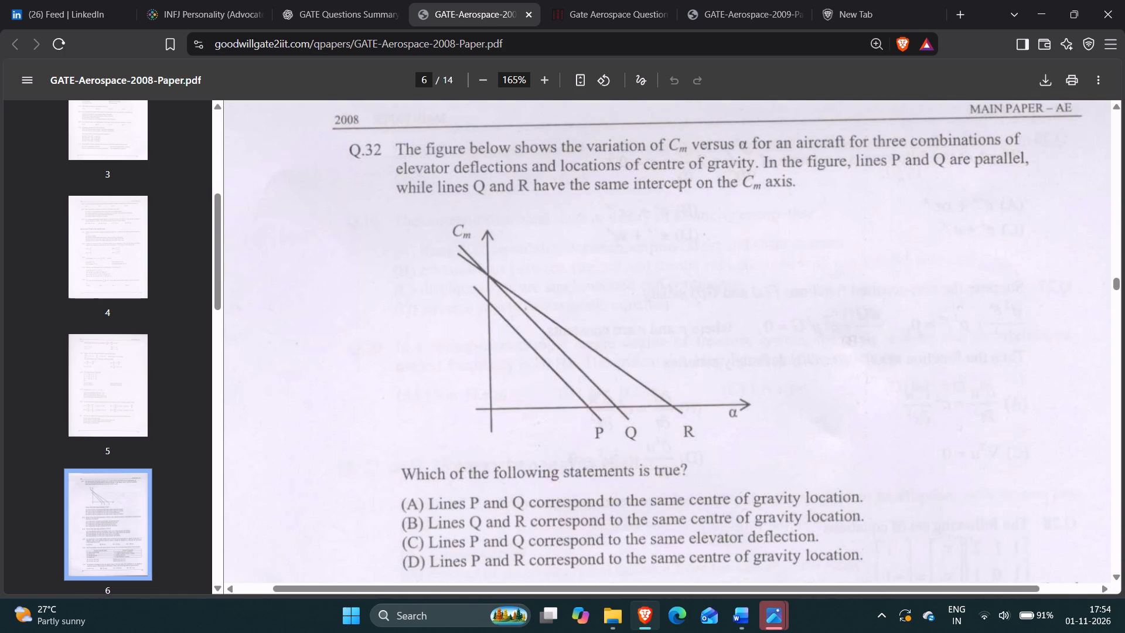
pyautogui.press('Print')
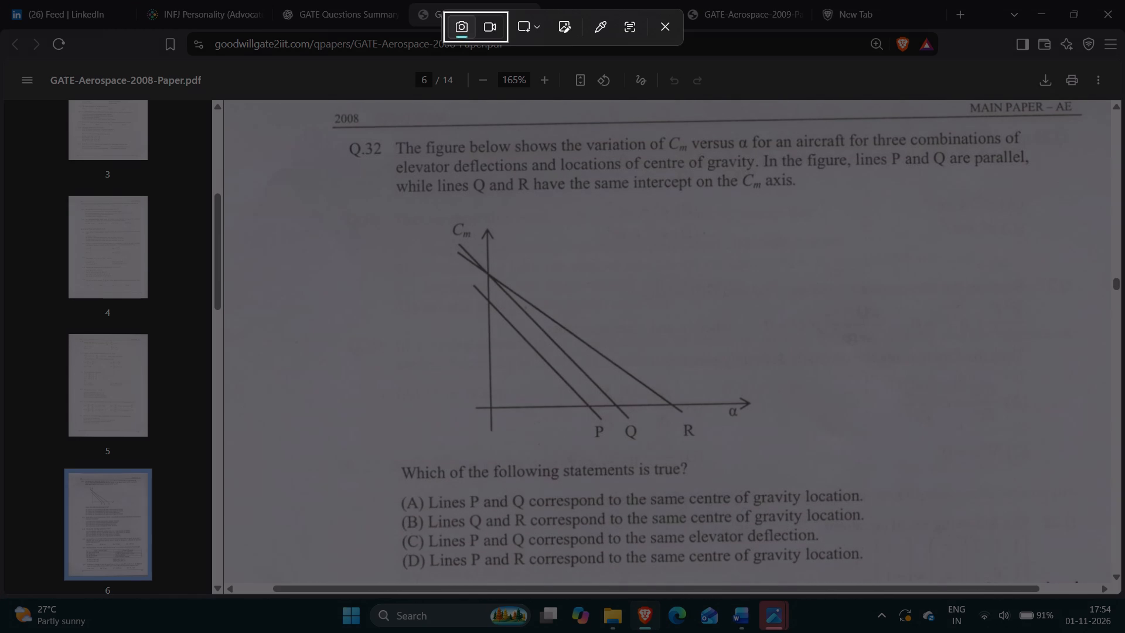
pyautogui.moveTo(336, 134); pyautogui.dragTo(1015, 578)
pyautogui.hscroll(2, 659, 468)
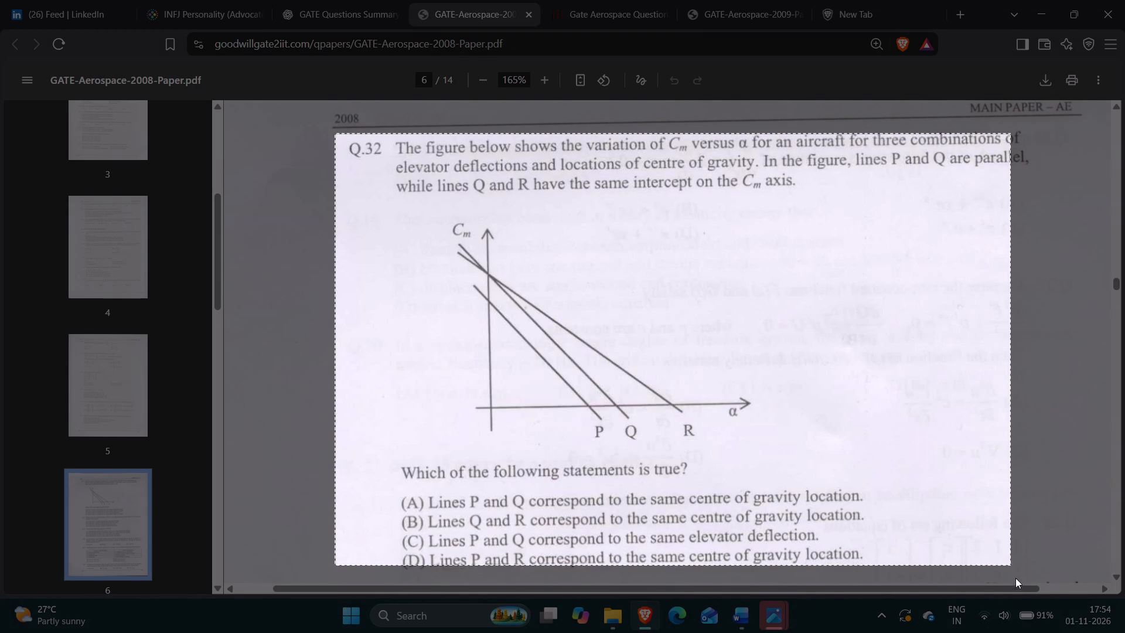
pyautogui.moveTo(1015, 578); pyautogui.dragTo(1042, 580)
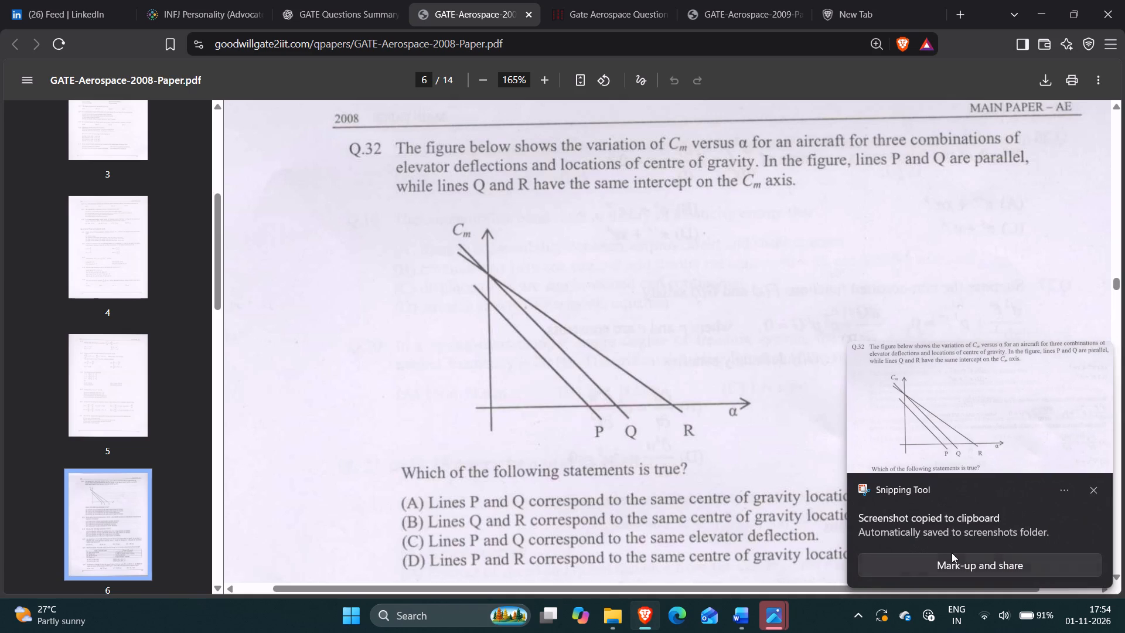
# Read Q.33 to Q.36 on page 6 of the 2008 paper to judge which are relevant.
pyautogui.scroll(-6, 696, 472)
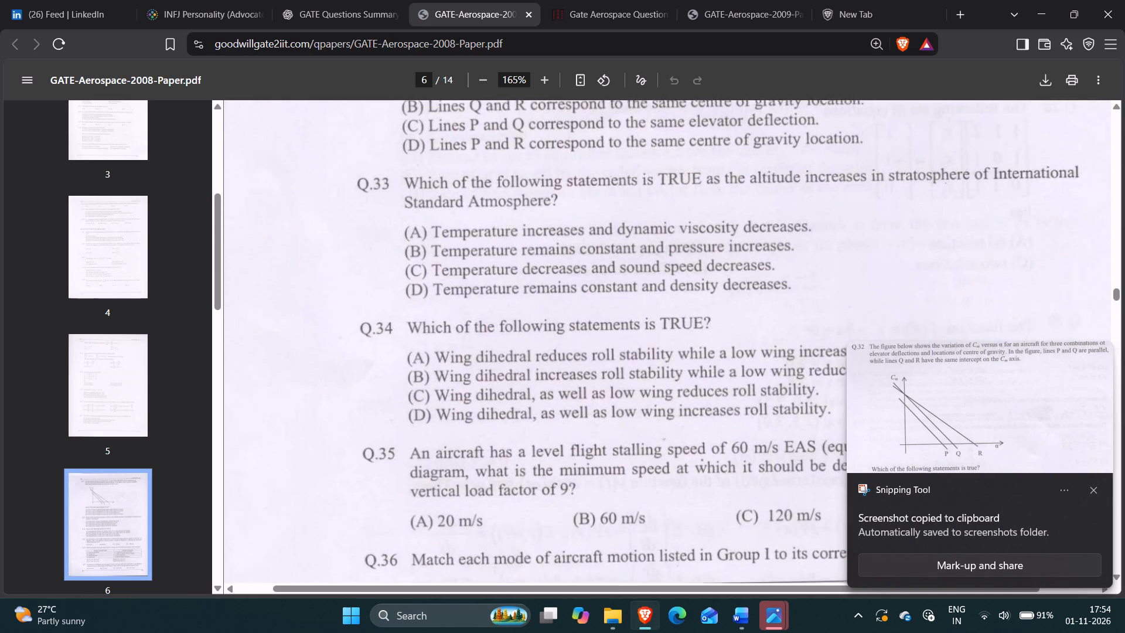
pyautogui.scroll(-1, 696, 472)
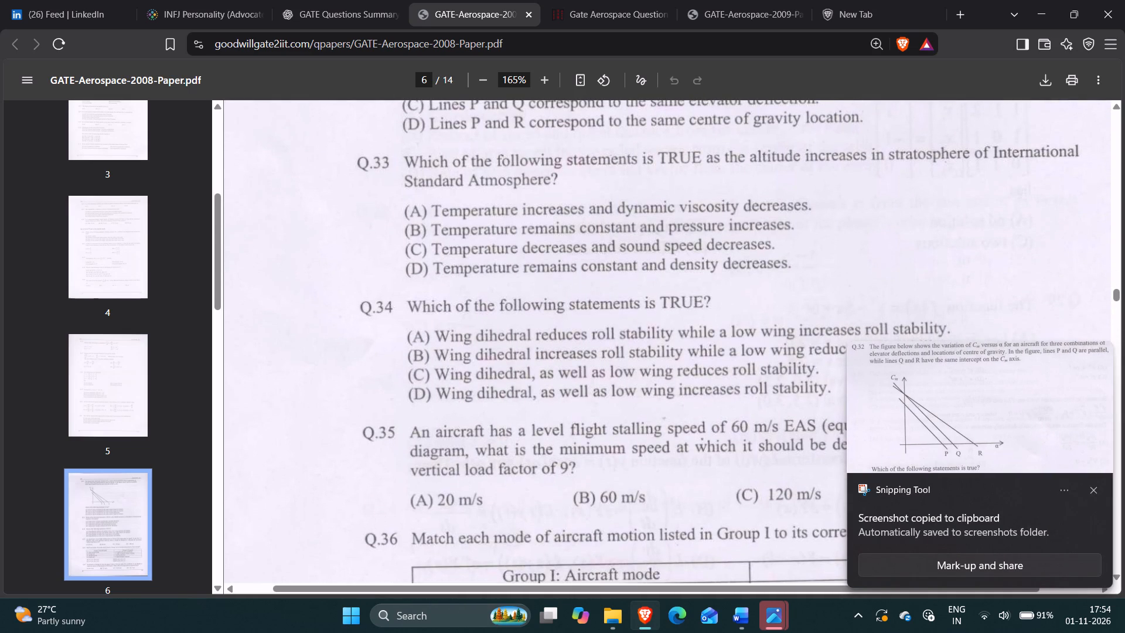
pyautogui.scroll(-1, 435, 459)
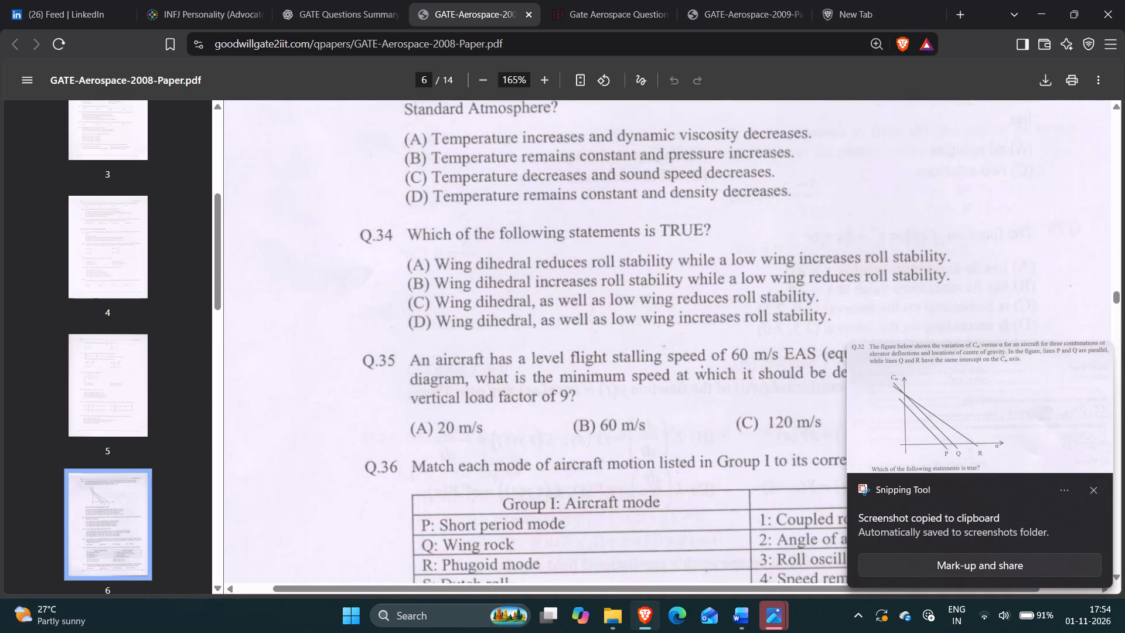
pyautogui.scroll(-3, 435, 459)
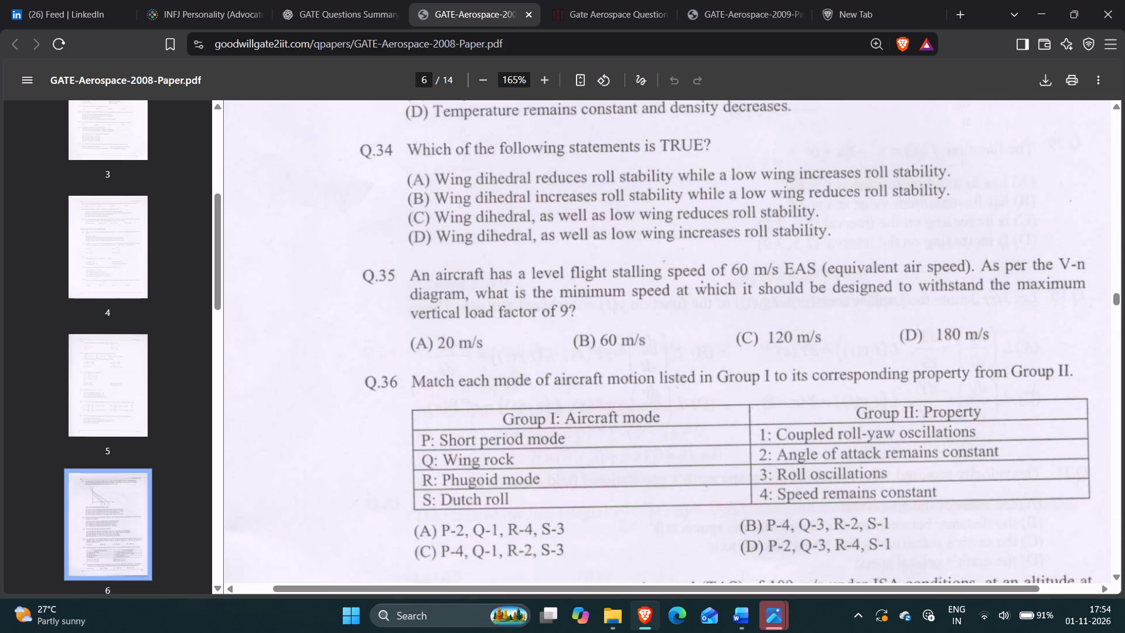
pyautogui.scroll(-2, 435, 459)
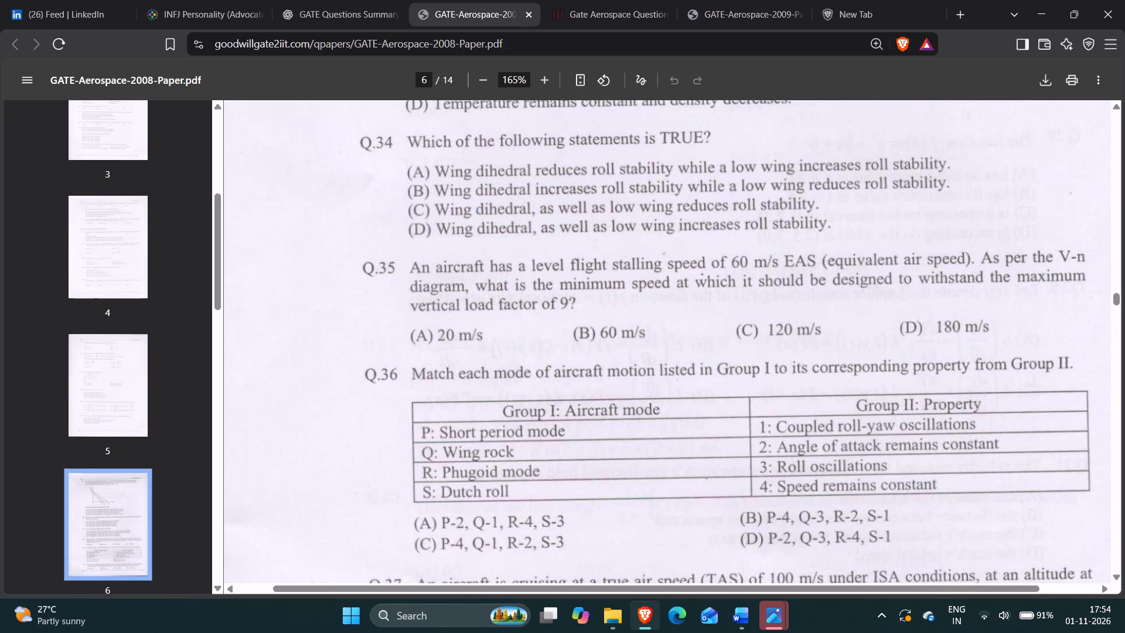
pyautogui.scroll(-1, 435, 459)
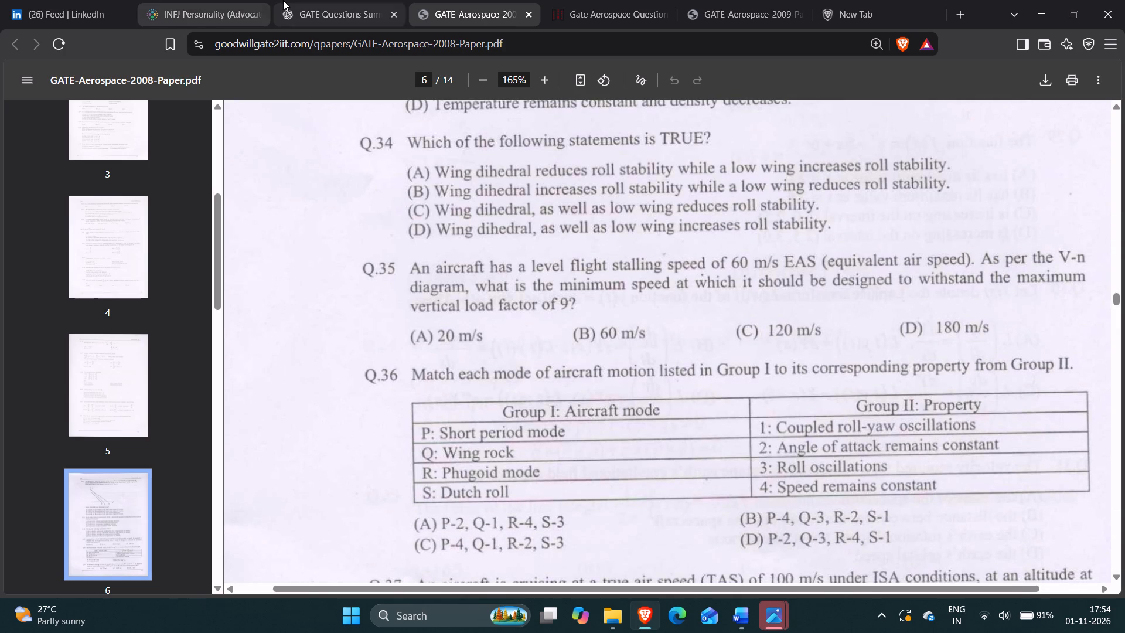
# Check the ChatGPT list of relevant 2008 questions and capture a screen snip of Q.37, on equivalent air speed, with its options.
pyautogui.click(283, 0)
pyautogui.click(488, 0)
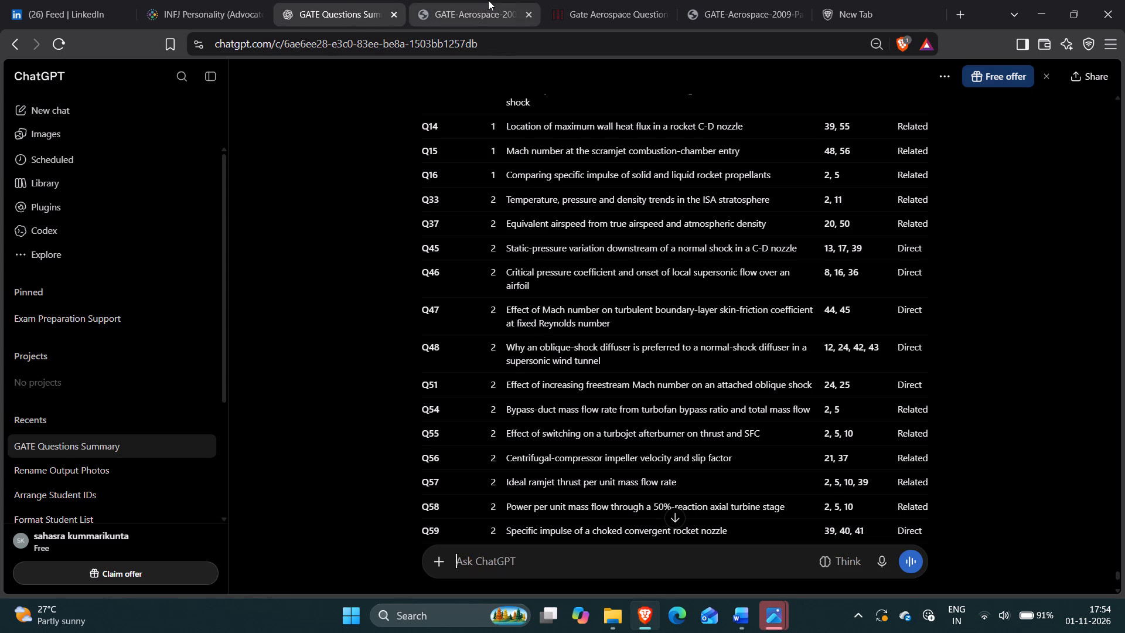
pyautogui.scroll(-1, 481, 290)
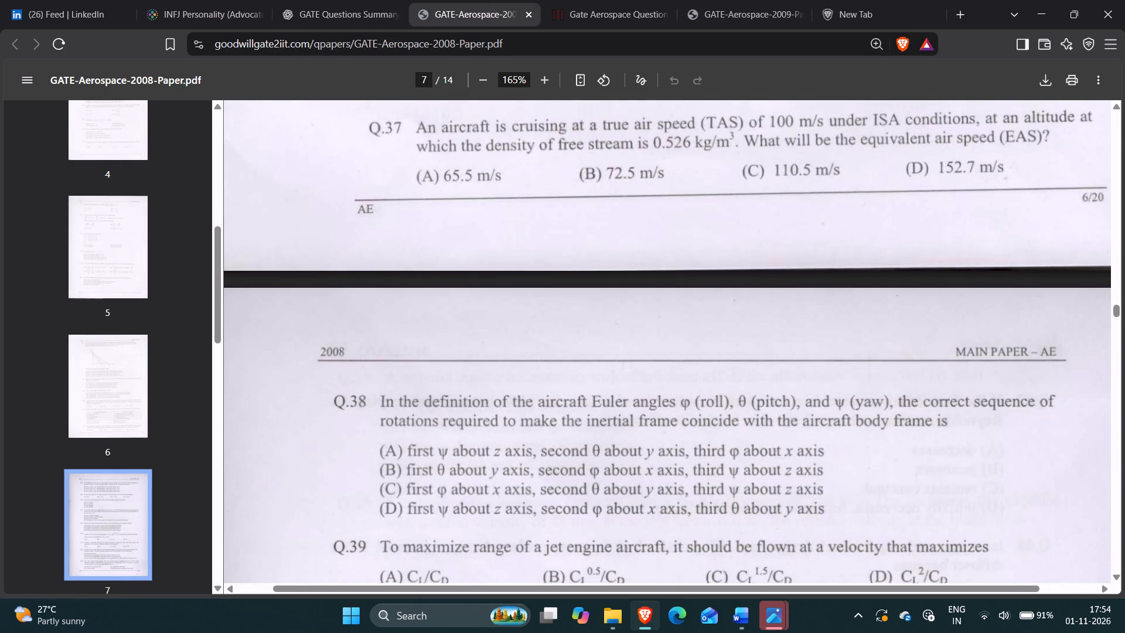
pyautogui.scroll(-1, 481, 290)
pyautogui.press('Print')
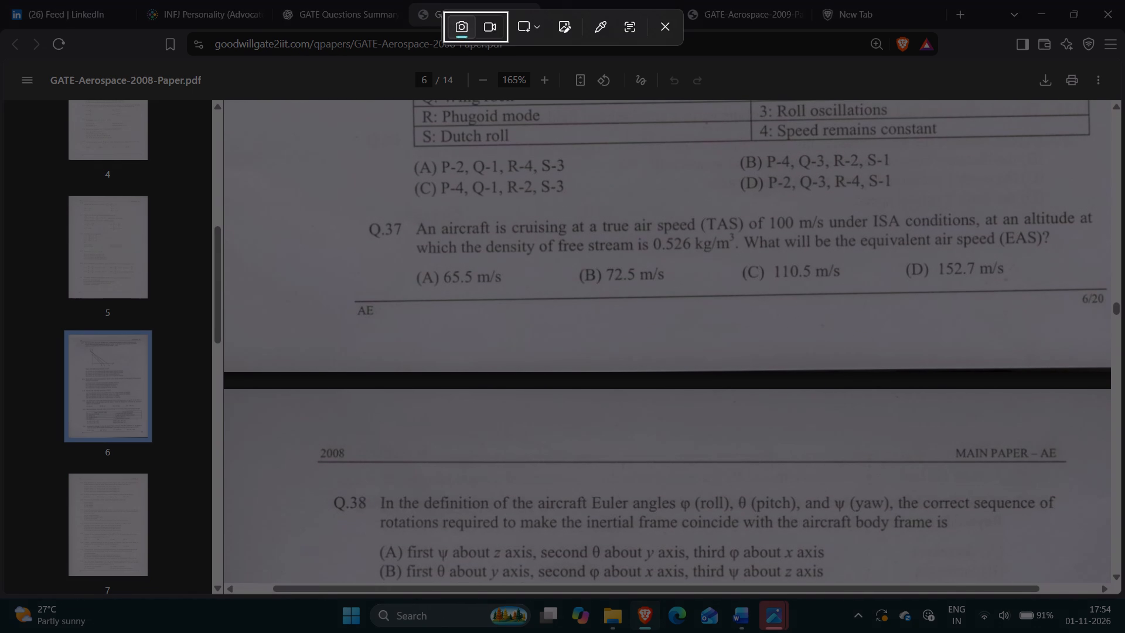
pyautogui.moveTo(343, 200); pyautogui.dragTo(1099, 325)
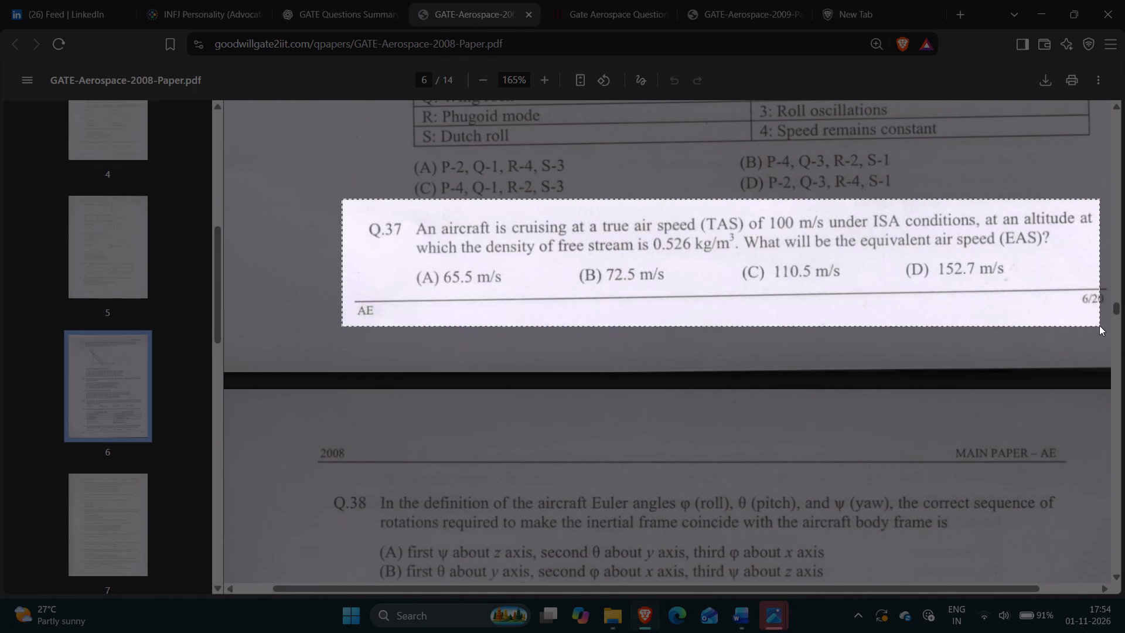
pyautogui.moveTo(1099, 325); pyautogui.dragTo(1107, 294)
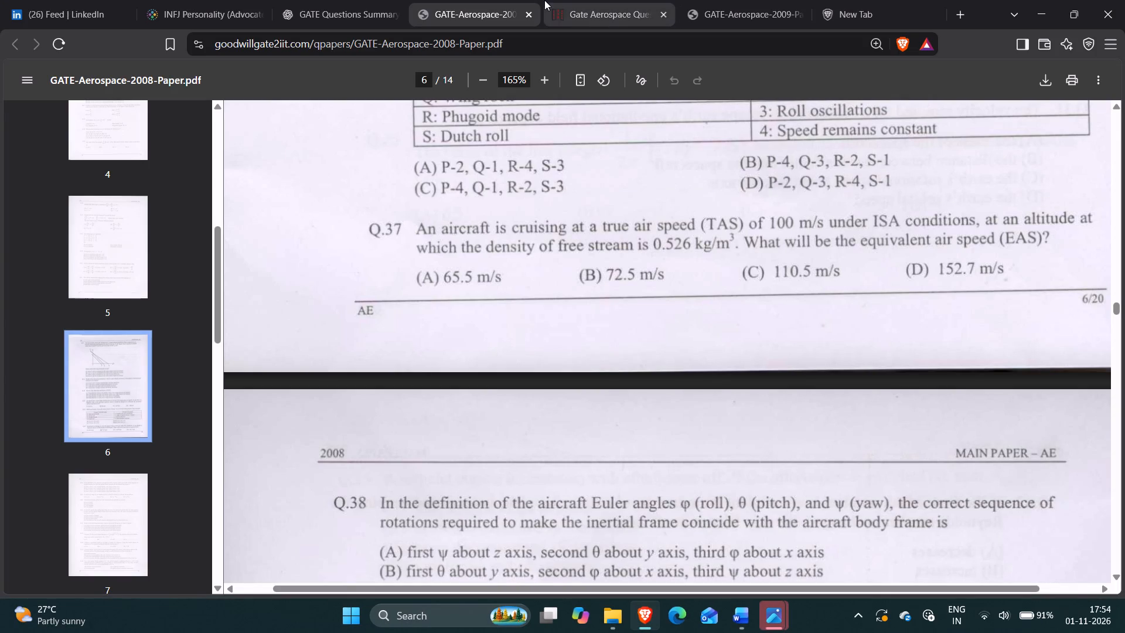
# Recheck the ChatGPT question list and capture a screen snip of Q.43 on page 7, on circulation from a stream function.
pyautogui.click(364, 0)
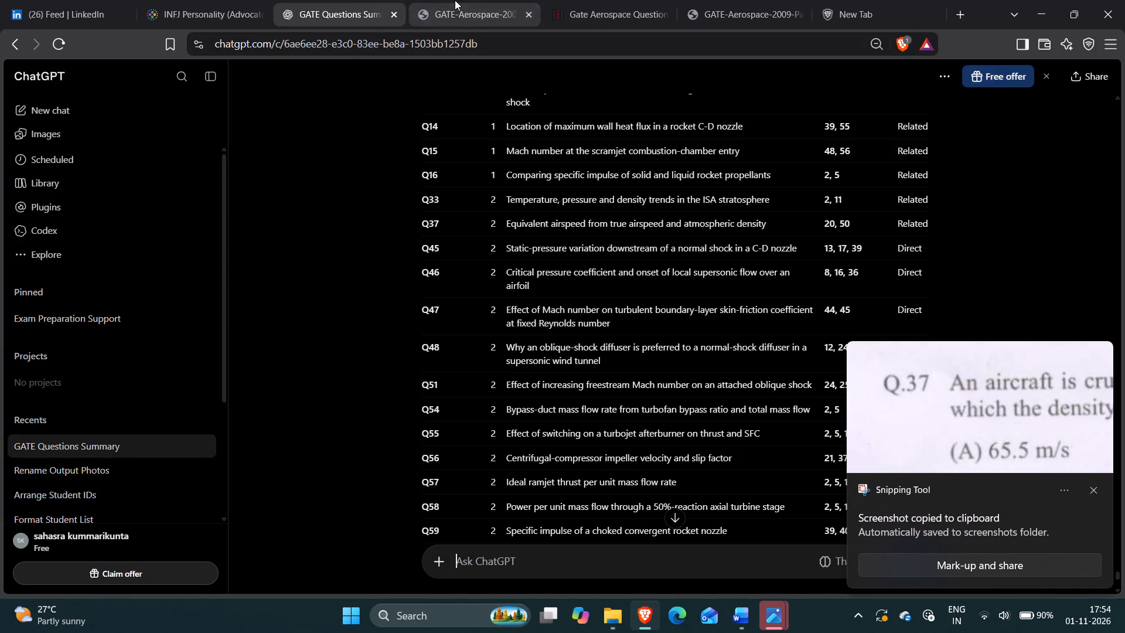
pyautogui.click(457, 0)
pyautogui.scroll(-4, 432, 350)
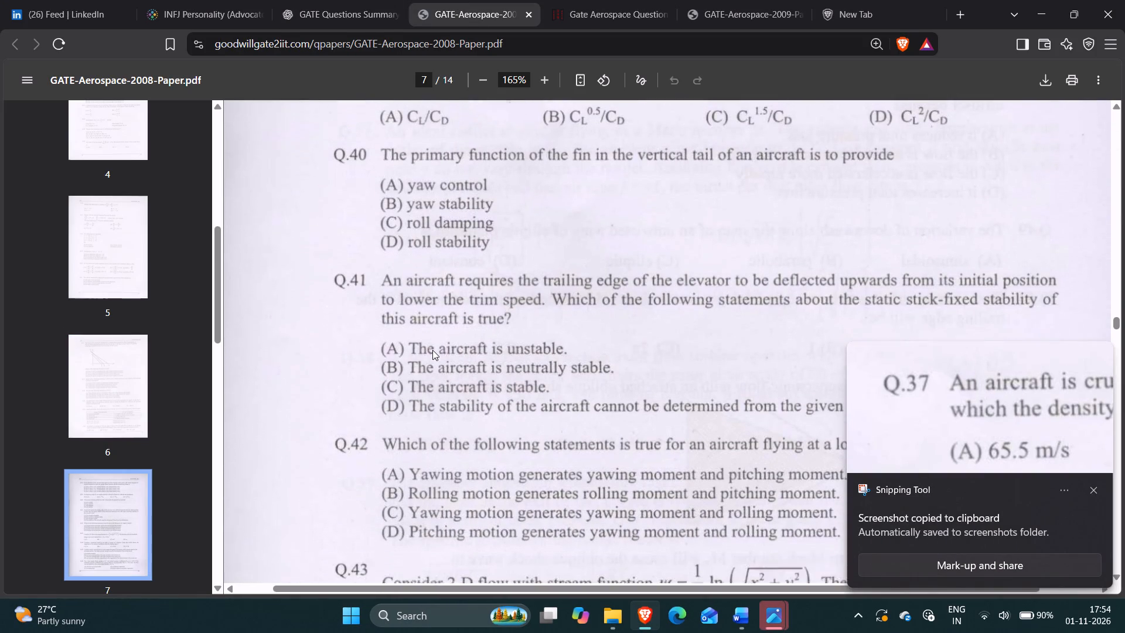
pyautogui.scroll(-7, 432, 350)
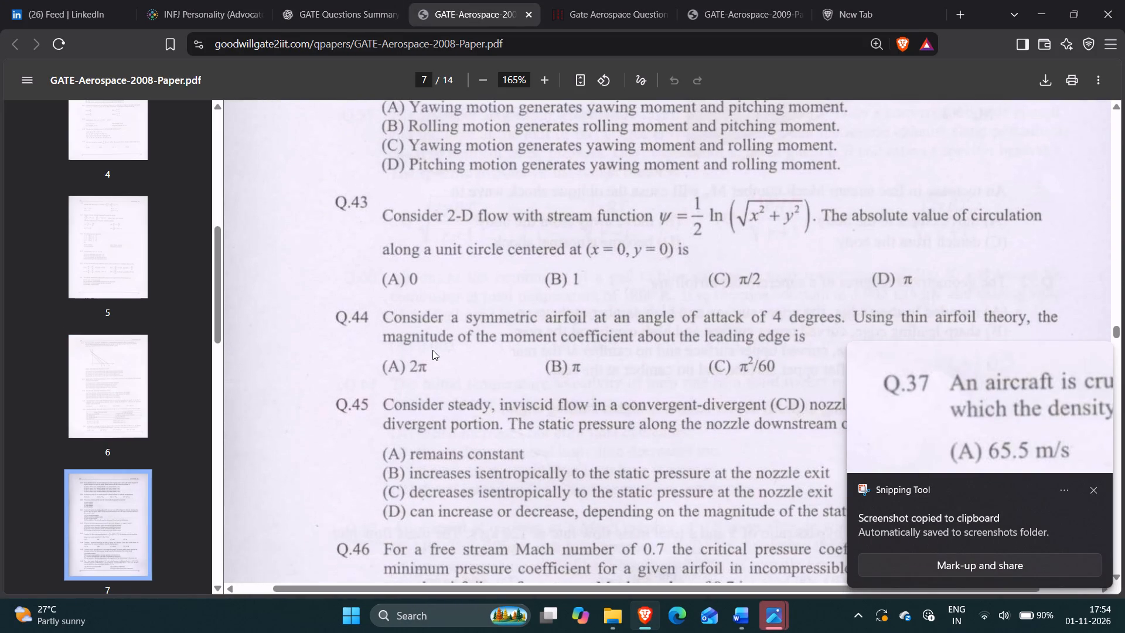
pyautogui.scroll(-3, 432, 350)
pyautogui.press('Print')
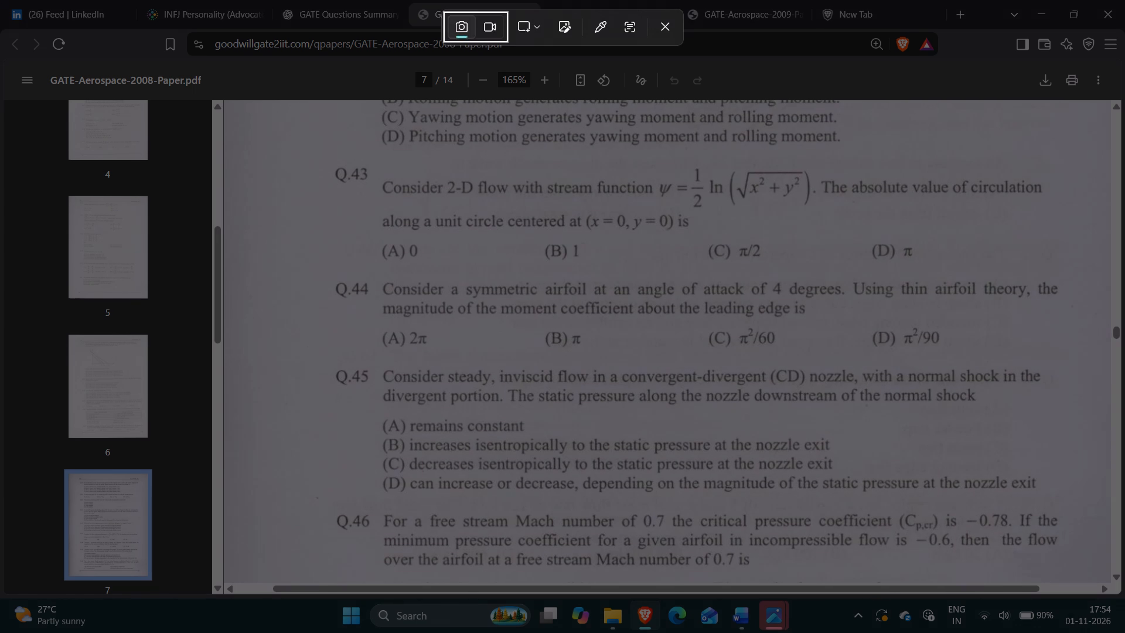
pyautogui.click(318, 152)
pyautogui.moveTo(334, 161); pyautogui.dragTo(1037, 271)
pyautogui.hscroll(2, 656, 280)
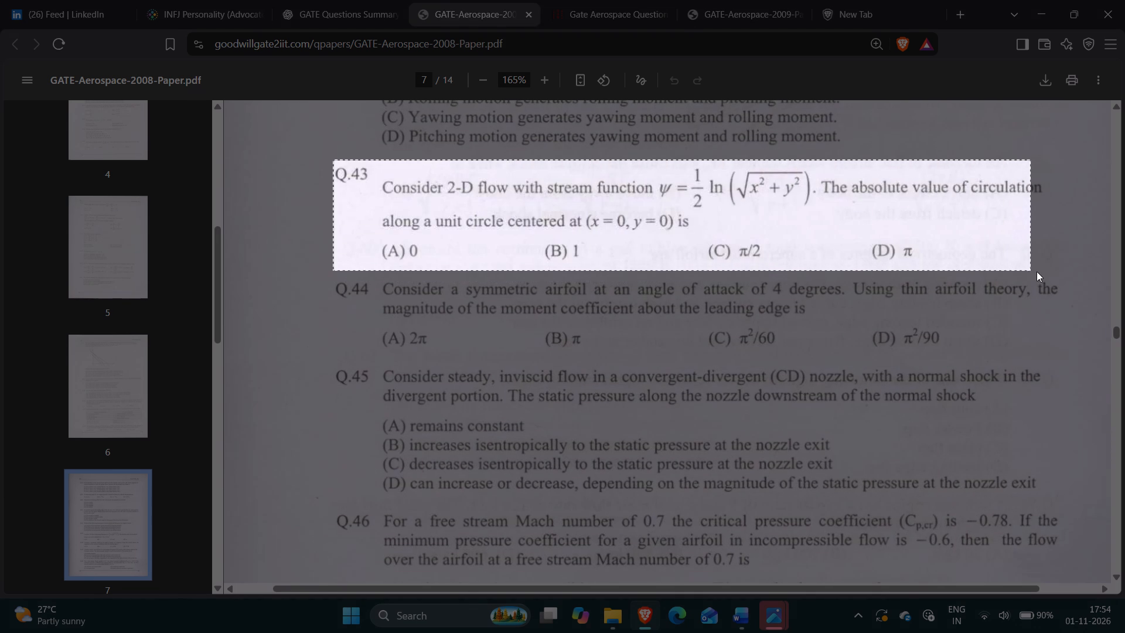
pyautogui.moveTo(1037, 271); pyautogui.dragTo(1058, 268)
# Capture a screen snip of Q.44, on the symmetric airfoil's leading-edge moment coefficient, including its four options.
pyautogui.scroll(-1, 548, 367)
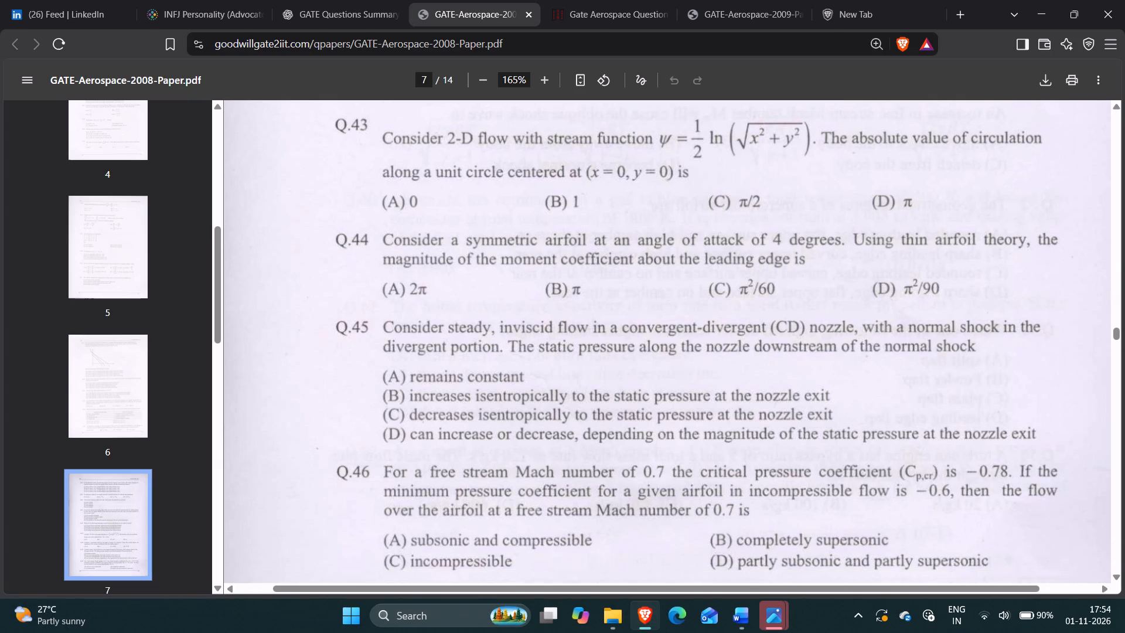
pyautogui.scroll(-1, 500, 304)
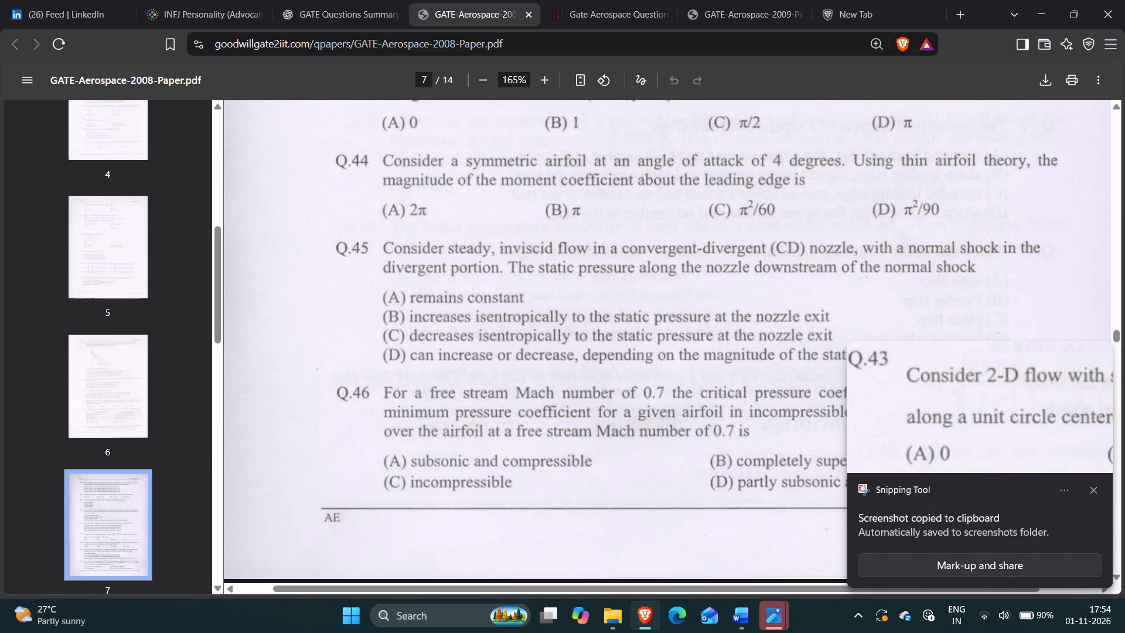
pyautogui.press('Print')
pyautogui.moveTo(328, 154); pyautogui.dragTo(1069, 254)
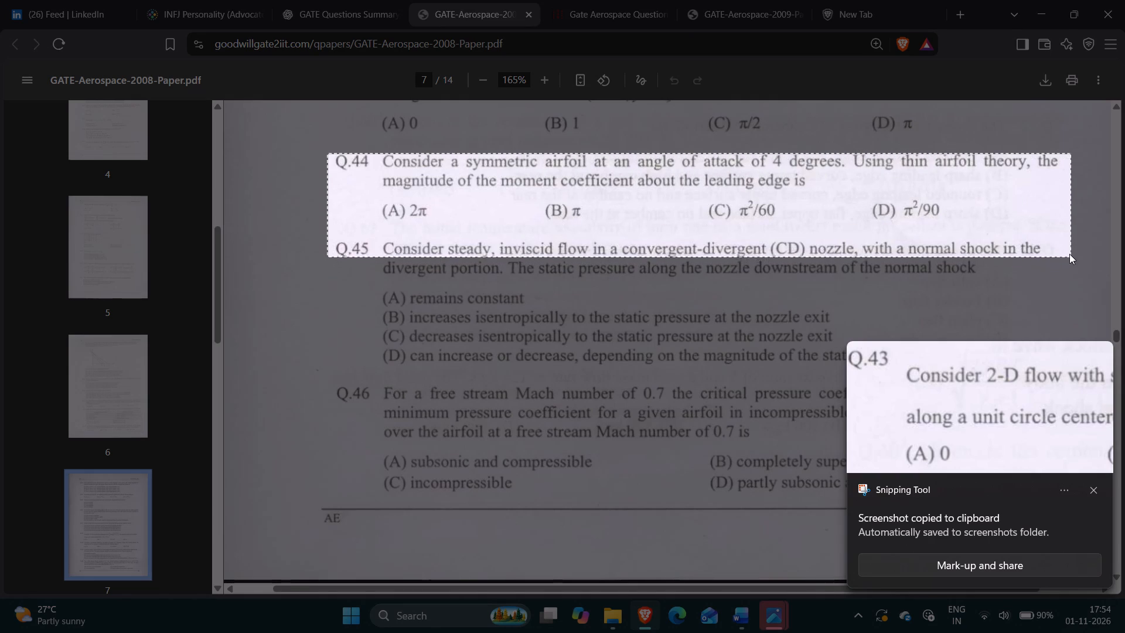
pyautogui.moveTo(1069, 254); pyautogui.dragTo(1071, 238)
# Capture a screen snip of Q.45, on static pressure downstream of a normal shock in a CD nozzle, with all options.
pyautogui.scroll(-1, 673, 268)
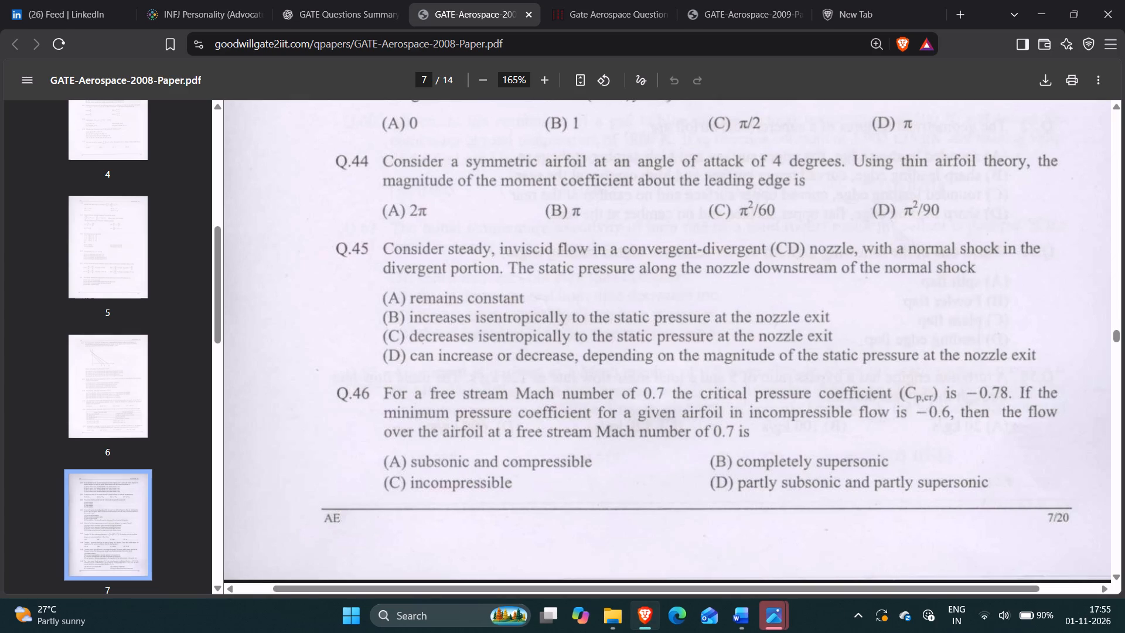
pyautogui.scroll(-1, 673, 268)
pyautogui.scroll(-1, 559, 264)
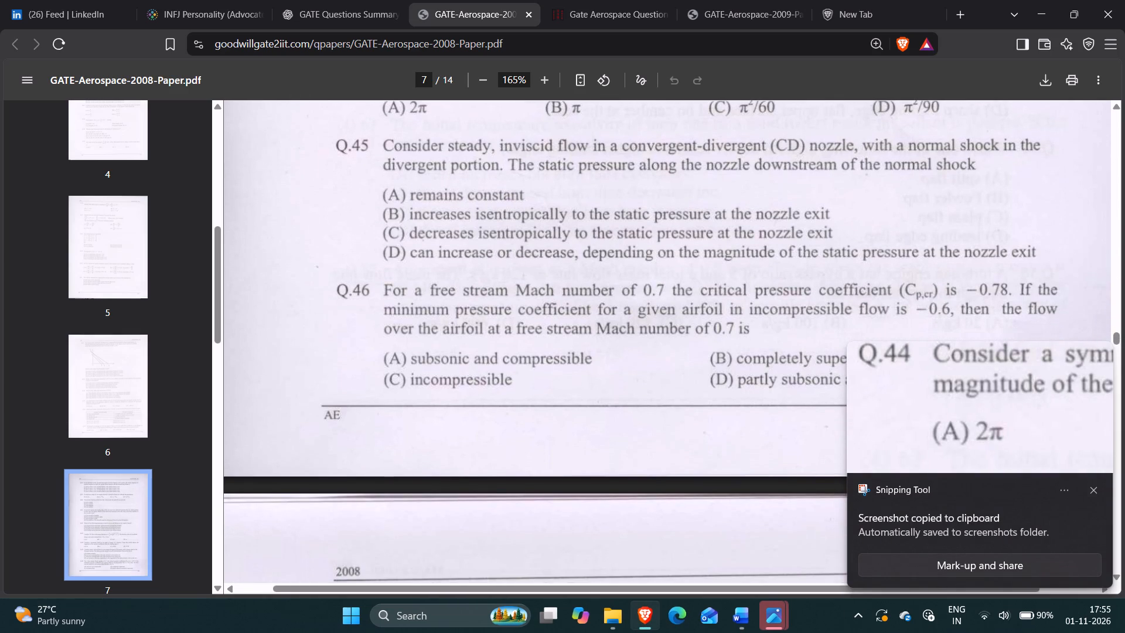
pyautogui.scroll(-1, 559, 264)
pyautogui.press('Print')
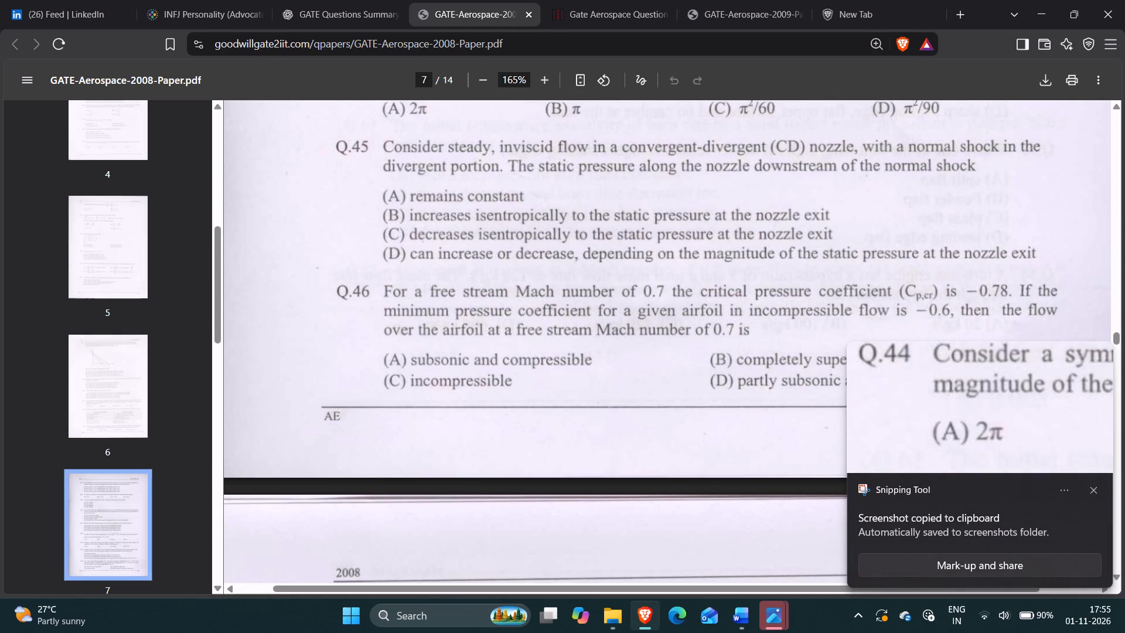
pyautogui.click(323, 125)
pyautogui.scroll(-1, 452, 214)
pyautogui.moveTo(336, 135); pyautogui.dragTo(1075, 267)
pyautogui.hscroll(1, 686, 292)
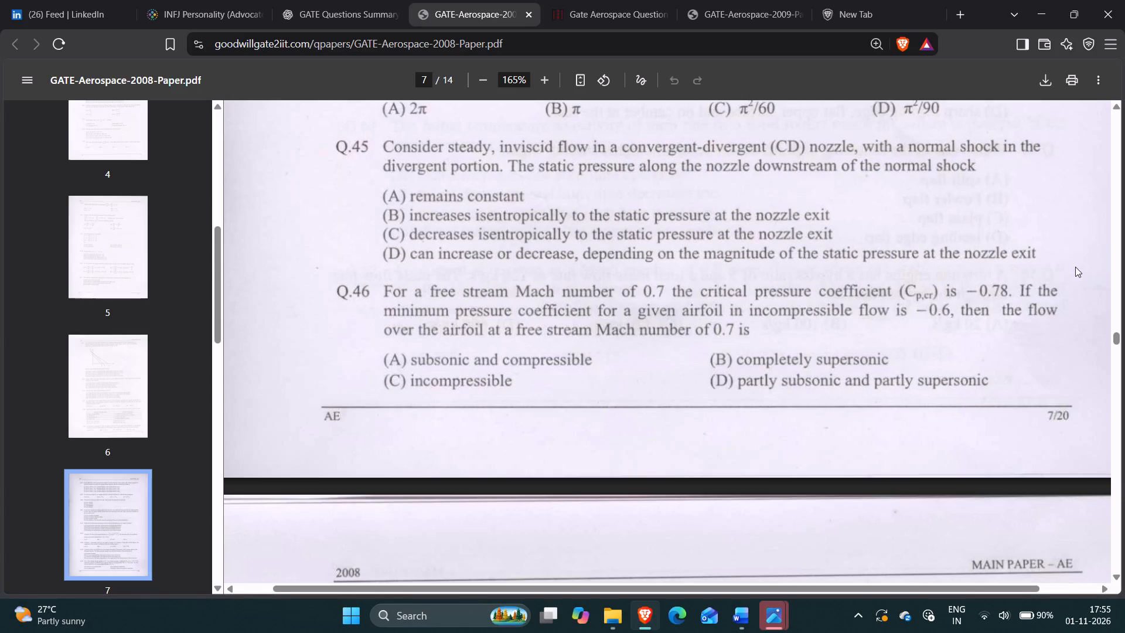
# Capture a screen snip of Q.46, on critical pressure coefficient at free stream Mach number 0.7, with all four options.
pyautogui.scroll(-2, 616, 314)
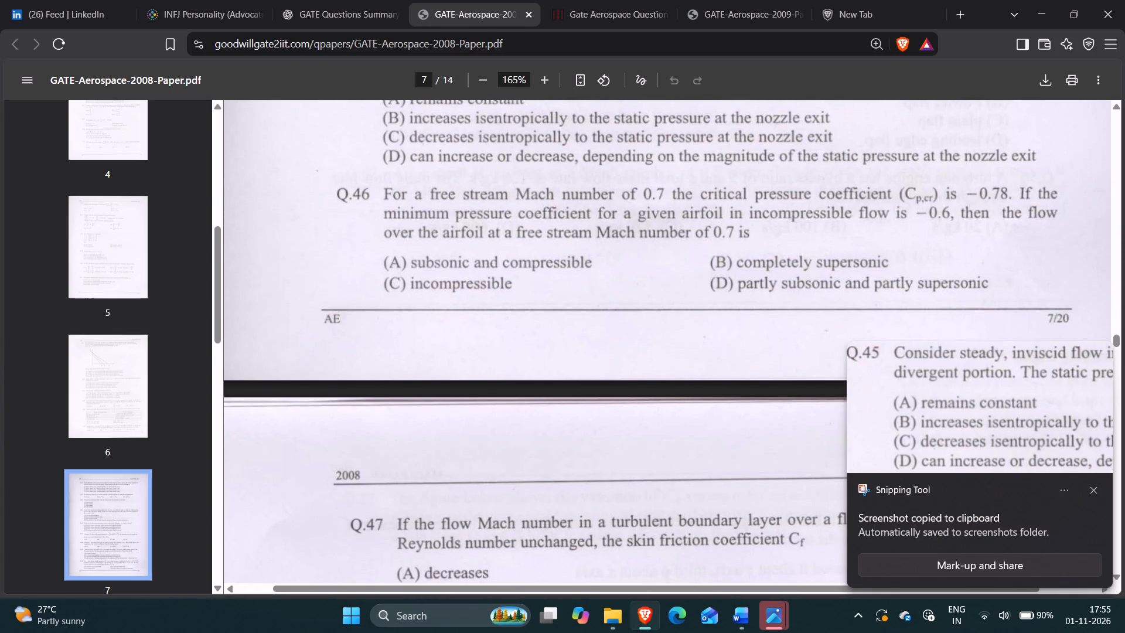
pyautogui.scroll(-1, 616, 314)
pyautogui.press('Print')
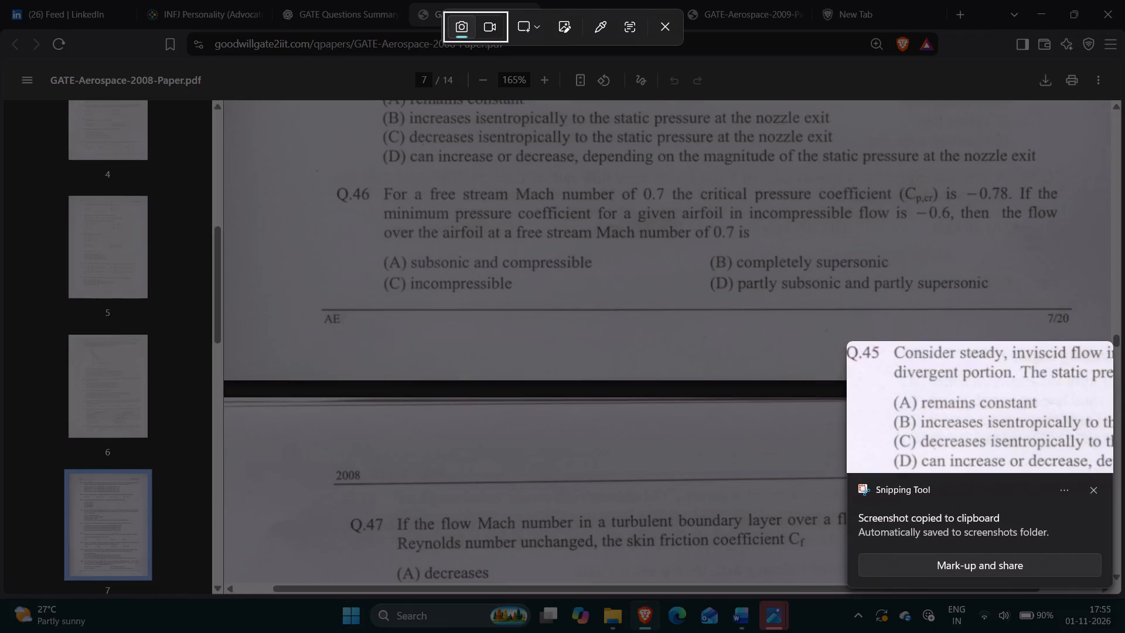
pyautogui.moveTo(315, 167); pyautogui.dragTo(1028, 316)
pyautogui.hscroll(2, 512, 294)
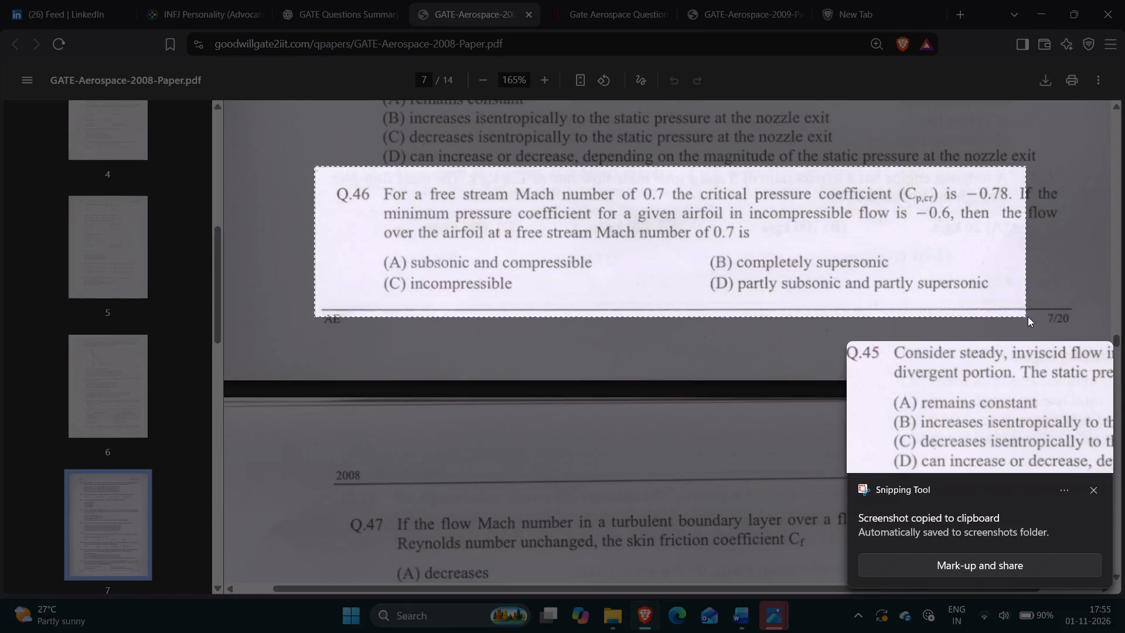
pyautogui.moveTo(1028, 316); pyautogui.dragTo(1082, 297)
# Pass over Q.47 to Q.50 on page 8 and capture a screen snip of Q.51 with its attached oblique shock figure and options.
pyautogui.scroll(-3, 487, 397)
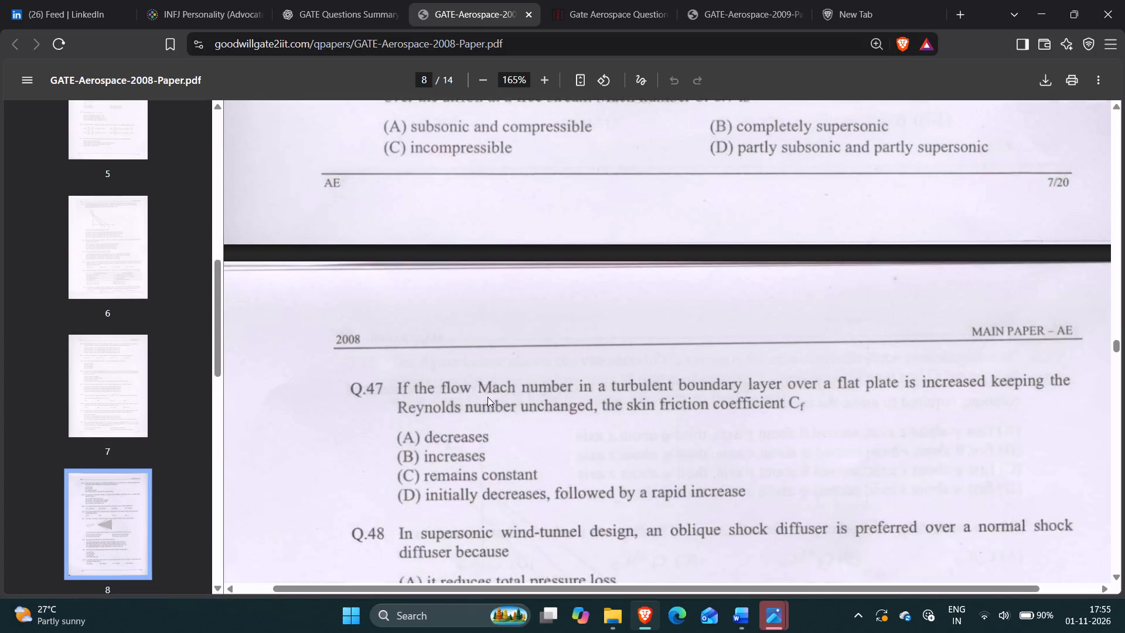
pyautogui.scroll(-1, 487, 397)
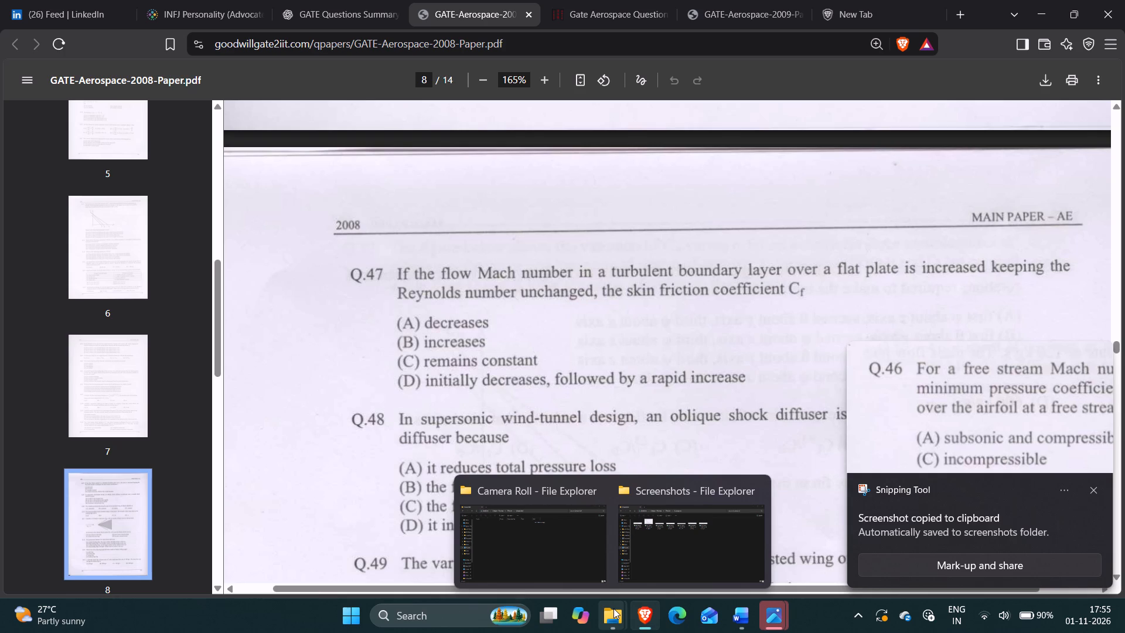
pyautogui.scroll(-1, 687, 464)
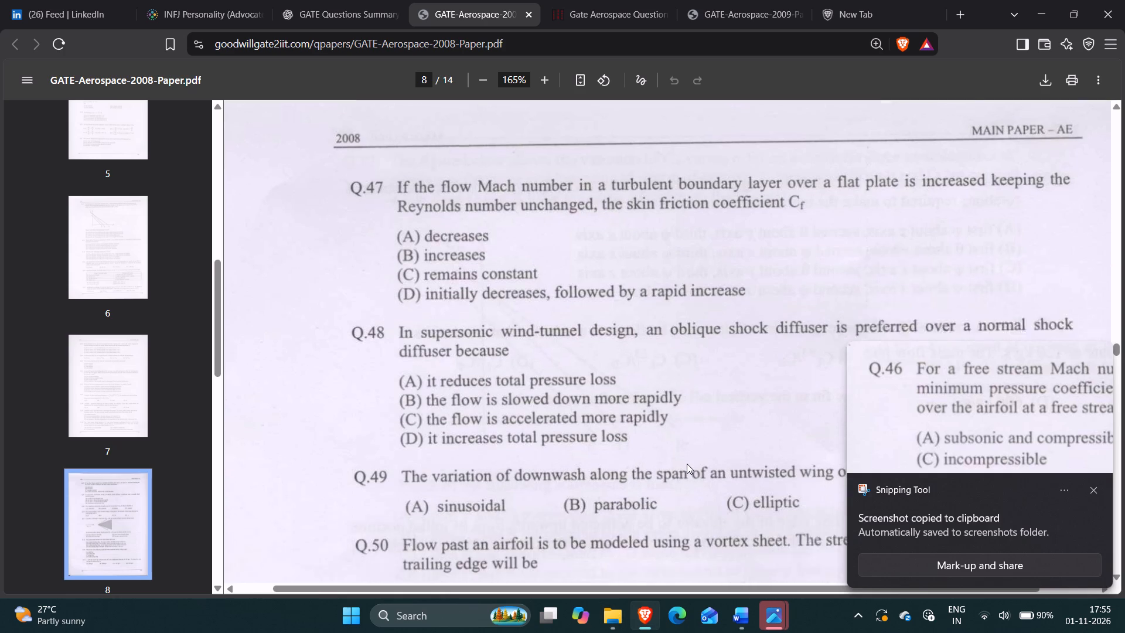
pyautogui.scroll(-4, 687, 464)
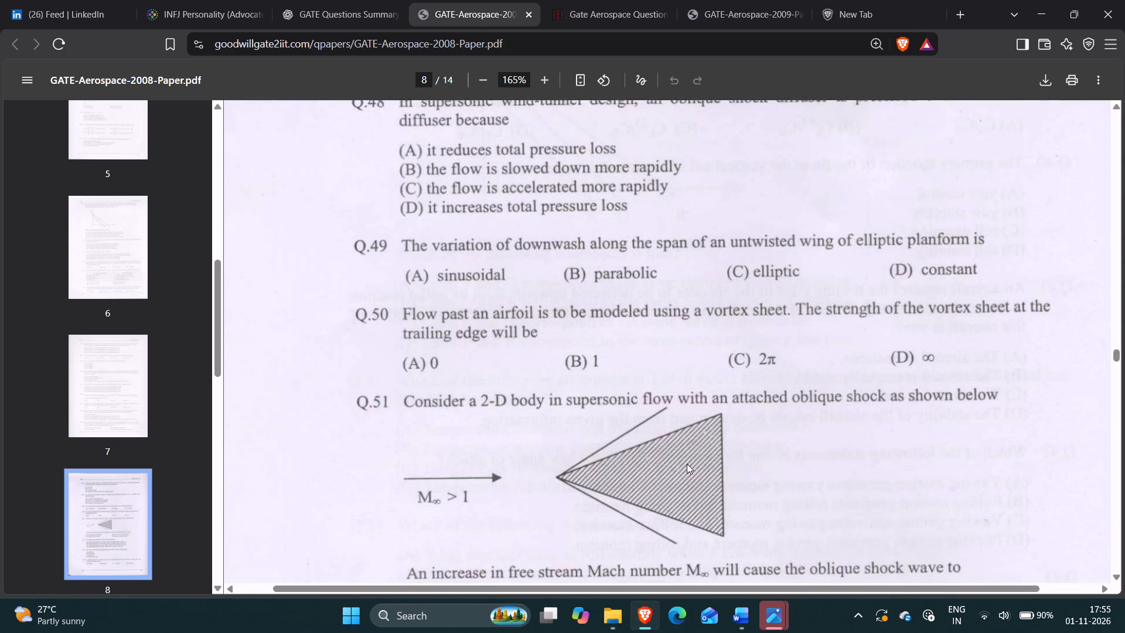
pyautogui.scroll(-3, 687, 464)
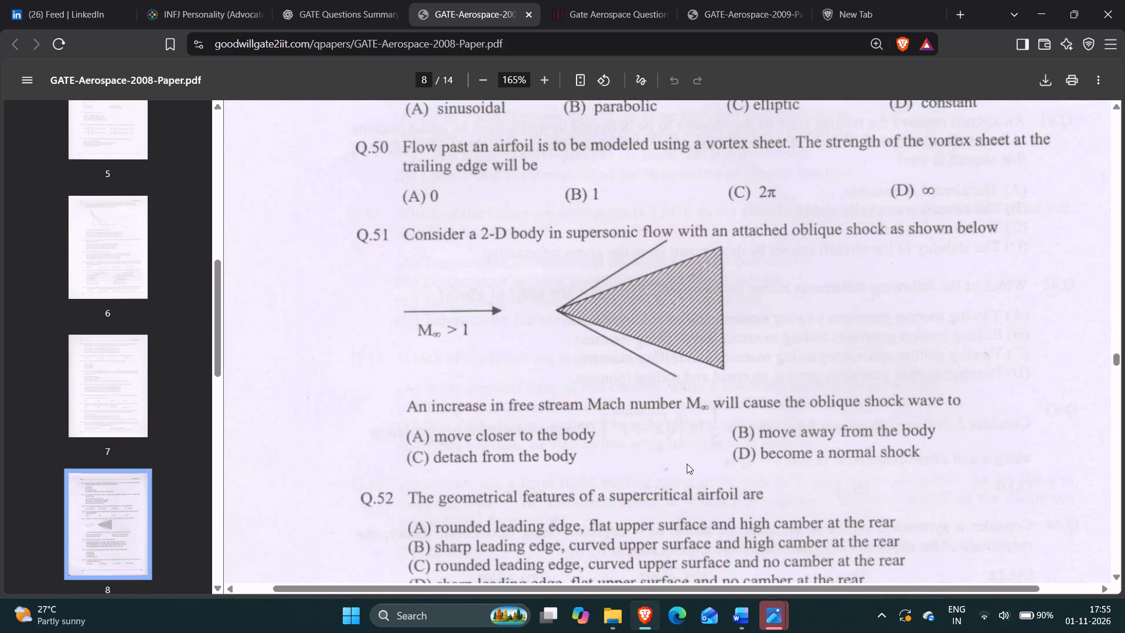
pyautogui.press('Print')
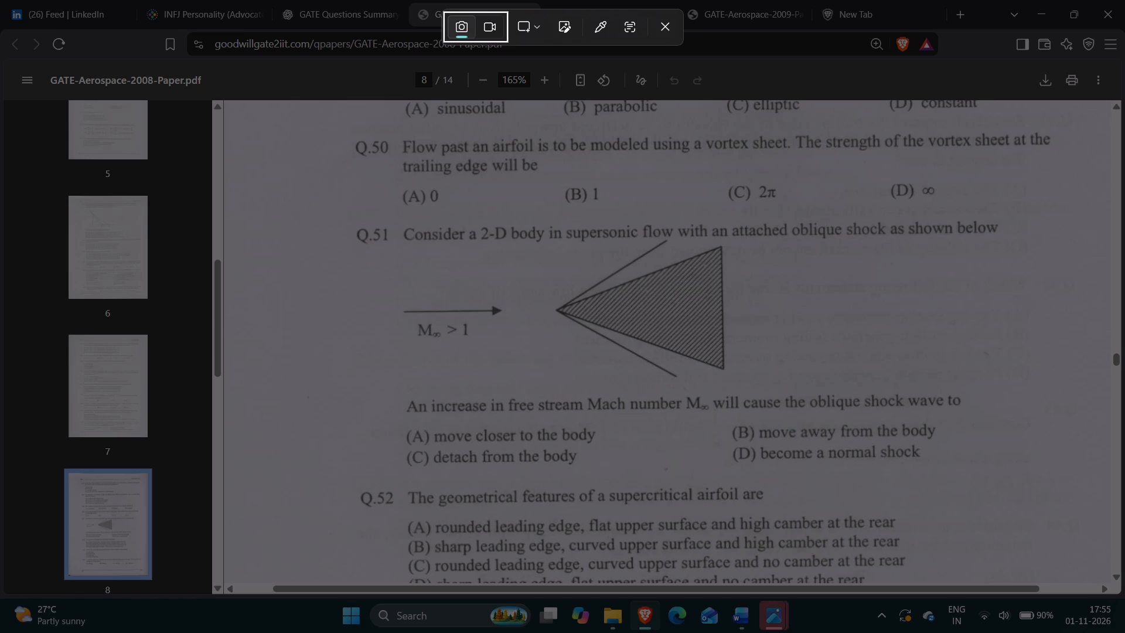
pyautogui.click(345, 217)
pyautogui.click(646, 377)
pyautogui.moveTo(353, 219); pyautogui.dragTo(1020, 471)
# Capture a screen snip of Q.52 on page 8, on the geometrical features of a supercritical airfoil, with all four options.
pyautogui.scroll(-2, 647, 406)
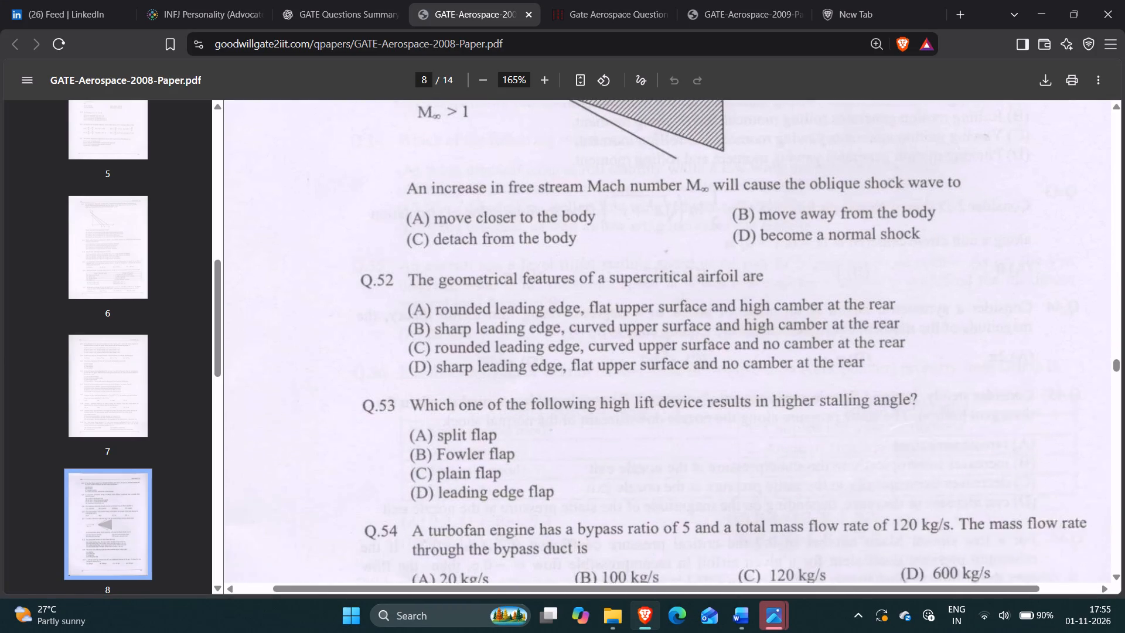
pyautogui.scroll(-3, 647, 406)
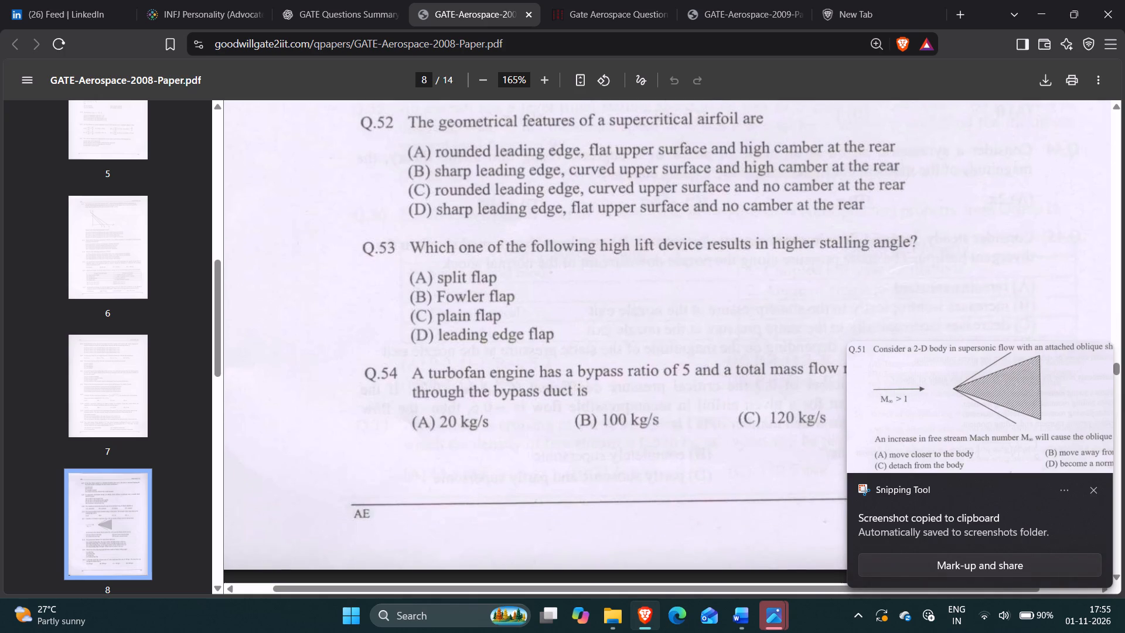
pyautogui.scroll(-2, 647, 406)
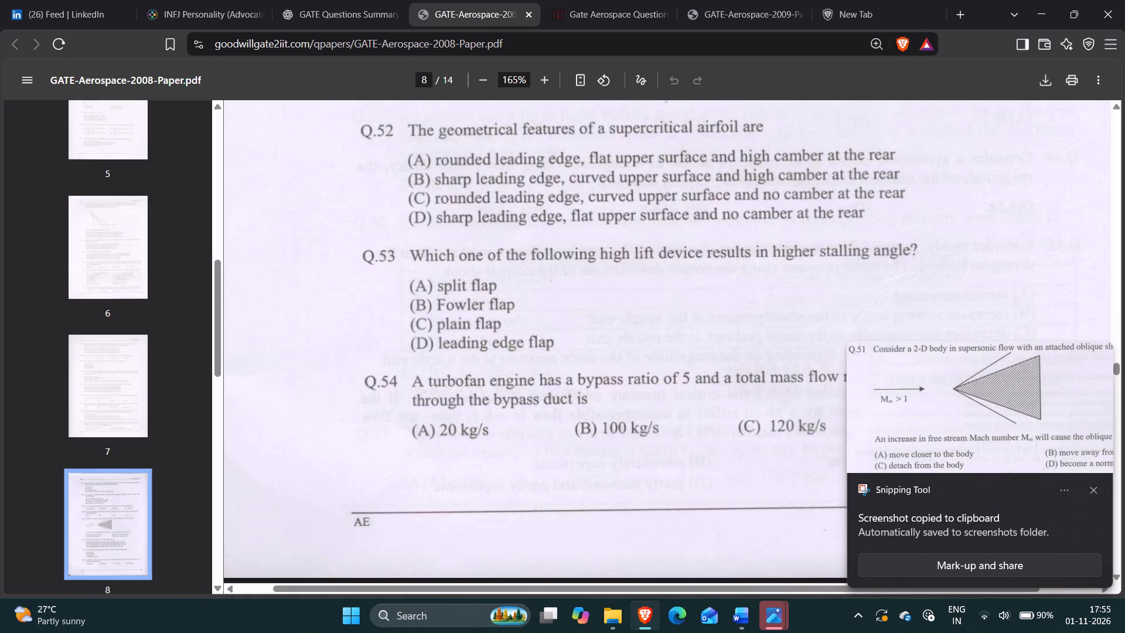
pyautogui.press('Print')
pyautogui.click(341, 106)
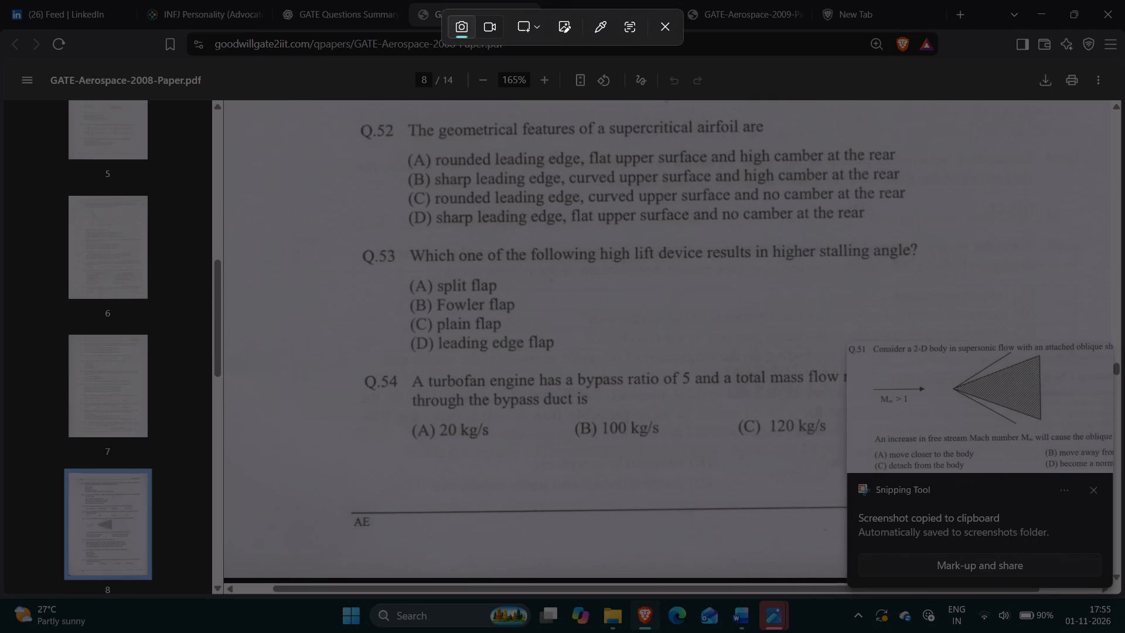
pyautogui.moveTo(344, 111); pyautogui.dragTo(646, 146)
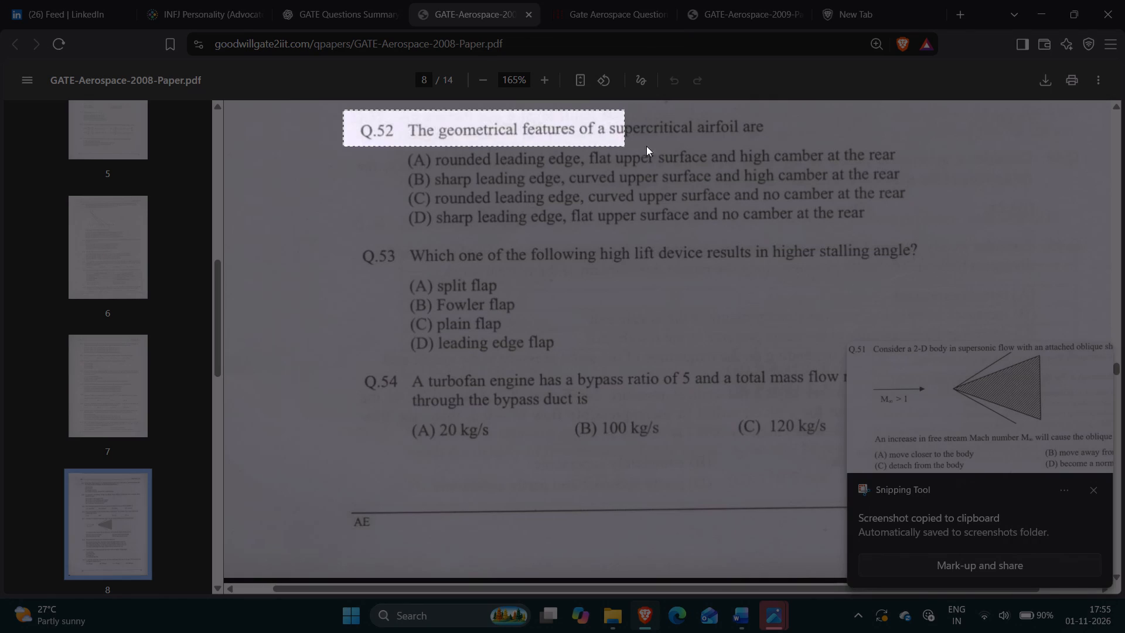
pyautogui.moveTo(646, 146); pyautogui.dragTo(921, 231)
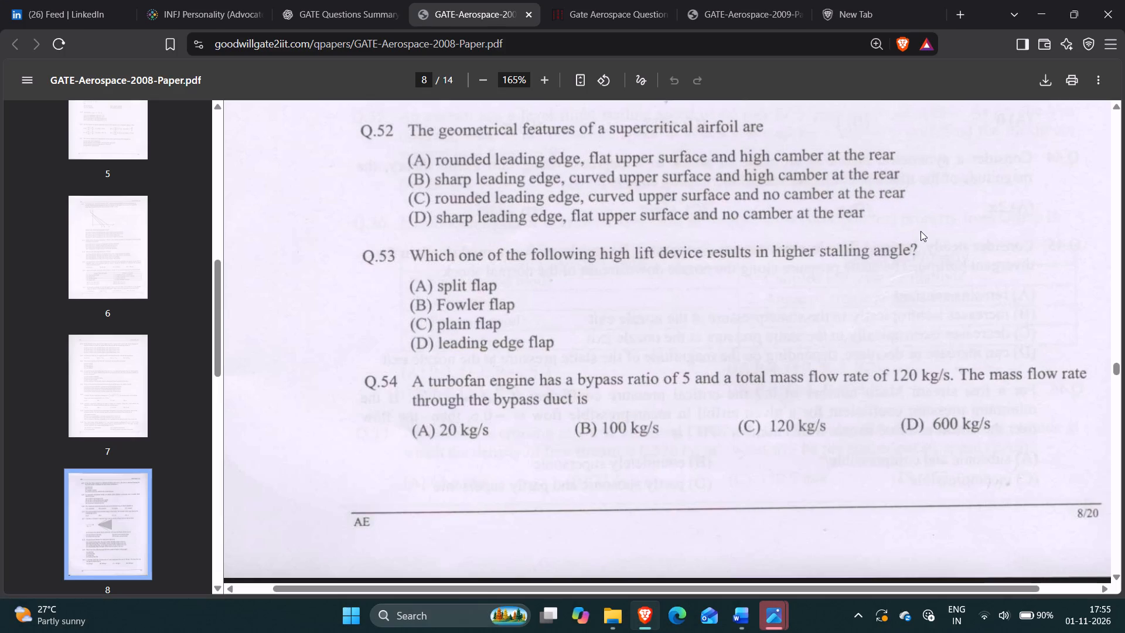
# Check the saved question captures in the Screenshots folder, and return to the 2008 paper.
pyautogui.scroll(-7, 557, 348)
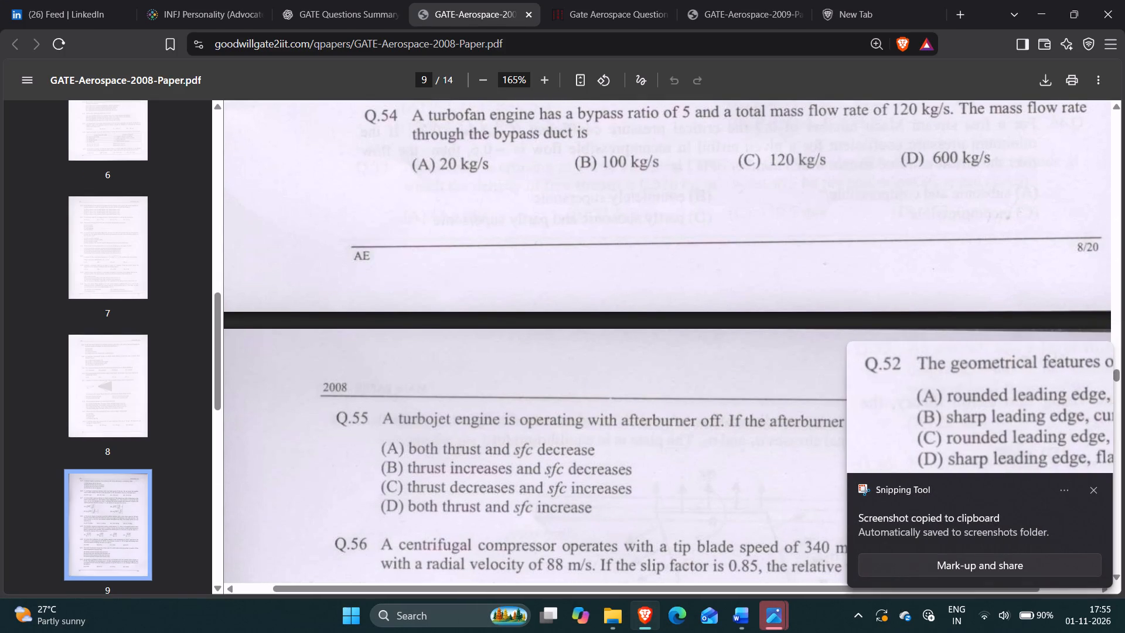
pyautogui.click(604, 624)
pyautogui.click(656, 577)
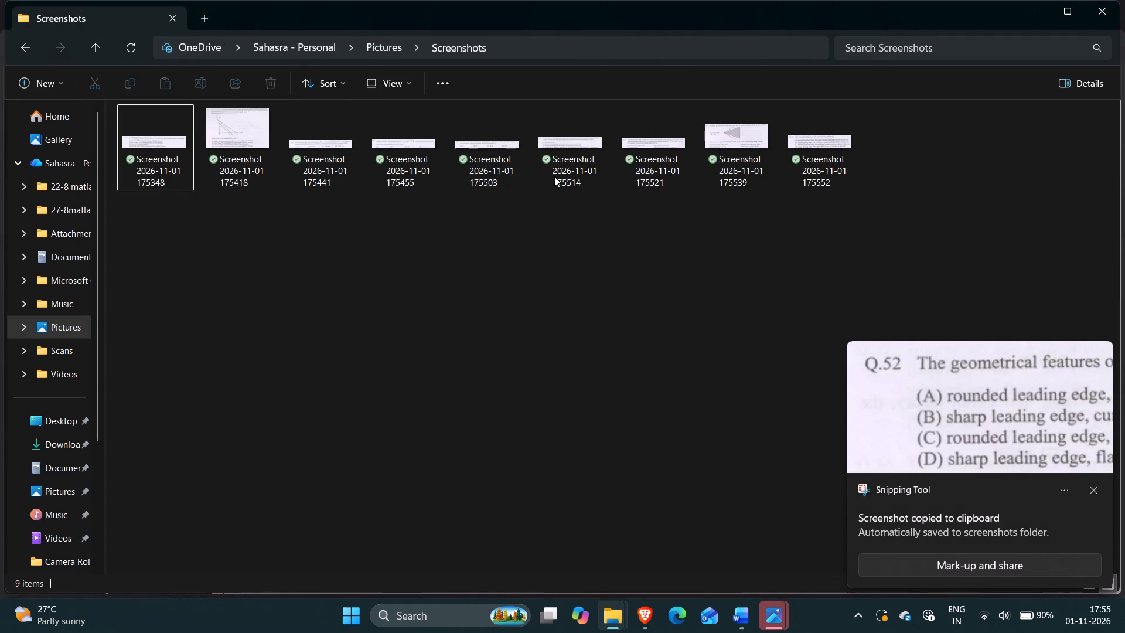
pyautogui.click(633, 622)
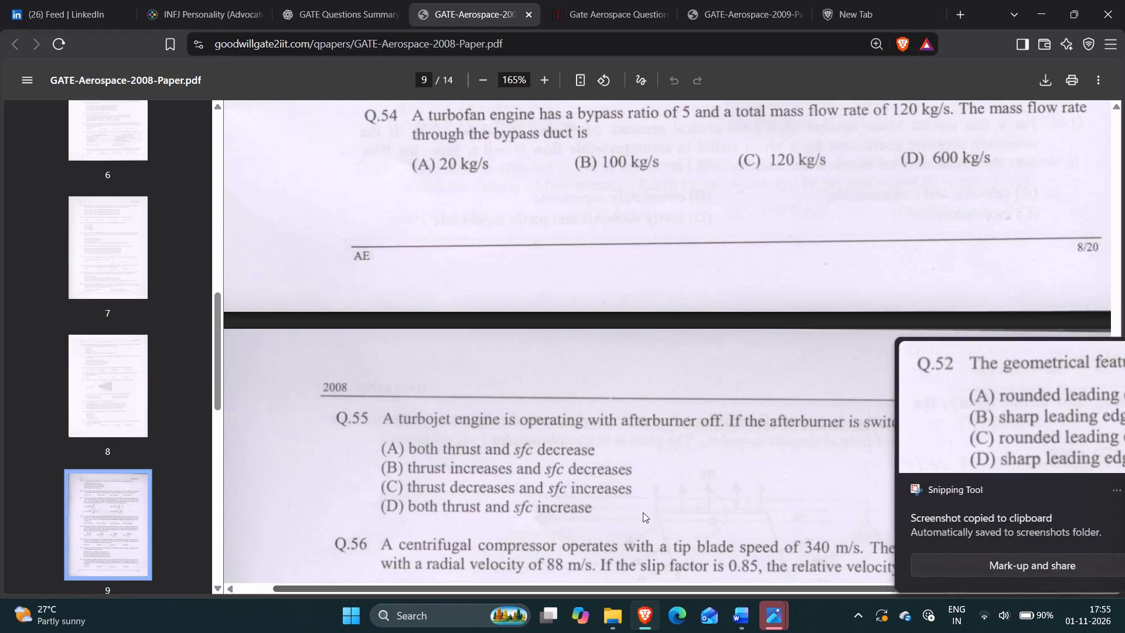
# Look through Q.55 to Q.75 on pages 9 to 13 of the 2008 paper for further gas dynamics questions.
pyautogui.scroll(-5, 643, 469)
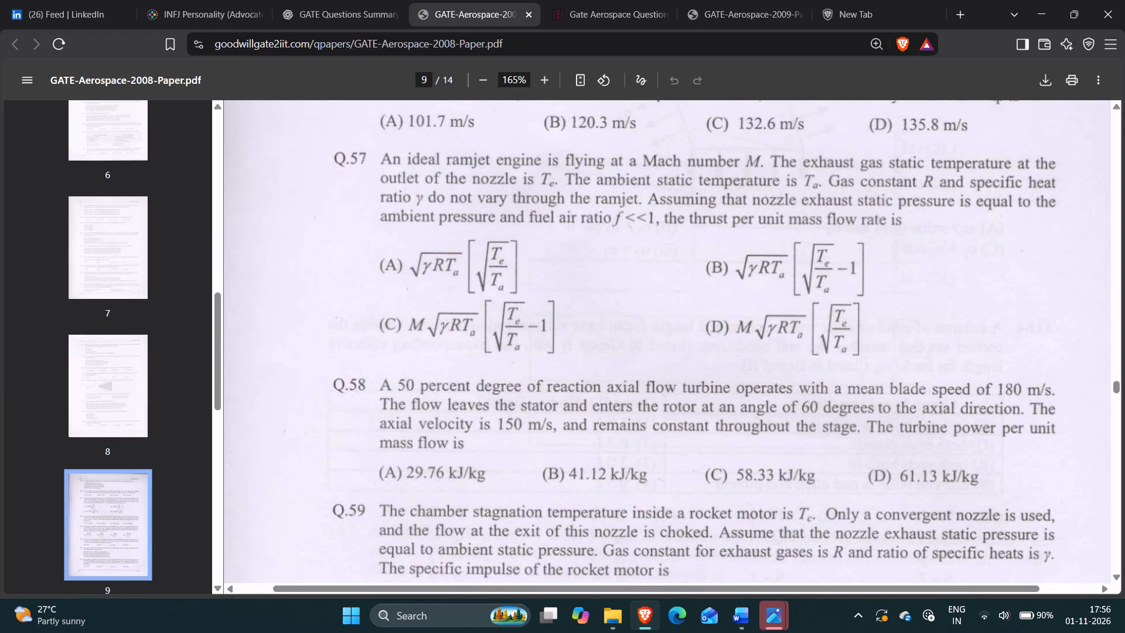
pyautogui.scroll(-2, 643, 469)
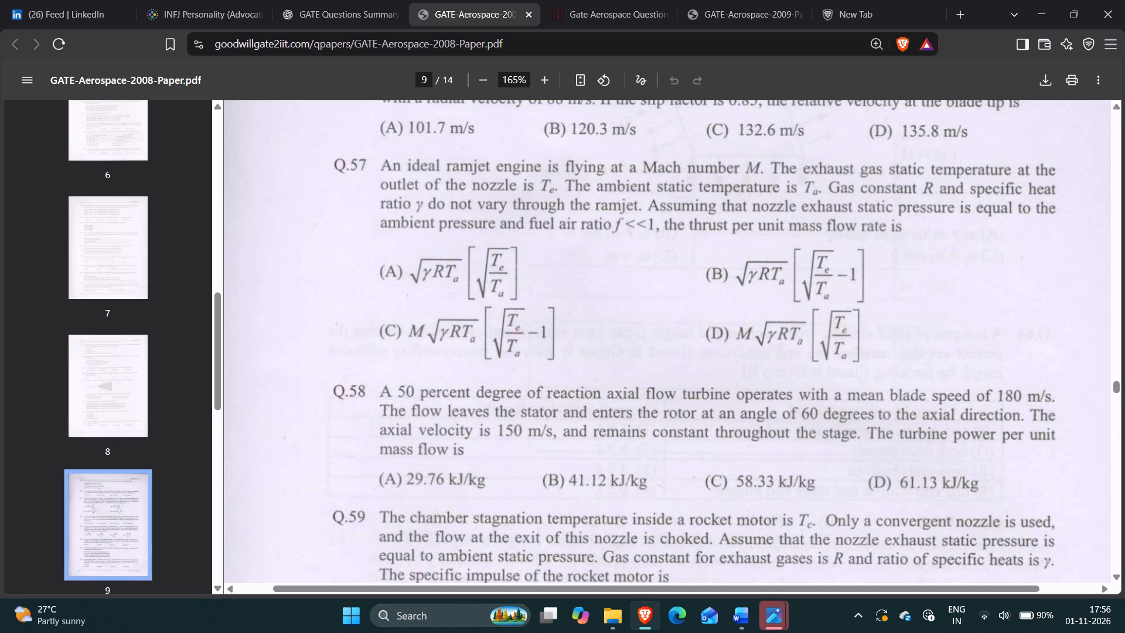
pyautogui.scroll(-9, 643, 469)
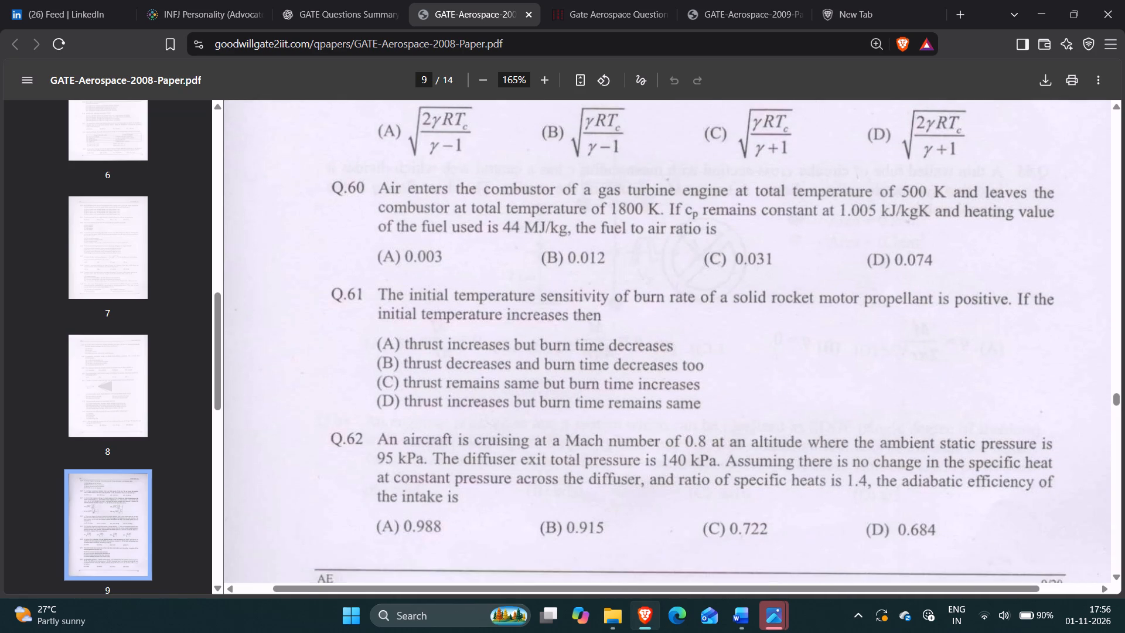
pyautogui.scroll(-5, 643, 469)
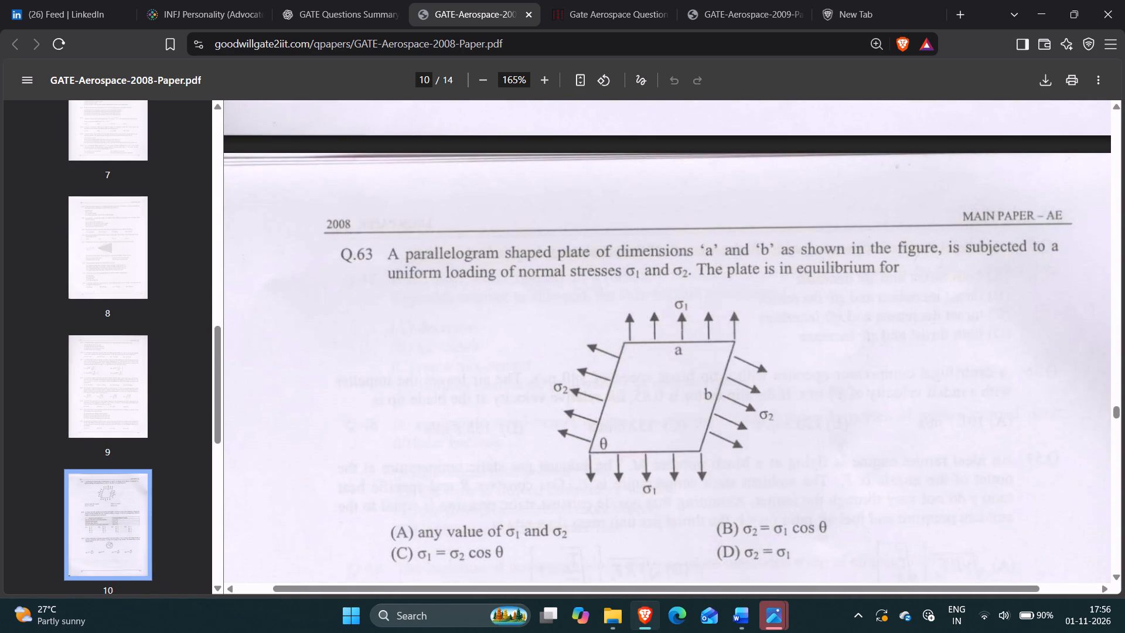
pyautogui.scroll(-8, 643, 469)
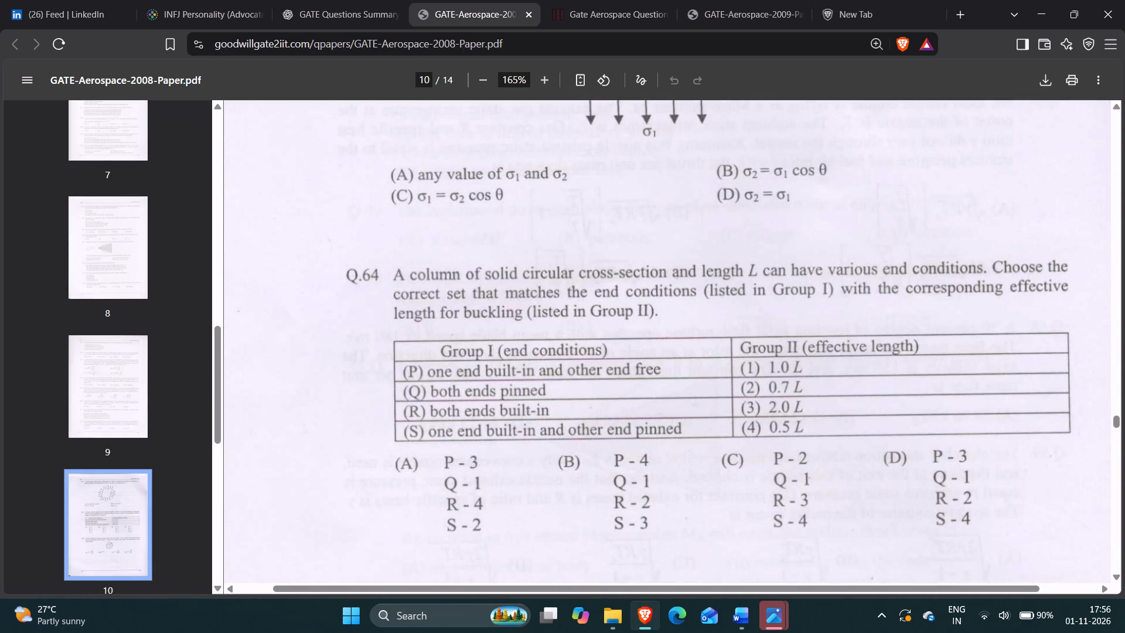
pyautogui.scroll(-9, 643, 469)
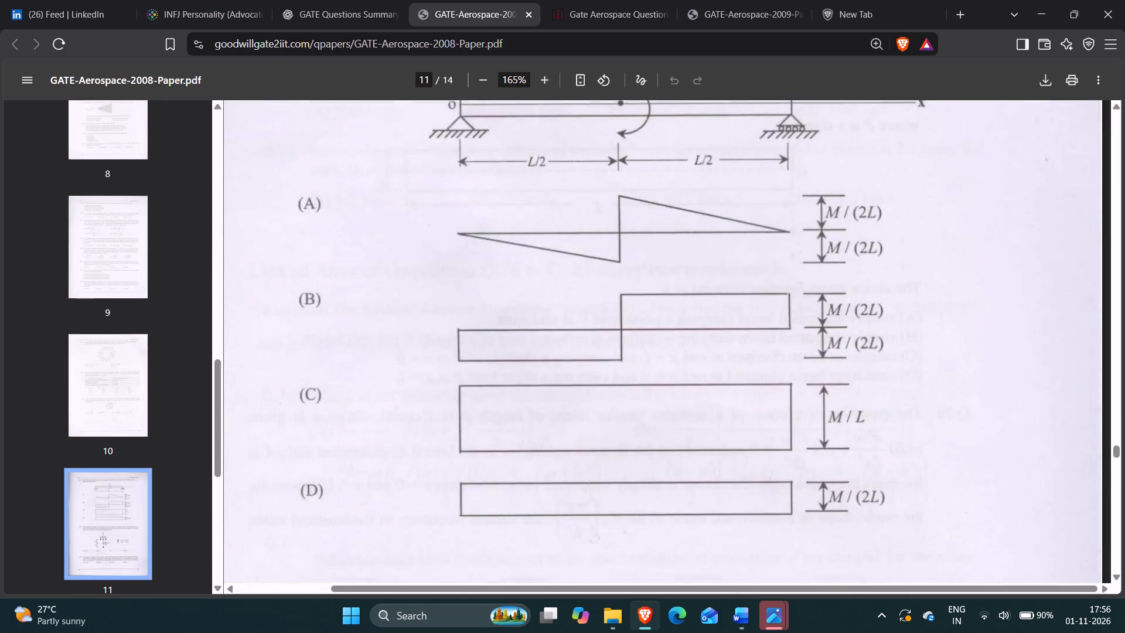
pyautogui.scroll(-7, 643, 469)
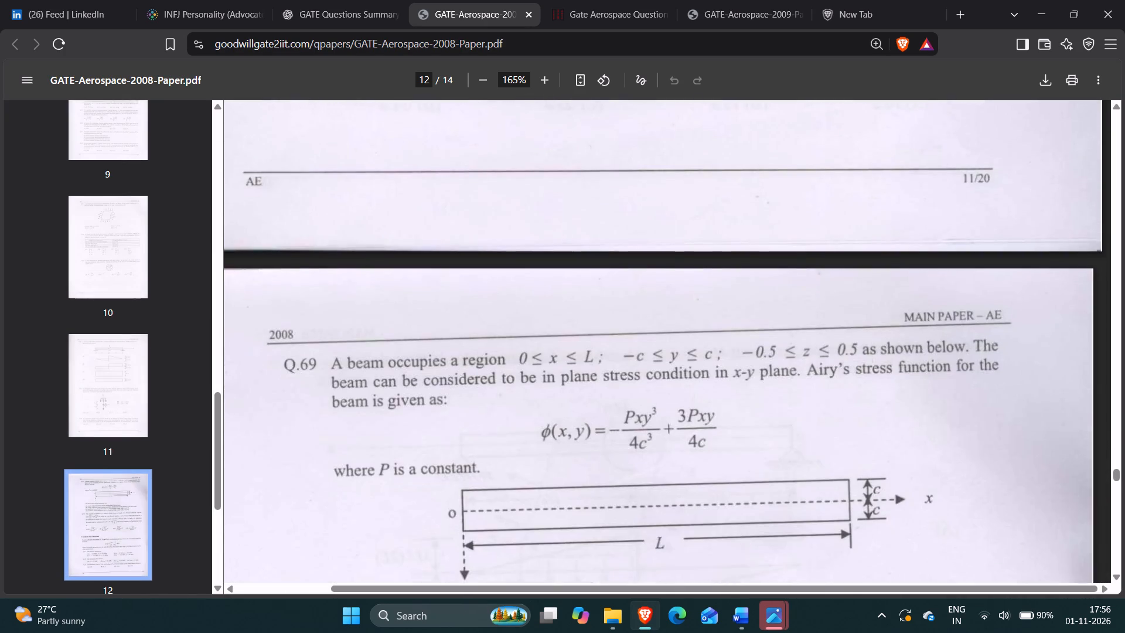
pyautogui.scroll(-8, 643, 469)
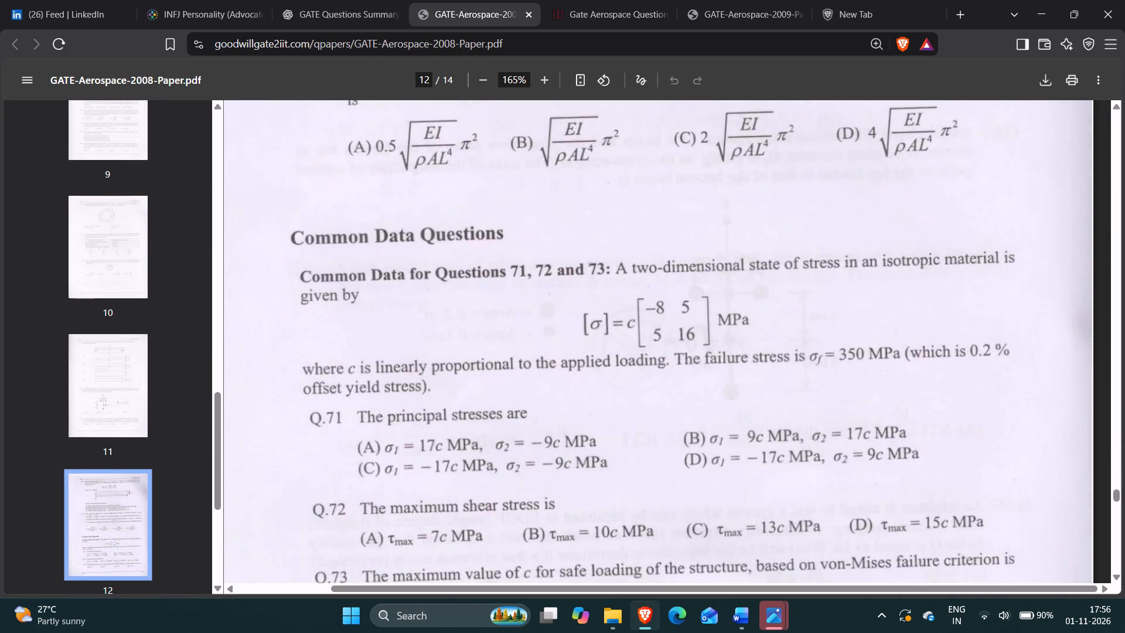
pyautogui.scroll(-4, 643, 469)
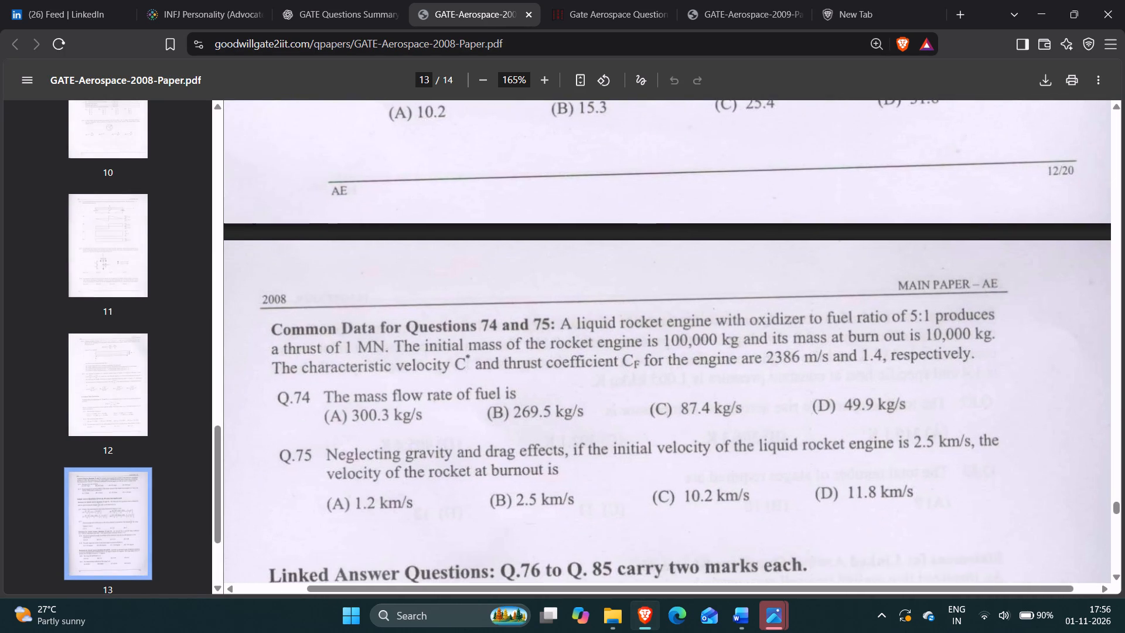
pyautogui.scroll(-3, 643, 469)
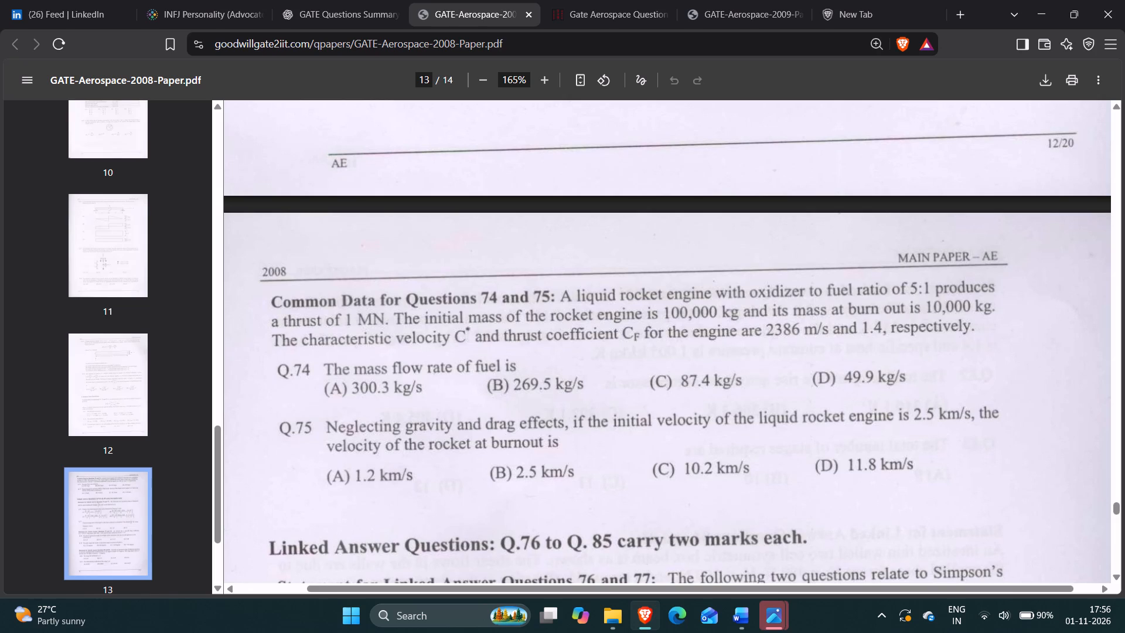
# Consult the ChatGPT conversation GATE Questions Summary for the list of direct and related 2008 questions.
pyautogui.click(434, 0)
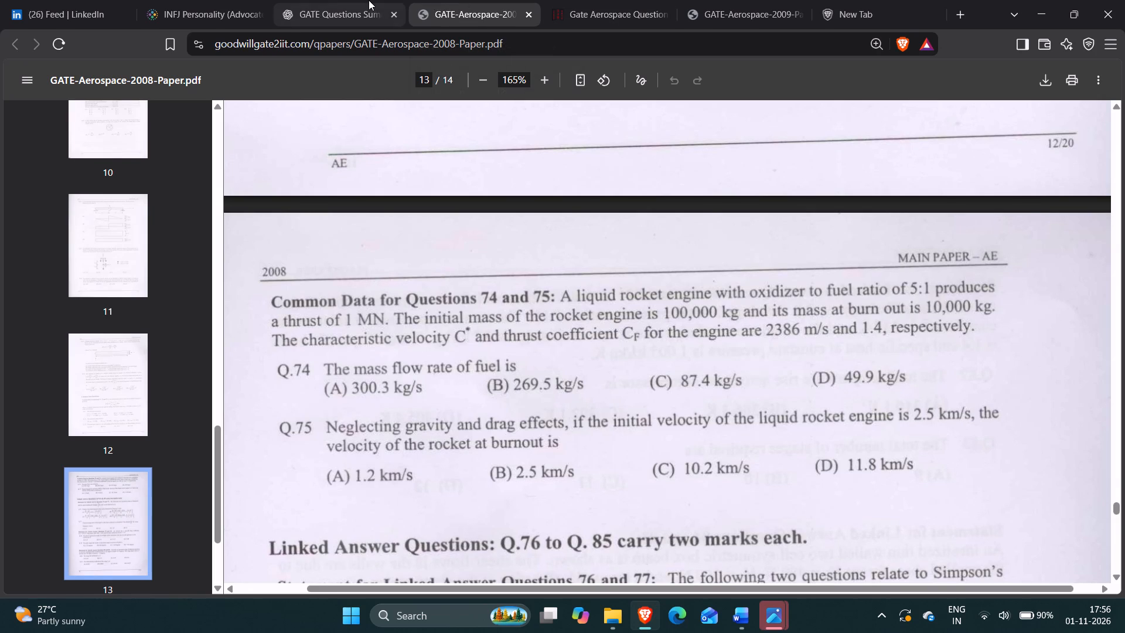
pyautogui.click(369, 0)
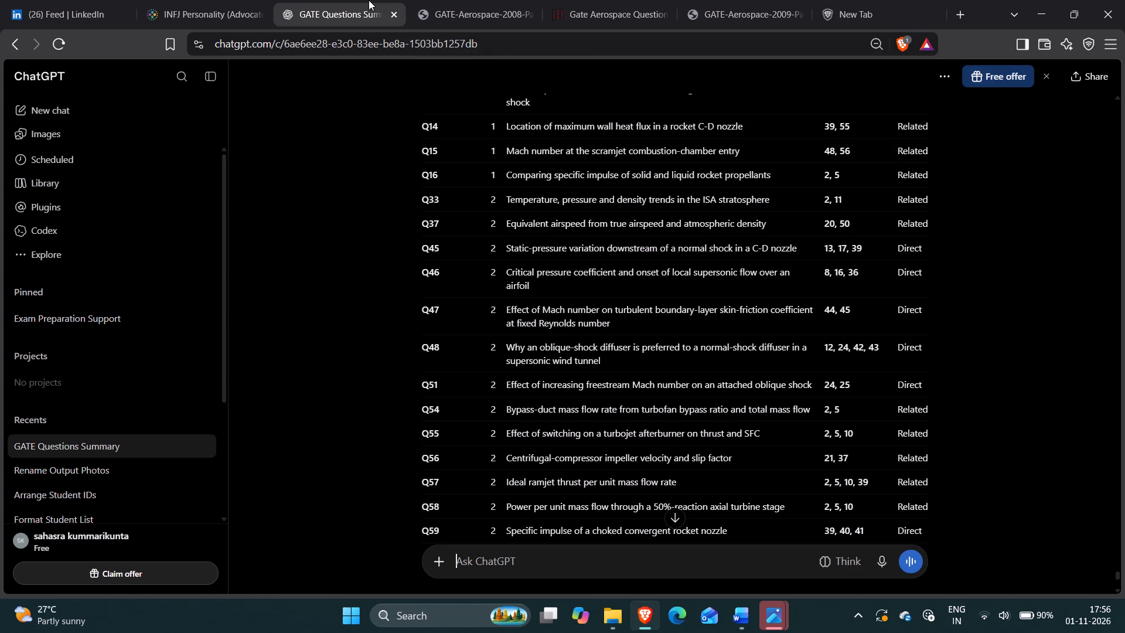
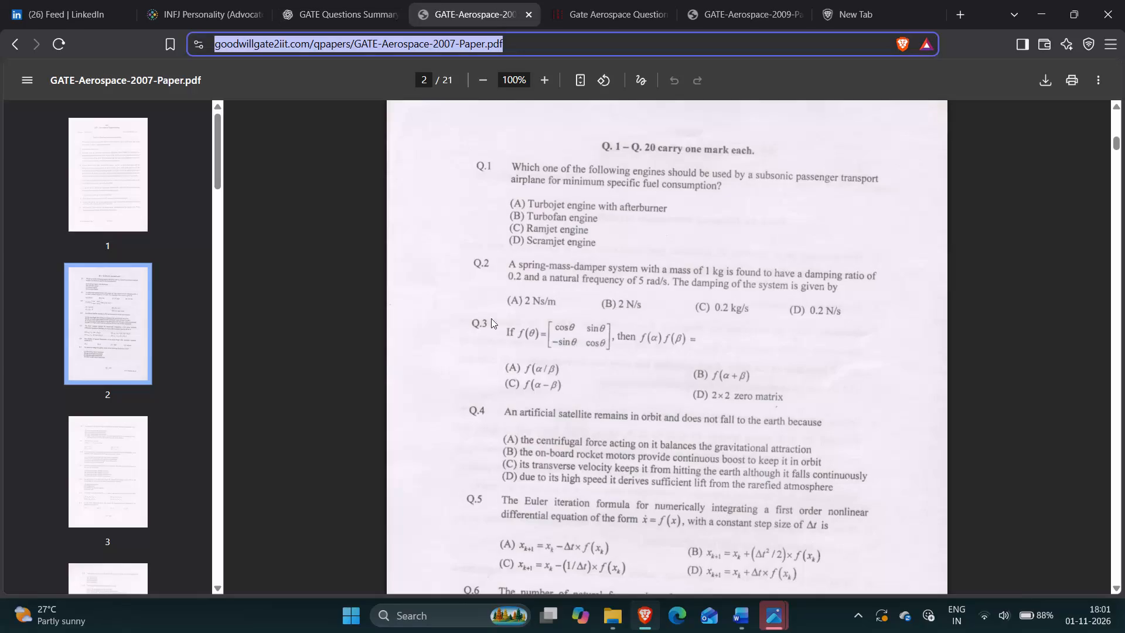
# Look through Q.1 to Q.25 on pages 2 to 6 of the 2007 paper for gas dynamics questions.
pyautogui.scroll(-4, 528, 401)
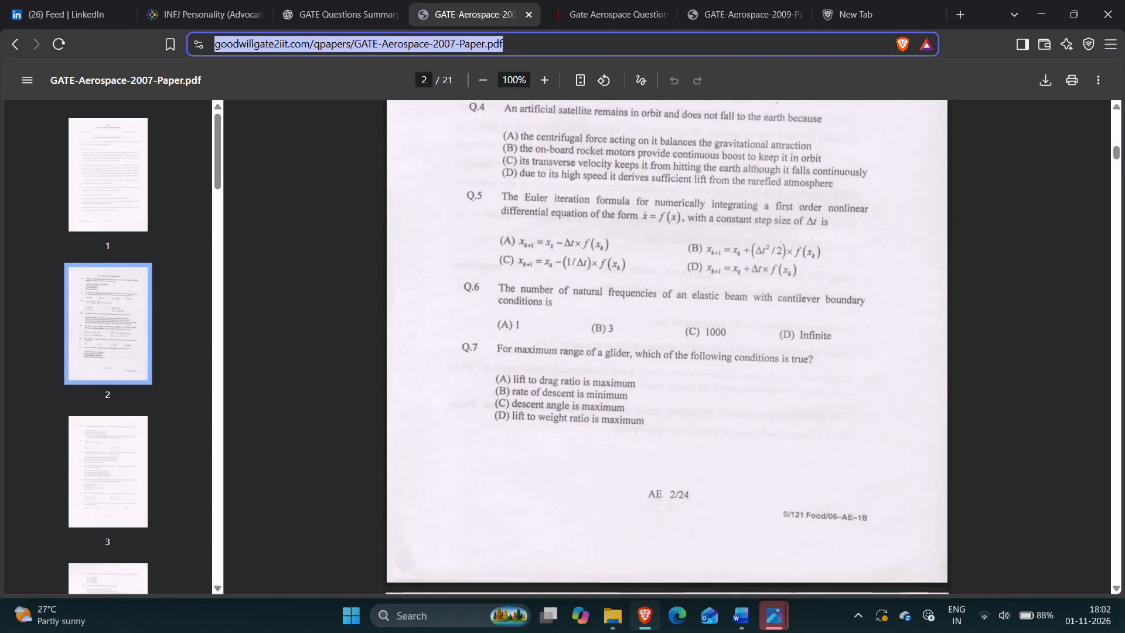
pyautogui.scroll(-2, 528, 401)
pyautogui.scroll(1, 528, 401)
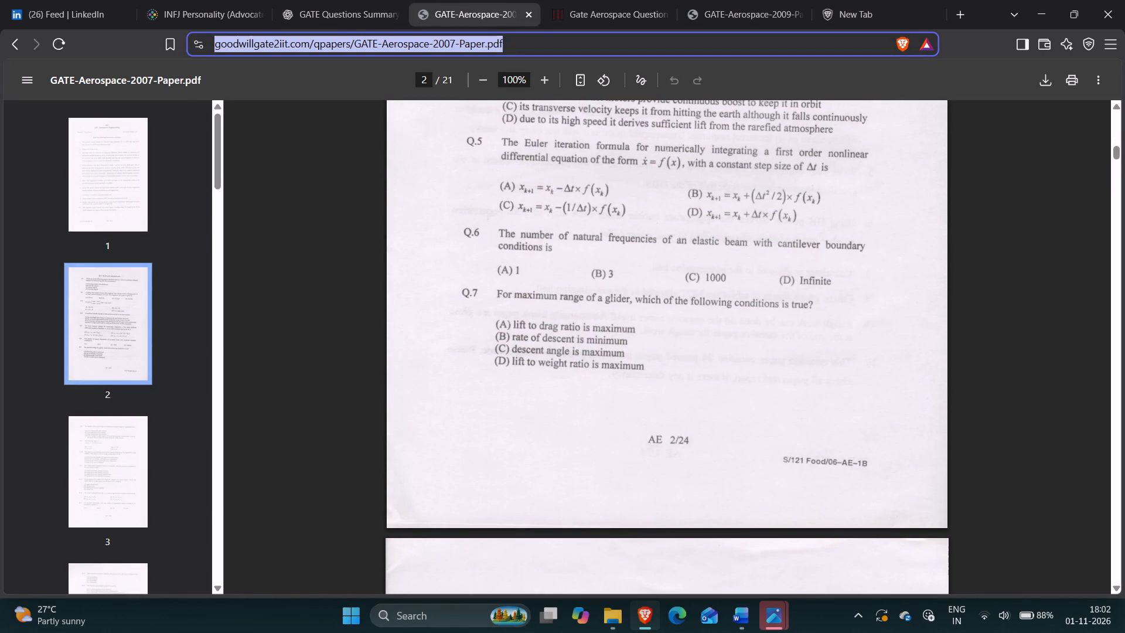
pyautogui.scroll(1, 528, 401)
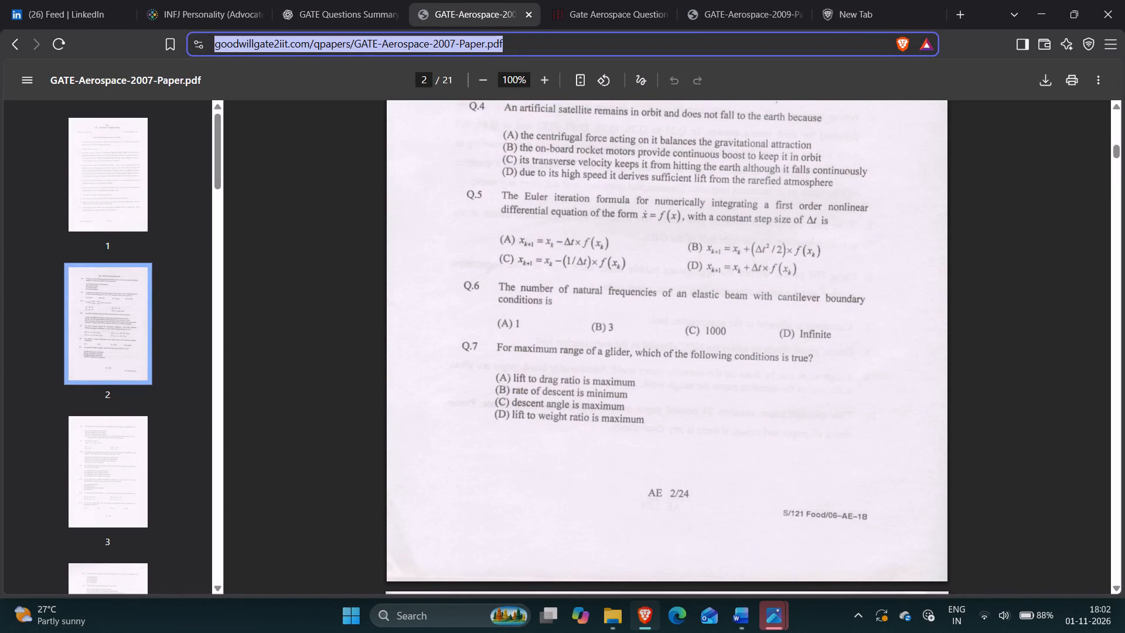
pyautogui.scroll(-7, 528, 401)
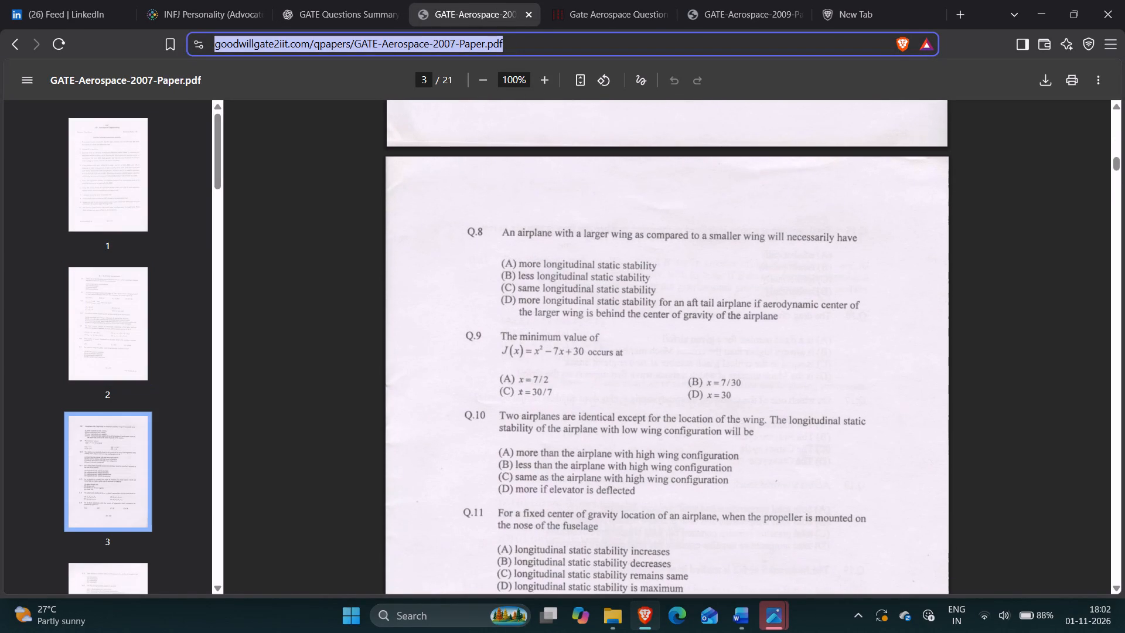
pyautogui.scroll(-5, 528, 401)
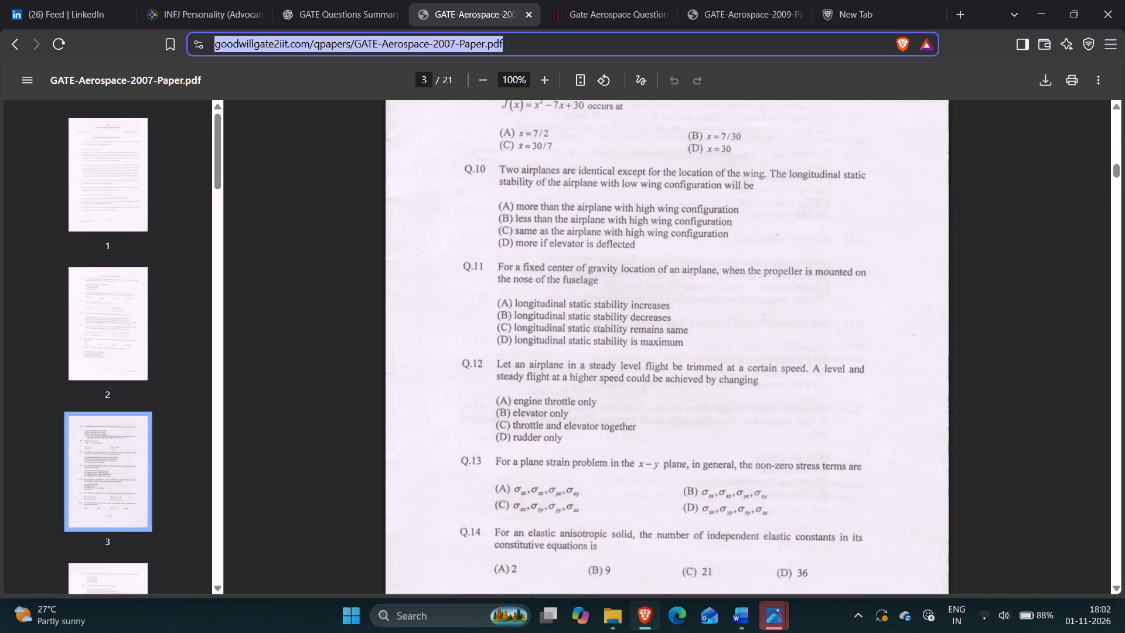
pyautogui.scroll(-4, 528, 401)
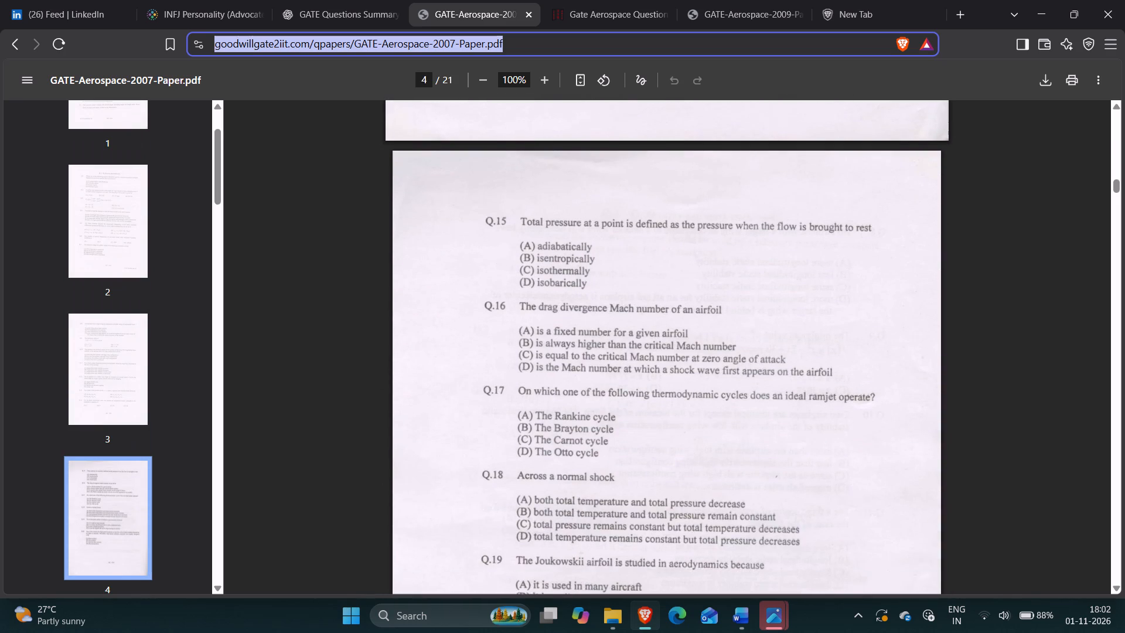
pyautogui.scroll(-3, 528, 401)
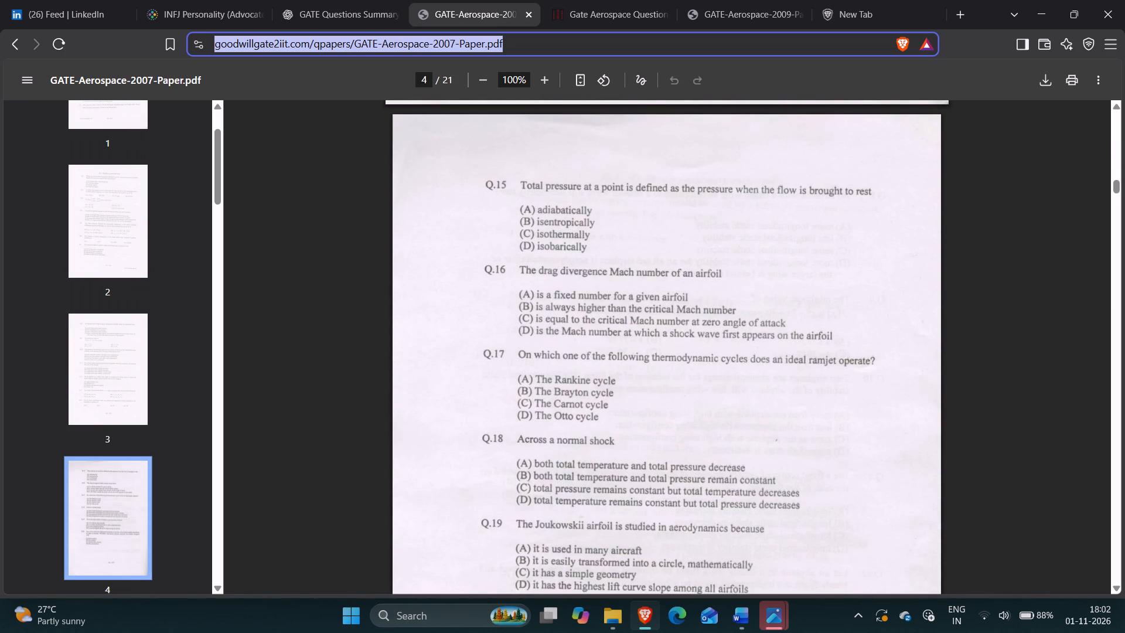
pyautogui.scroll(-8, 528, 401)
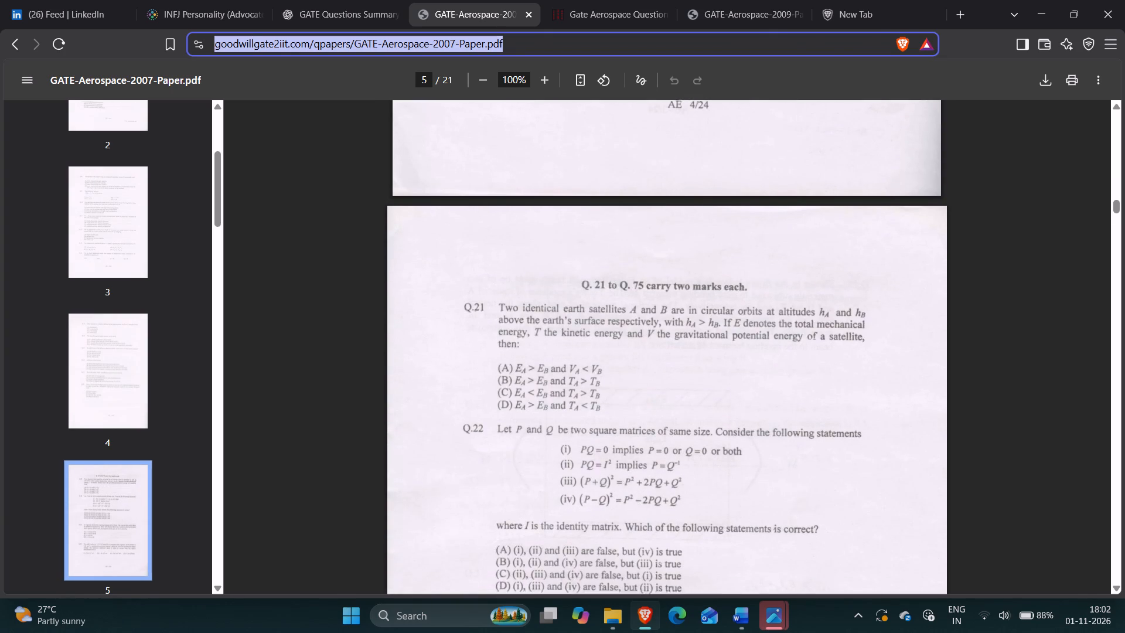
pyautogui.scroll(-6, 528, 401)
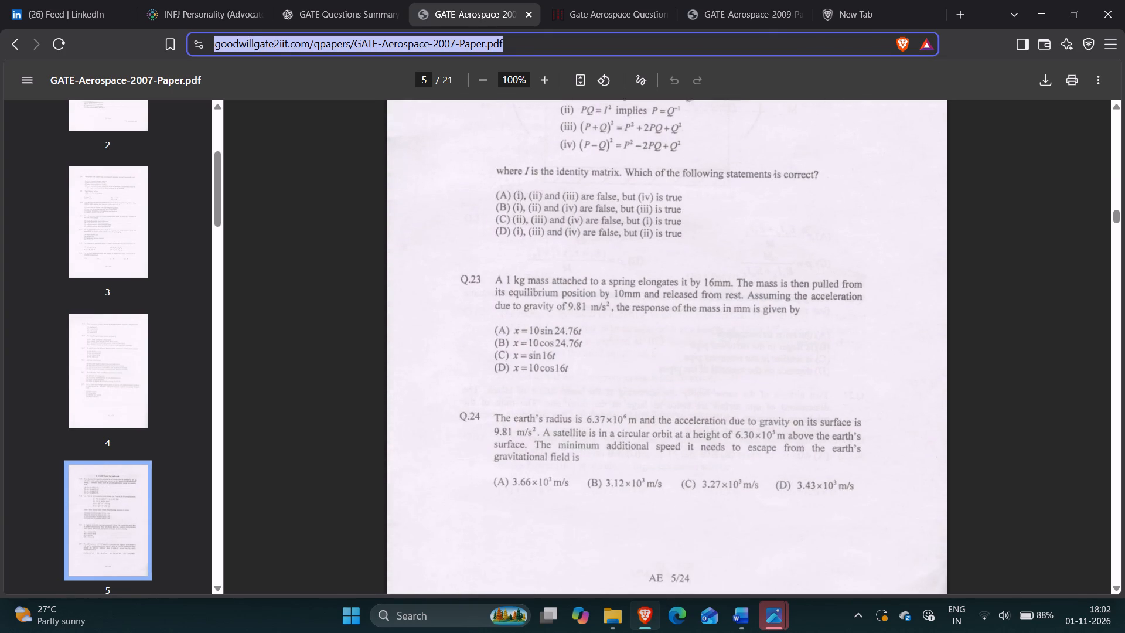
pyautogui.scroll(-6, 528, 401)
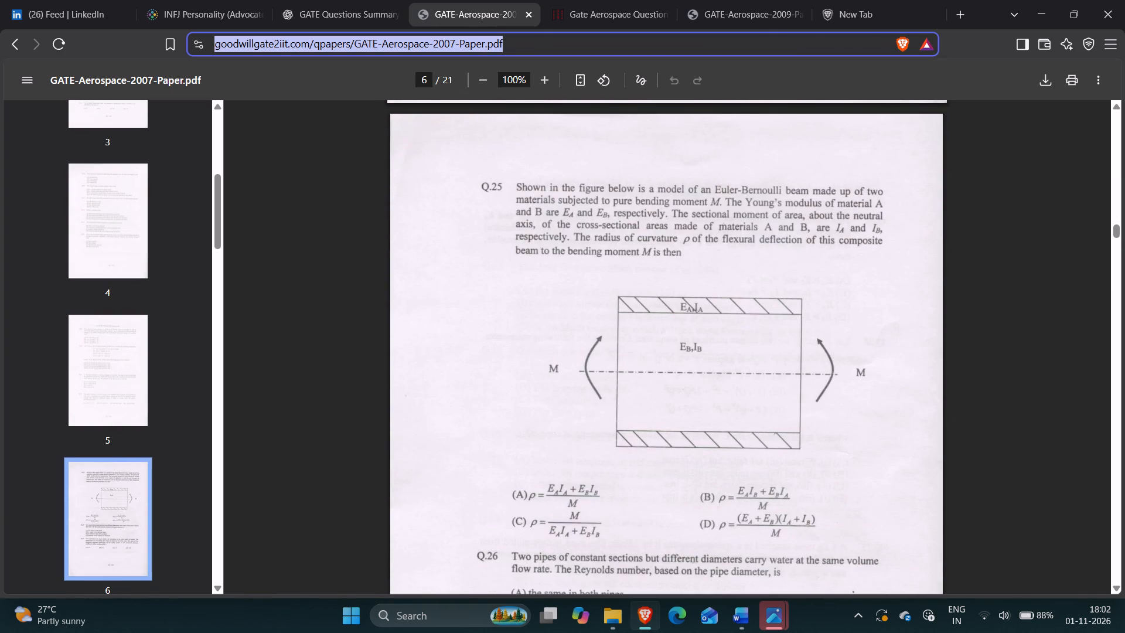
# Capture a screen snip of Q.27 on page 6, on the minimum pressure coefficient ratio of two airfoils, with all four options.
pyautogui.scroll(-4, 528, 401)
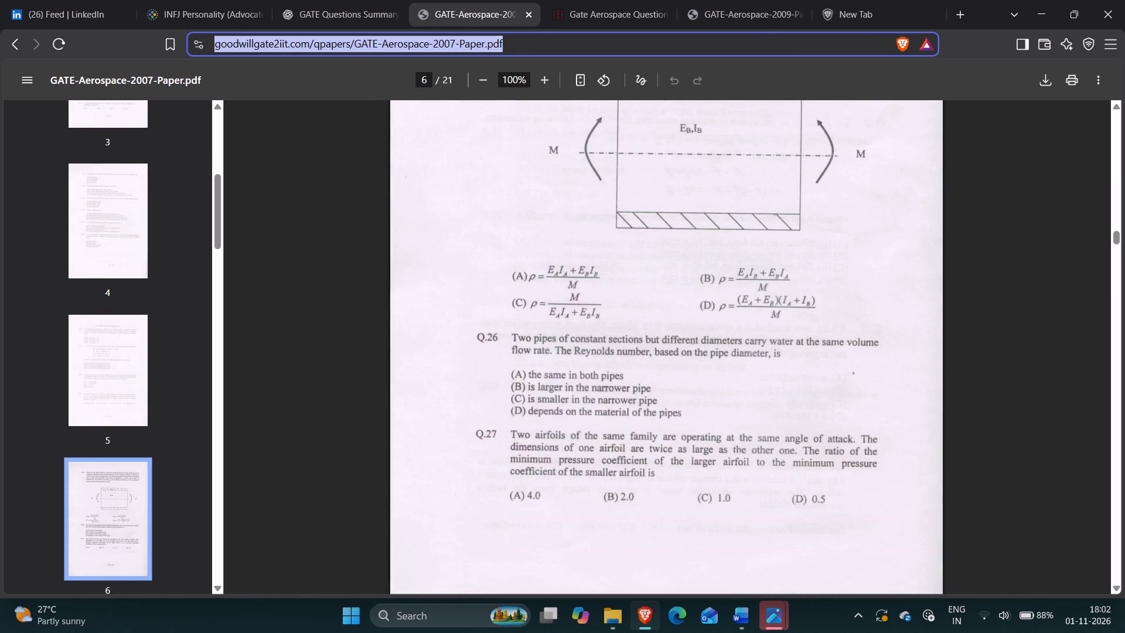
pyautogui.scroll(-2, 528, 401)
pyautogui.press('Print')
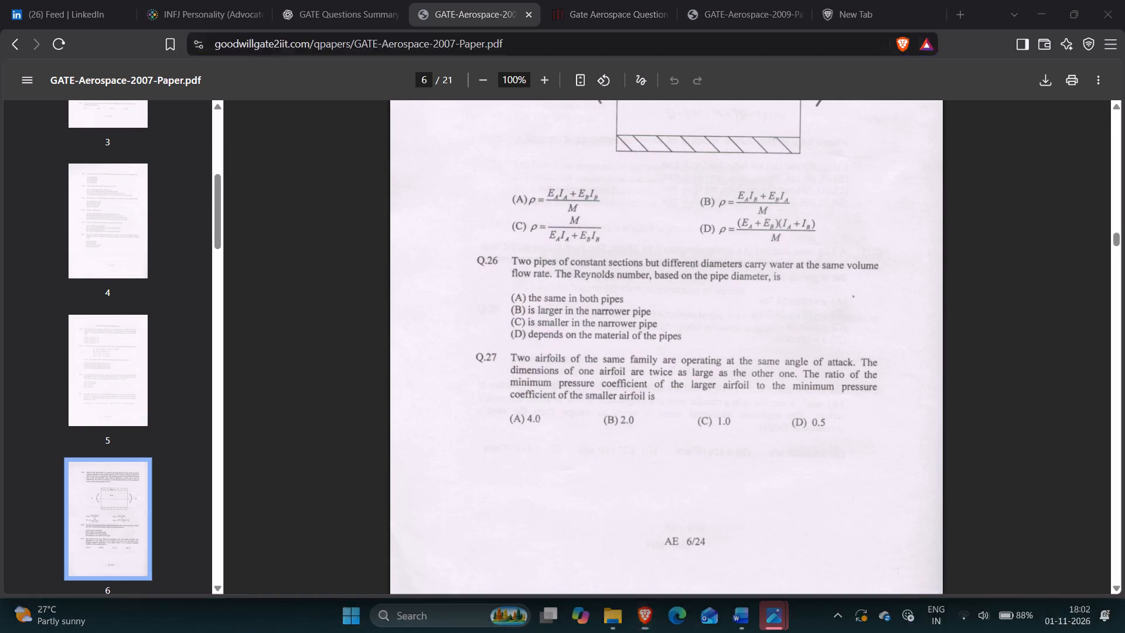
pyautogui.moveTo(461, 346); pyautogui.dragTo(964, 473)
pyautogui.hscroll(1, 844, 443)
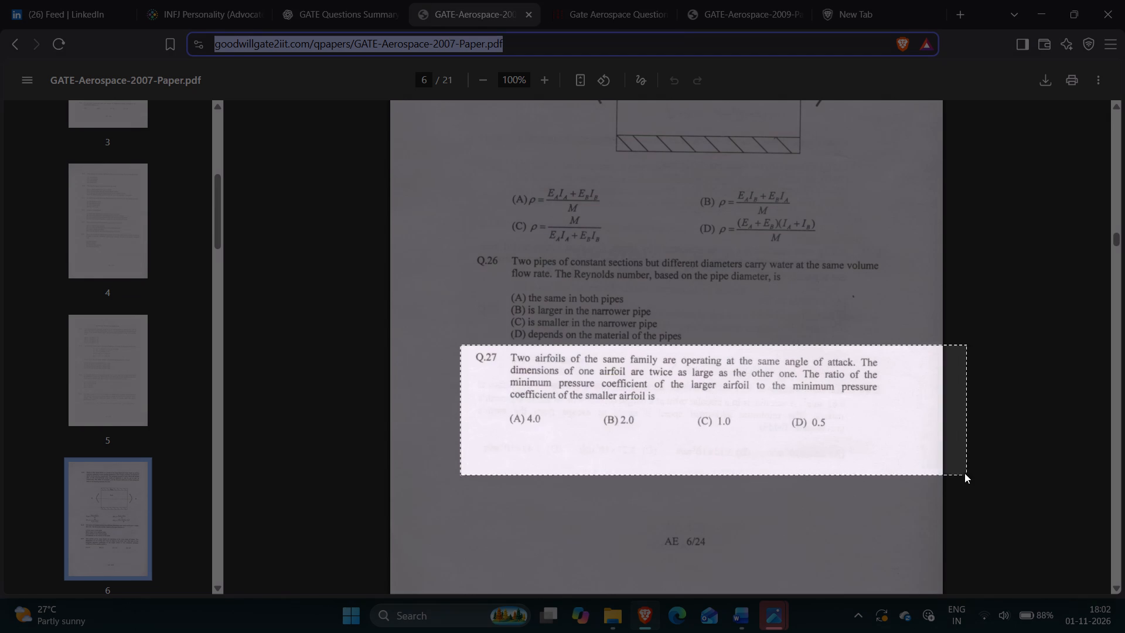
pyautogui.moveTo(964, 473); pyautogui.dragTo(892, 448)
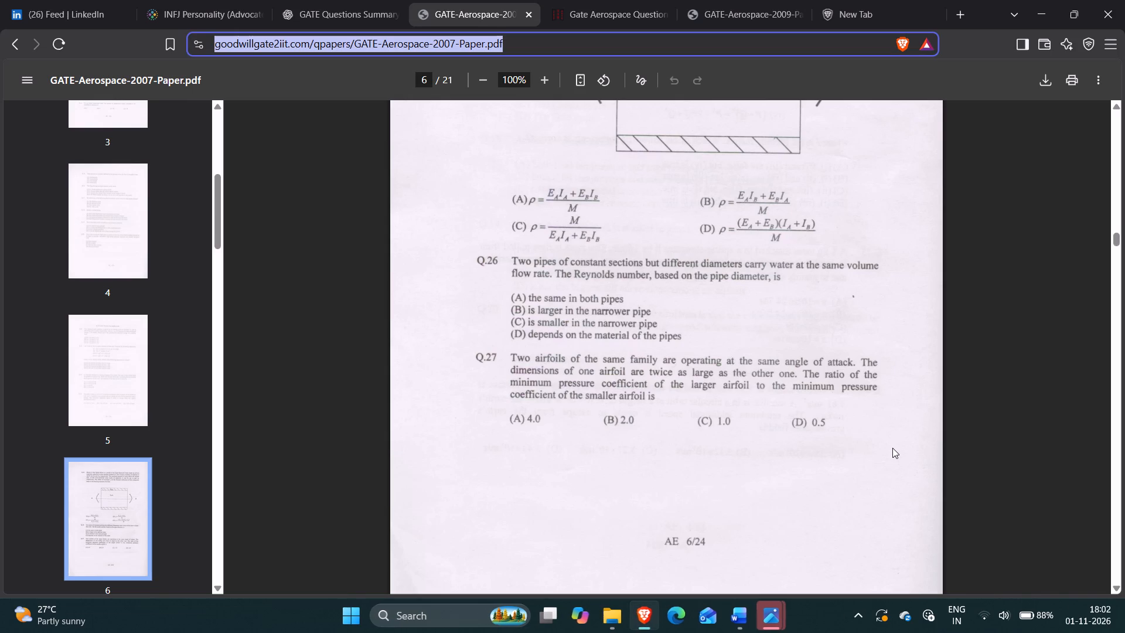
# Capture a screen snip of Q.28 on page 7, comparing the lift coefficients of wings A and B, with all four options.
pyautogui.scroll(-4, 665, 371)
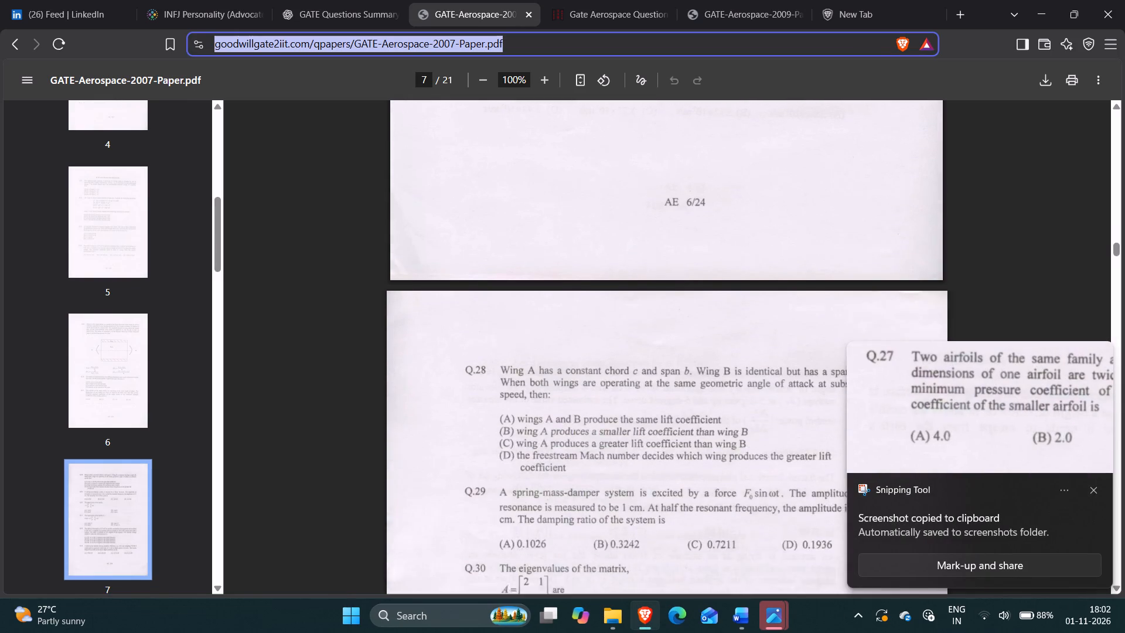
pyautogui.scroll(-3, 665, 371)
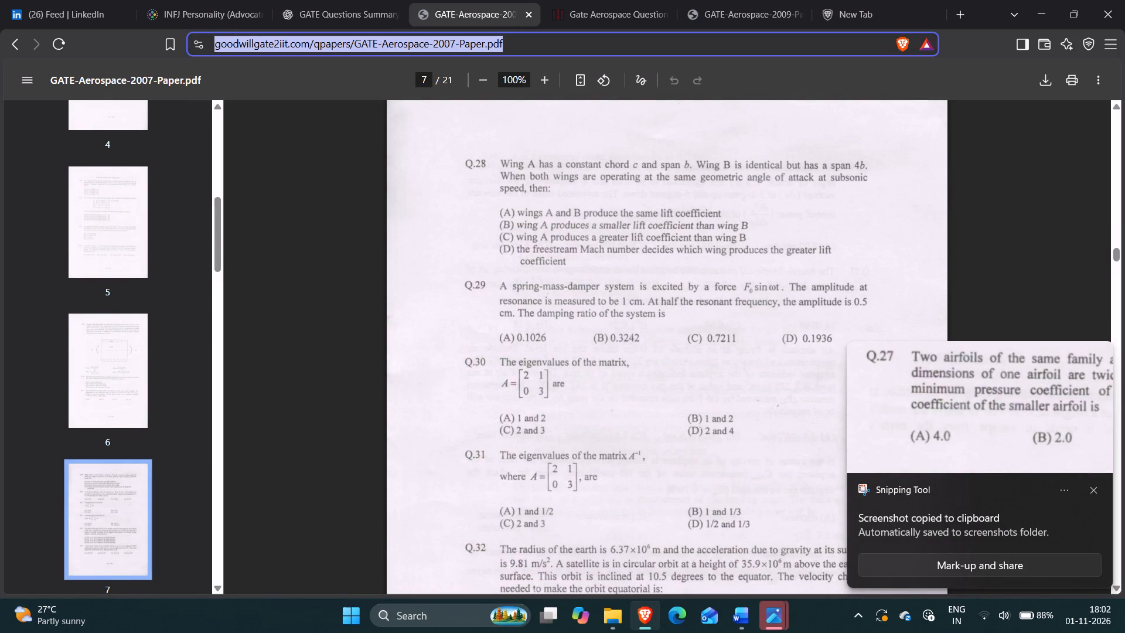
pyautogui.scroll(-1, 665, 371)
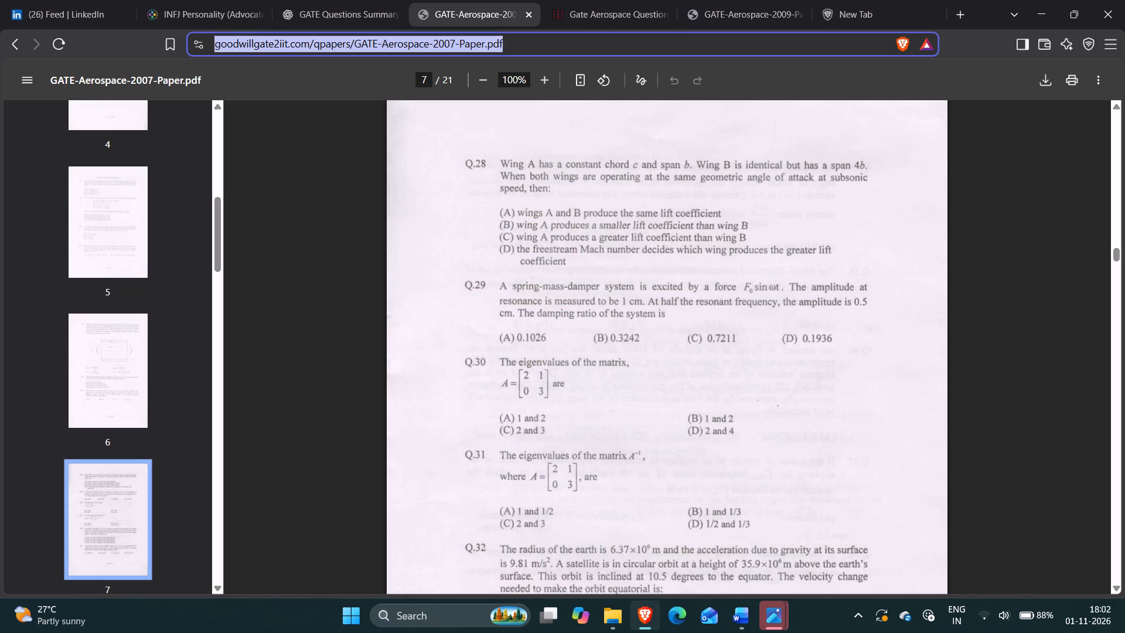
pyautogui.press('Print')
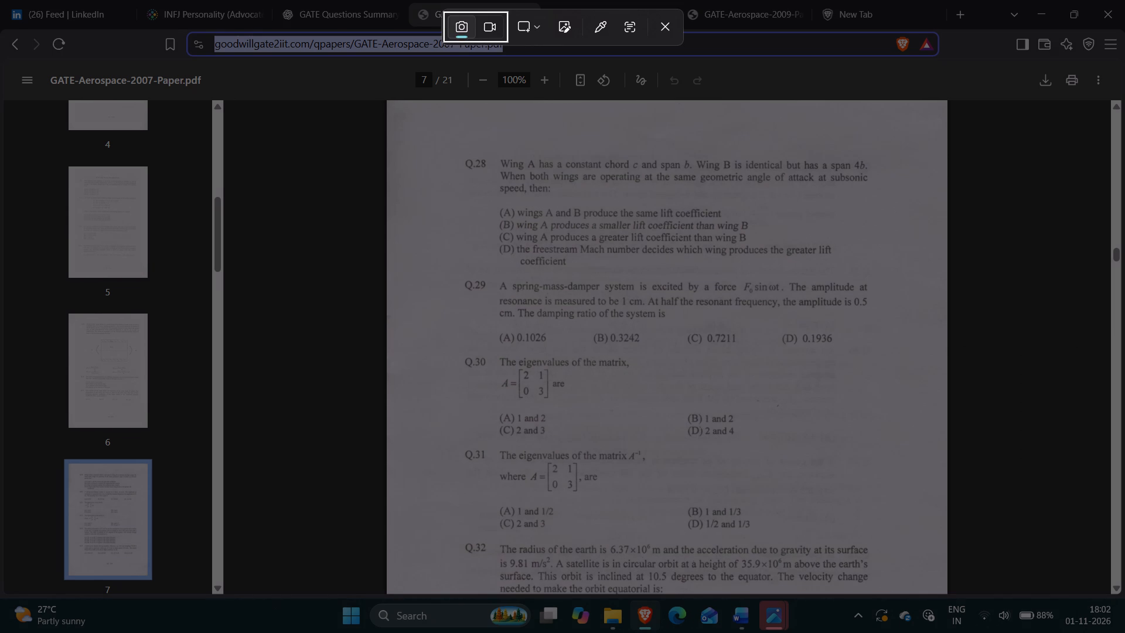
pyautogui.moveTo(454, 147); pyautogui.dragTo(887, 268)
pyautogui.hscroll(1, 711, 314)
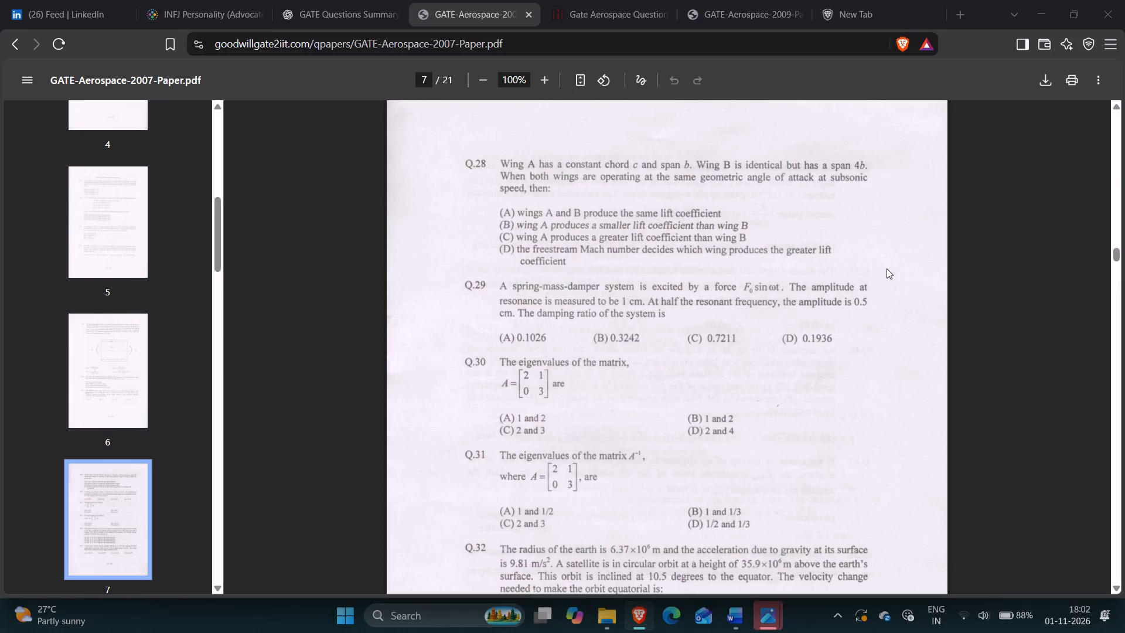
# Capture a screen snip of Q.36 on page 8, on the stagnation pressure measured by the Pitot tube, with all four options.
pyautogui.scroll(-3, 480, 388)
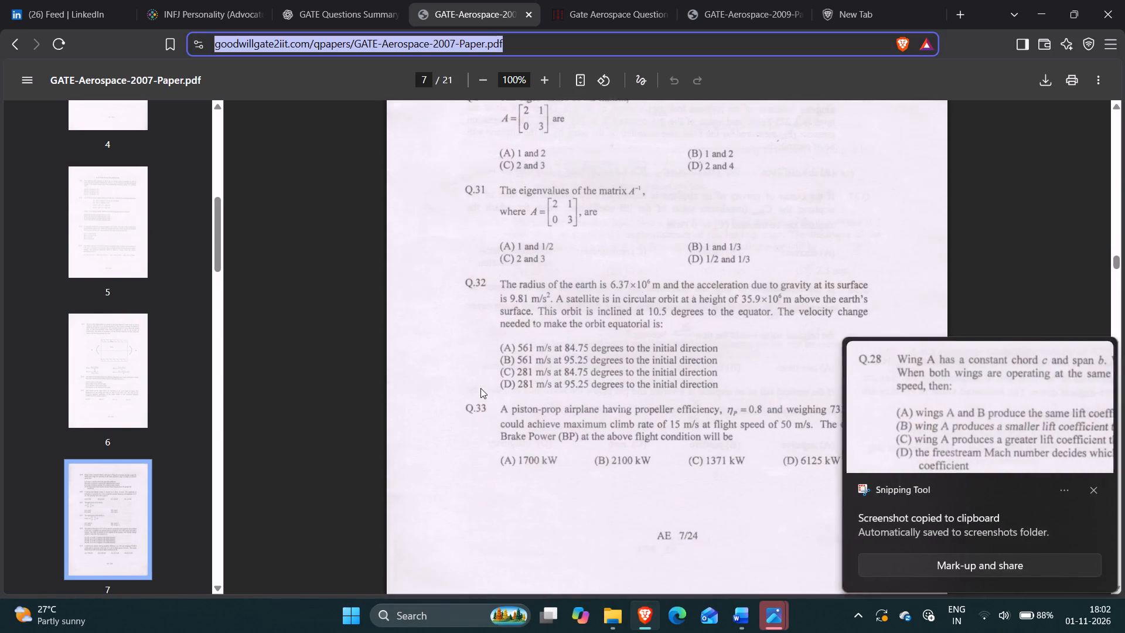
pyautogui.scroll(-6, 480, 388)
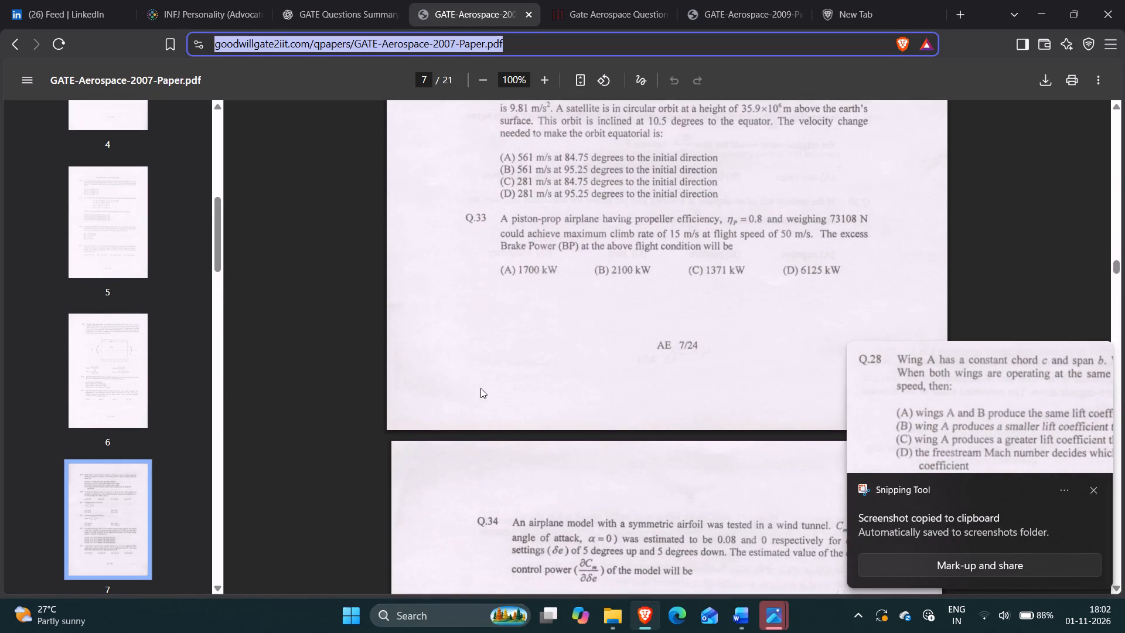
pyautogui.scroll(-4, 480, 388)
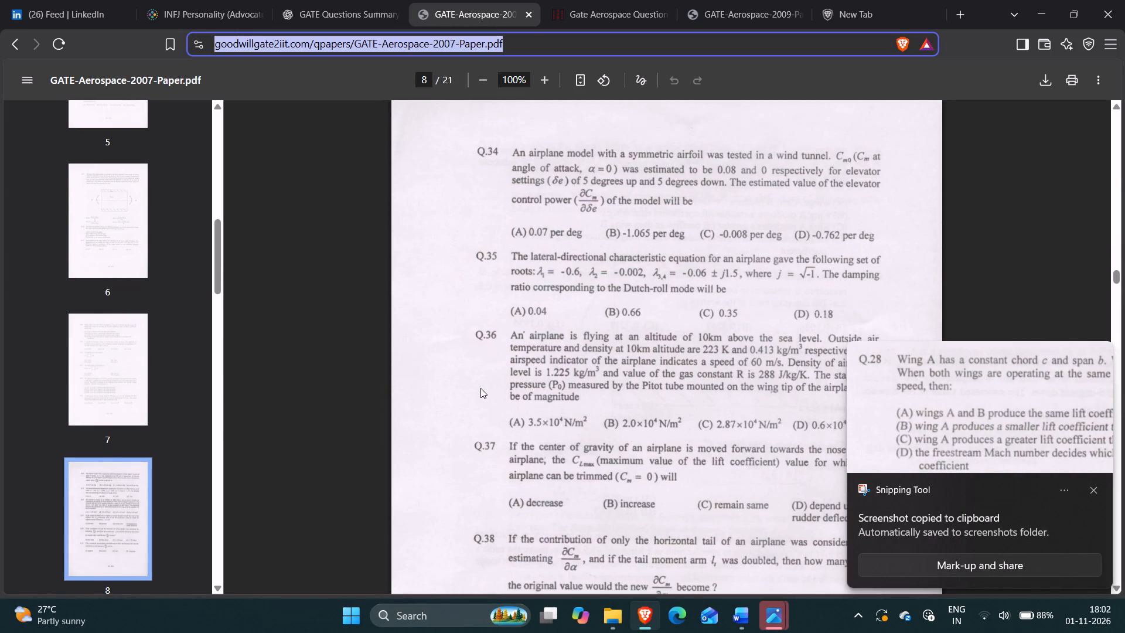
pyautogui.scroll(-1, 480, 388)
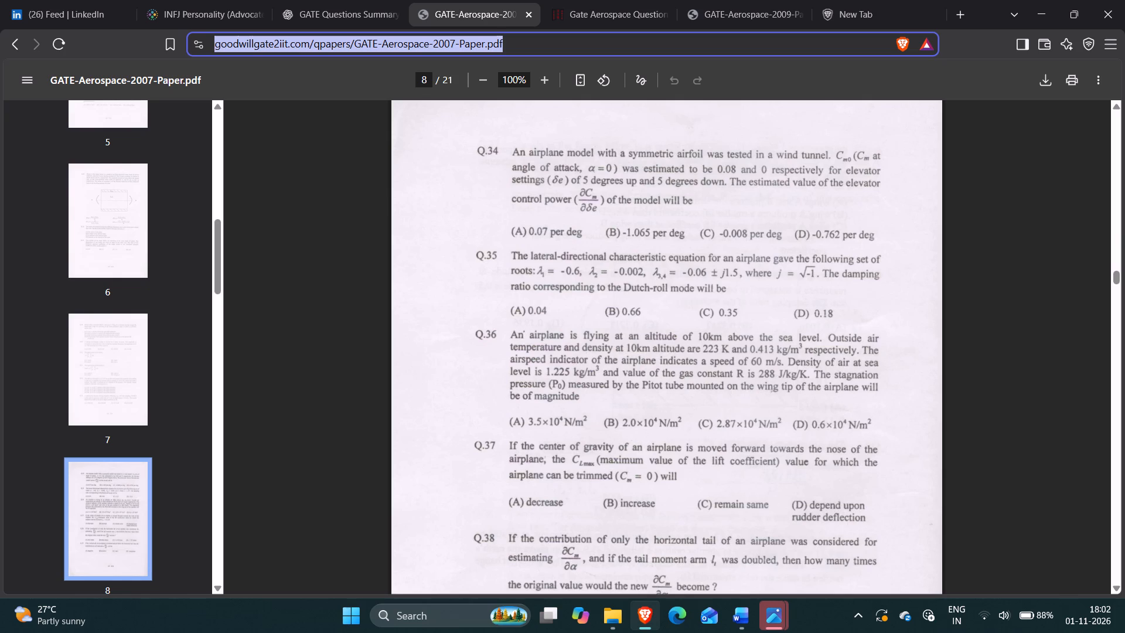
pyautogui.scroll(-1, 530, 181)
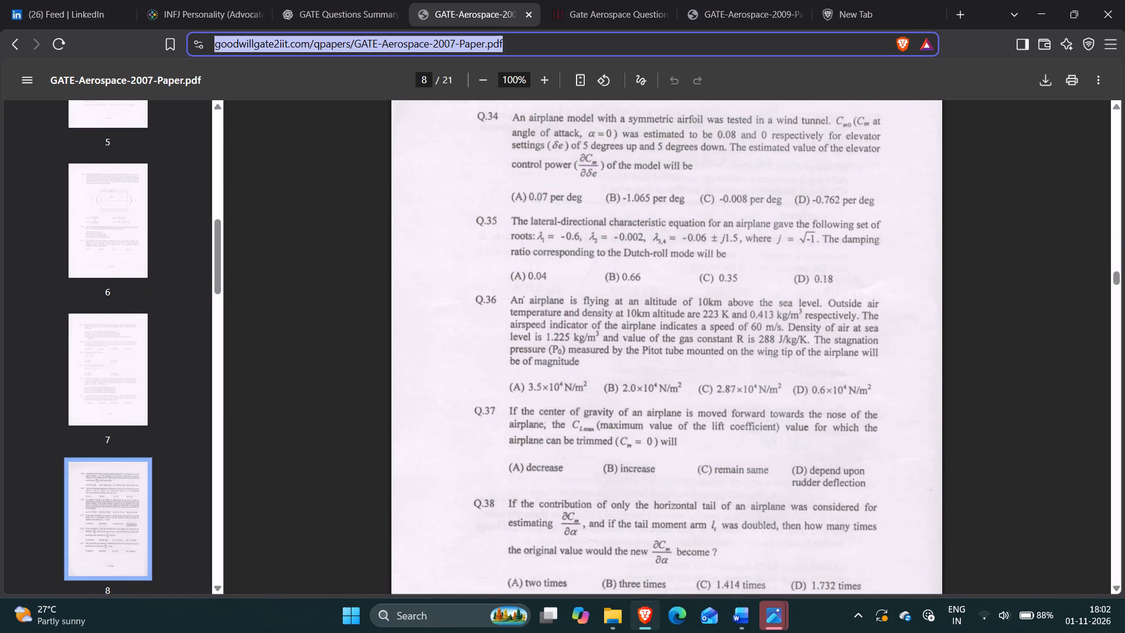
pyautogui.scroll(-2, 530, 181)
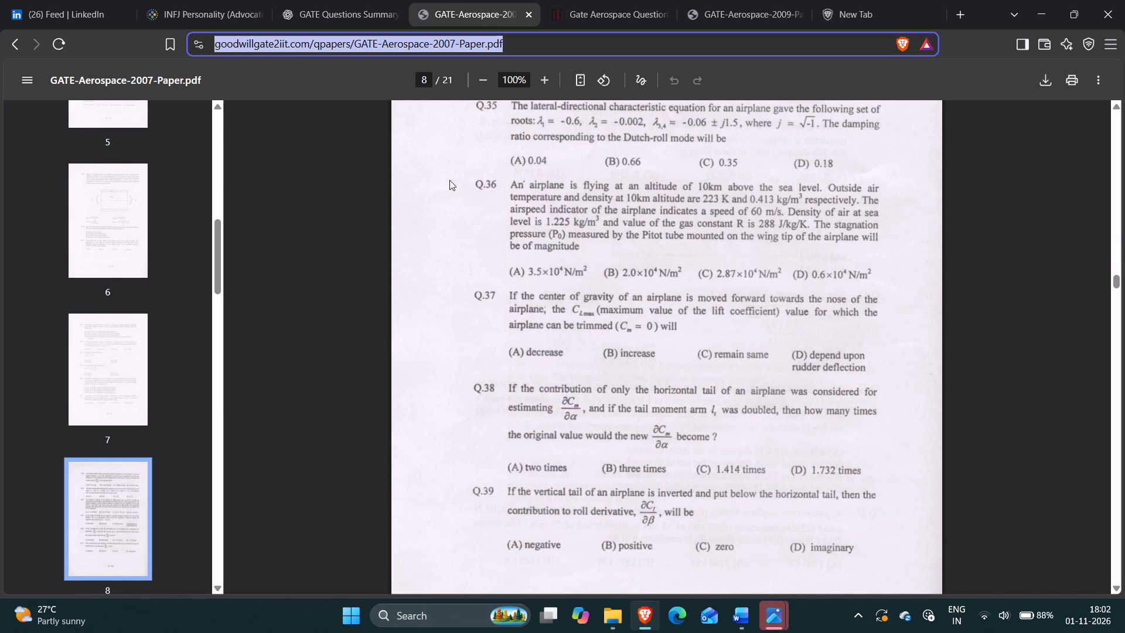
pyautogui.press('Print')
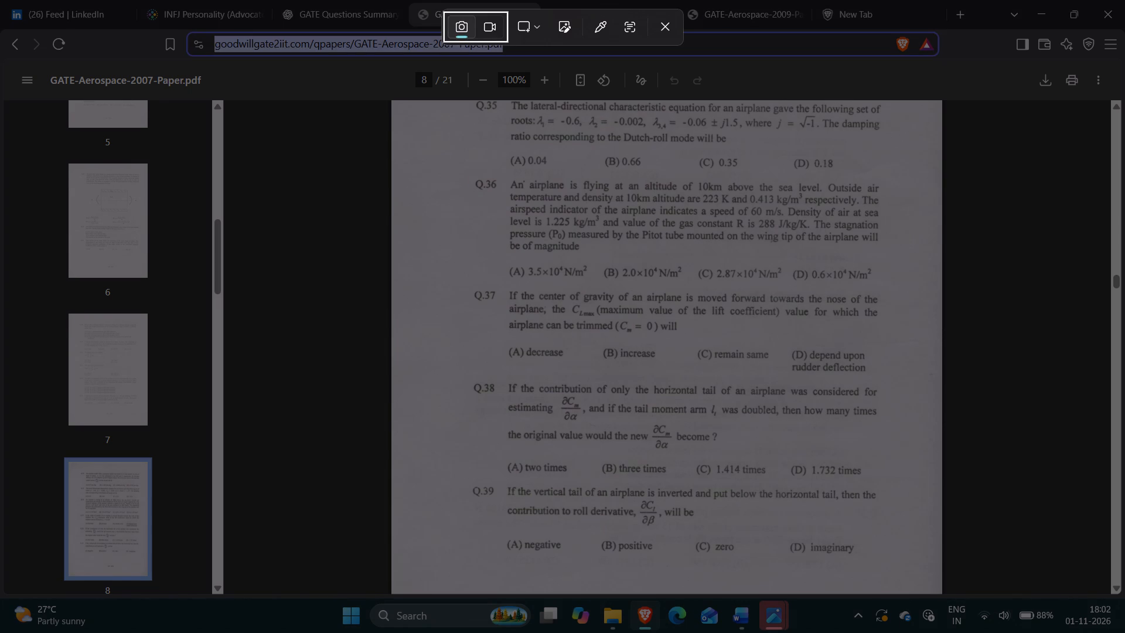
pyautogui.moveTo(455, 175); pyautogui.dragTo(892, 284)
pyautogui.hscroll(1, 748, 301)
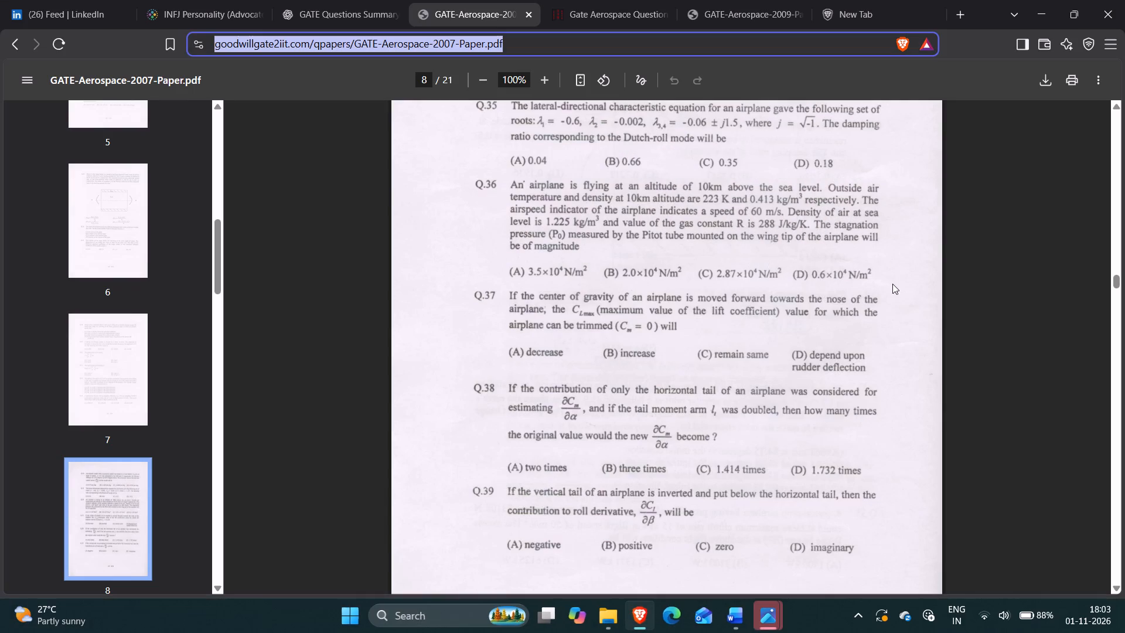
# Capture a screen snip of Q.41 on page 9, on the turbulent boundary layer staying attached over an airfoil, with all four options.
pyautogui.scroll(-3, 623, 307)
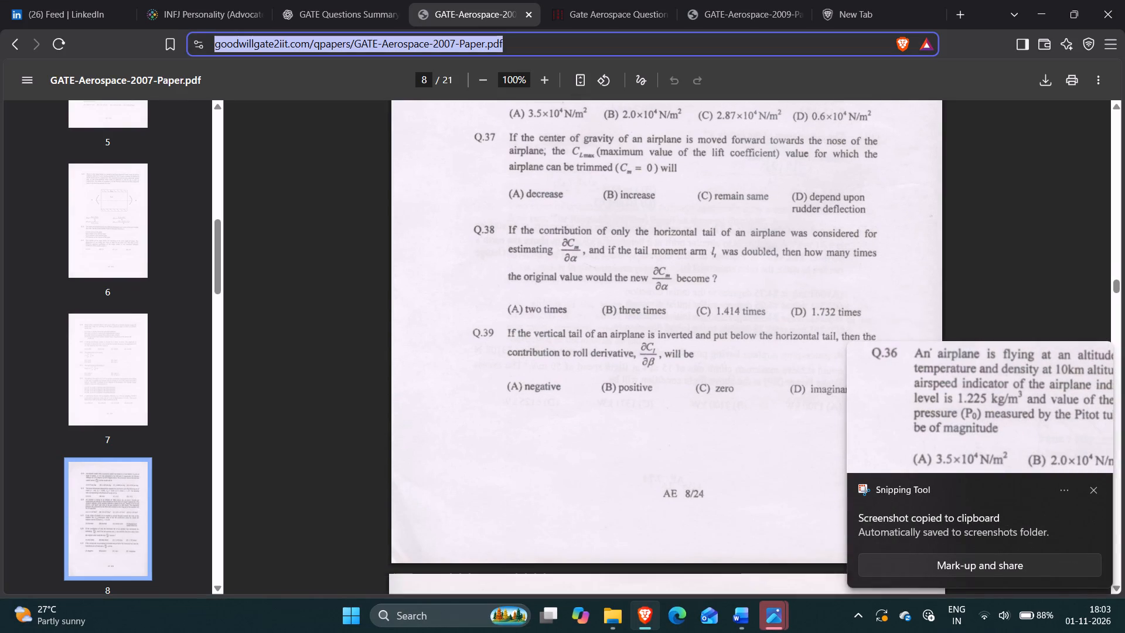
pyautogui.scroll(-1, 623, 307)
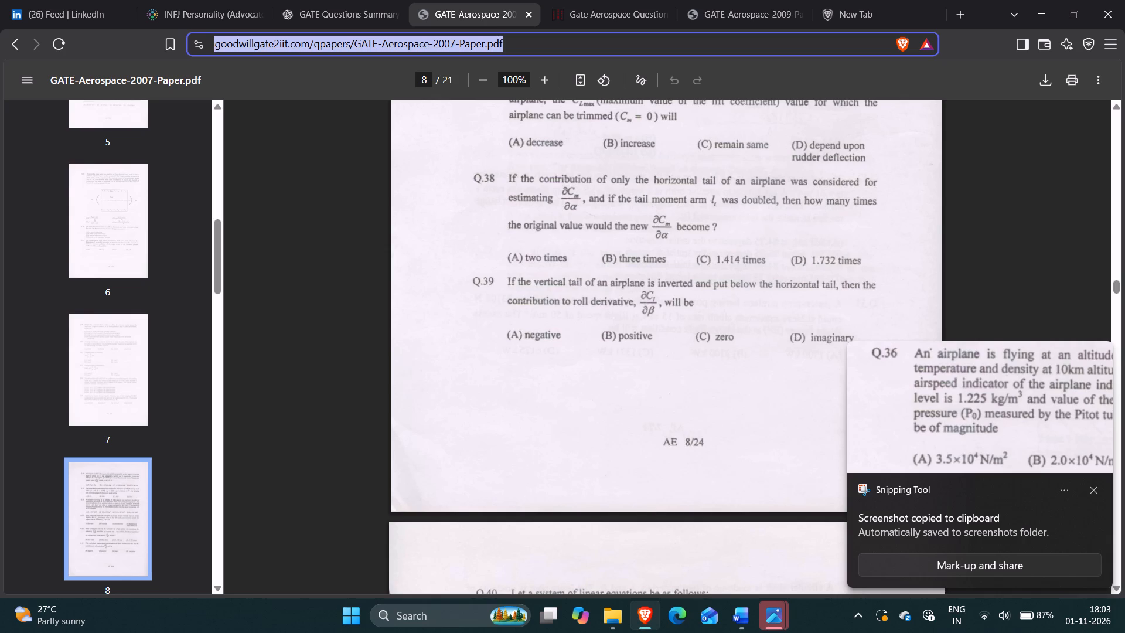
pyautogui.press('Print')
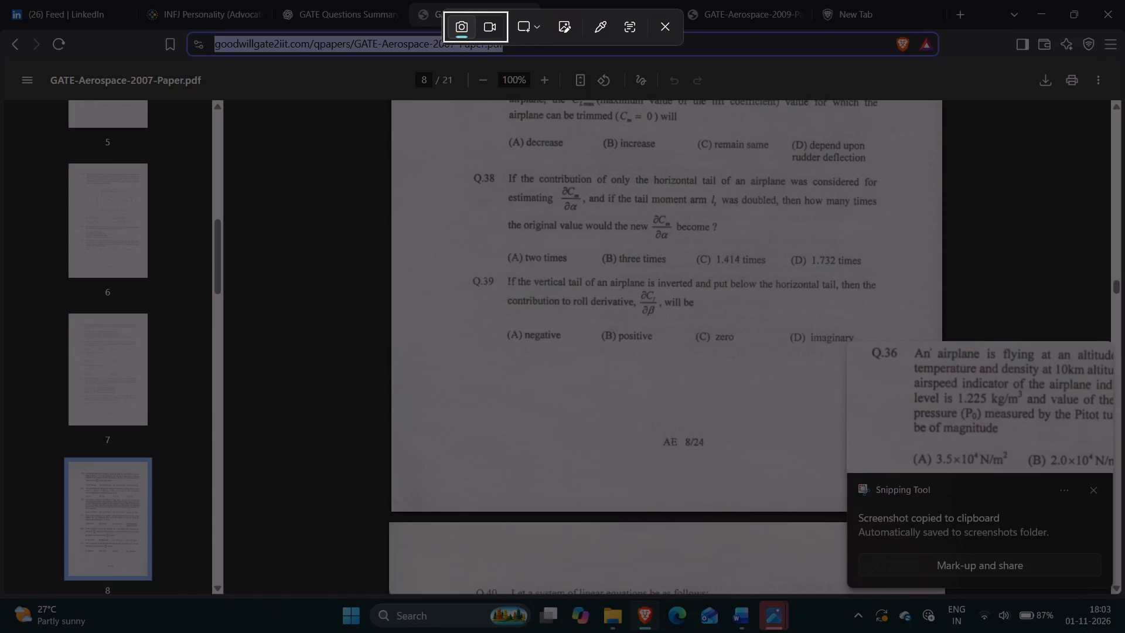
pyautogui.click(659, 24)
pyautogui.scroll(-5, 530, 353)
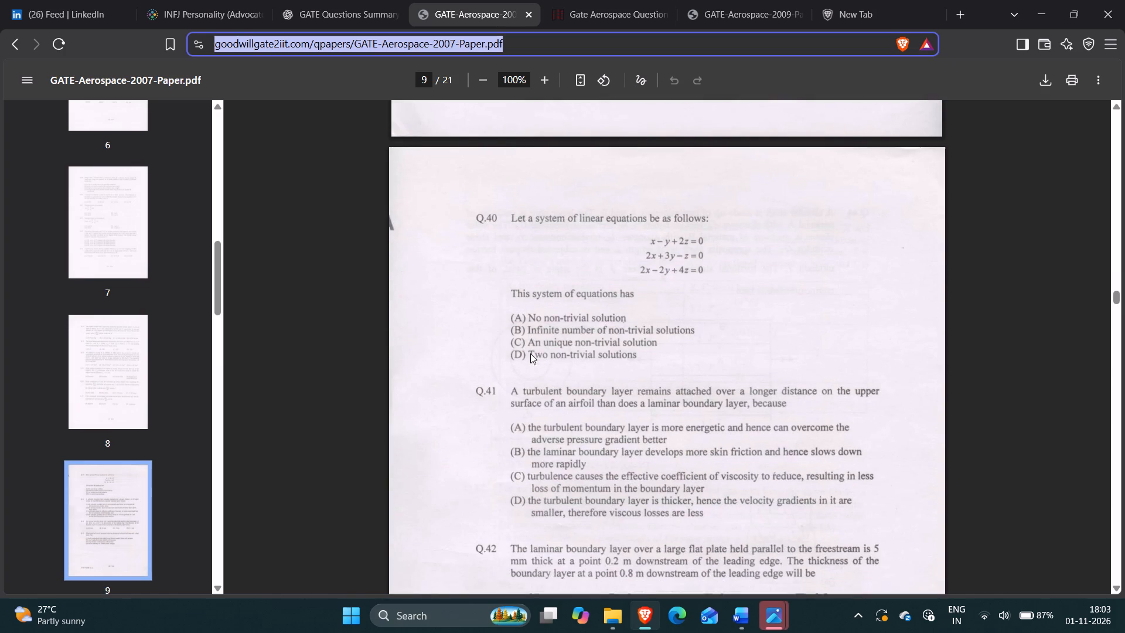
pyautogui.scroll(-3, 530, 353)
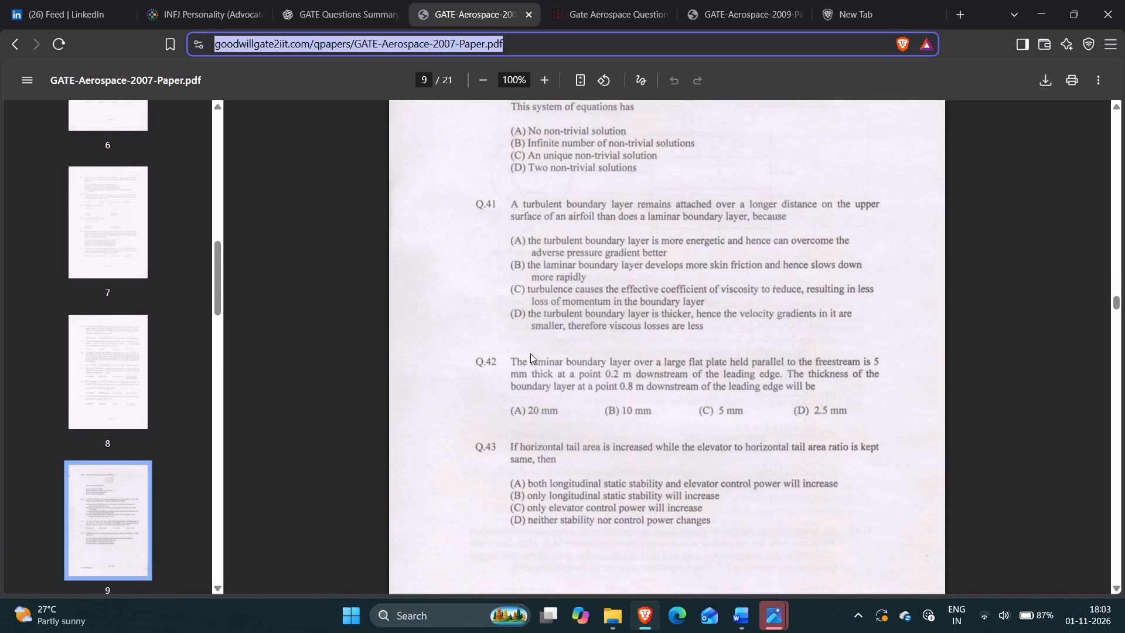
pyautogui.press('Print')
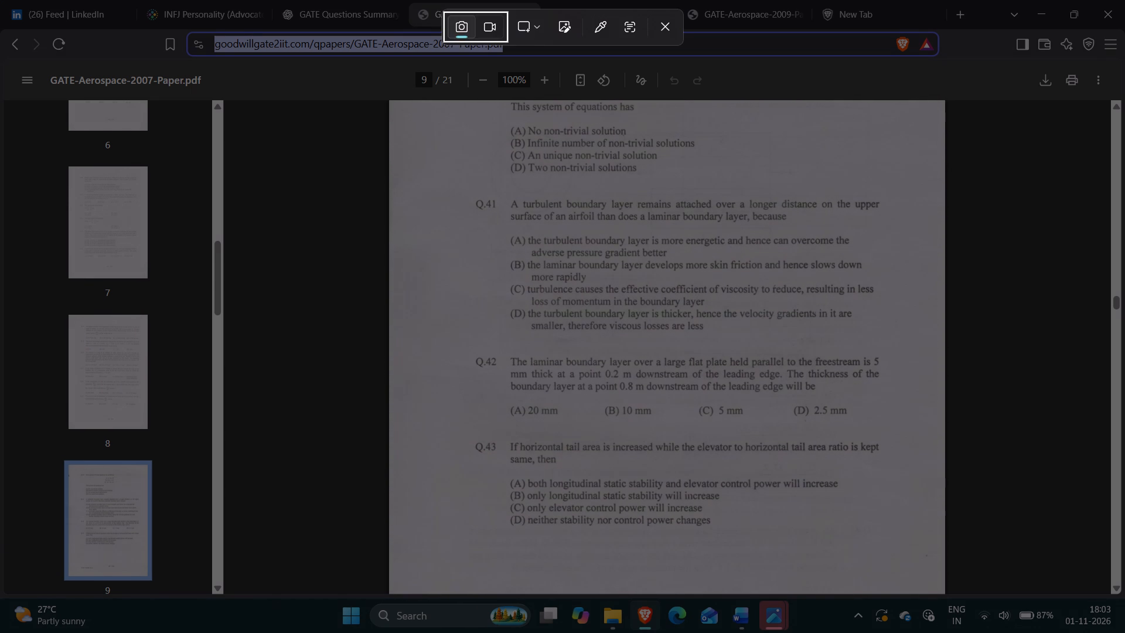
pyautogui.moveTo(448, 185); pyautogui.dragTo(907, 340)
pyautogui.hscroll(2, 693, 274)
# Read the 2007 paper from Q.42 to Q.48 and check the ChatGPT question summary for relevant questions after Q.41.
pyautogui.scroll(-3, 762, 278)
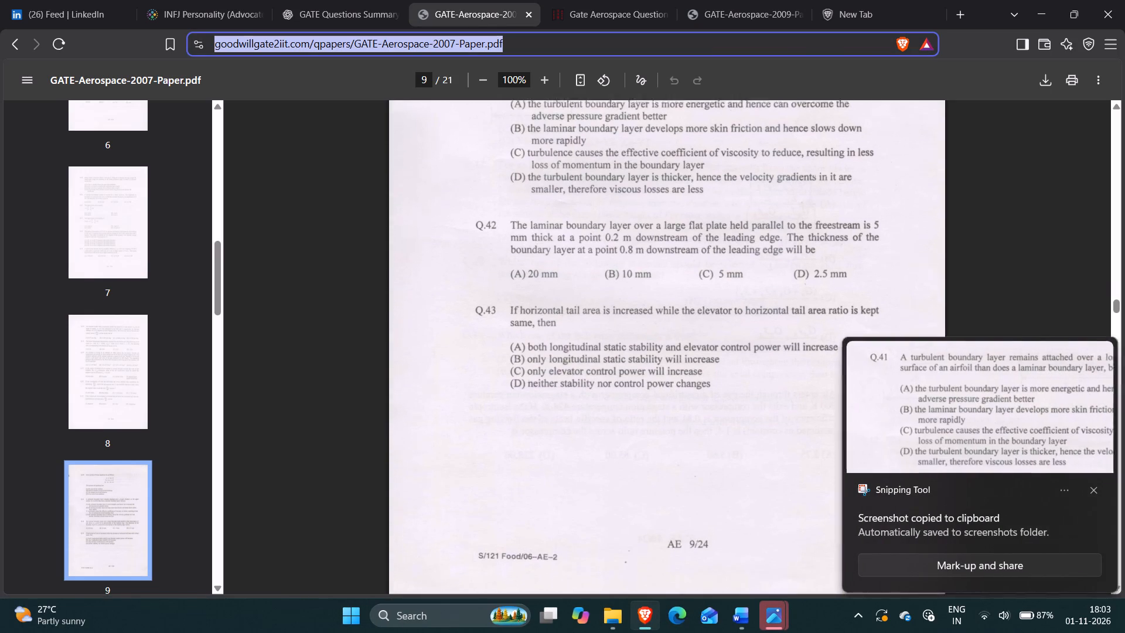
pyautogui.scroll(-1, 762, 278)
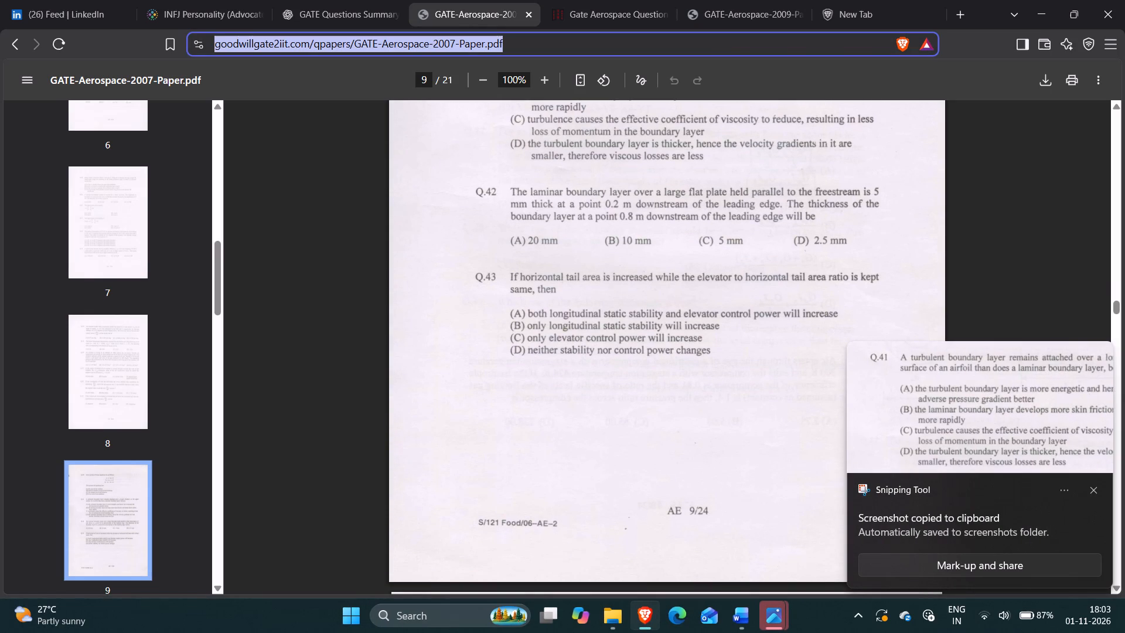
pyautogui.scroll(-4, 762, 278)
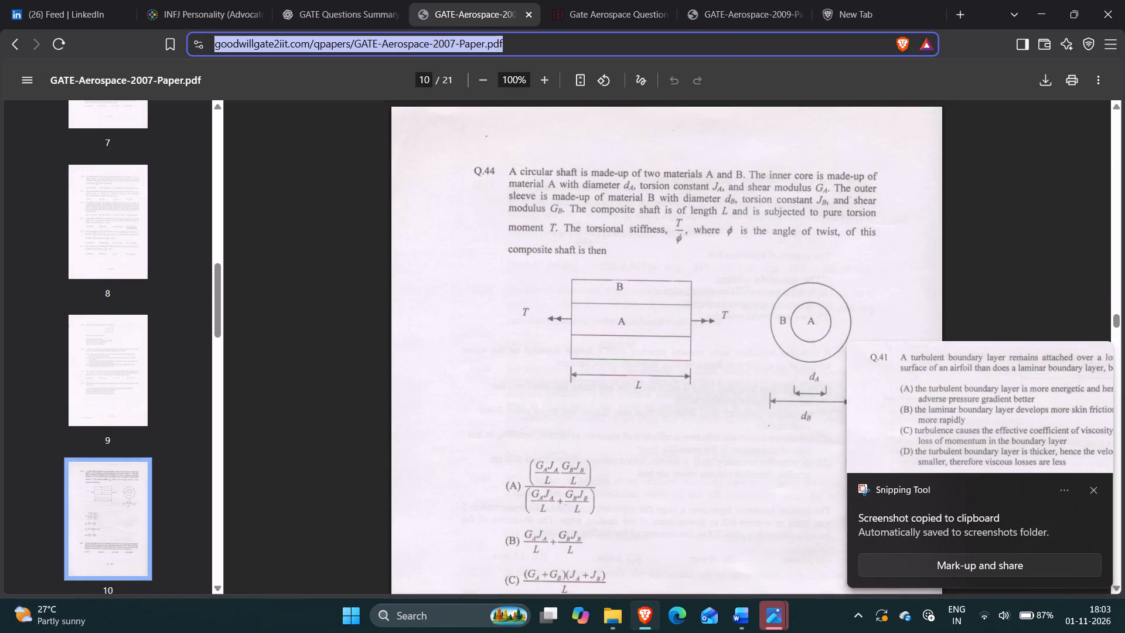
pyautogui.scroll(-4, 762, 278)
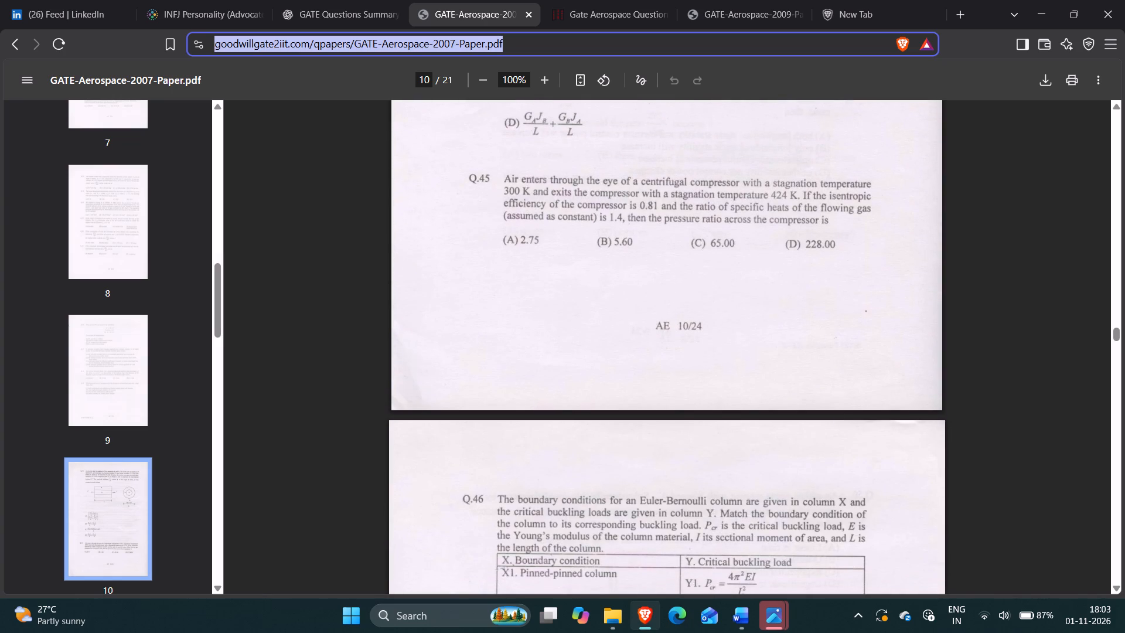
pyautogui.scroll(-4, 762, 278)
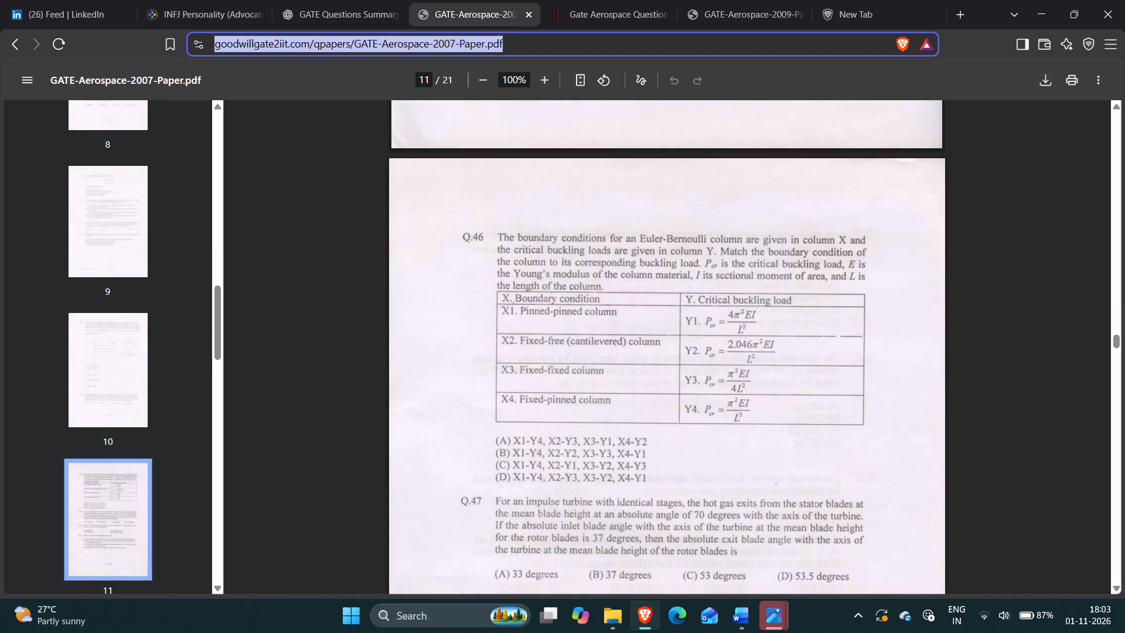
pyautogui.scroll(-4, 762, 278)
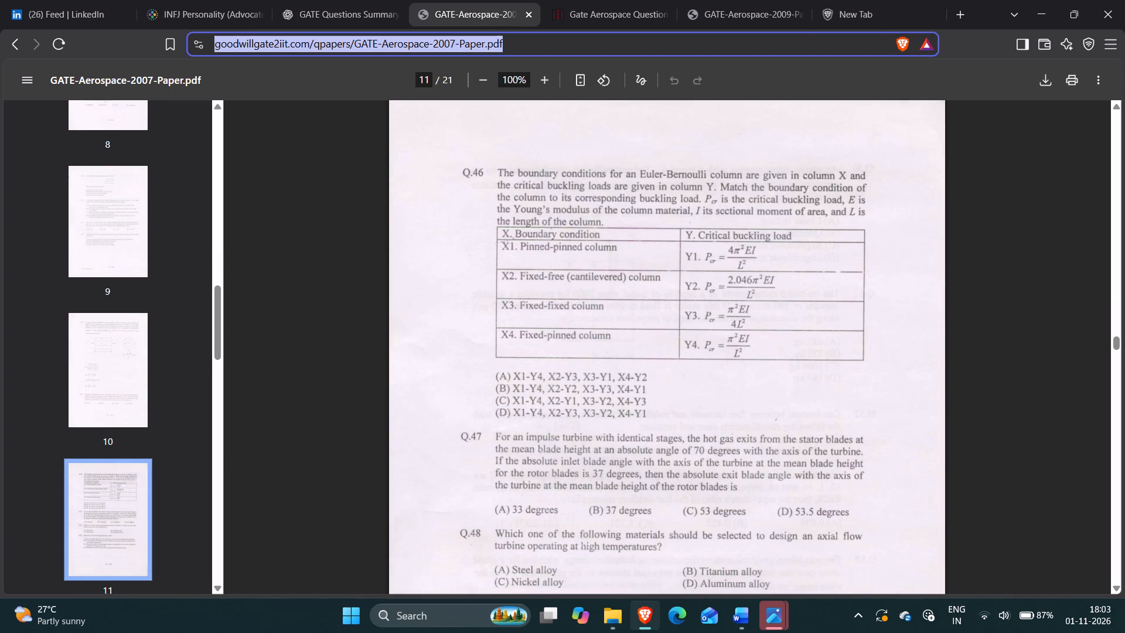
pyautogui.scroll(-2, 762, 278)
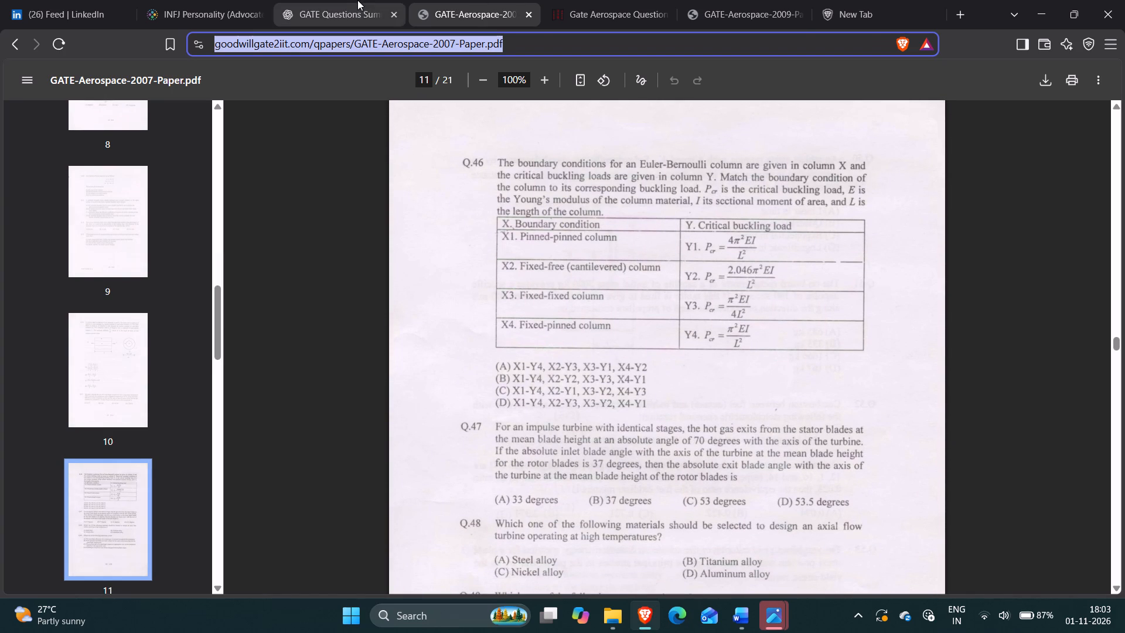
pyautogui.click(357, 0)
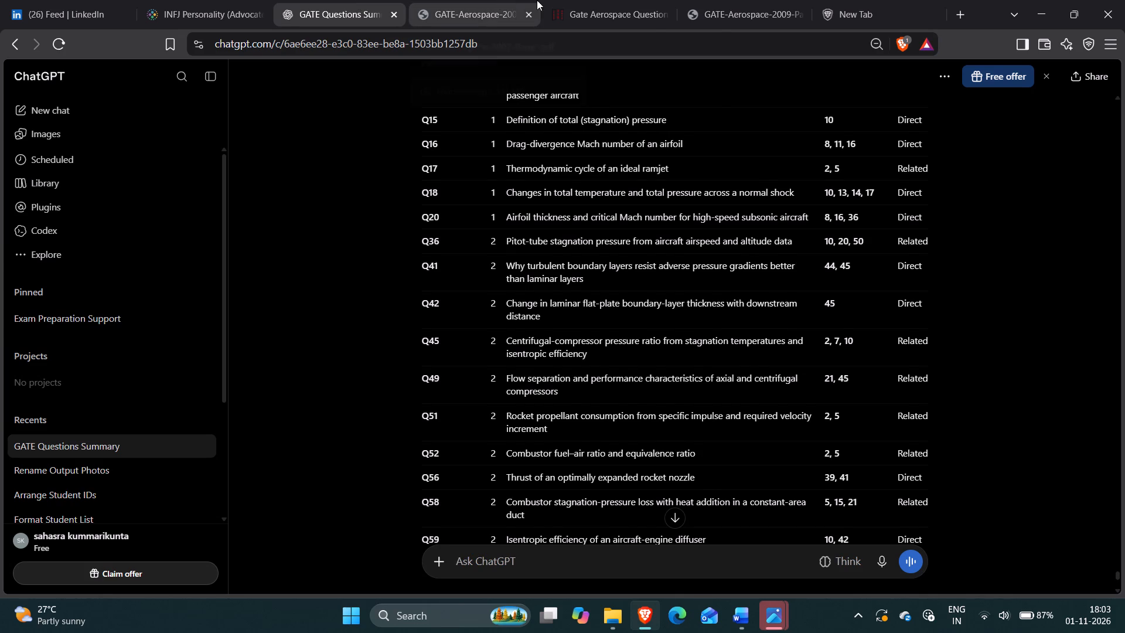
pyautogui.click(554, 0)
pyautogui.click(408, 0)
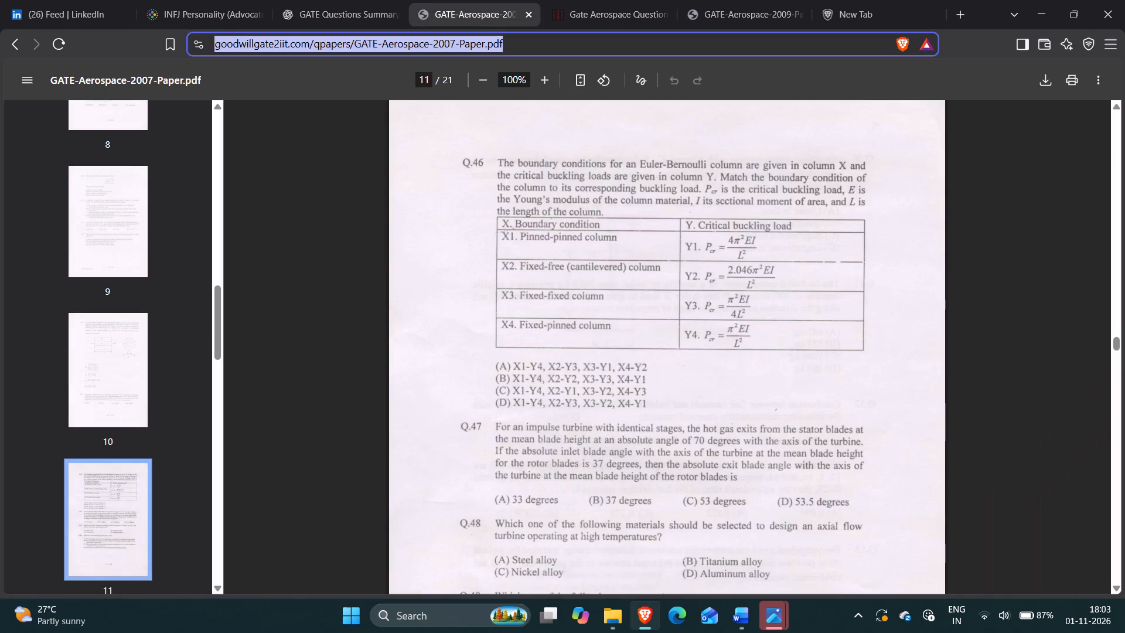
# Capture a screen snip of Q.45 on page 10, on the centrifugal compressor pressure ratio, with all four options.
pyautogui.scroll(5, 485, 199)
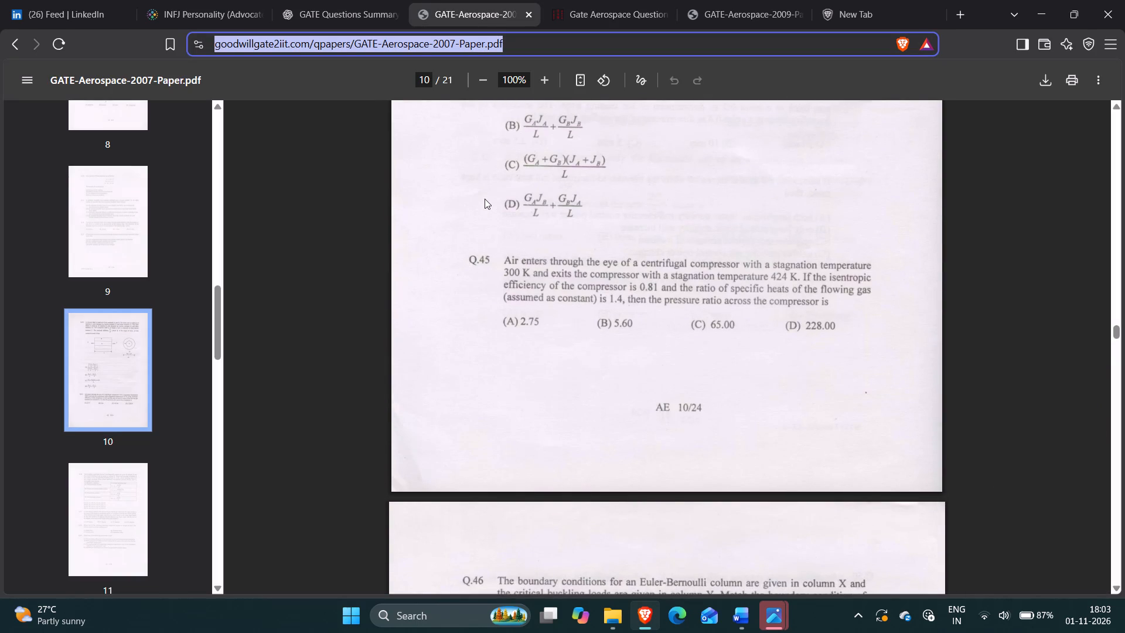
pyautogui.press('Print')
pyautogui.moveTo(460, 244); pyautogui.dragTo(576, 343)
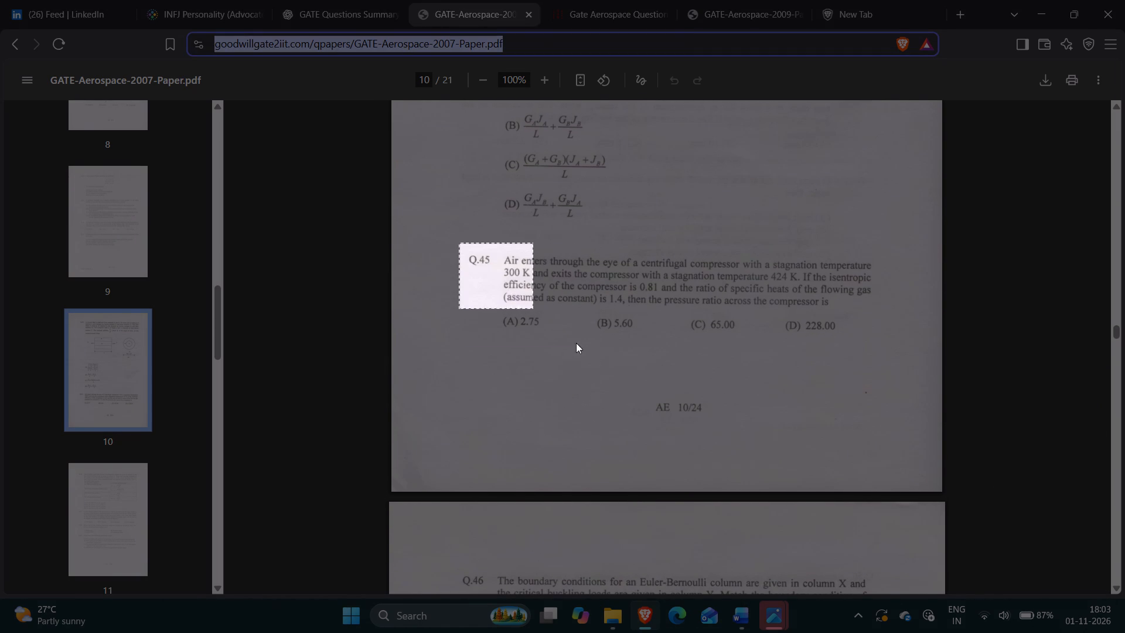
pyautogui.moveTo(576, 343); pyautogui.dragTo(884, 369)
pyautogui.hscroll(3, 684, 366)
# Capture a screen snip of Q.49 on page 11, on the true statement about compressors, with all four options.
pyautogui.scroll(-1, 649, 479)
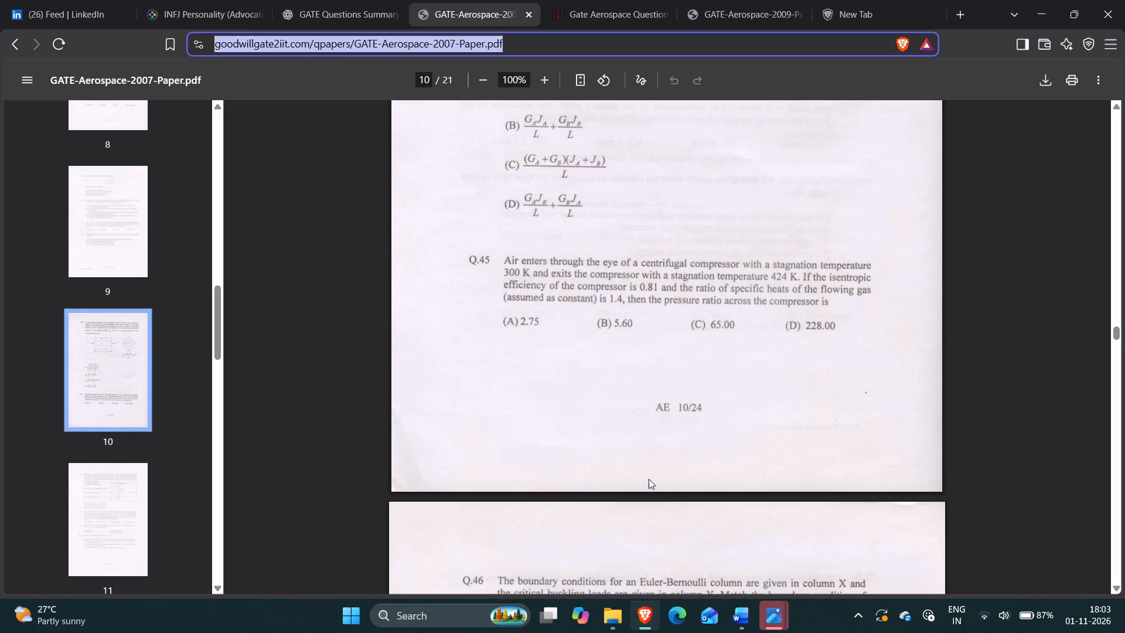
pyautogui.scroll(-5, 649, 479)
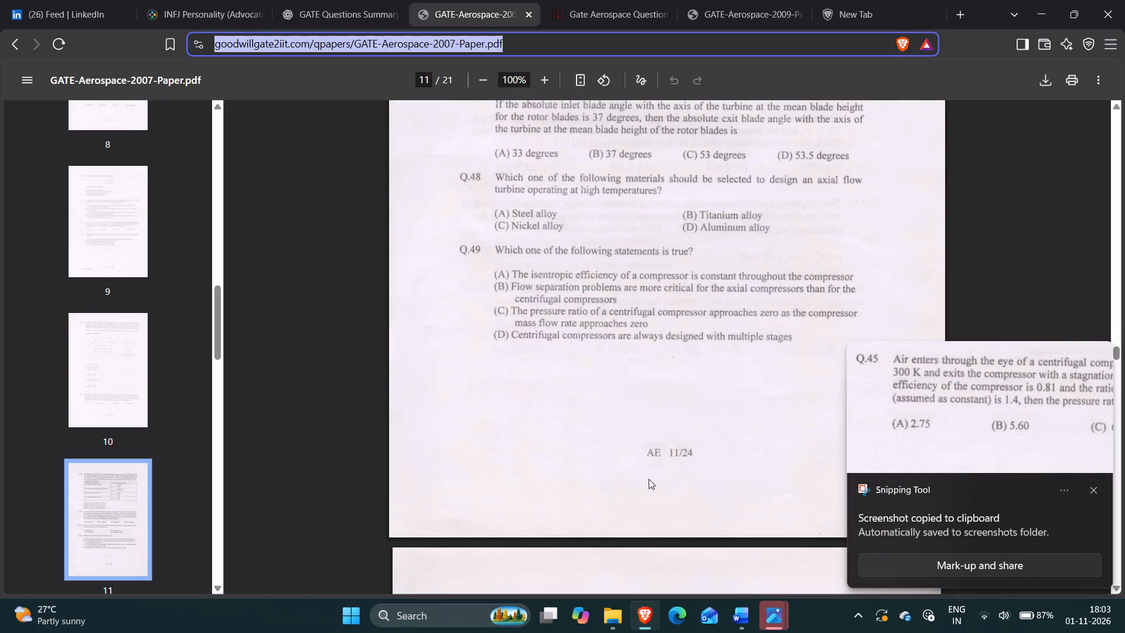
pyautogui.scroll(-3, 649, 479)
pyautogui.press('Print')
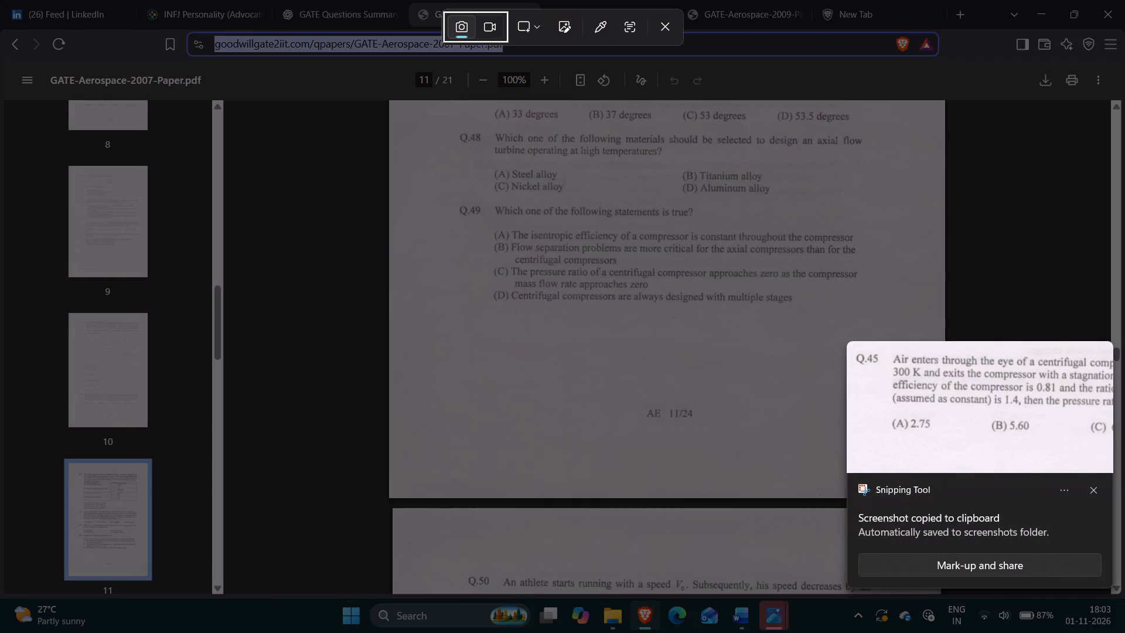
pyautogui.moveTo(454, 198); pyautogui.dragTo(898, 322)
pyautogui.hscroll(2, 712, 335)
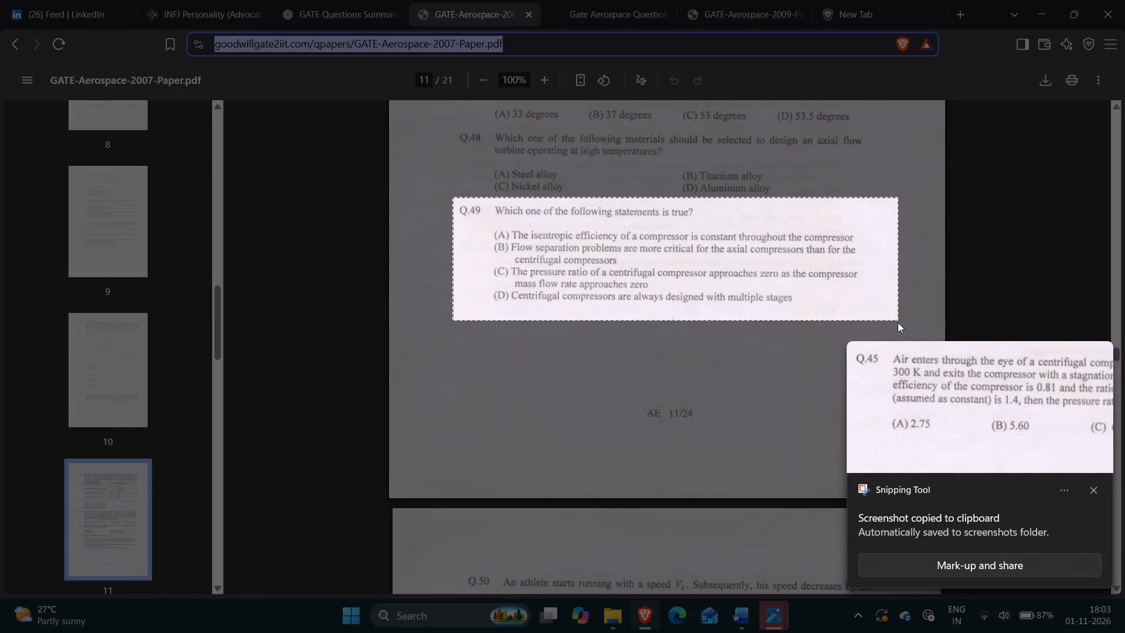
pyautogui.moveTo(898, 322); pyautogui.dragTo(896, 325)
# Capture a screen snip of Q.57 on page 14, on the airfoil drag from the control volume, with its figure and all four options.
pyautogui.scroll(-4, 617, 421)
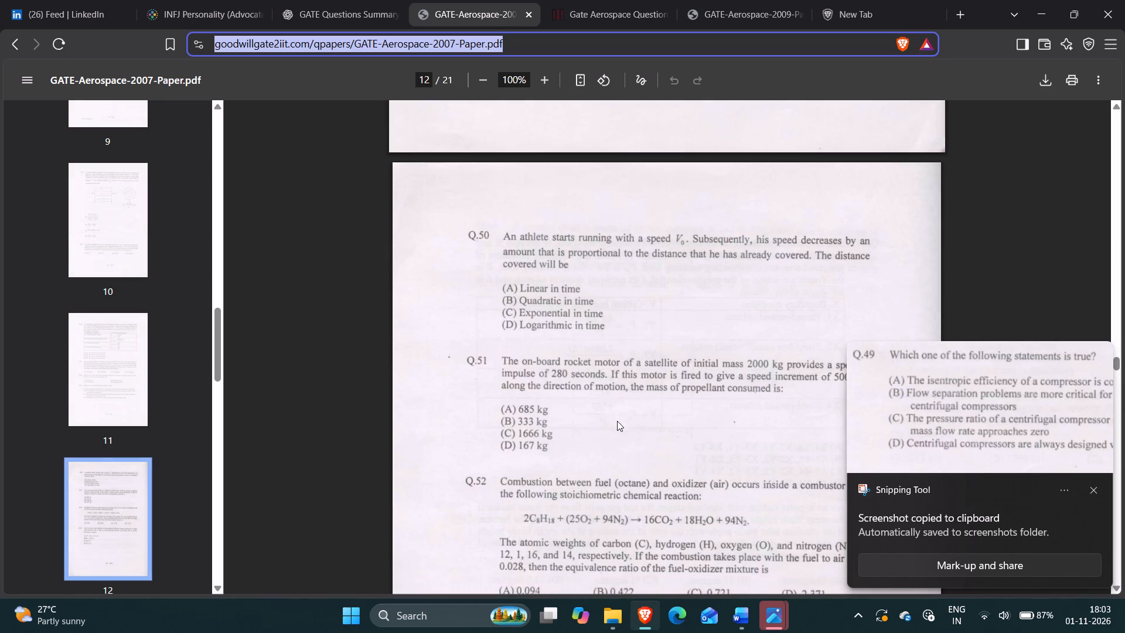
pyautogui.scroll(-6, 617, 421)
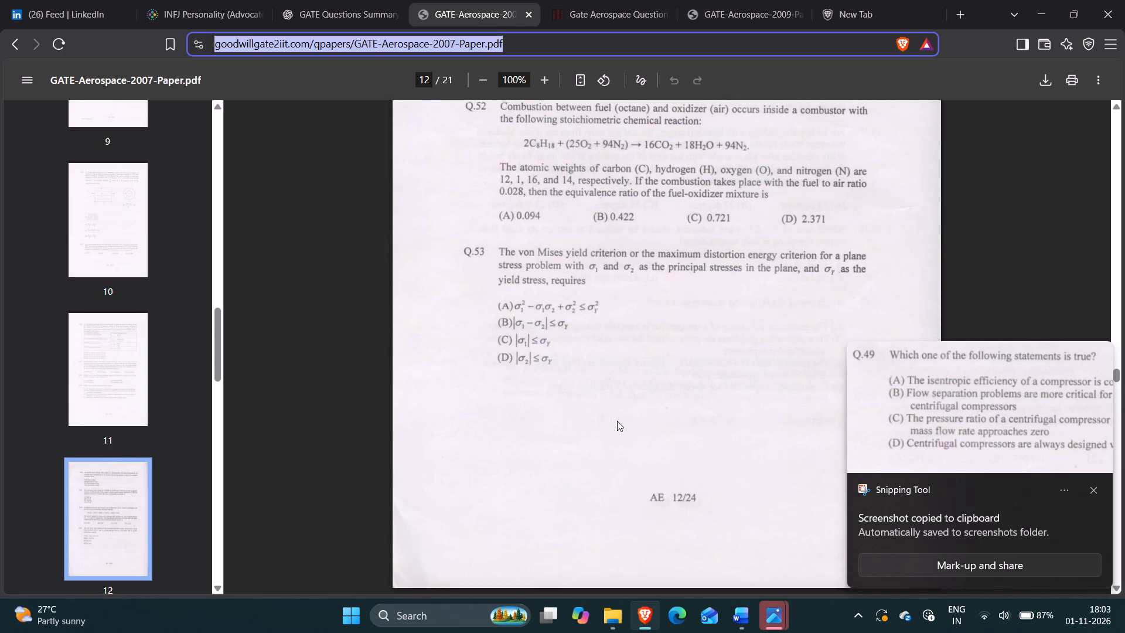
pyautogui.scroll(-6, 617, 421)
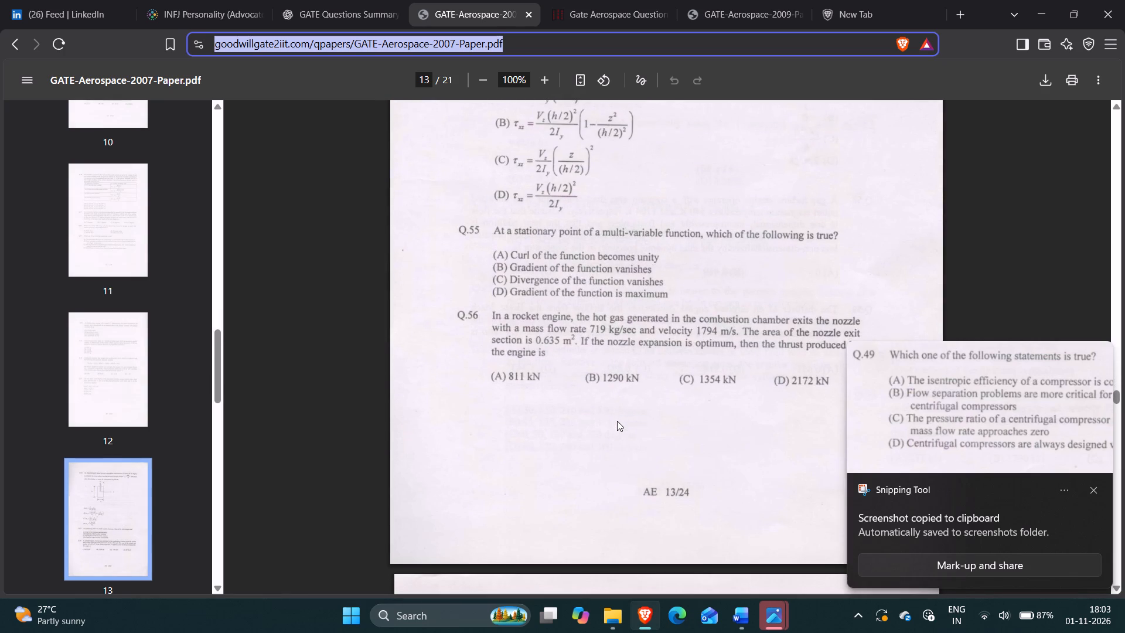
pyautogui.scroll(-5, 617, 421)
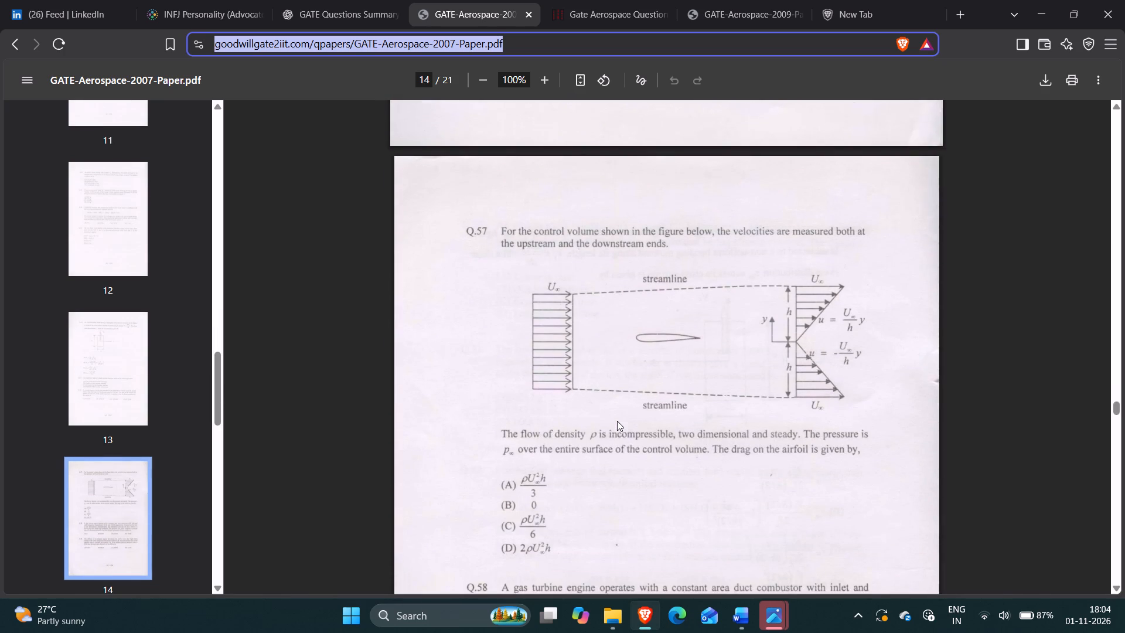
pyautogui.scroll(-1, 610, 409)
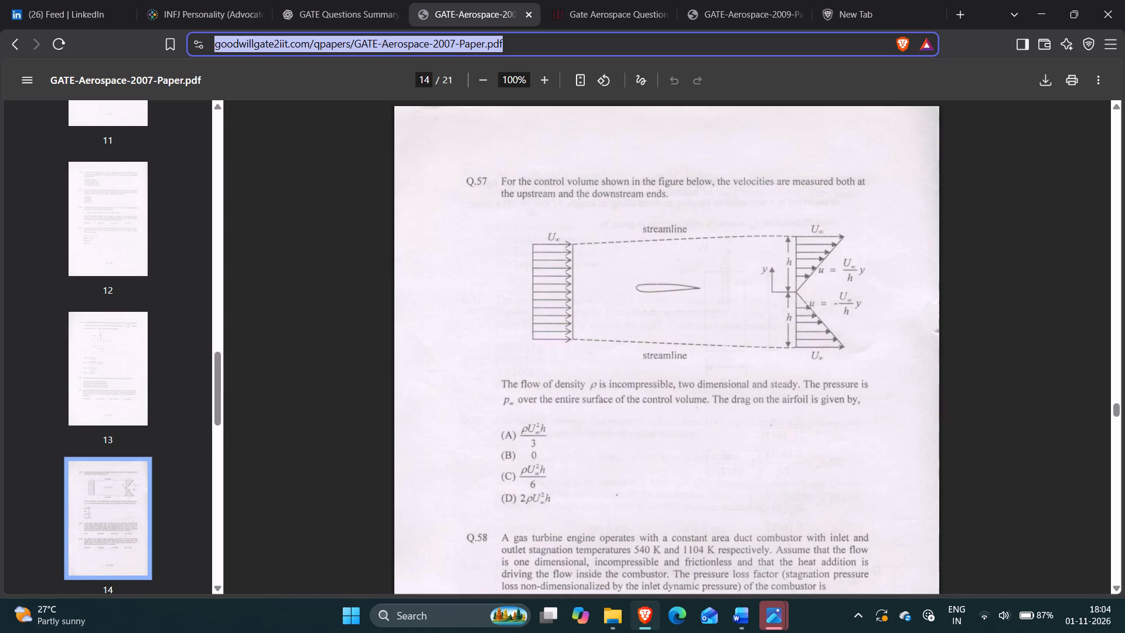
pyautogui.press('Print')
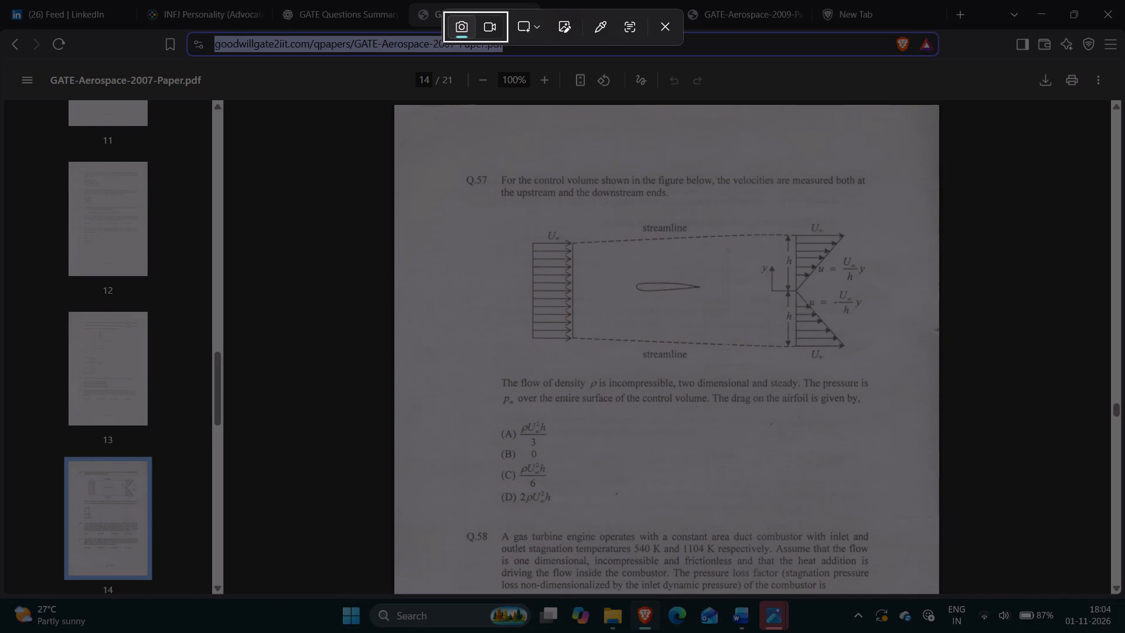
pyautogui.moveTo(455, 164); pyautogui.dragTo(895, 505)
pyautogui.scroll(1, 643, 397)
# Capture a screen snip of Q.60 on page 15, on the biplane airfoil sections, with its figure and all four options.
pyautogui.scroll(-7, 636, 534)
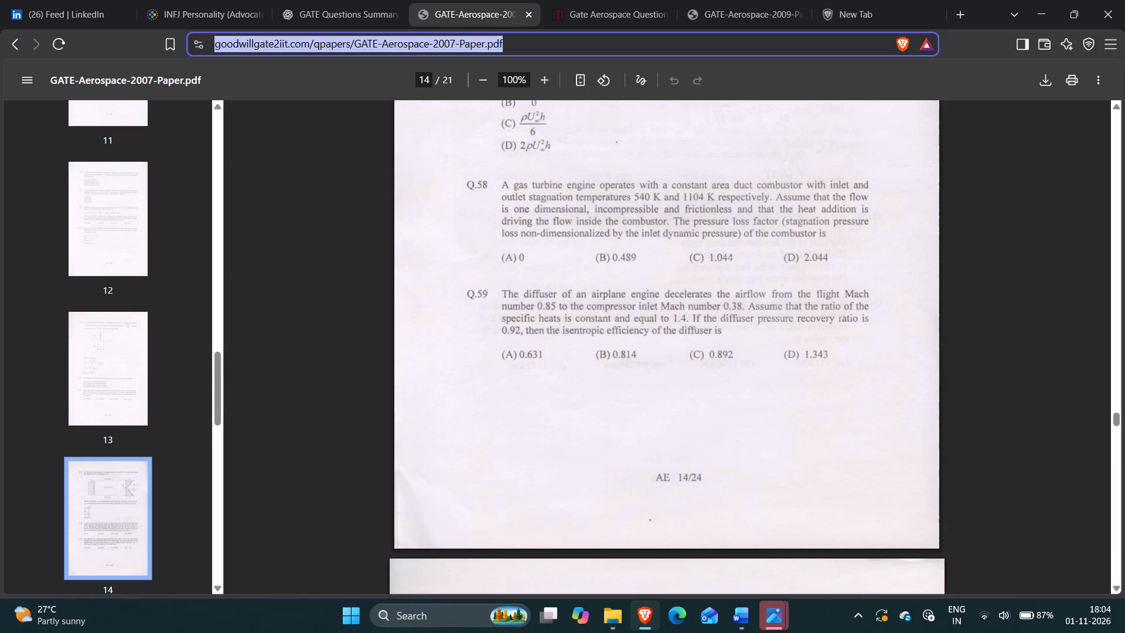
pyautogui.scroll(-2, 636, 534)
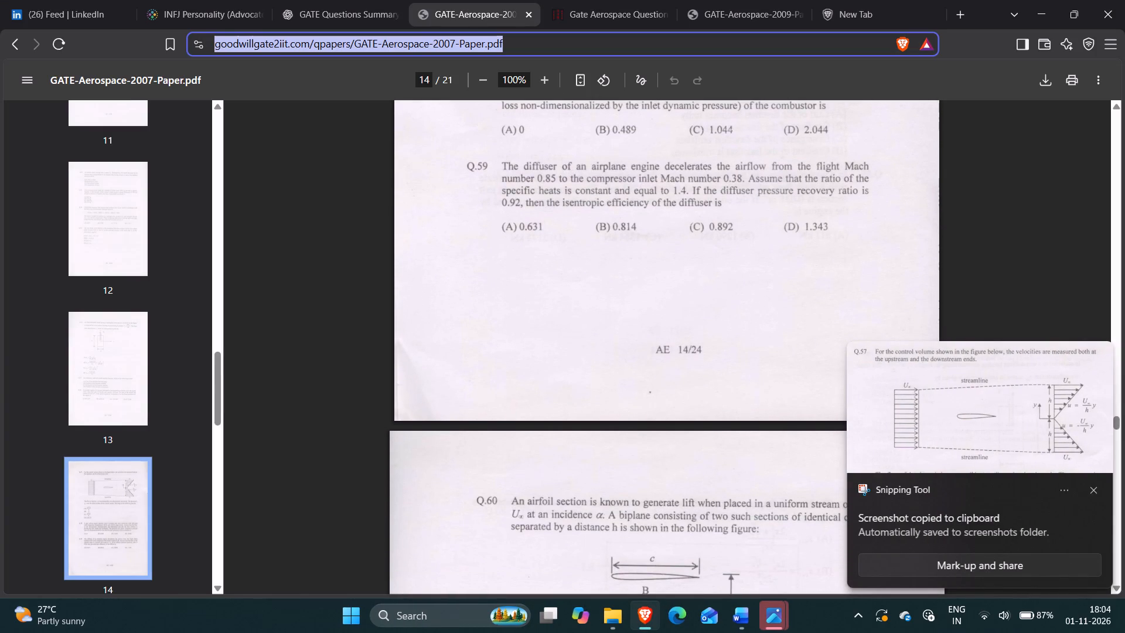
pyautogui.scroll(-3, 636, 534)
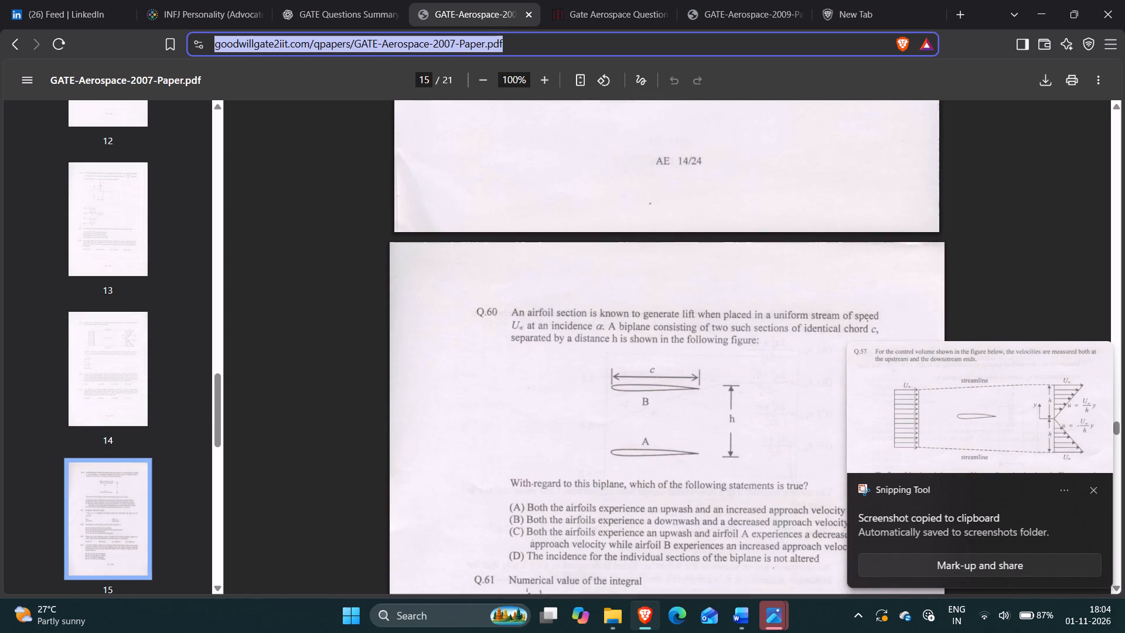
pyautogui.scroll(-3, 636, 534)
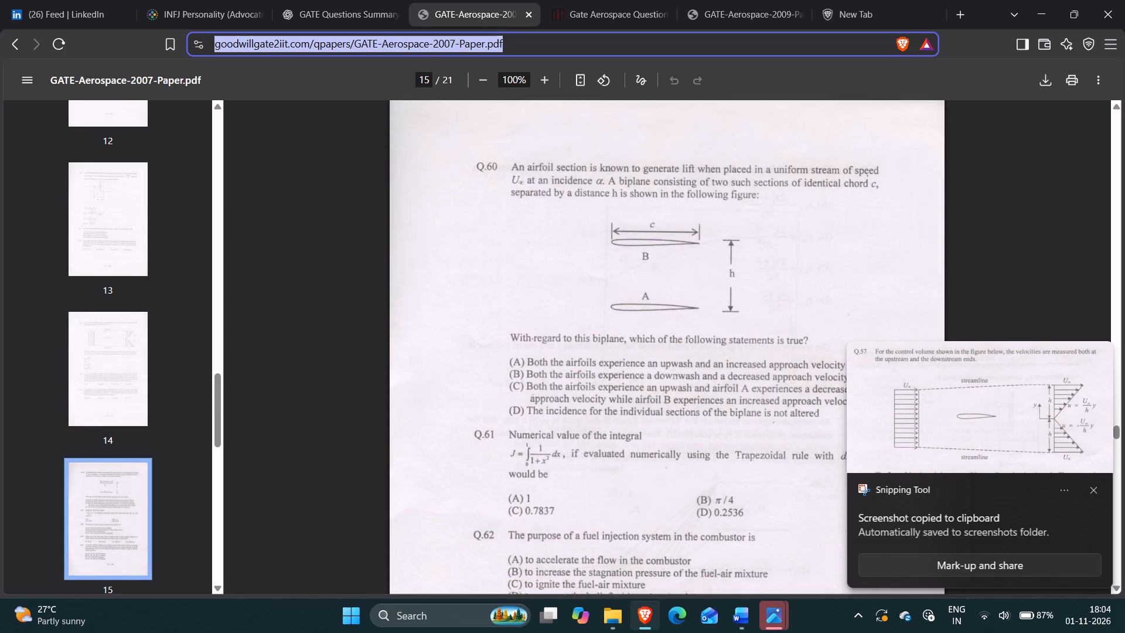
pyautogui.scroll(-2, 636, 534)
pyautogui.press('Print')
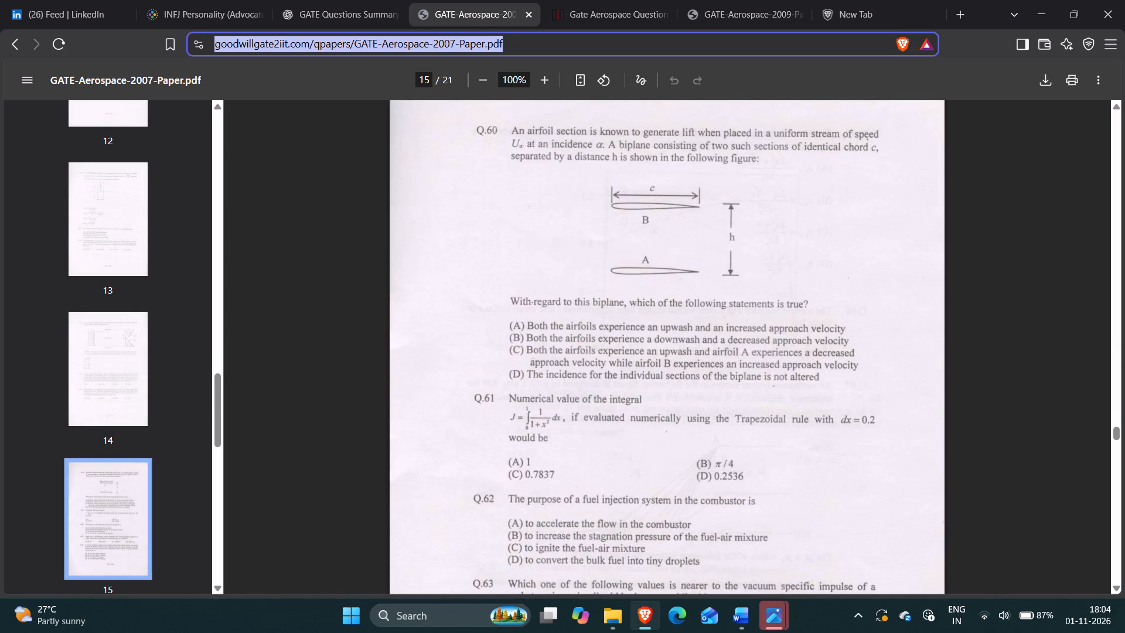
pyautogui.moveTo(466, 116); pyautogui.dragTo(810, 472)
pyautogui.hscroll(1, 784, 457)
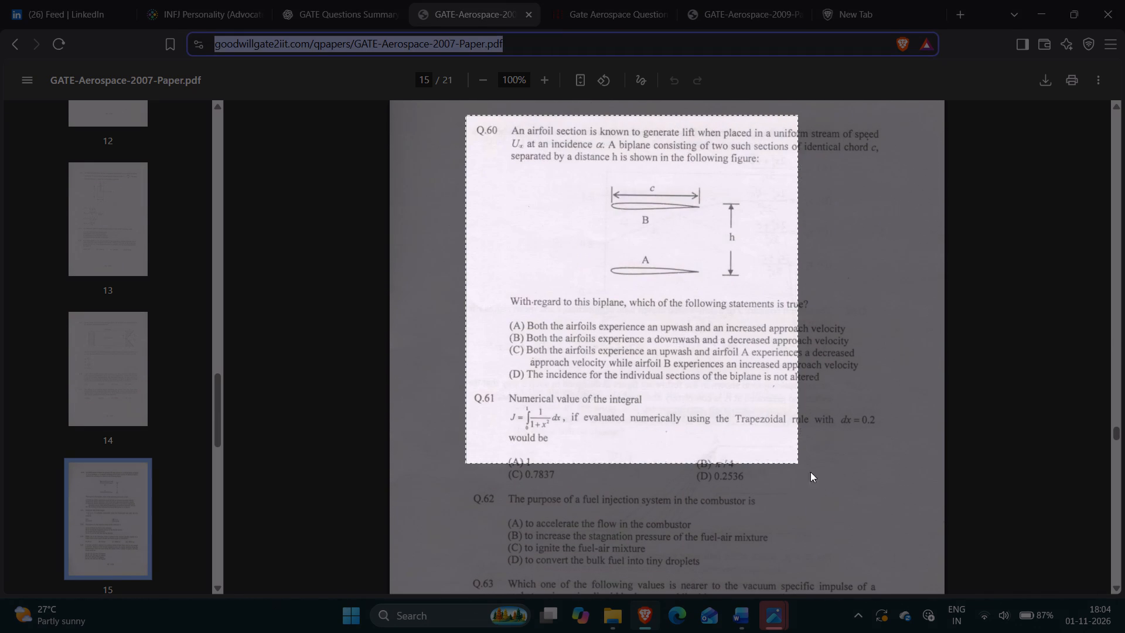
pyautogui.hscroll(1, 810, 472)
pyautogui.moveTo(810, 472); pyautogui.dragTo(925, 387)
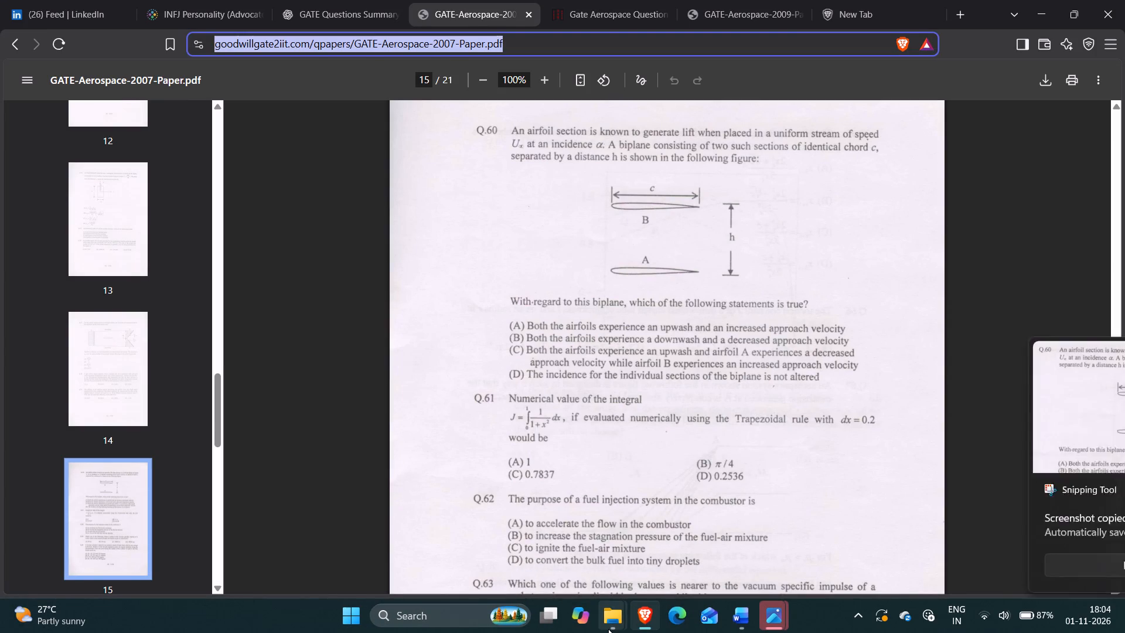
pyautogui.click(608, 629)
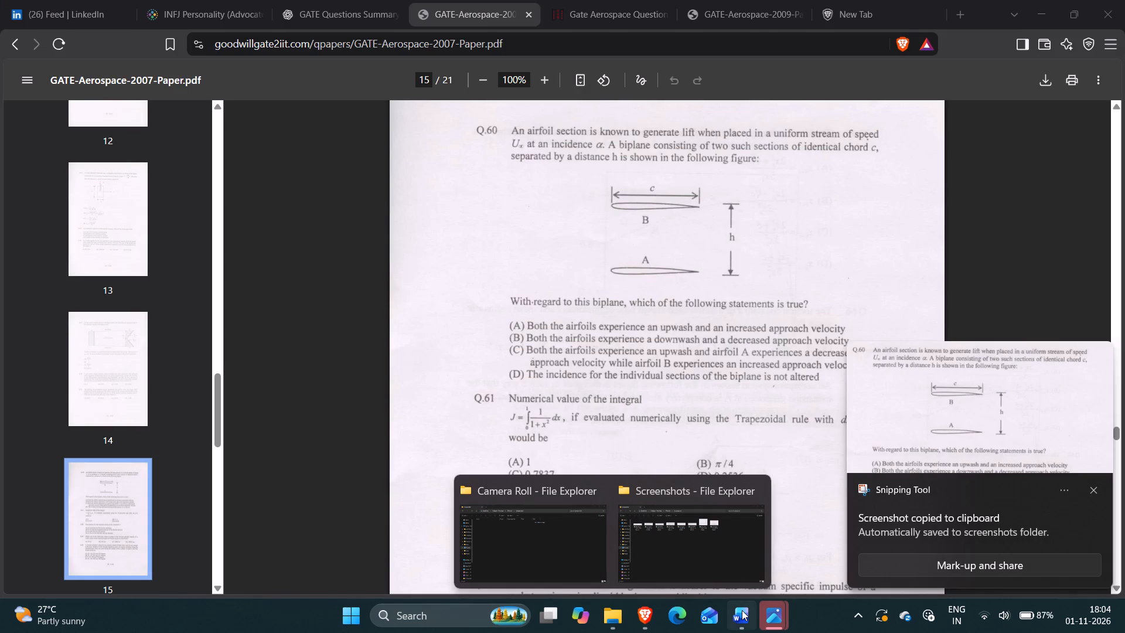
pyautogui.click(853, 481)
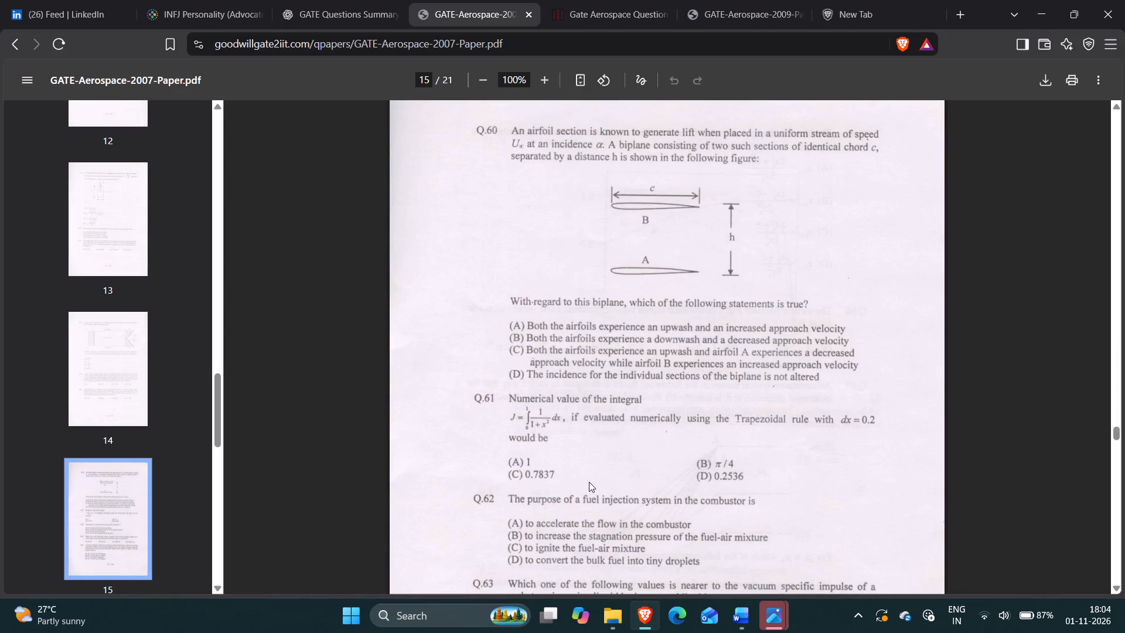
# Capture a screen snip of Q.67 on page 16, on the expansion fan absorbed by wall B, with its figure and all four options.
pyautogui.scroll(-6, 589, 482)
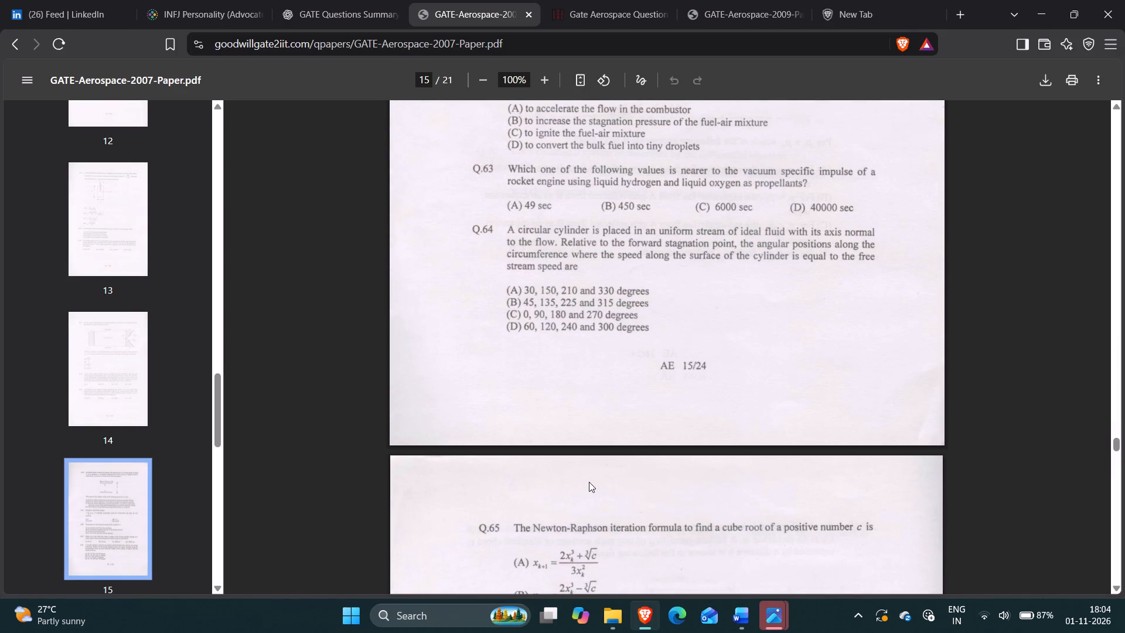
pyautogui.scroll(-4, 589, 482)
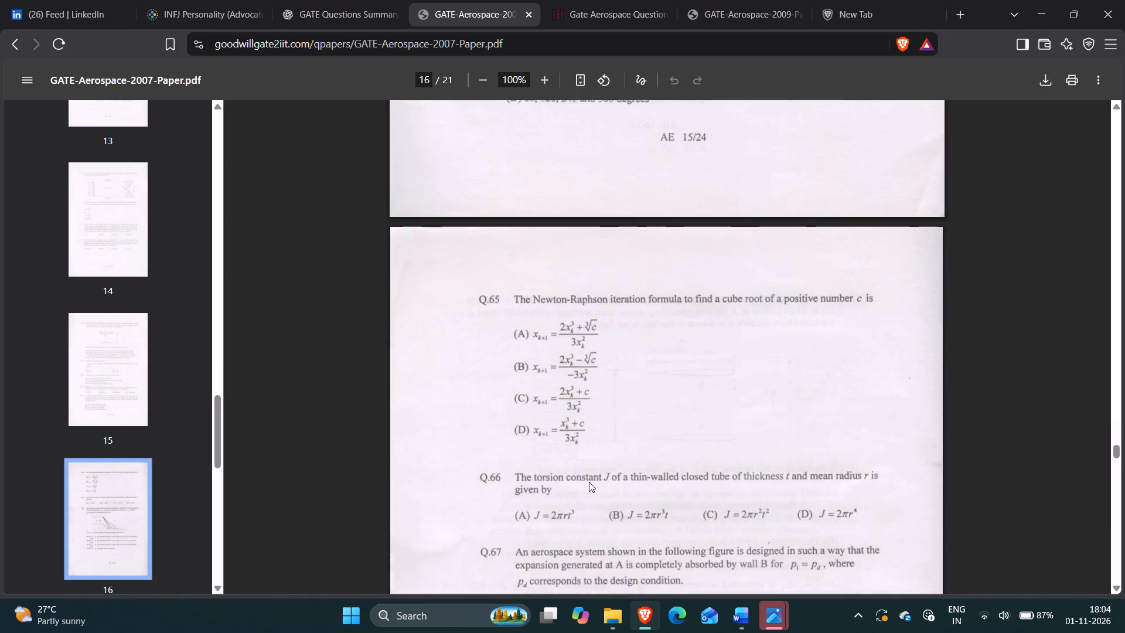
pyautogui.scroll(-4, 589, 482)
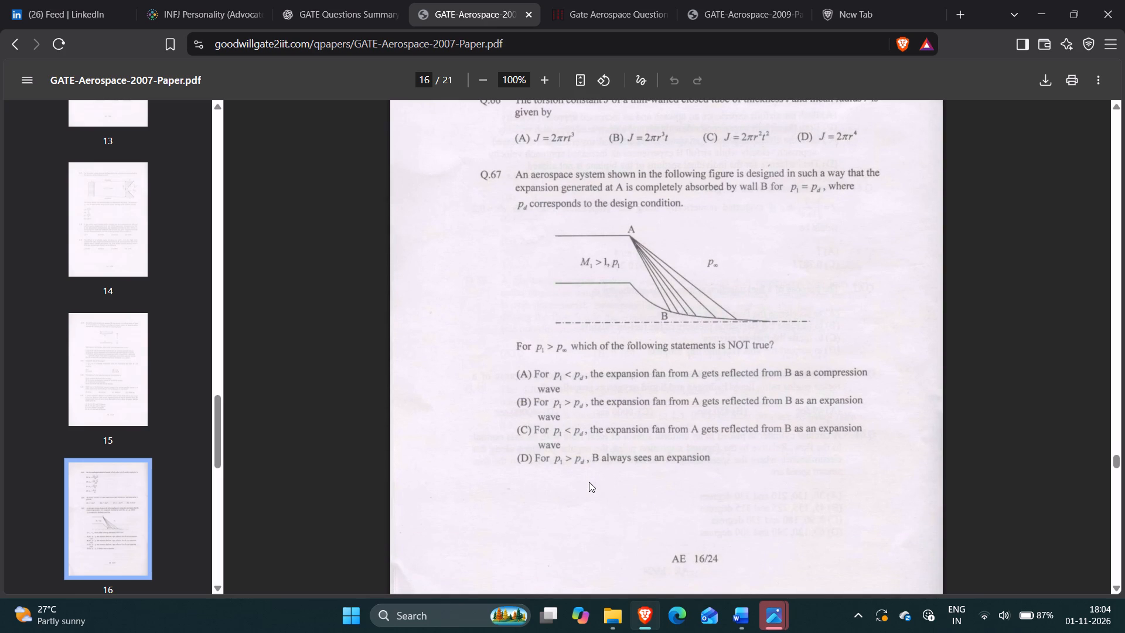
pyautogui.scroll(-1, 589, 482)
pyautogui.press('Print')
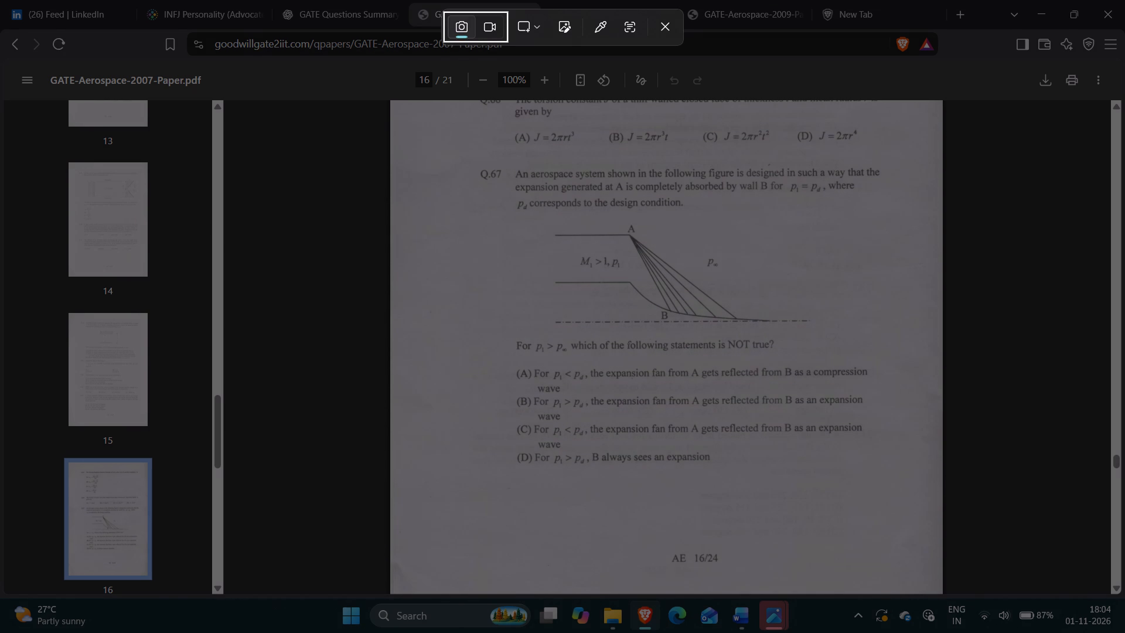
pyautogui.moveTo(471, 160); pyautogui.dragTo(906, 483)
pyautogui.hscroll(1, 708, 380)
# Examine pages 17 to 21 of the 2007 paper for further relevant questions and check them against ChatGPT's 2007 question list.
pyautogui.scroll(-3, 663, 460)
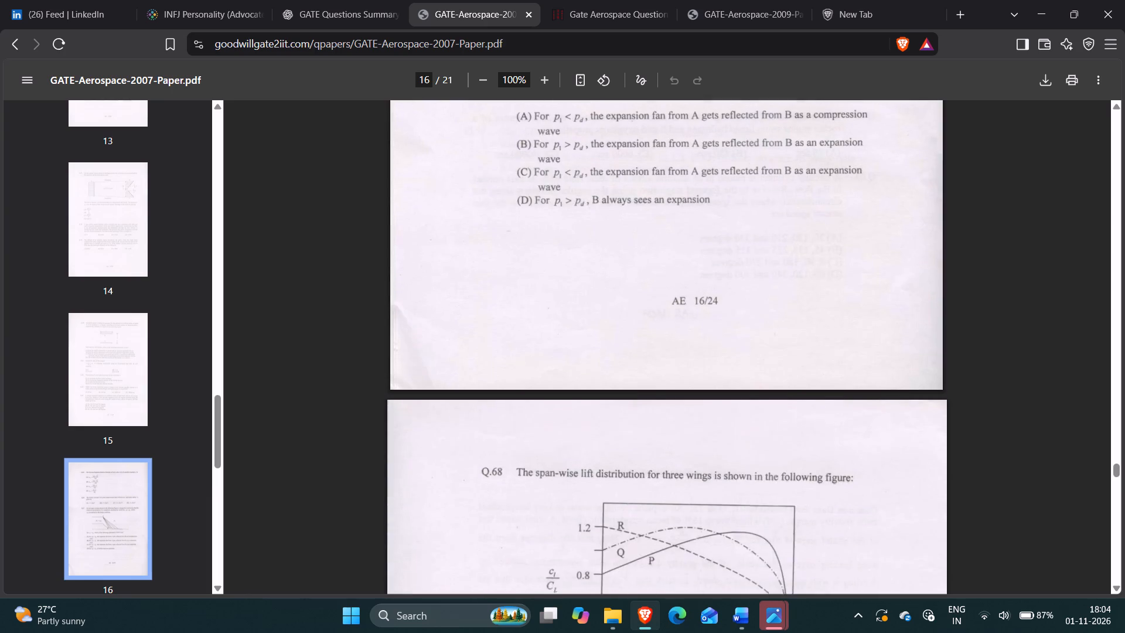
pyautogui.scroll(-6, 663, 460)
pyautogui.scroll(1, 663, 460)
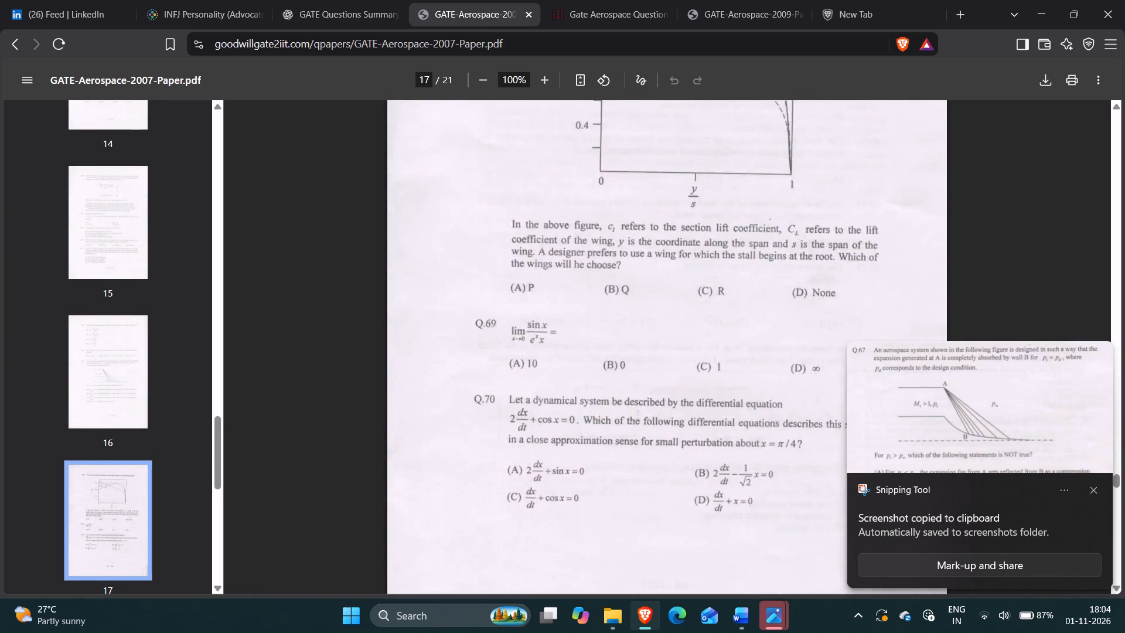
pyautogui.scroll(2, 663, 460)
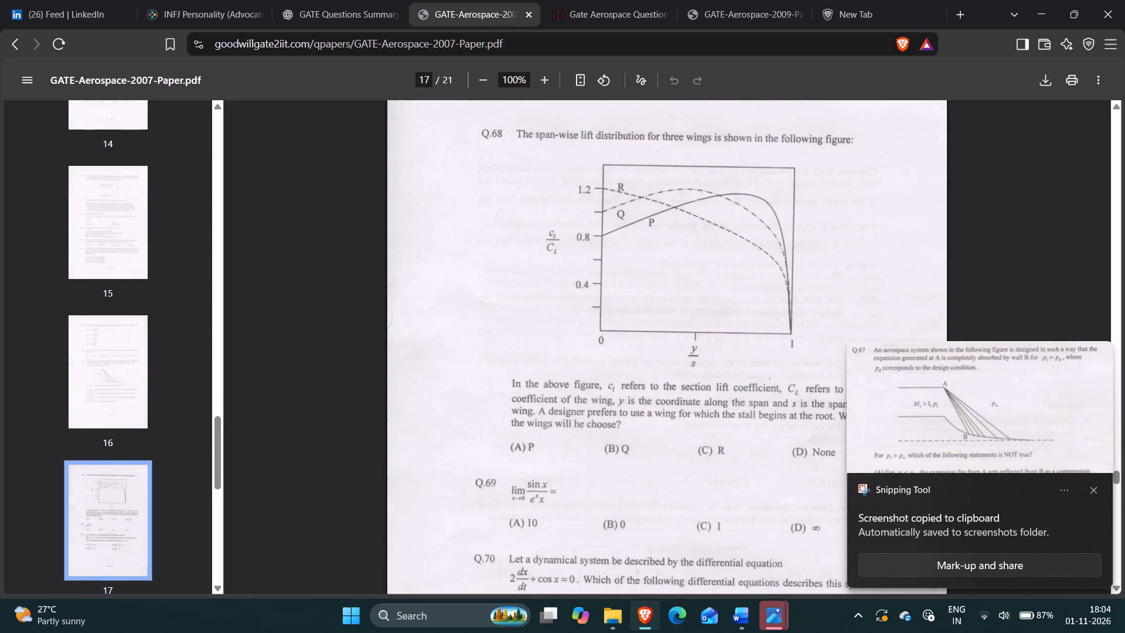
pyautogui.scroll(-10, 663, 460)
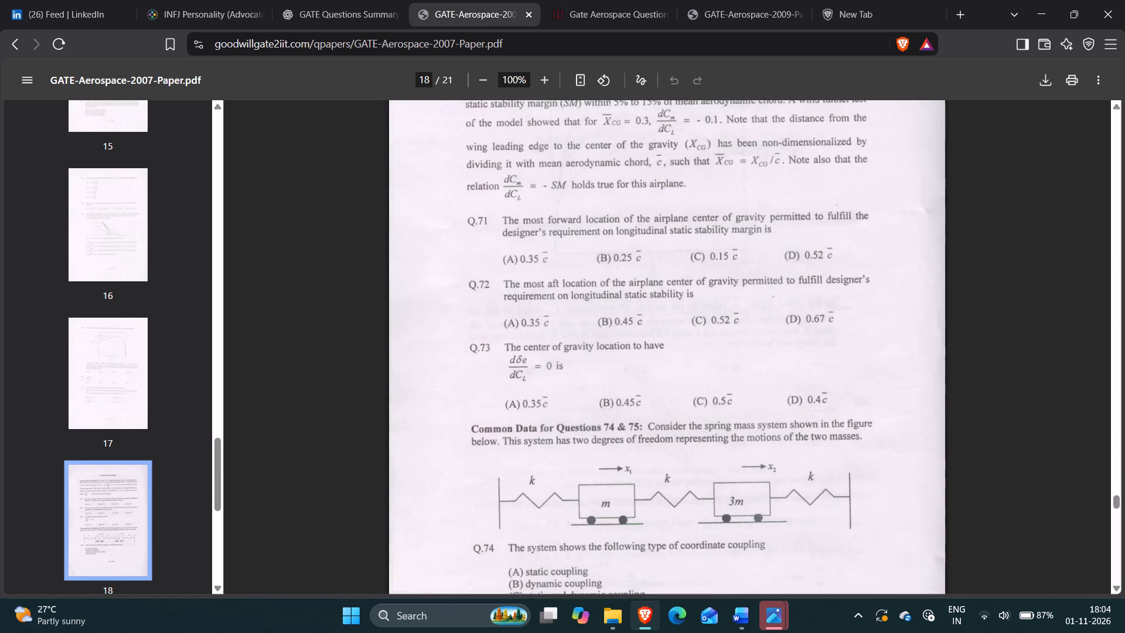
pyautogui.scroll(-8, 663, 460)
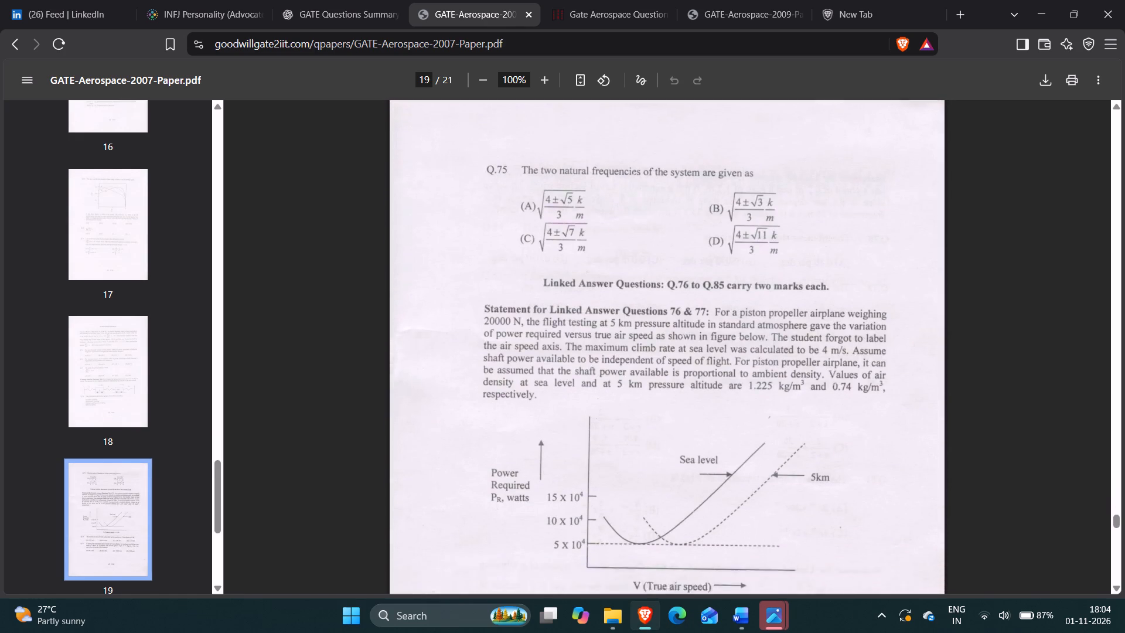
pyautogui.scroll(-7, 663, 460)
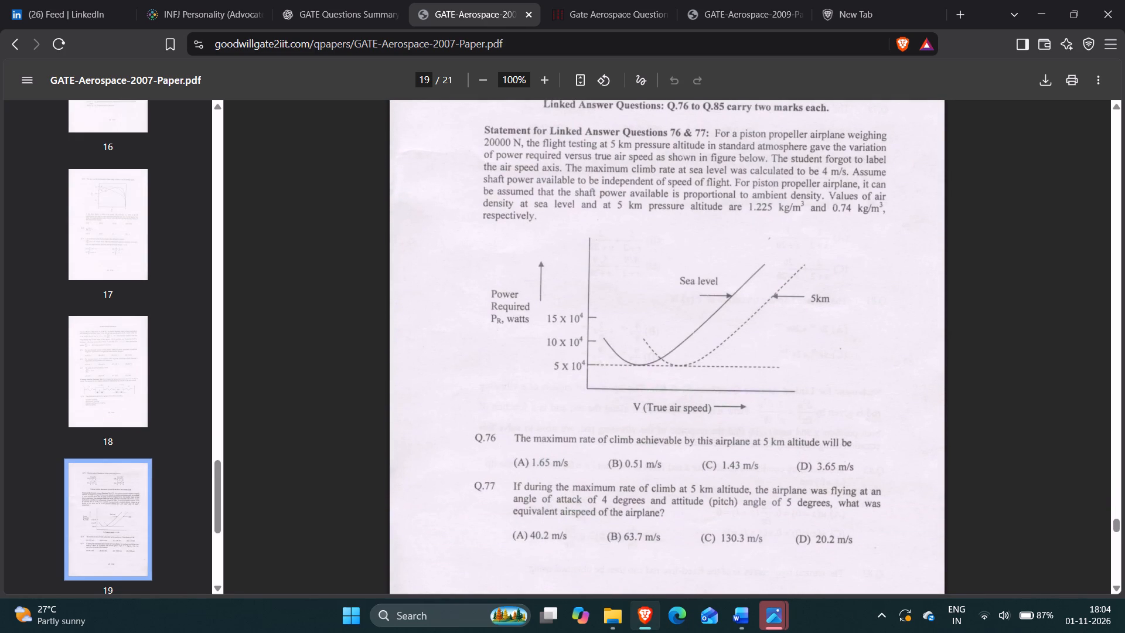
pyautogui.scroll(-7, 663, 460)
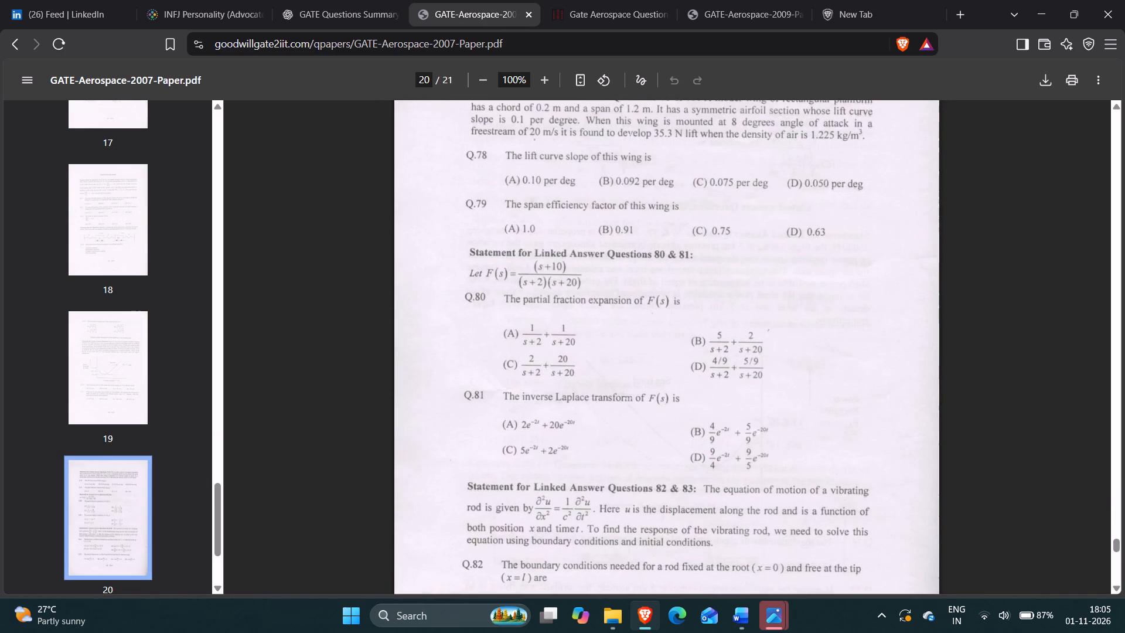
pyautogui.scroll(-6, 663, 460)
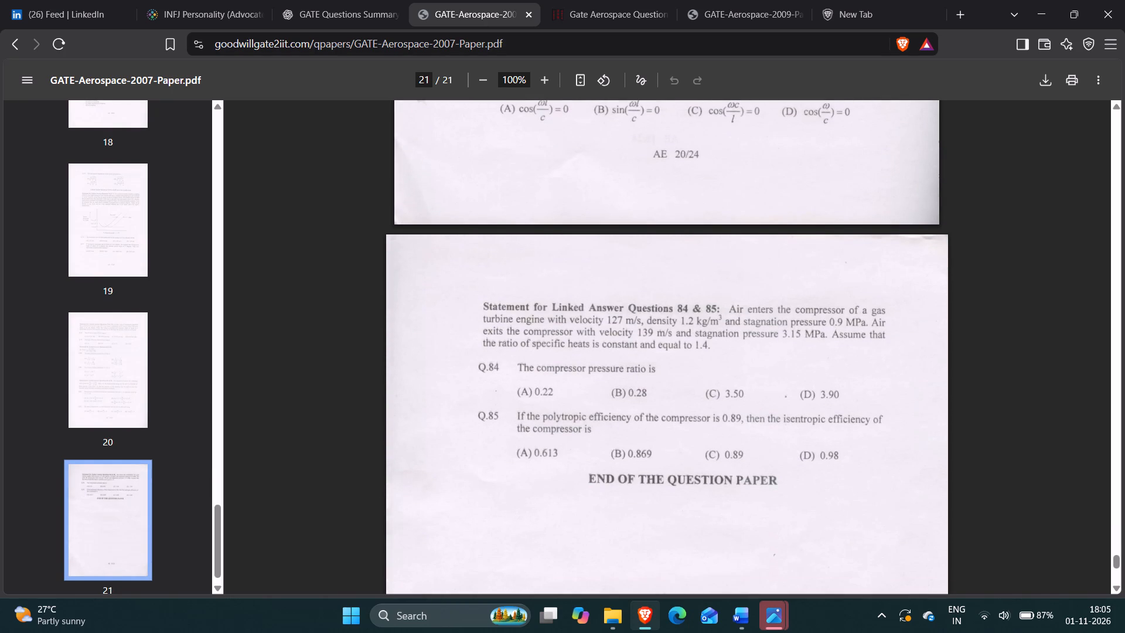
pyautogui.scroll(2, 663, 460)
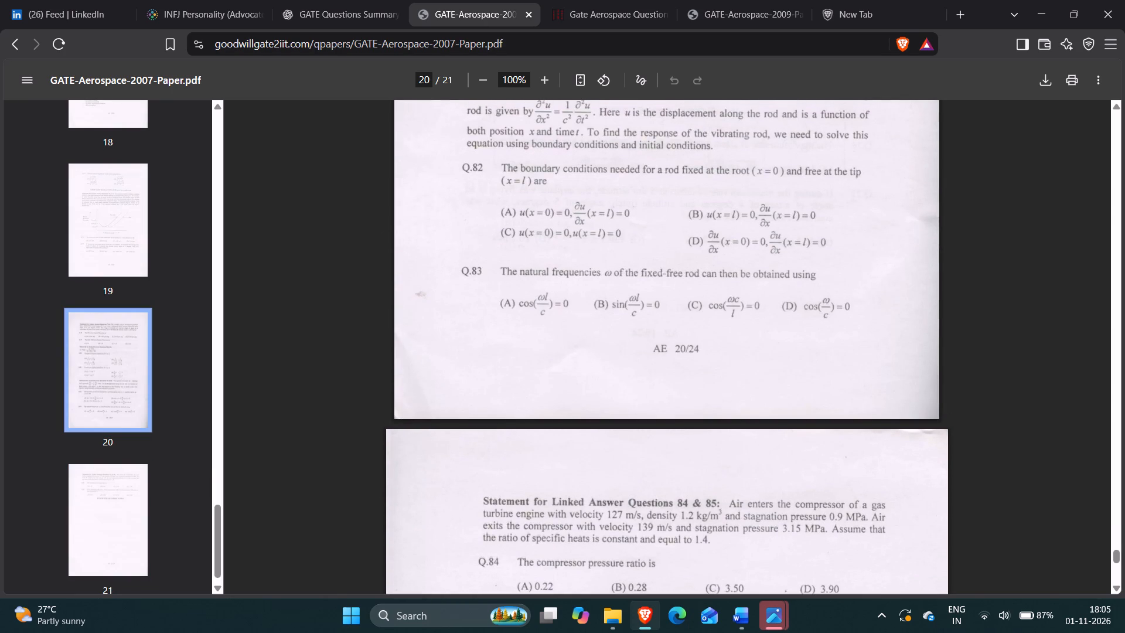
pyautogui.scroll(3, 663, 460)
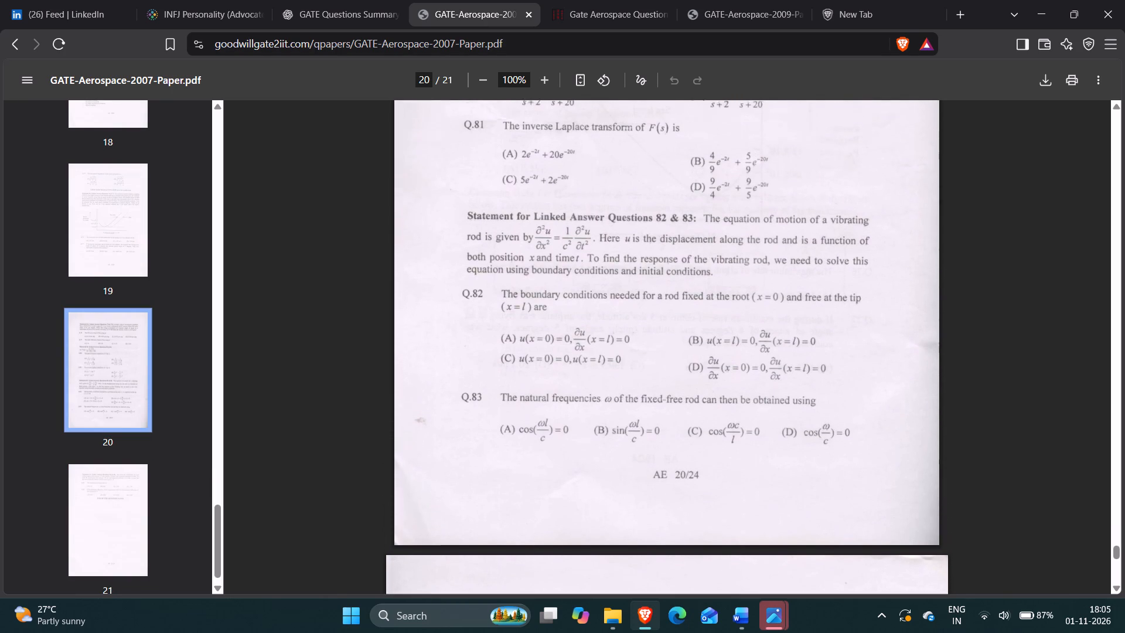
pyautogui.scroll(1, 663, 460)
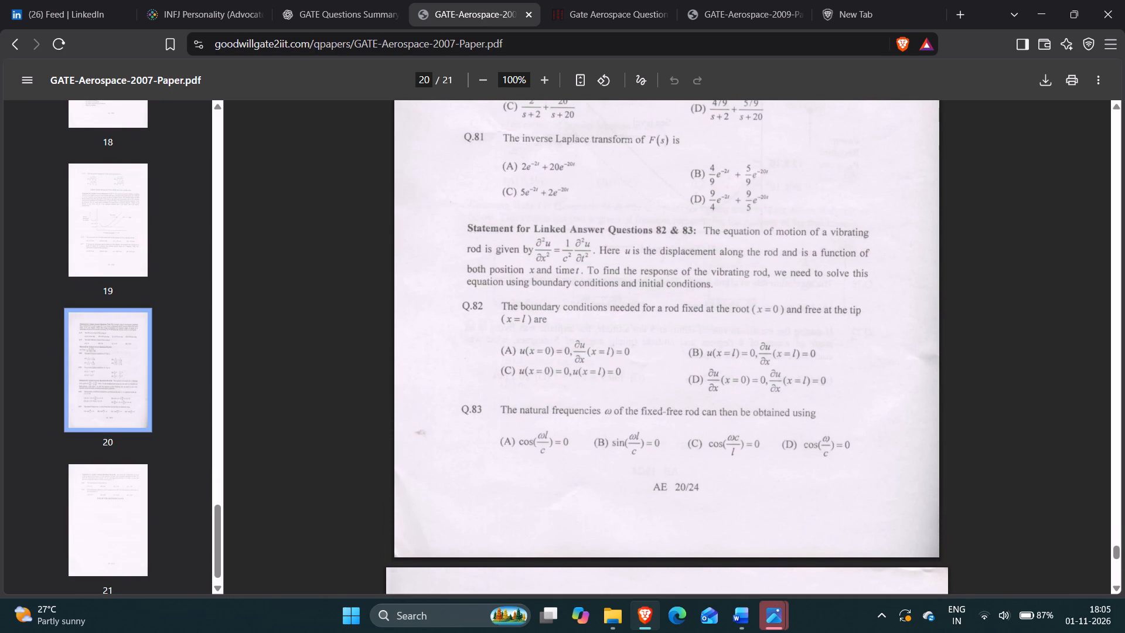
pyautogui.scroll(4, 663, 460)
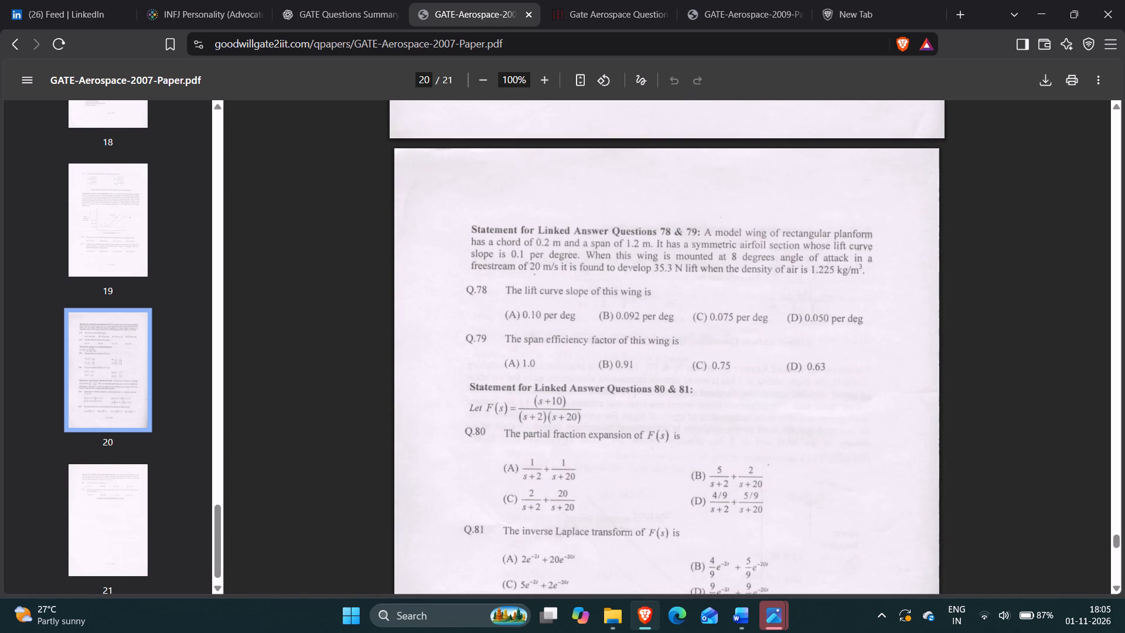
pyautogui.click(370, 0)
pyautogui.scroll(-3, 478, 250)
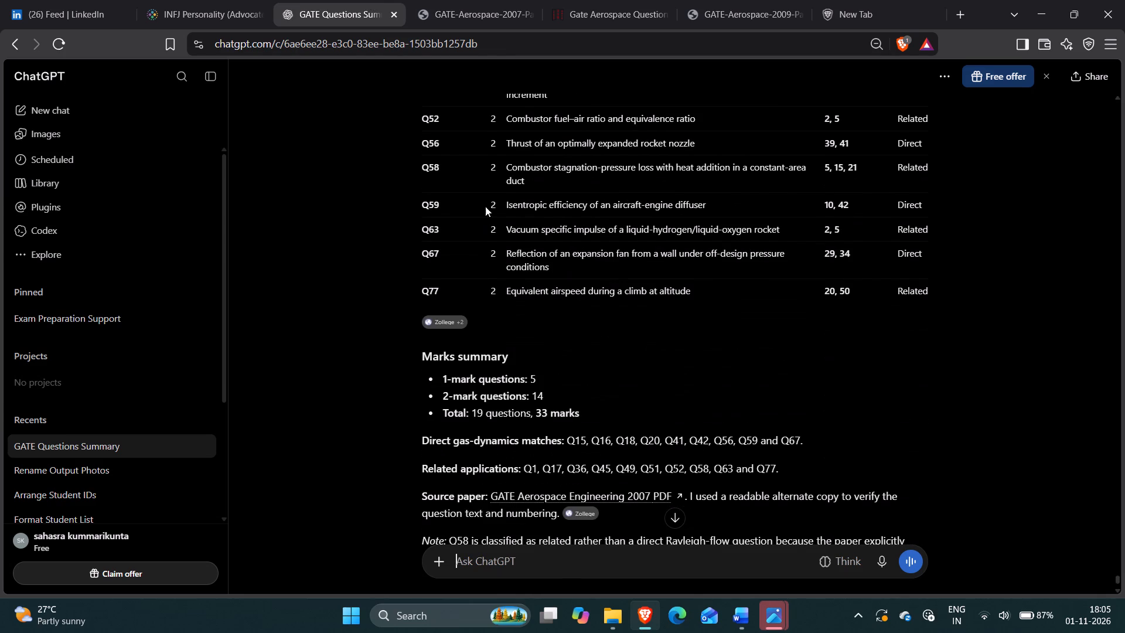
pyautogui.click(613, 0)
pyautogui.click(432, 0)
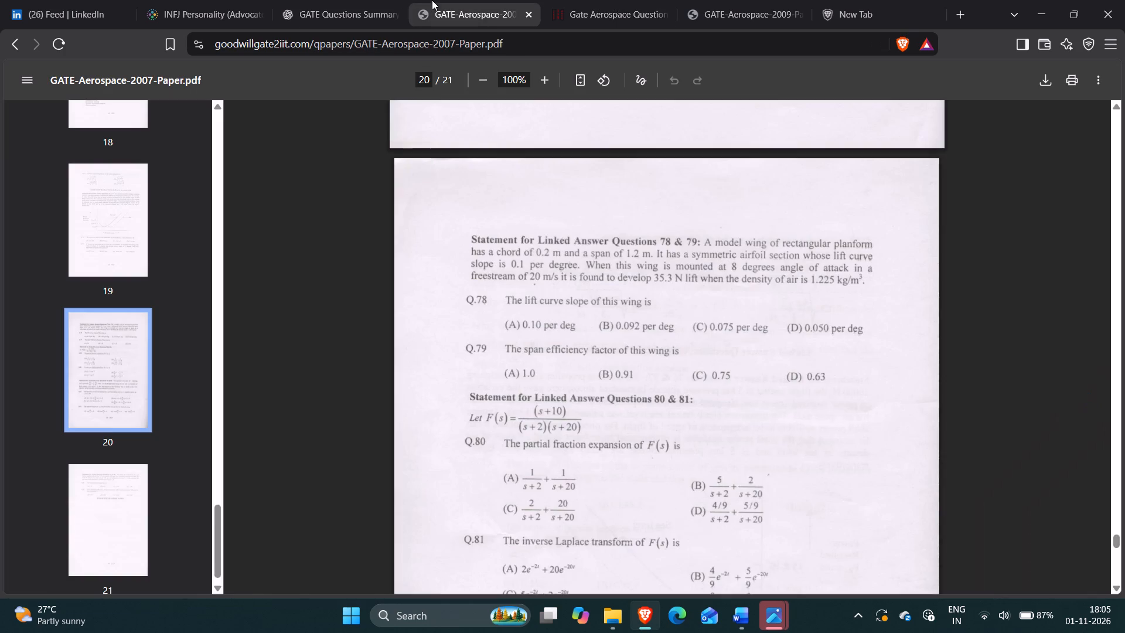
# Capture a screen snip of Q.77 on page 19, on the airplane's equivalent airspeed during climb, with all four options.
pyautogui.scroll(1, 457, 323)
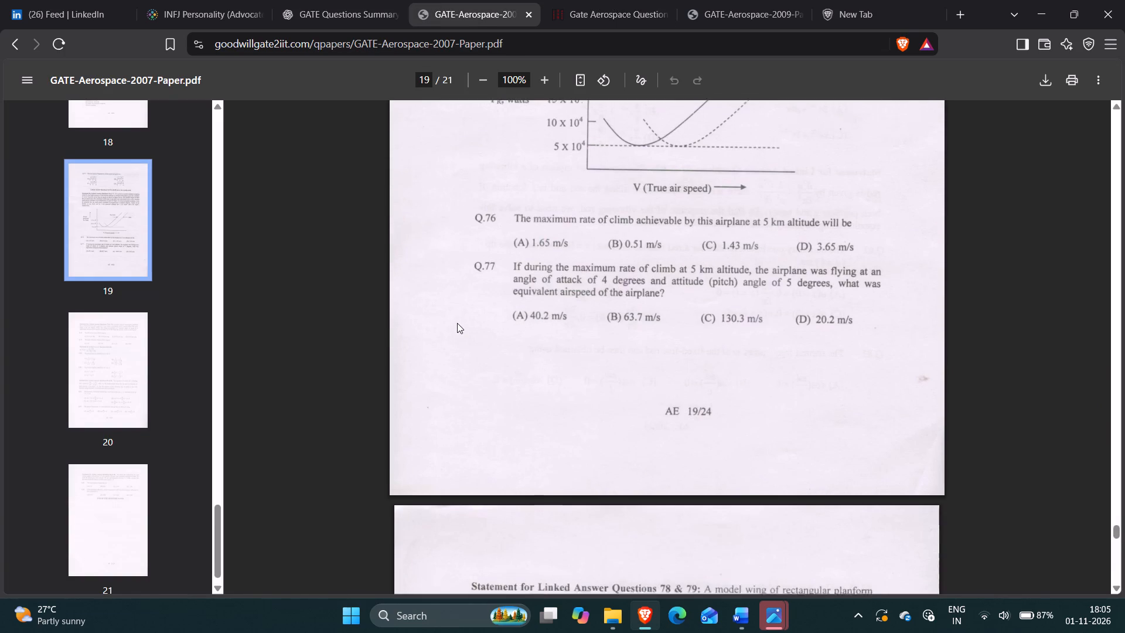
pyautogui.scroll(1, 457, 323)
pyautogui.press('Print')
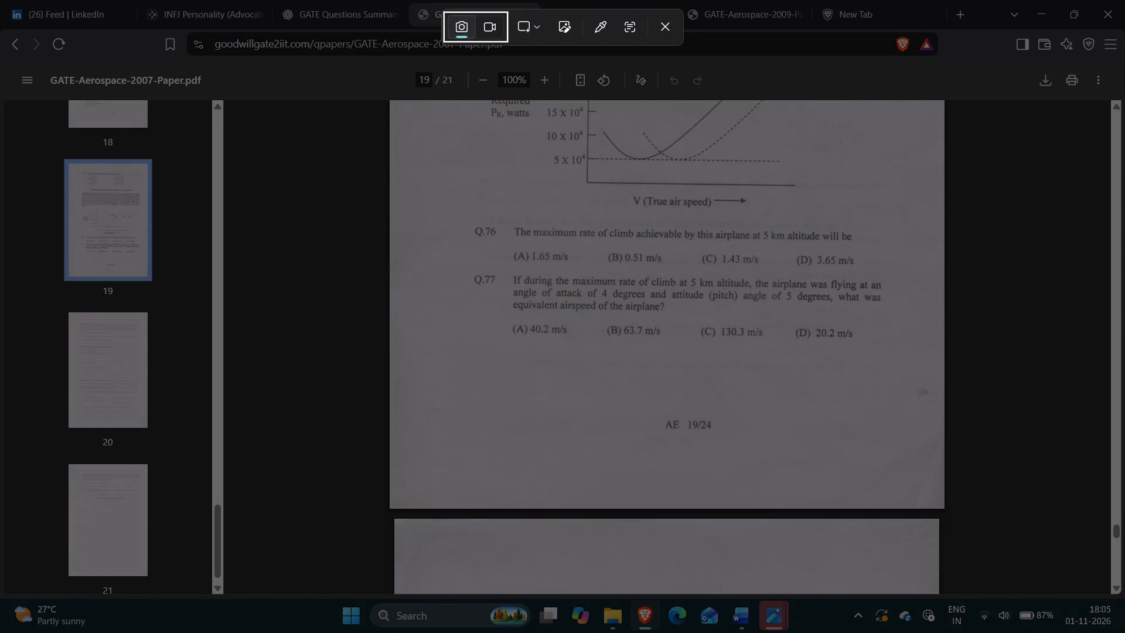
pyautogui.doubleClick(457, 323)
pyautogui.moveTo(465, 268); pyautogui.dragTo(896, 369)
pyautogui.hscroll(1, 633, 355)
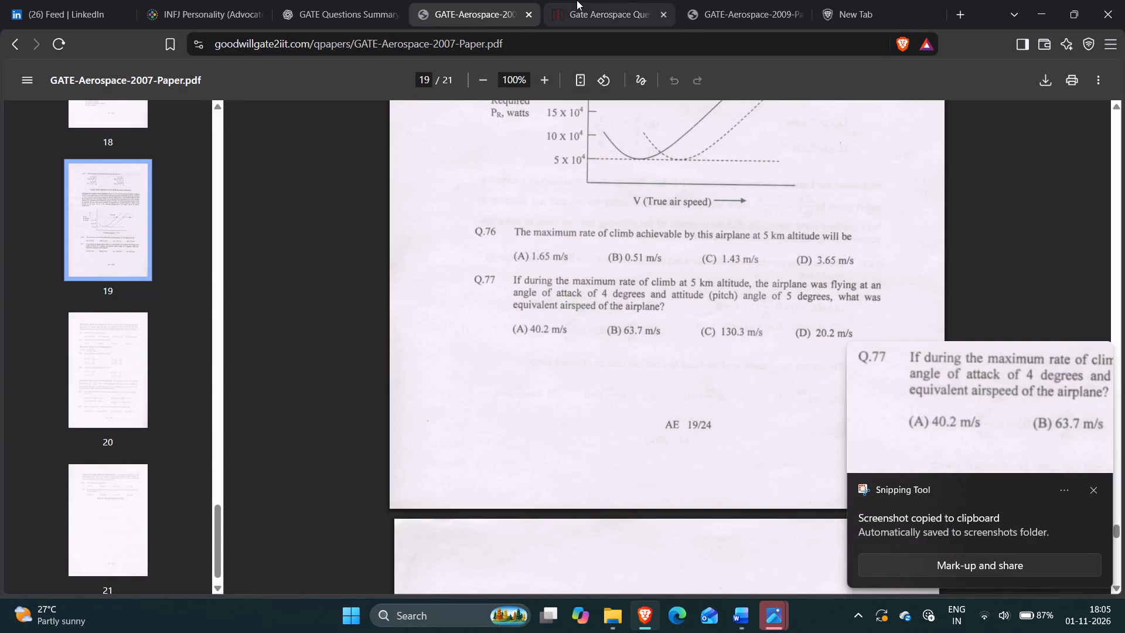
# Switch to the Word document and insert the saved Q.27 screenshot under item 1 of the GATE AE 2007 section.
pyautogui.click(657, 0)
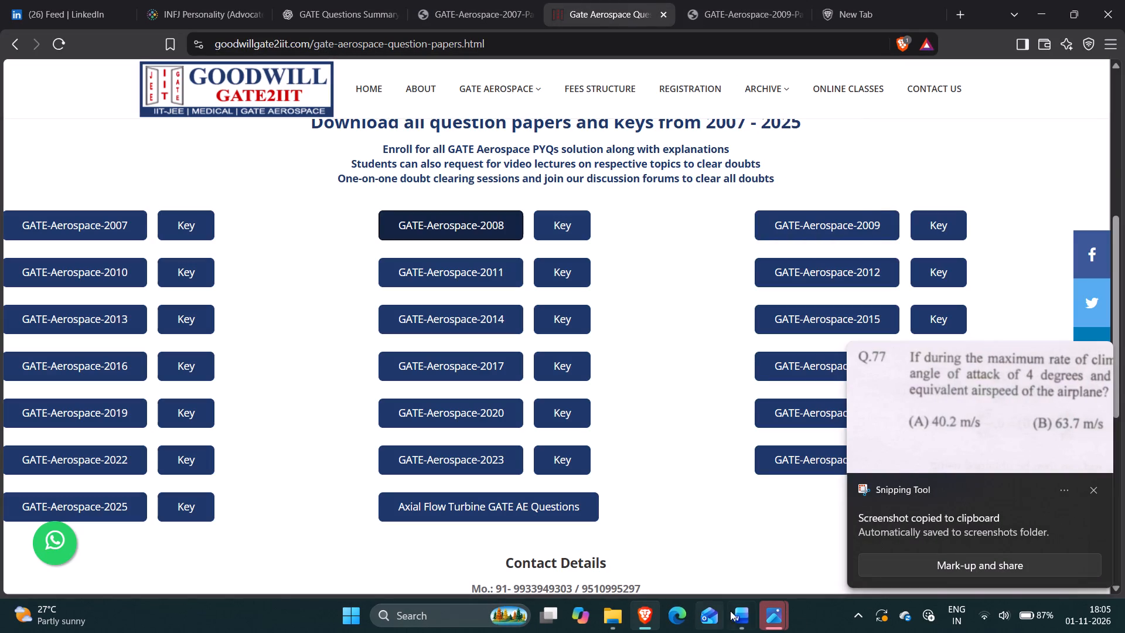
pyautogui.click(734, 611)
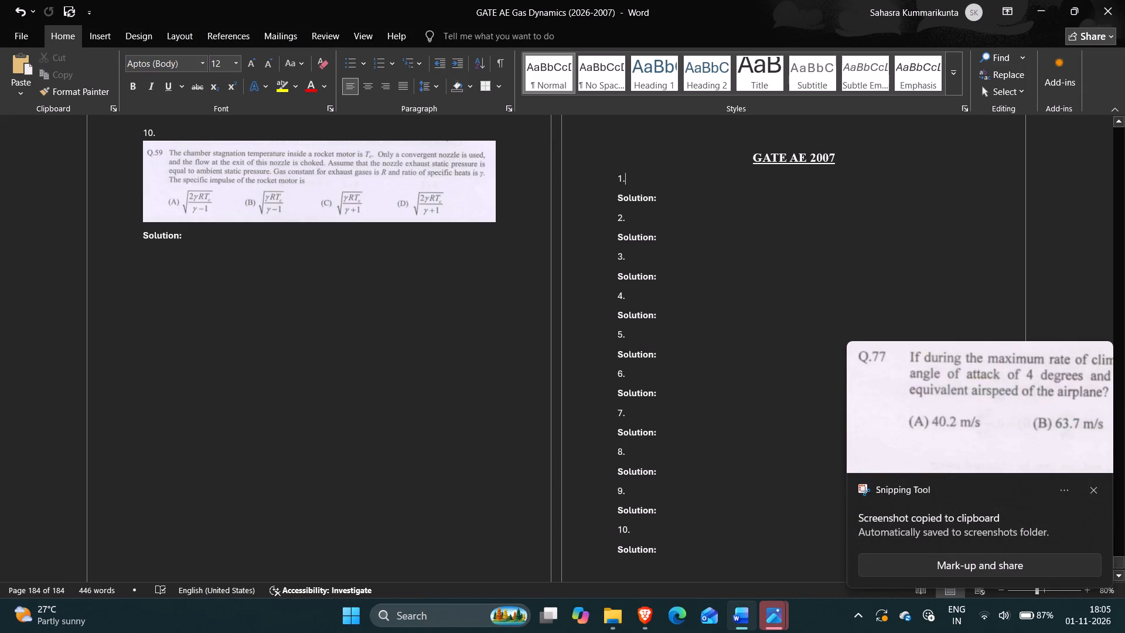
pyautogui.click(105, 27)
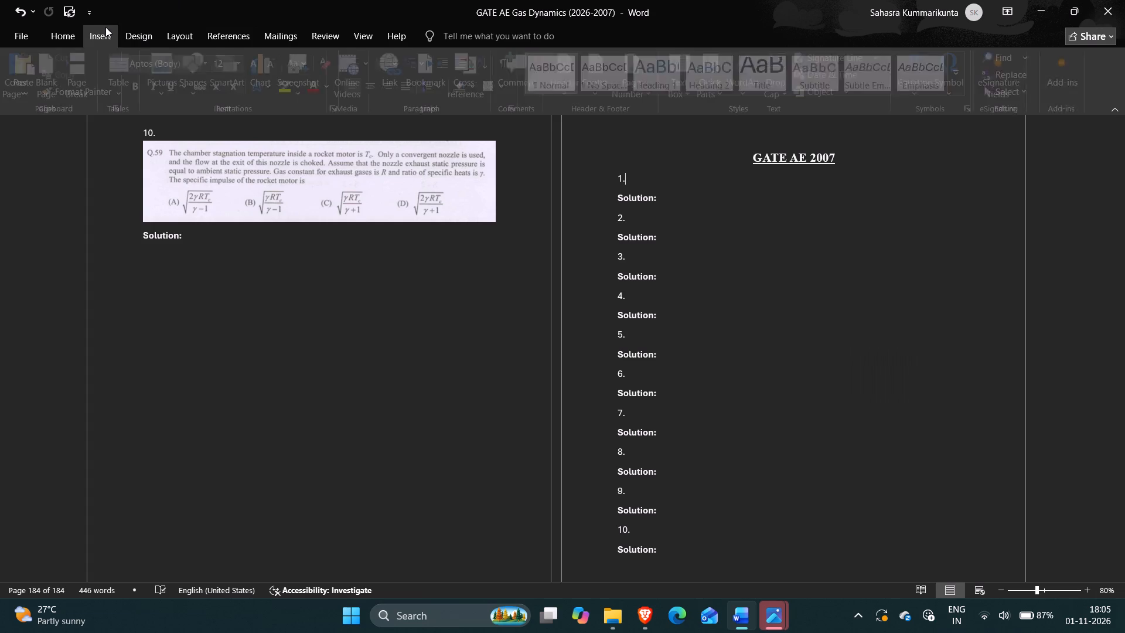
pyautogui.click(159, 75)
pyautogui.click(171, 130)
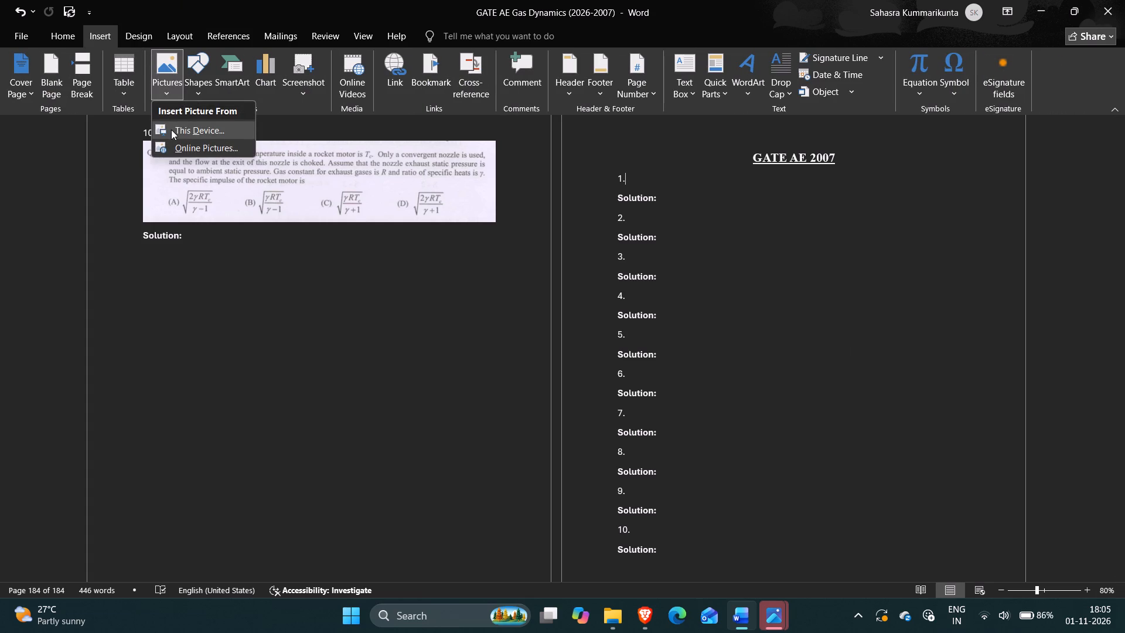
pyautogui.click(171, 130)
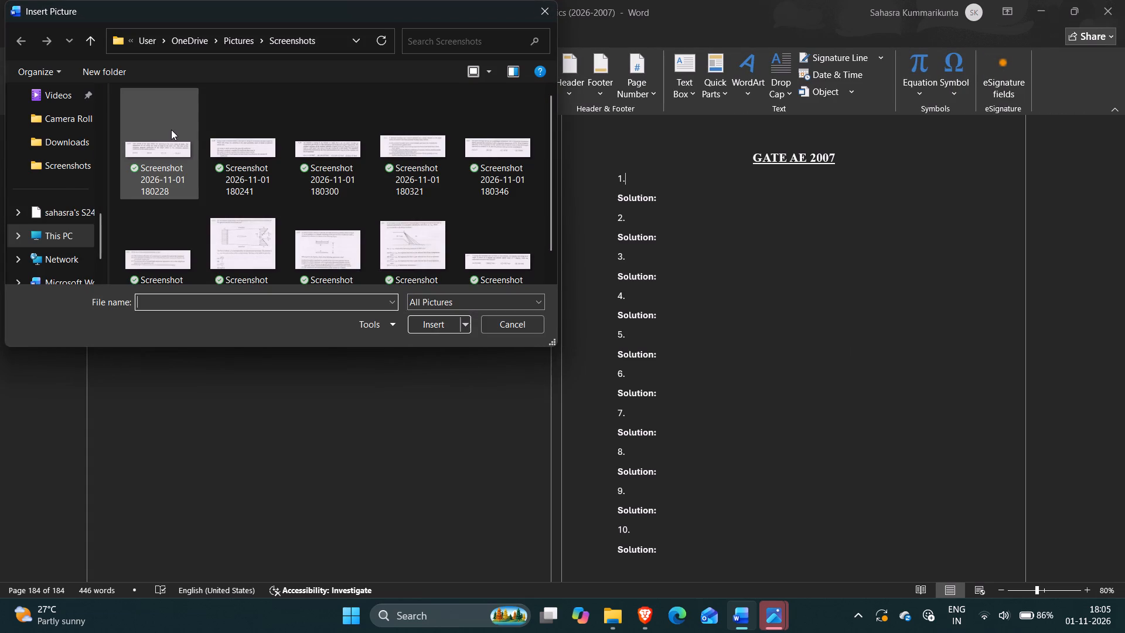
pyautogui.click(424, 325)
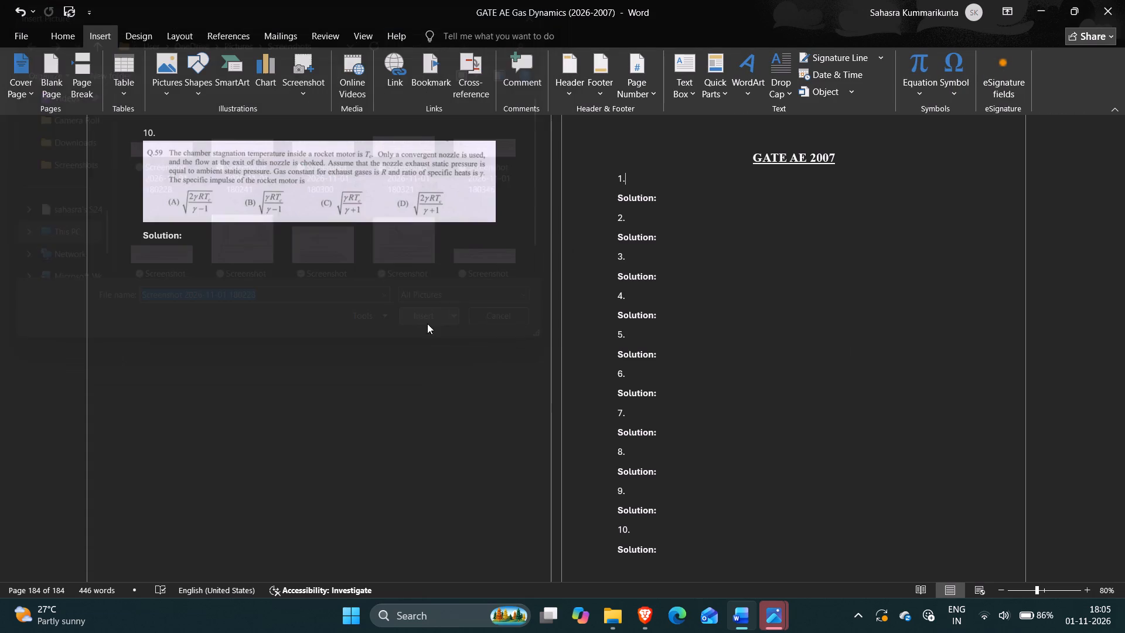
pyautogui.click(652, 295)
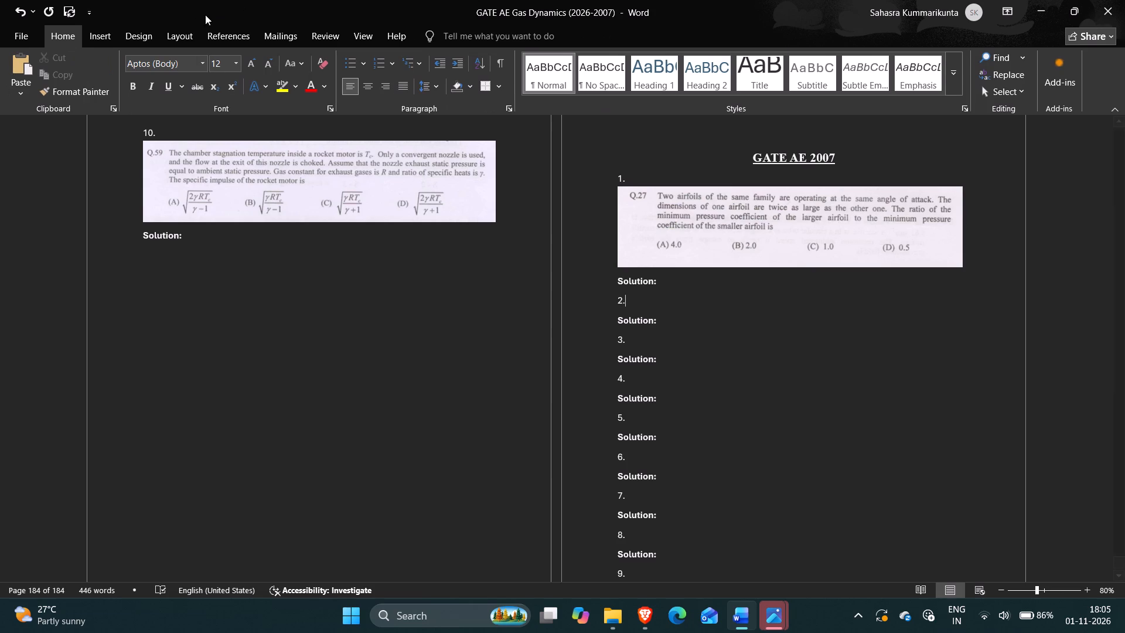
pyautogui.click(96, 29)
pyautogui.click(155, 55)
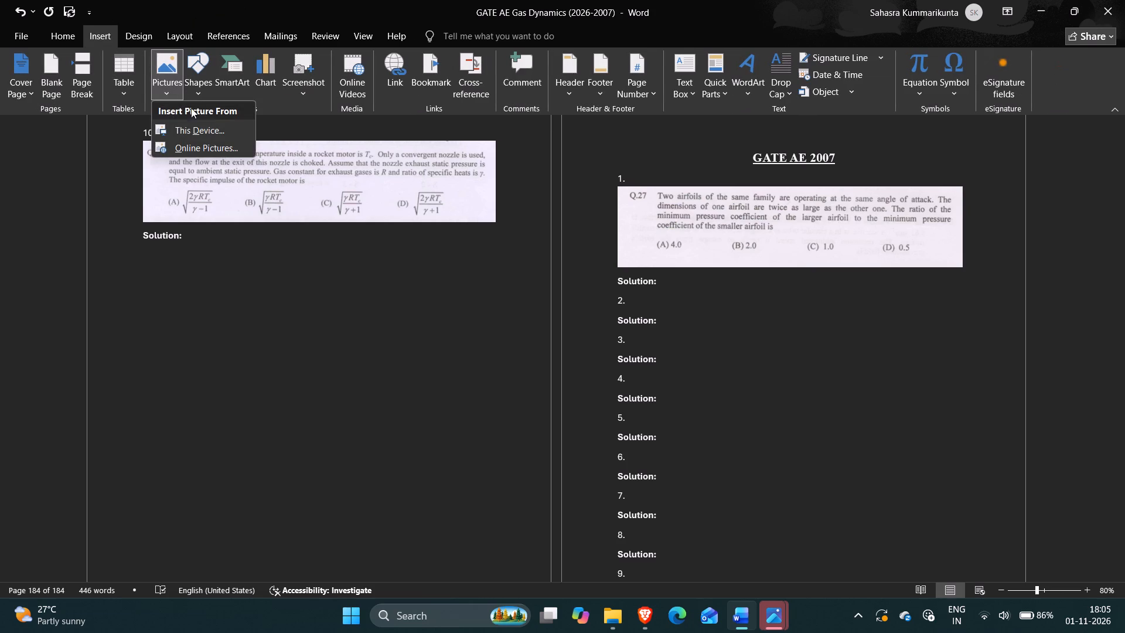
pyautogui.click(209, 134)
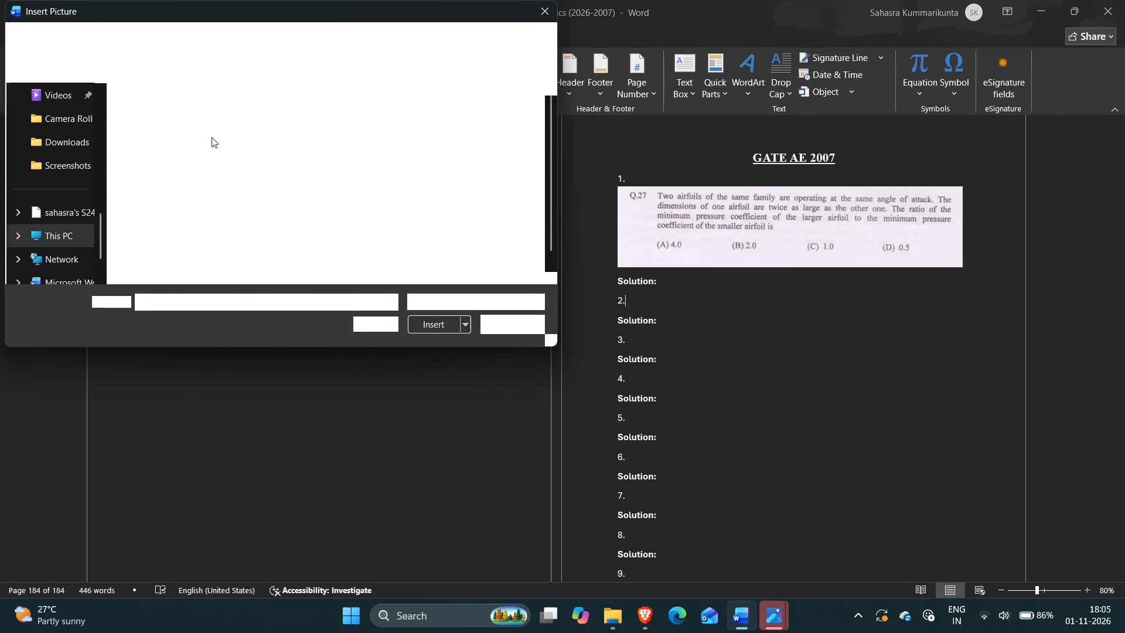
pyautogui.click(224, 169)
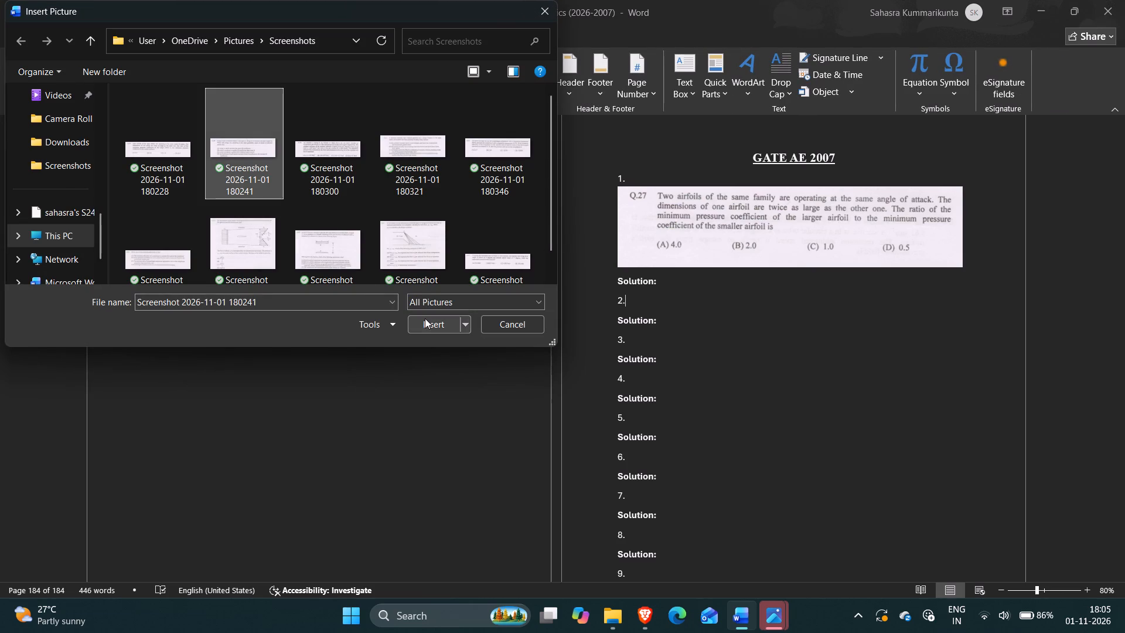
pyautogui.click(425, 318)
pyautogui.click(645, 443)
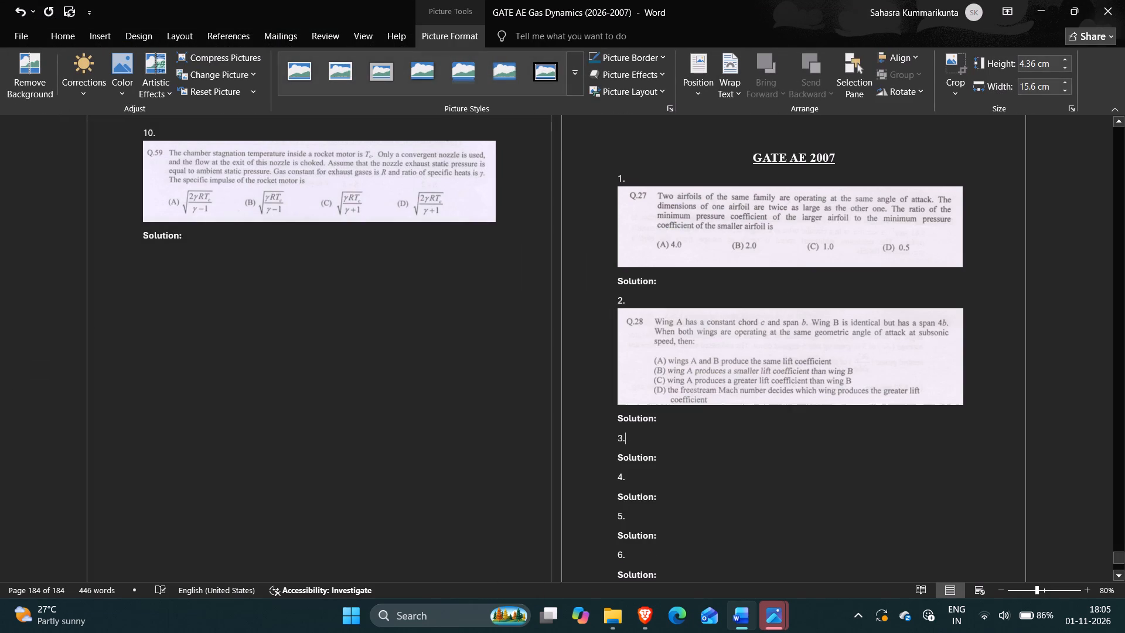
pyautogui.click(118, 40)
pyautogui.click(101, 30)
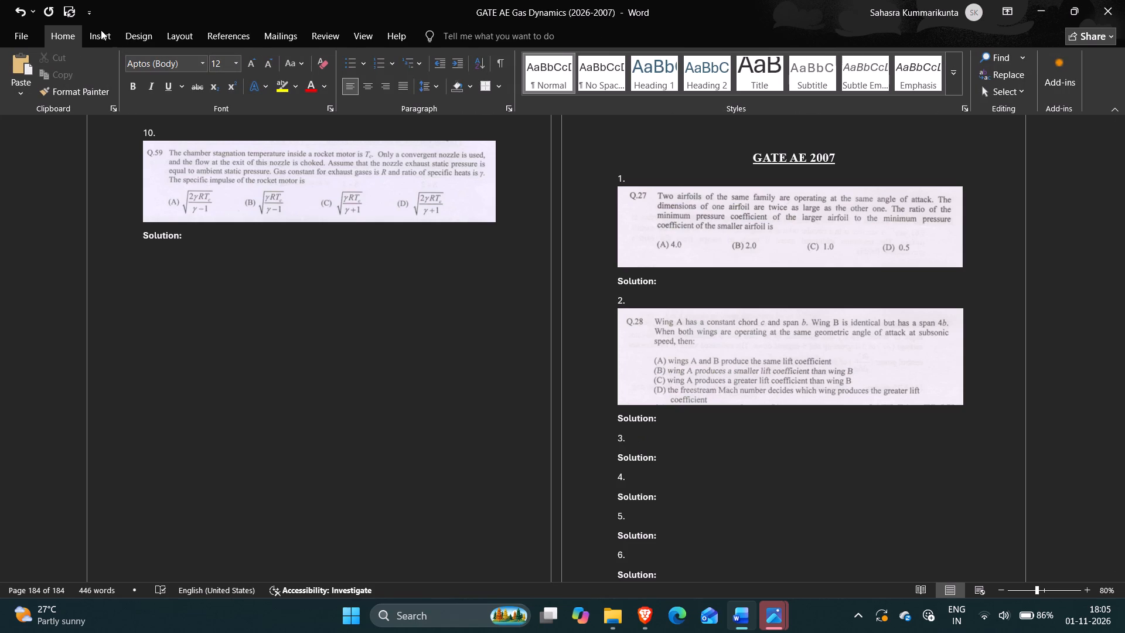
pyautogui.click(148, 65)
pyautogui.click(166, 77)
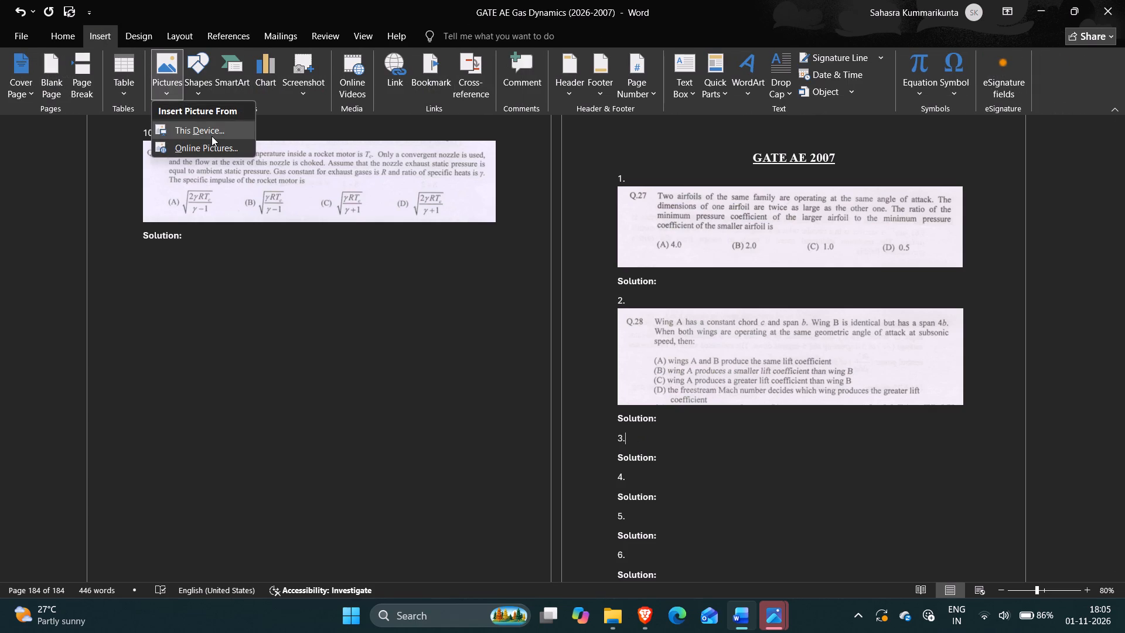
pyautogui.click(212, 136)
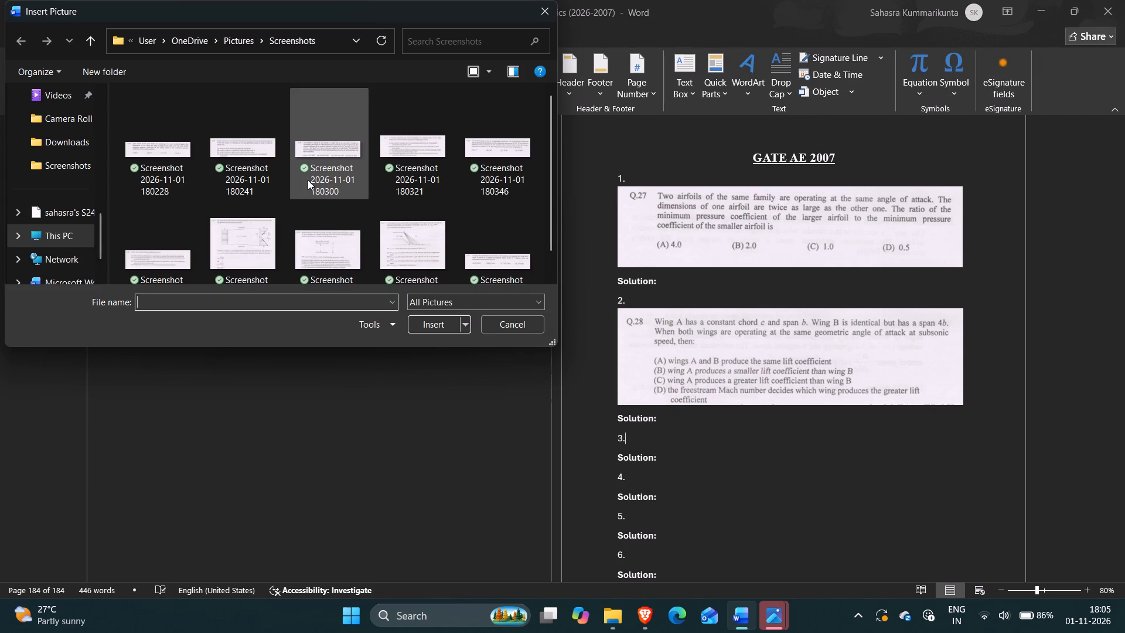
pyautogui.click(311, 180)
pyautogui.click(445, 319)
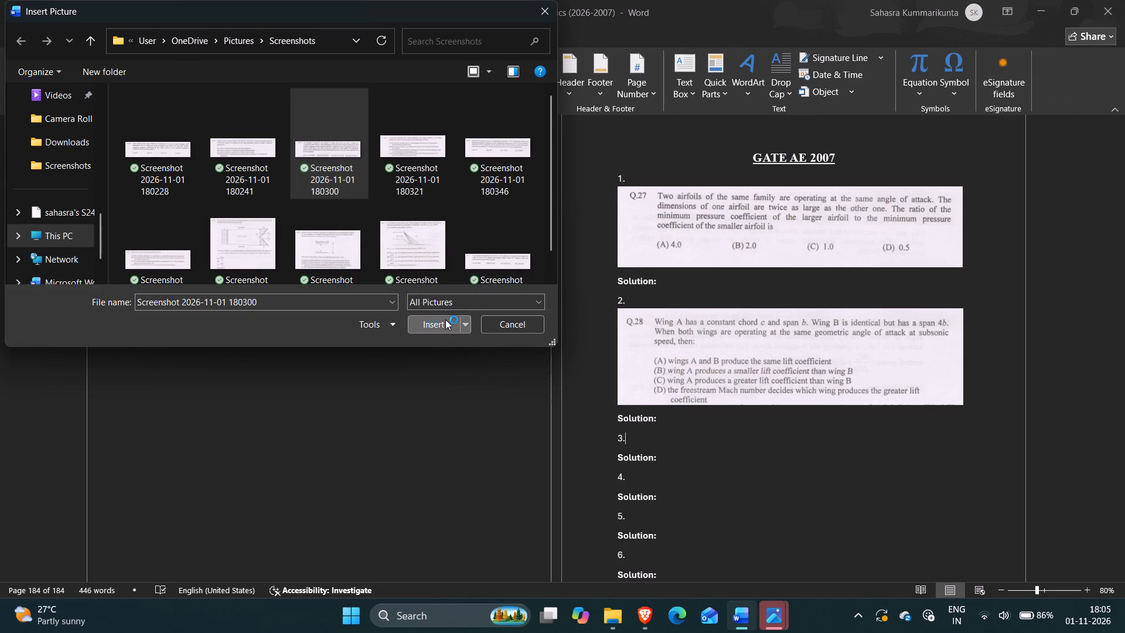
pyautogui.scroll(-2, 619, 411)
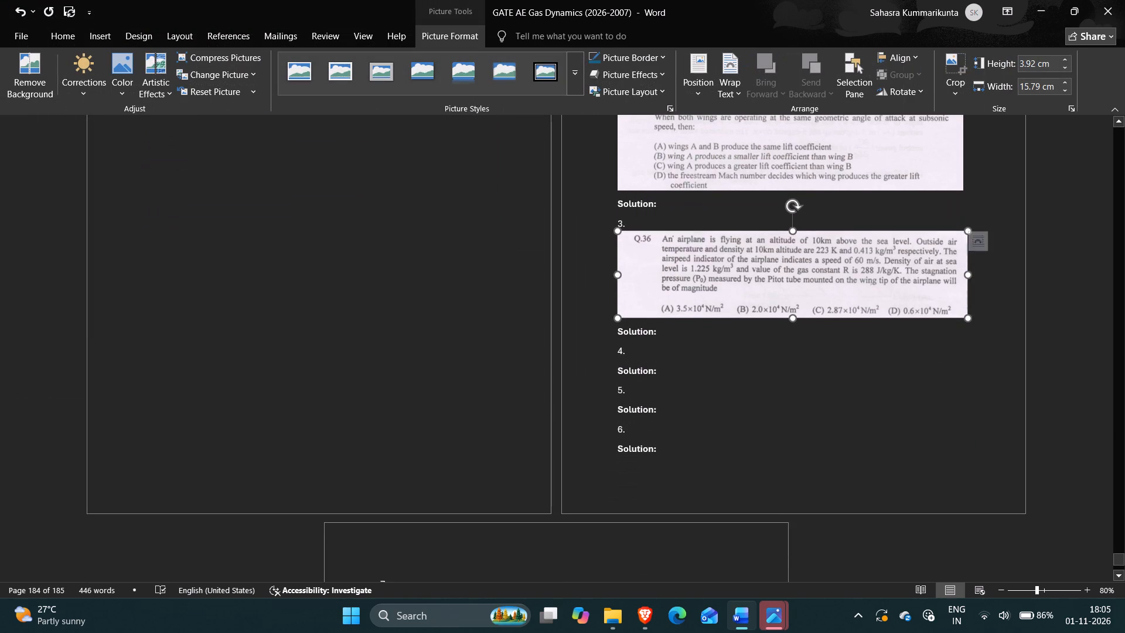
pyautogui.click(630, 354)
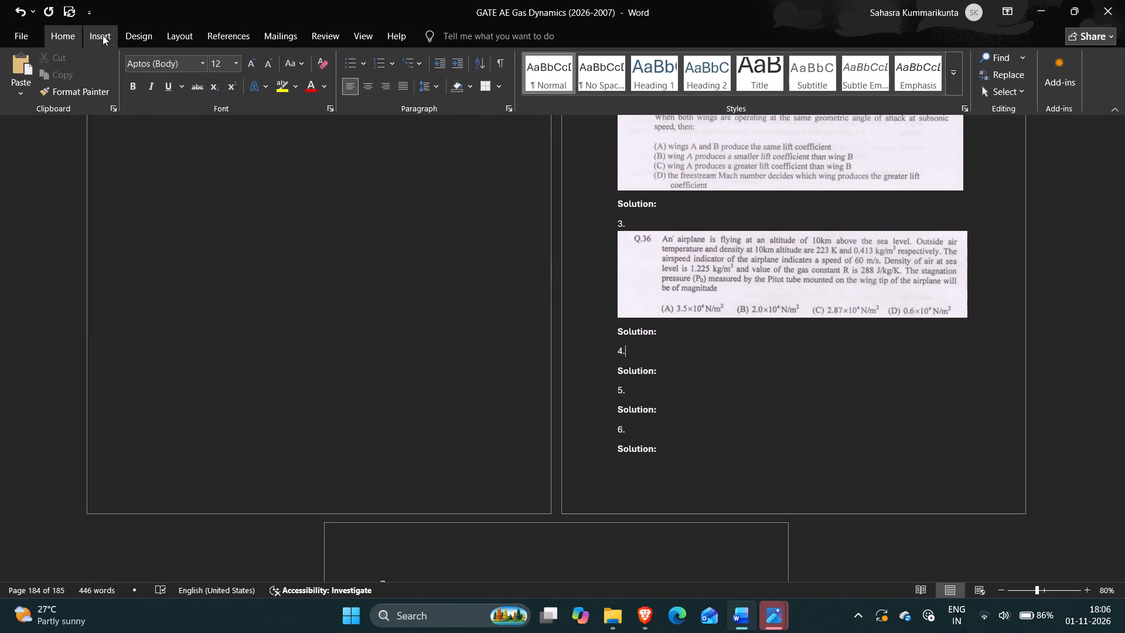
pyautogui.click(103, 35)
pyautogui.click(169, 79)
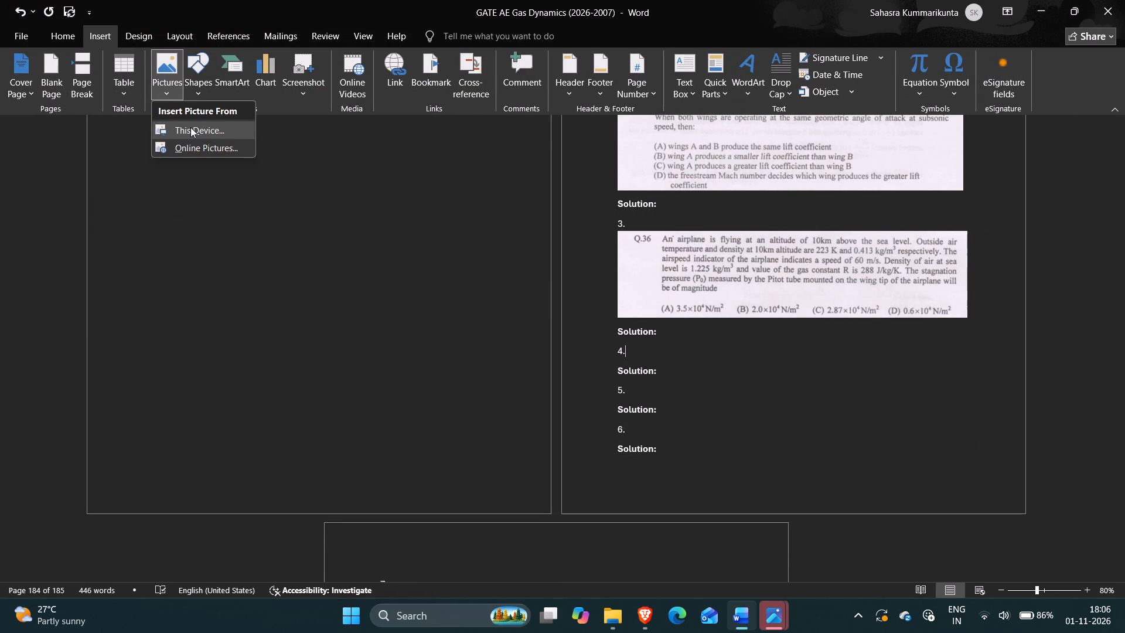
pyautogui.click(190, 127)
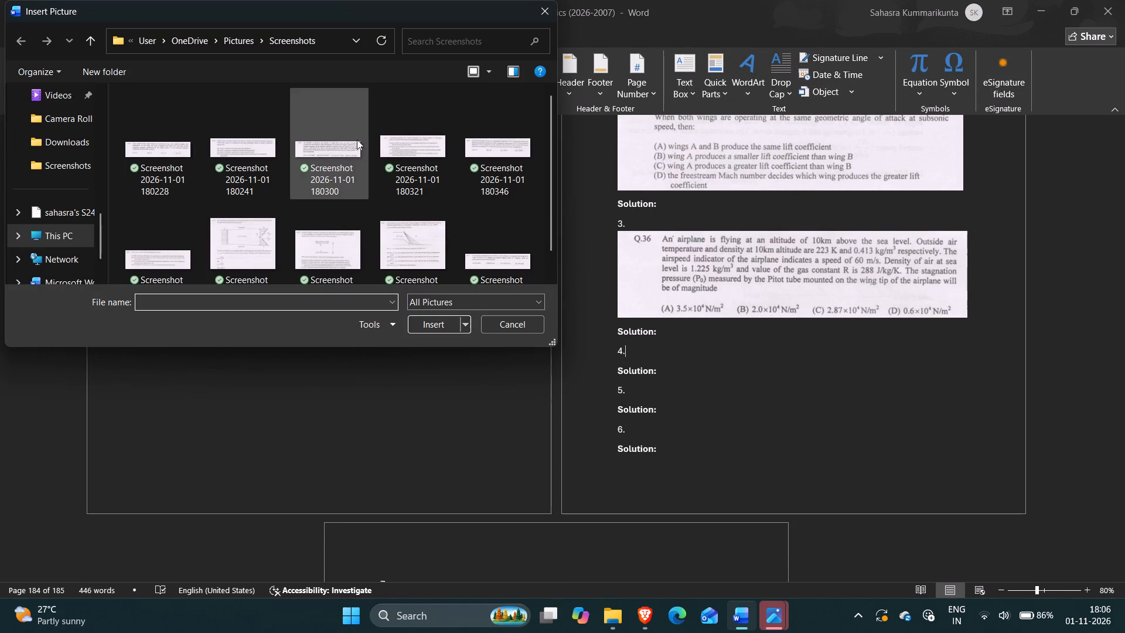
pyautogui.doubleClick(415, 158)
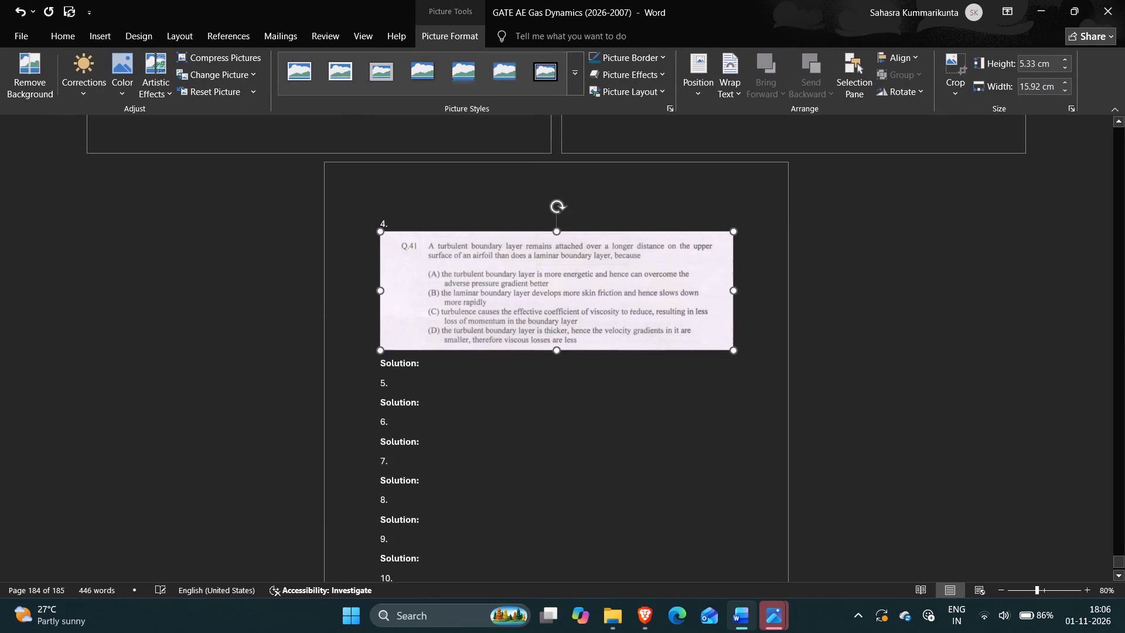
pyautogui.scroll(3, 508, 412)
pyautogui.scroll(-3, 508, 412)
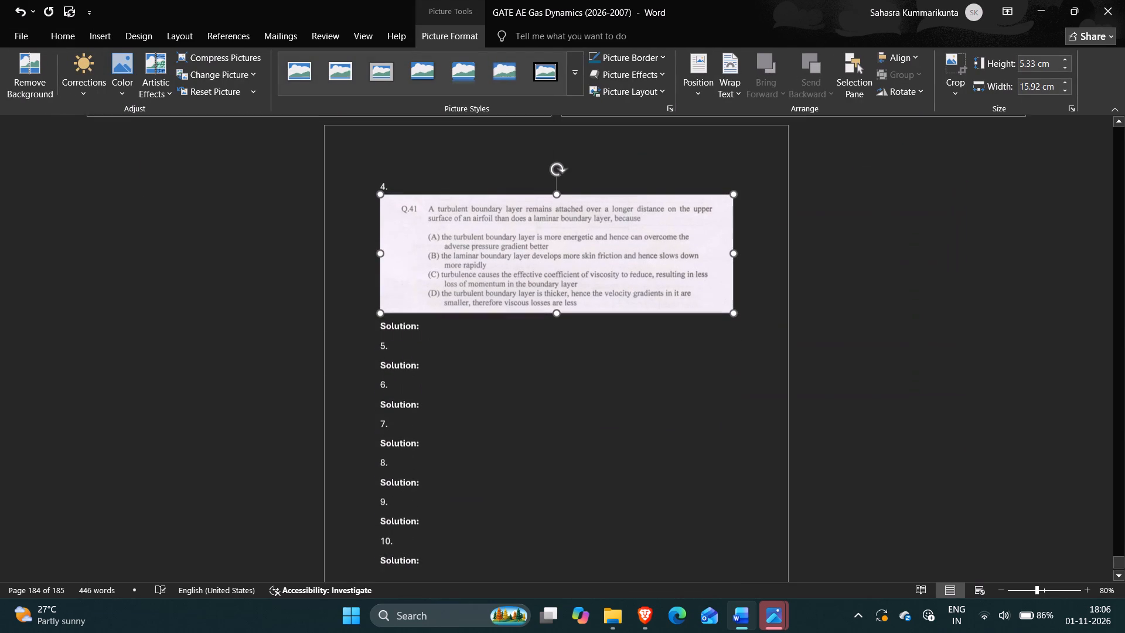
pyautogui.scroll(-1, 508, 412)
pyautogui.click(420, 321)
pyautogui.click(412, 333)
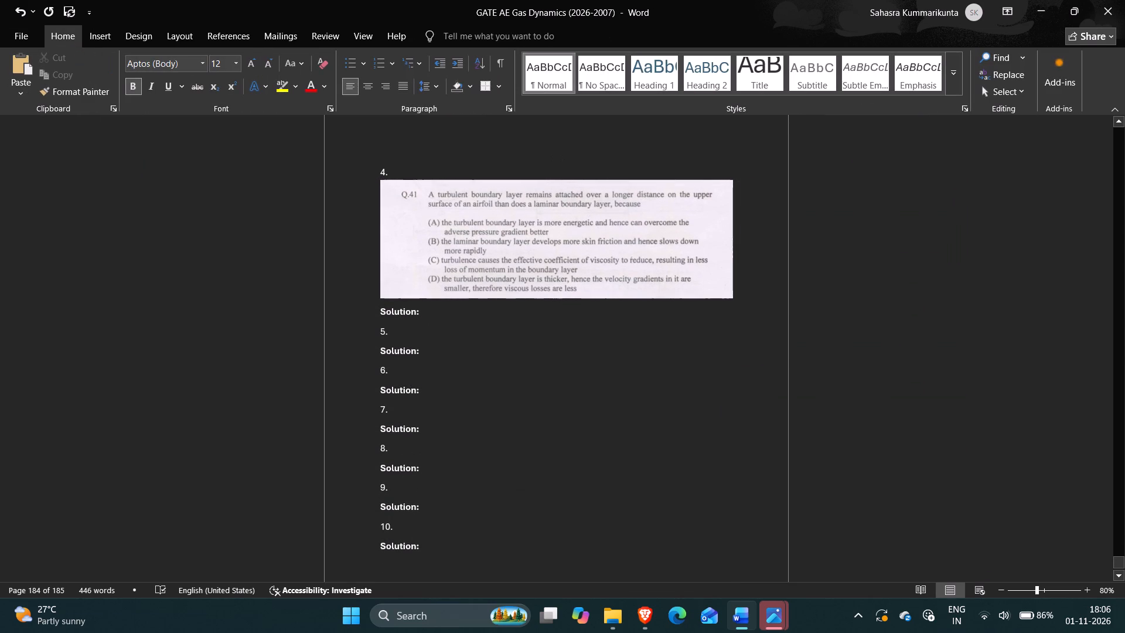
pyautogui.click(97, 33)
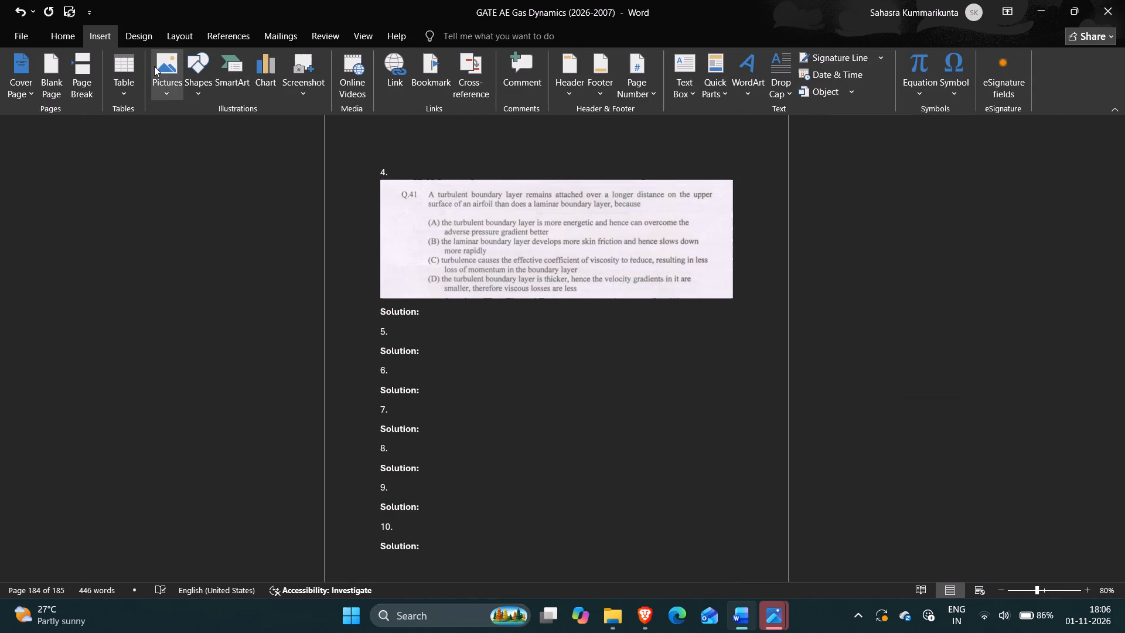
pyautogui.click(154, 66)
pyautogui.click(187, 132)
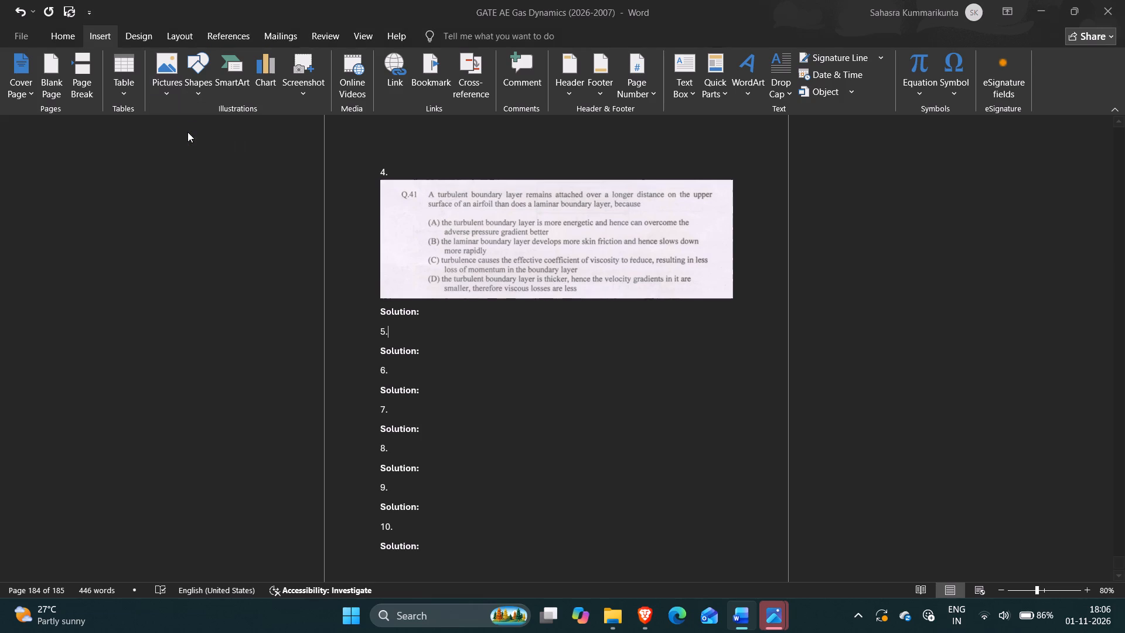
pyautogui.click(475, 151)
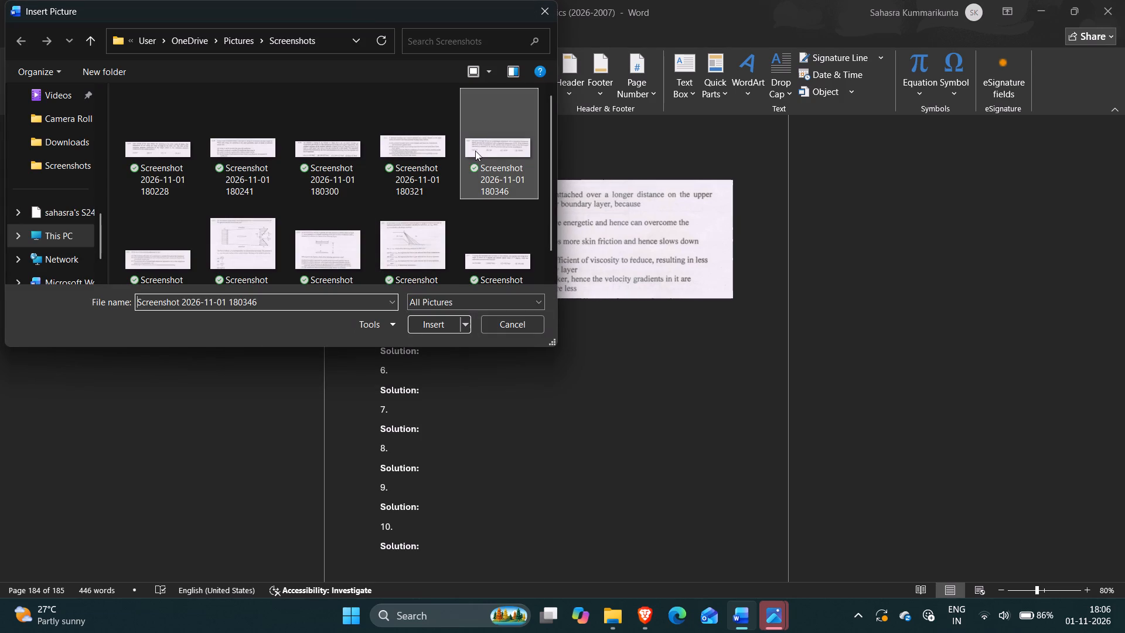
pyautogui.click(444, 323)
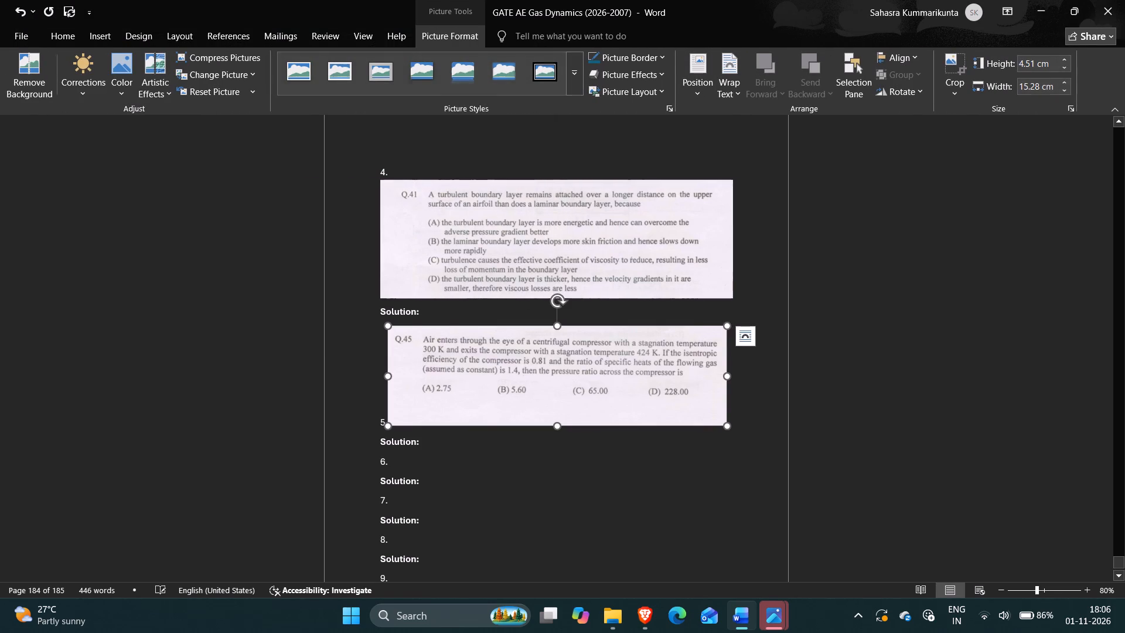
pyautogui.click(464, 465)
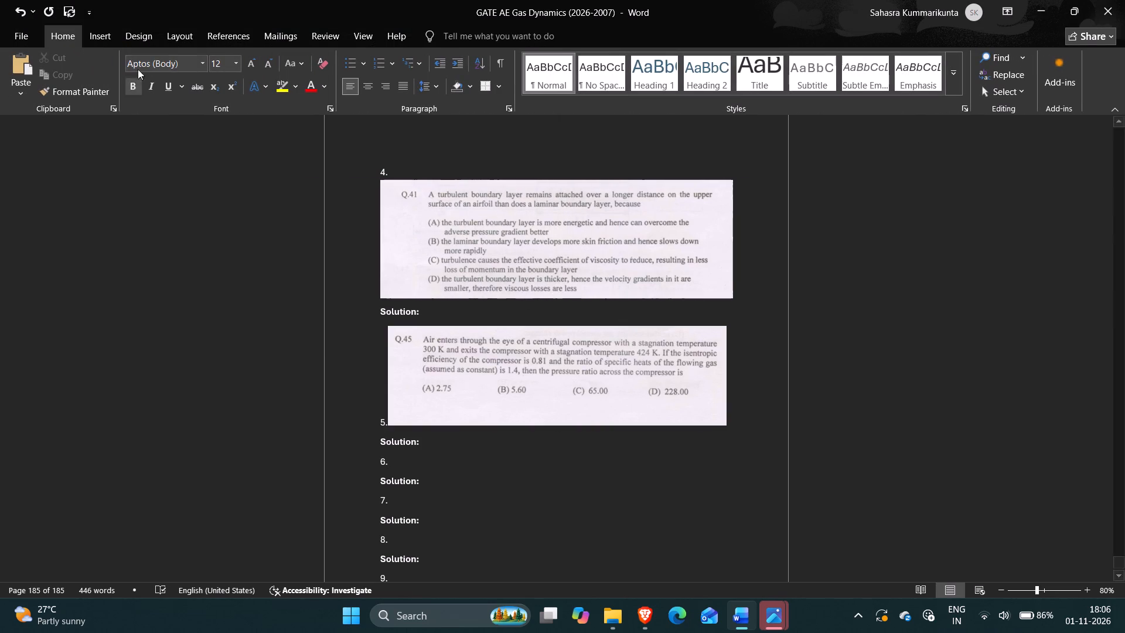
pyautogui.click(109, 37)
pyautogui.click(175, 76)
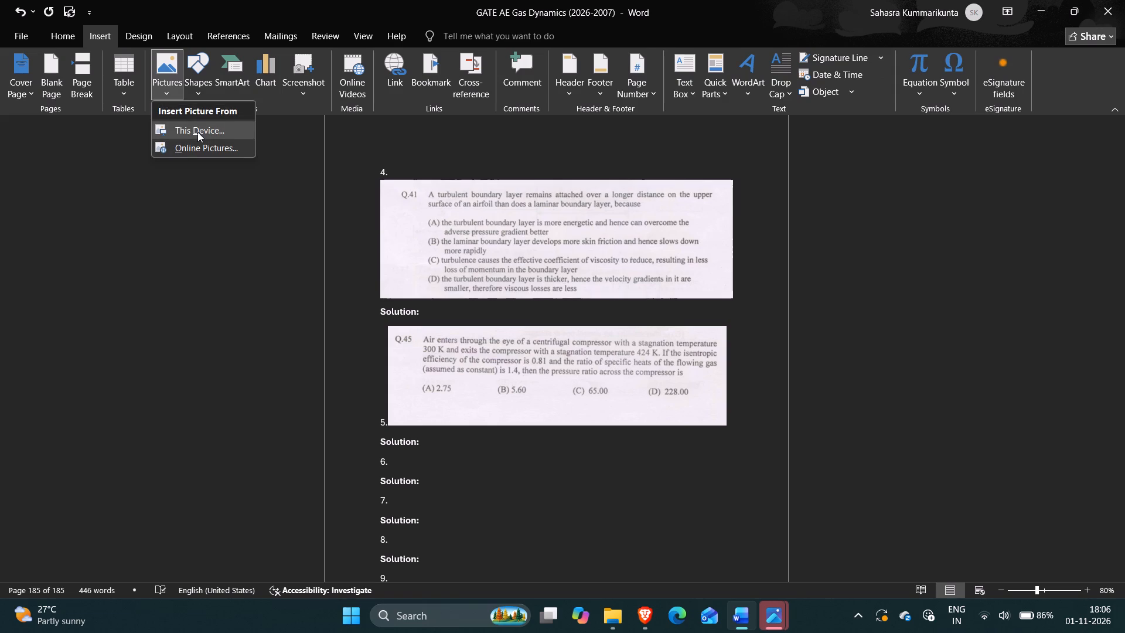
pyautogui.click(197, 132)
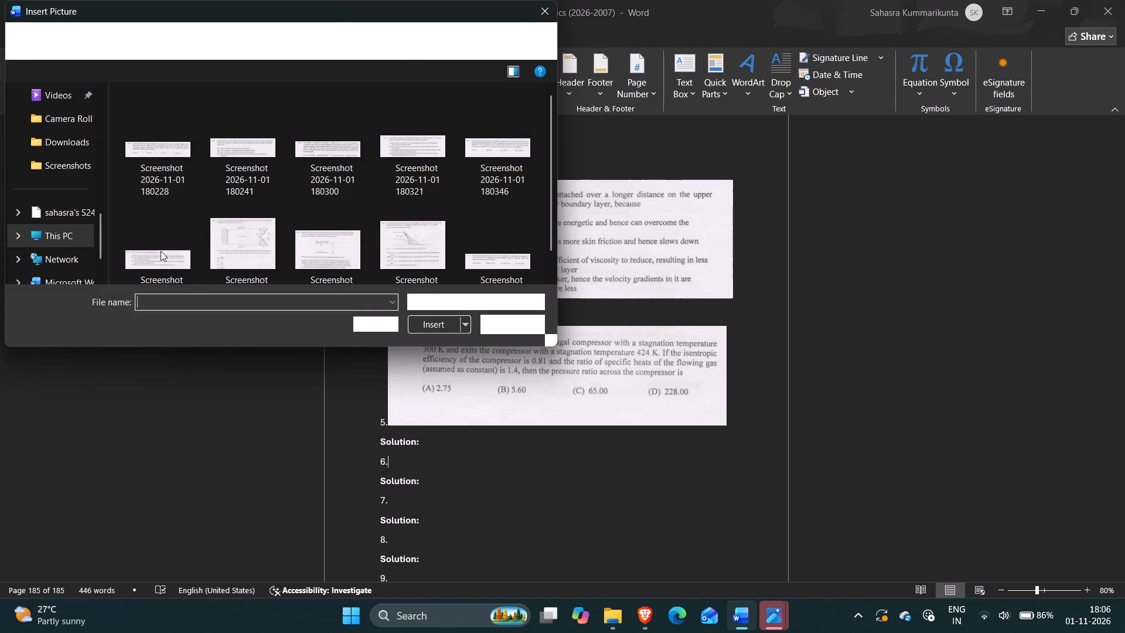
pyautogui.click(155, 258)
pyautogui.click(431, 322)
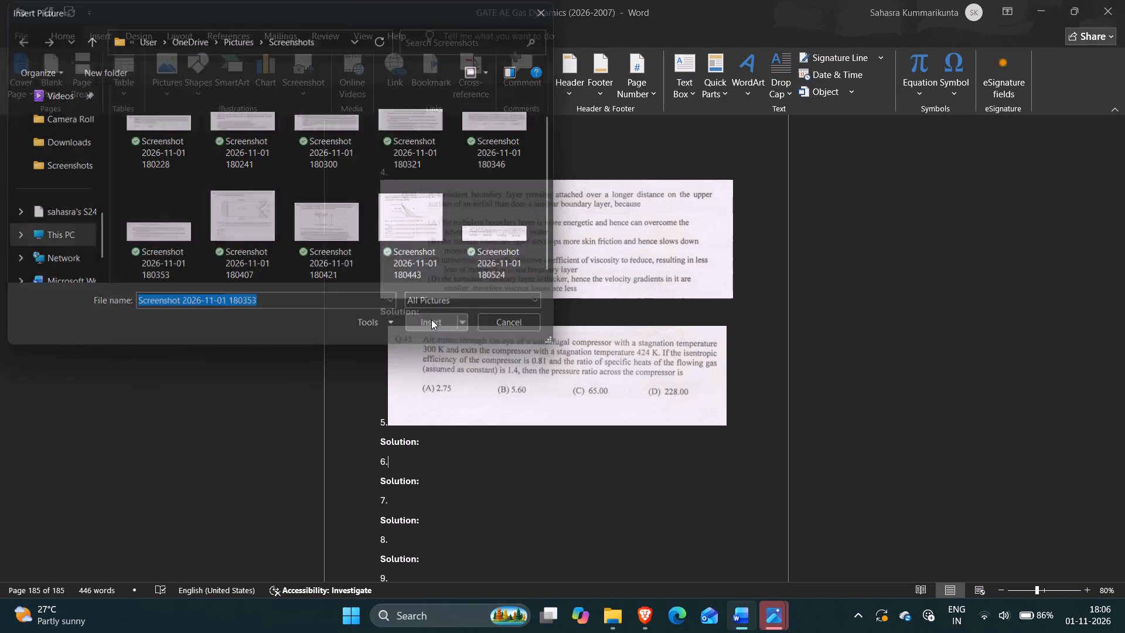
pyautogui.scroll(-3, 434, 301)
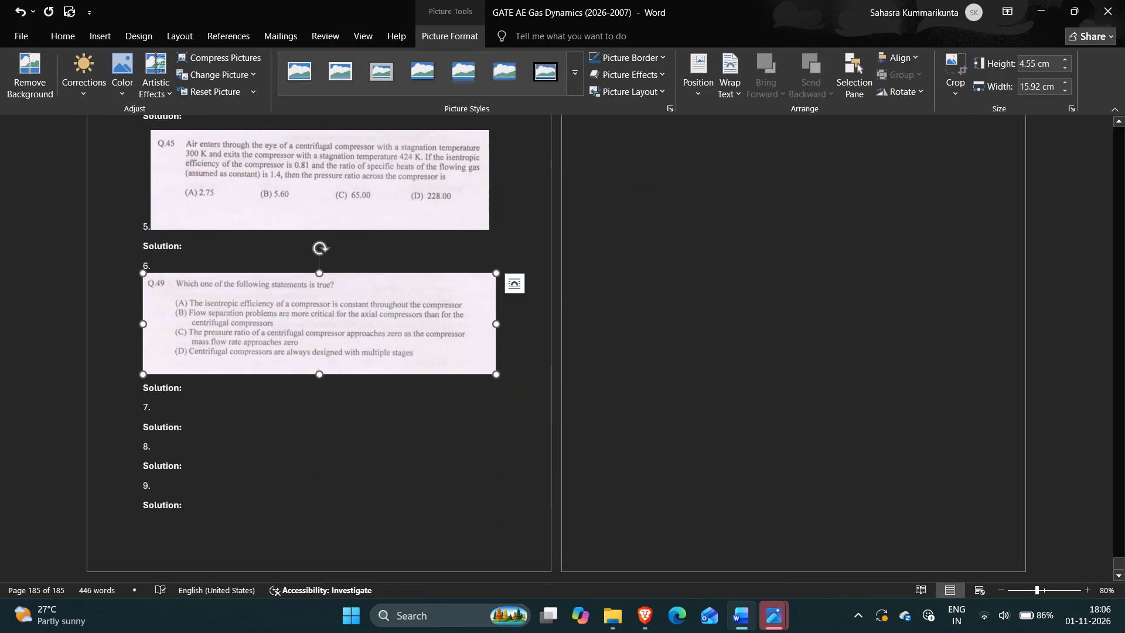
pyautogui.click(196, 404)
pyautogui.click(94, 32)
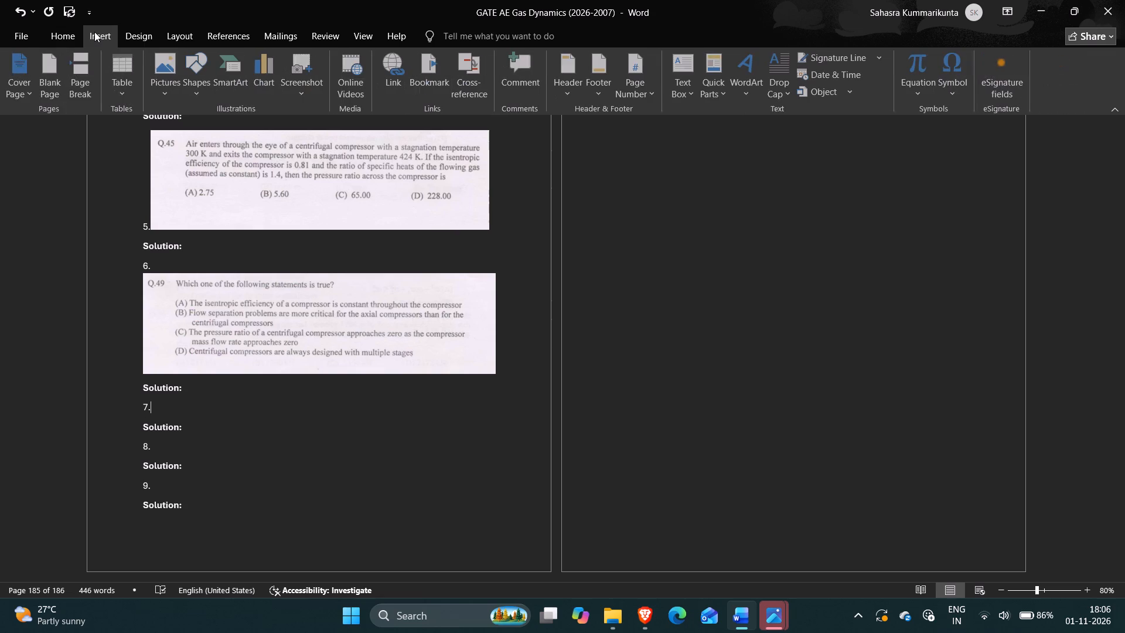
pyautogui.click(168, 100)
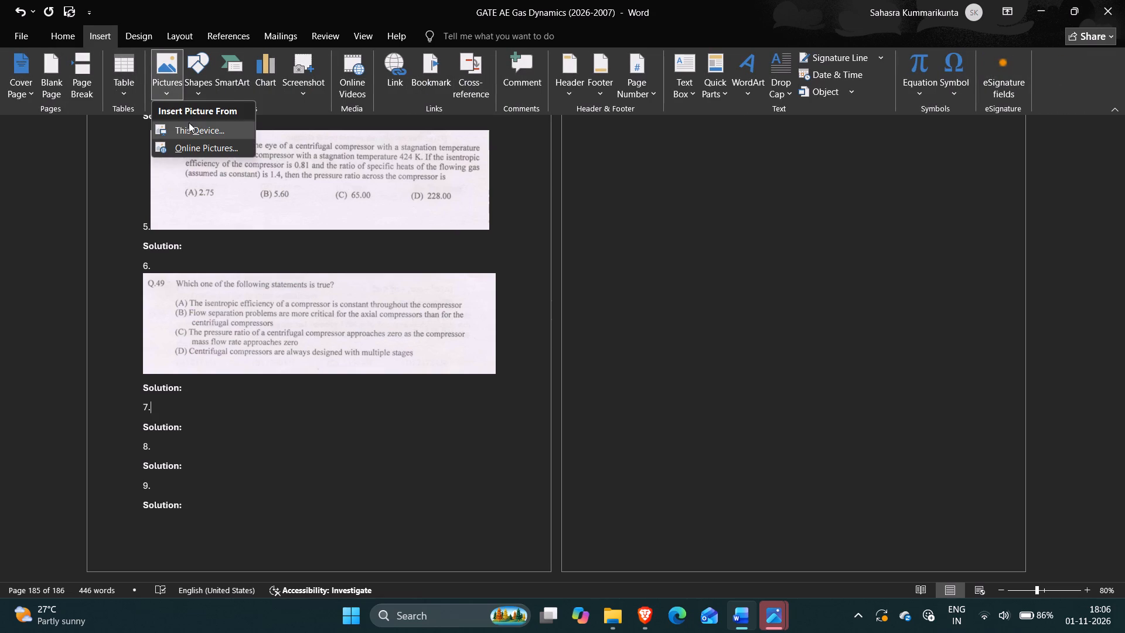
pyautogui.click(189, 122)
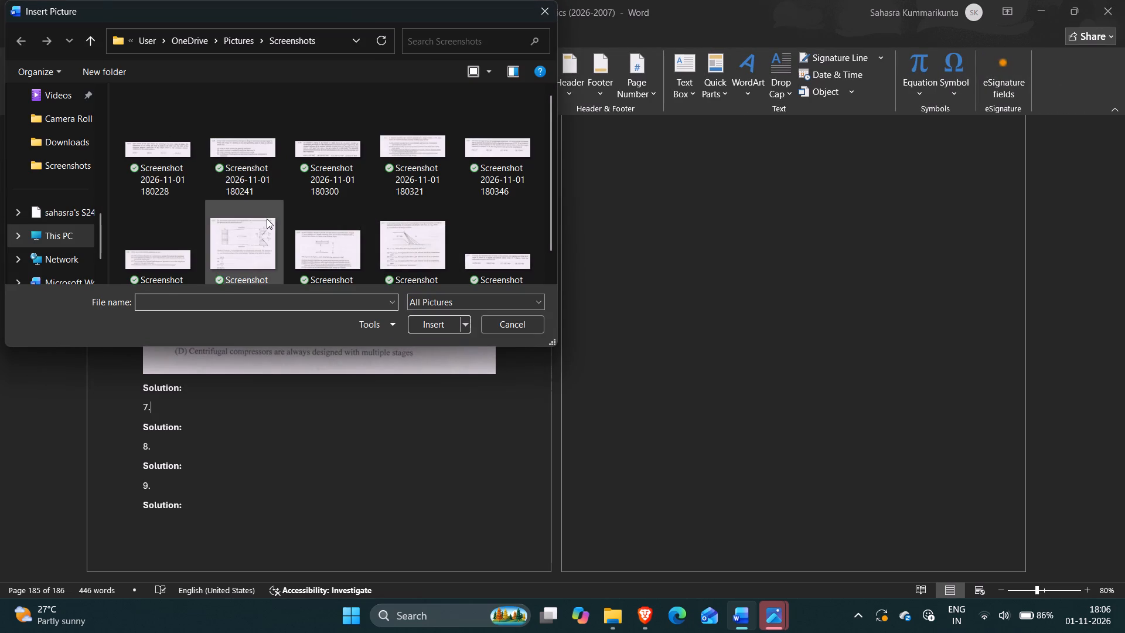
pyautogui.click(267, 219)
pyautogui.doubleClick(437, 314)
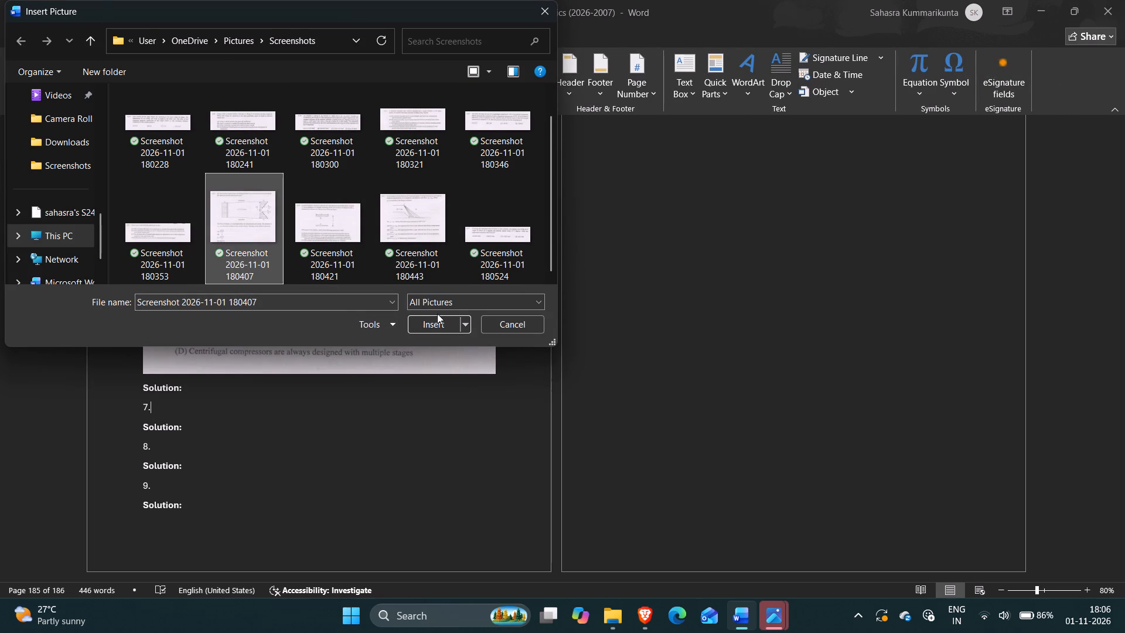
pyautogui.click(437, 314)
pyautogui.click(441, 321)
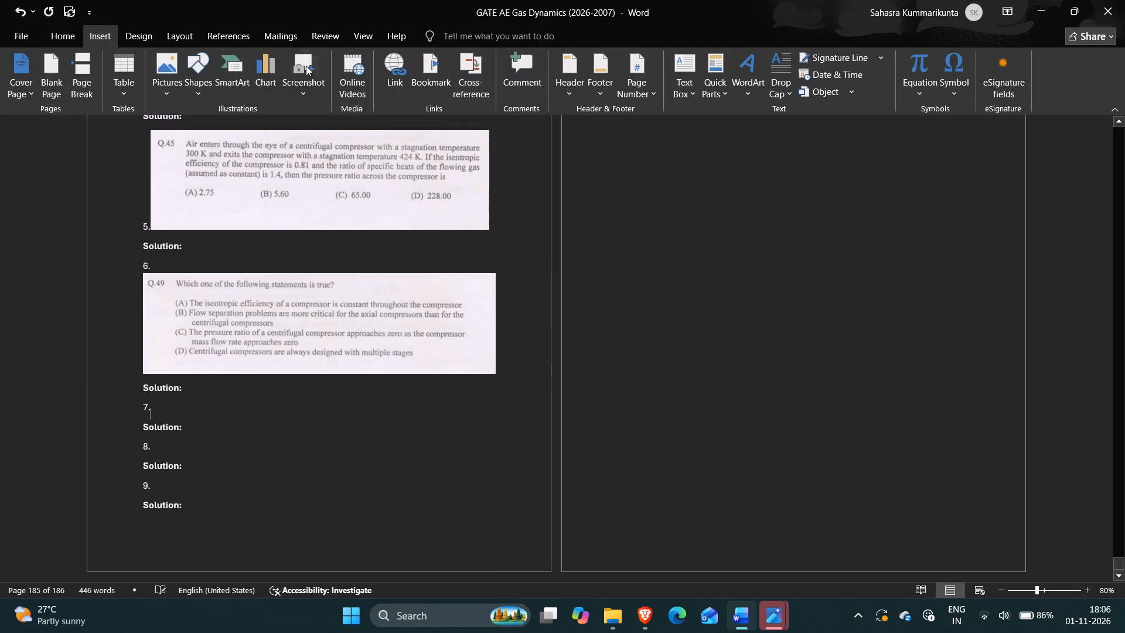
pyautogui.click(138, 36)
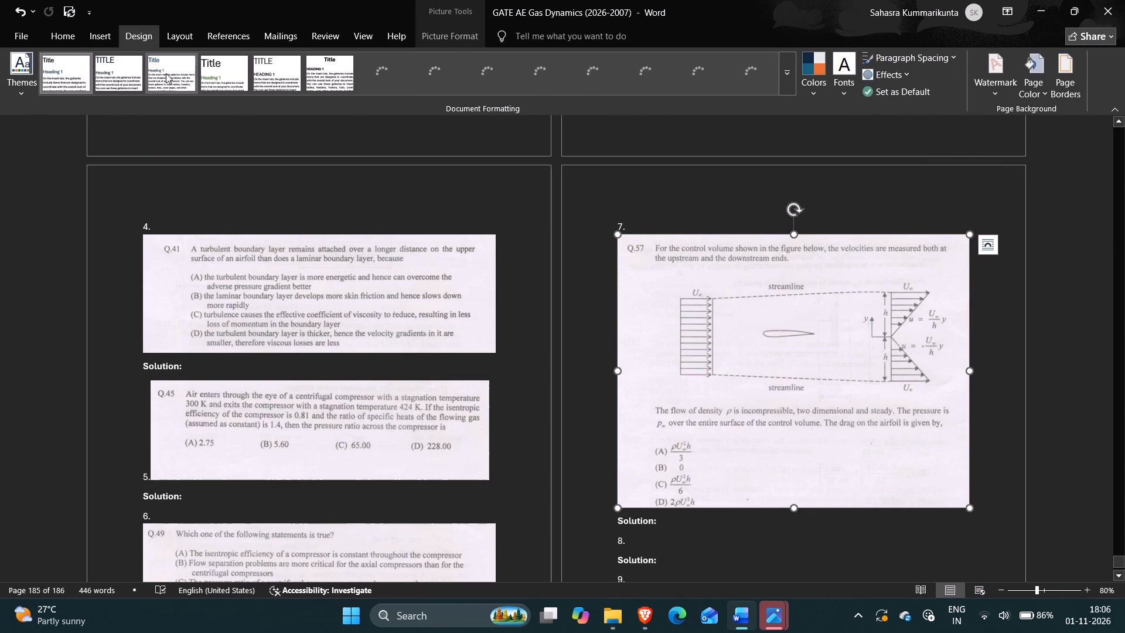
pyautogui.click(110, 37)
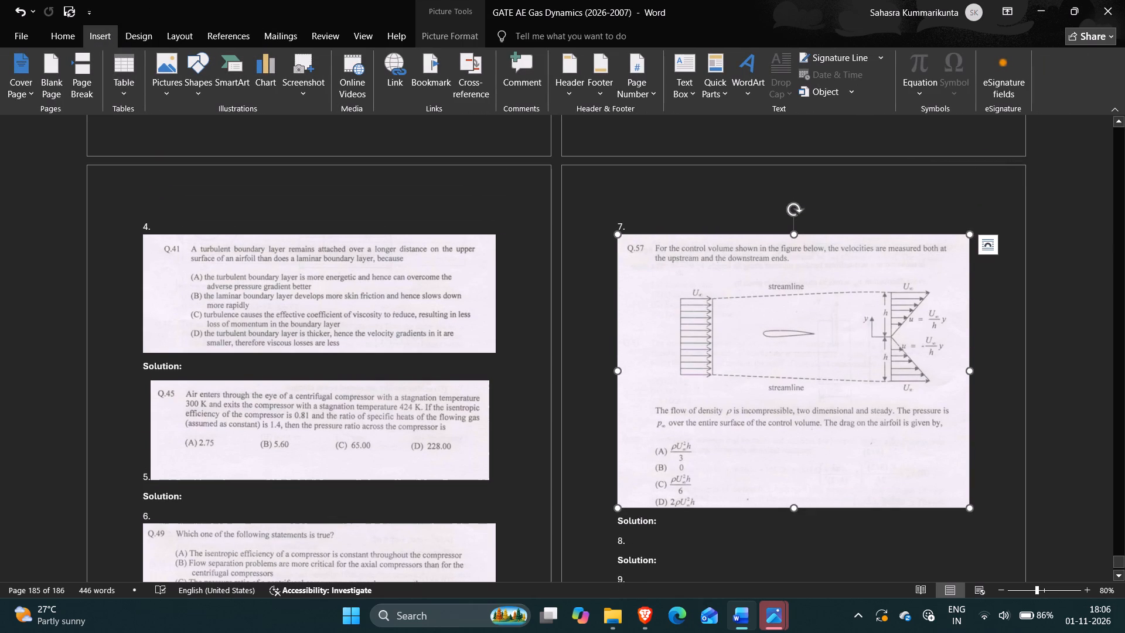
pyautogui.scroll(-1, 334, 200)
pyautogui.click(636, 431)
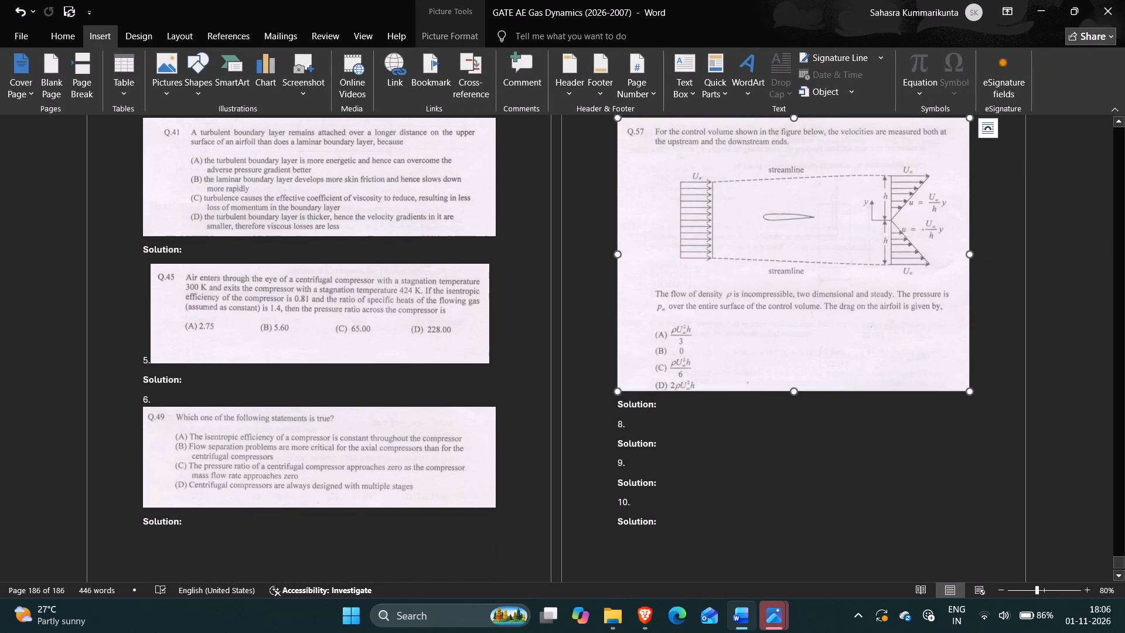
pyautogui.click(167, 89)
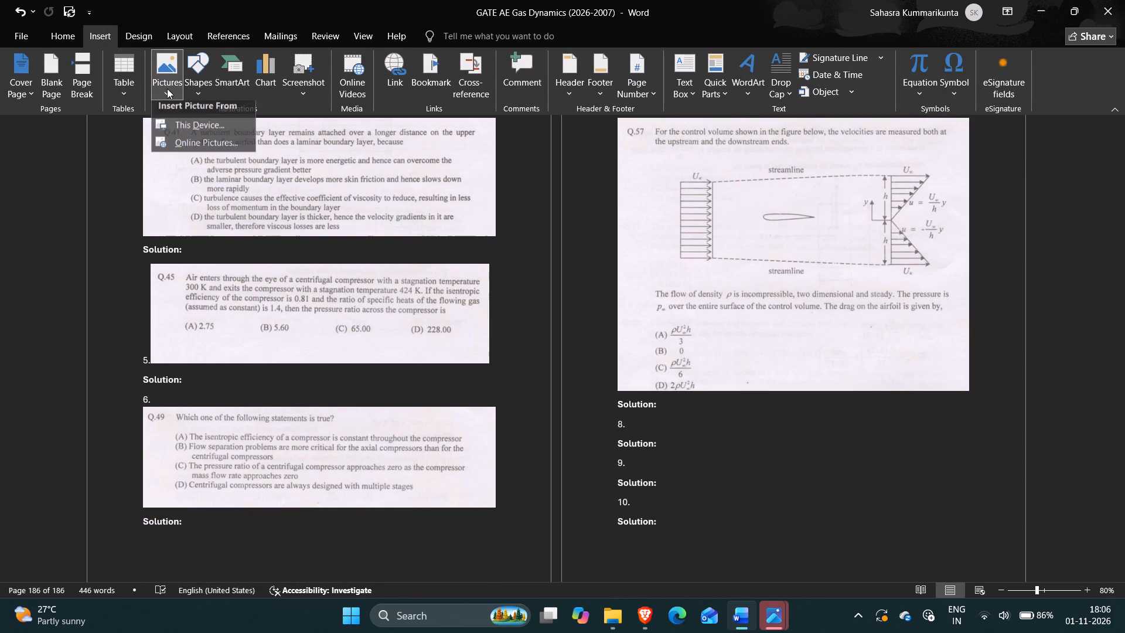
pyautogui.click(190, 126)
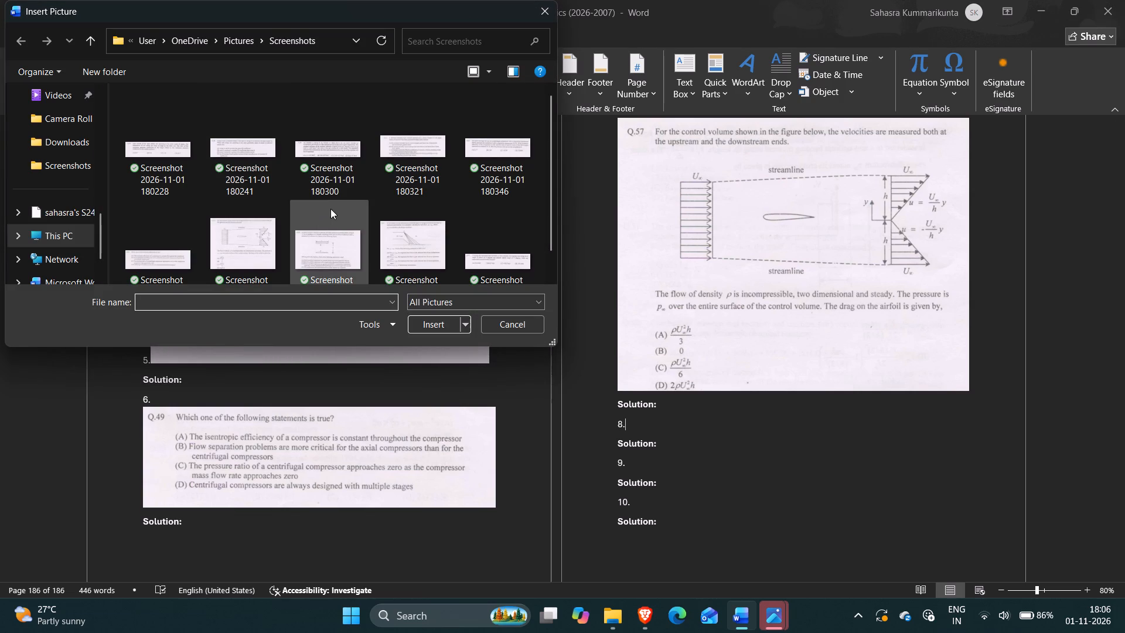
pyautogui.click(329, 253)
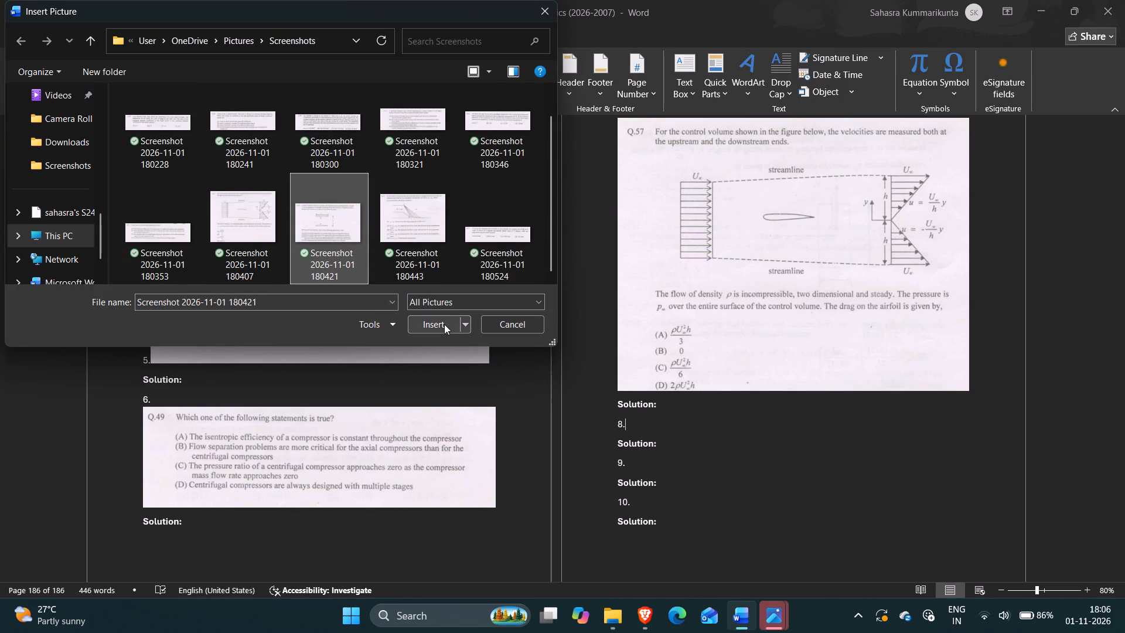
pyautogui.click(443, 323)
pyautogui.scroll(-2, 602, 408)
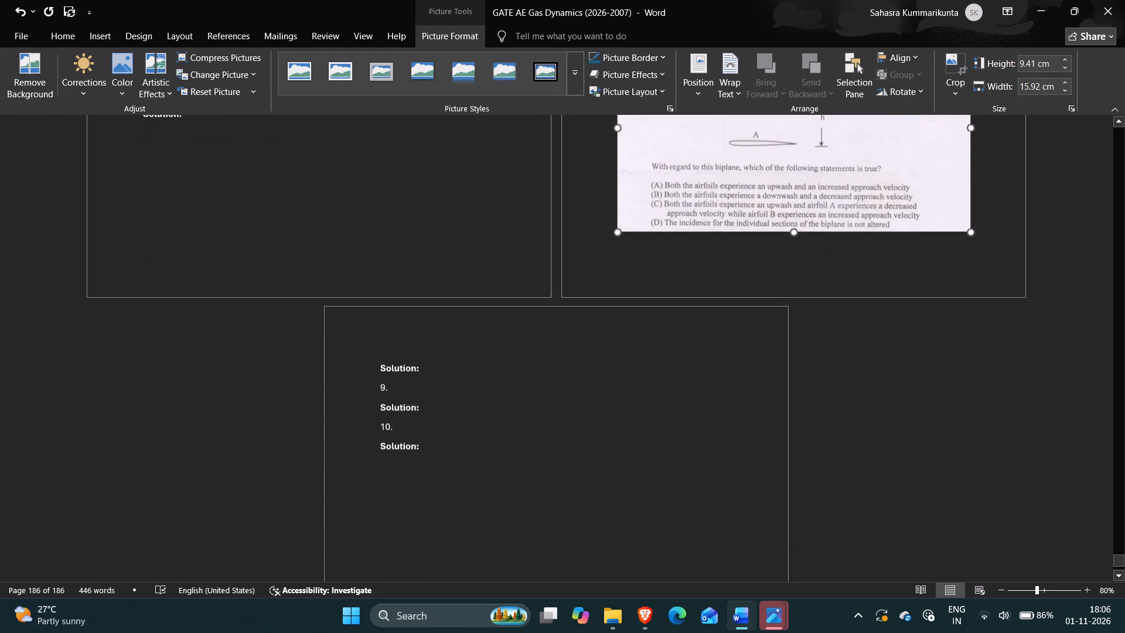
pyautogui.click(465, 379)
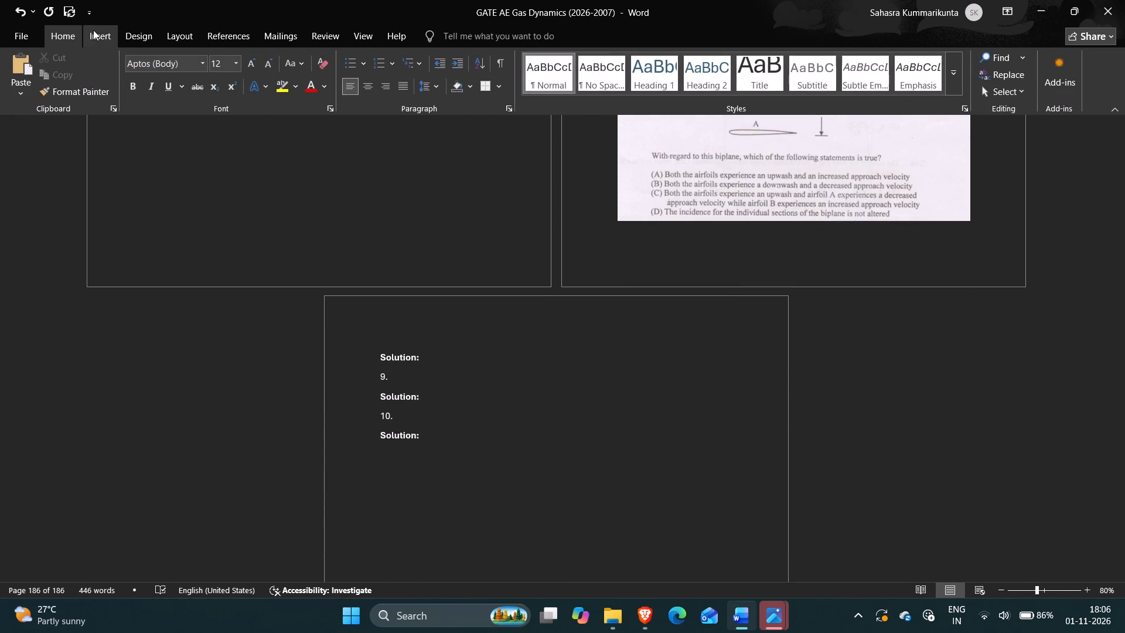
pyautogui.click(94, 31)
pyautogui.click(165, 92)
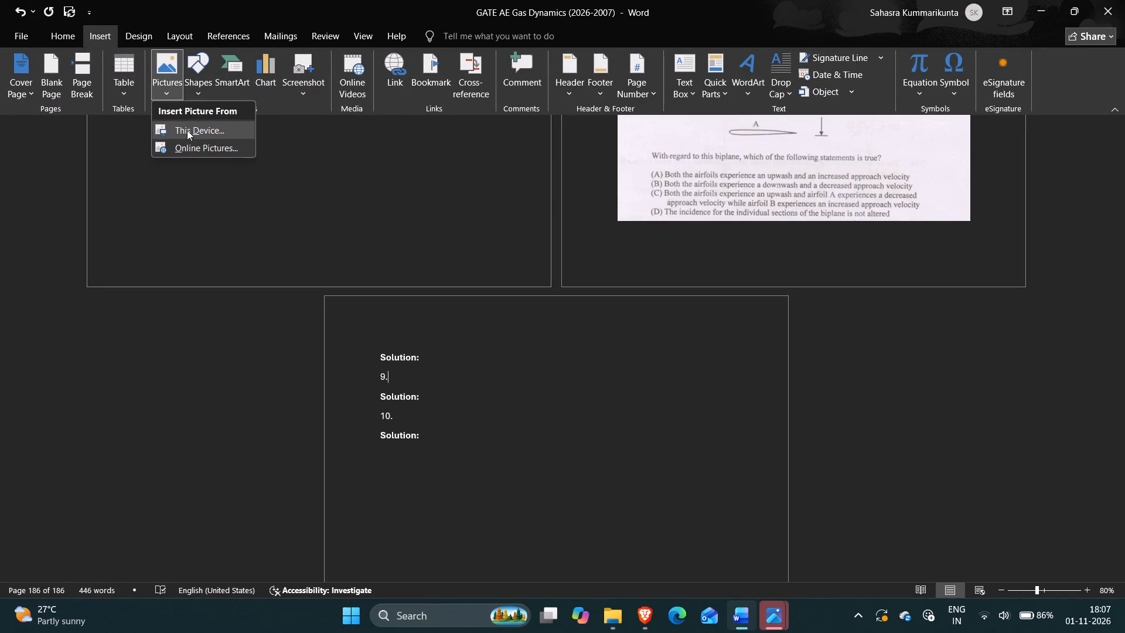
pyautogui.click(187, 130)
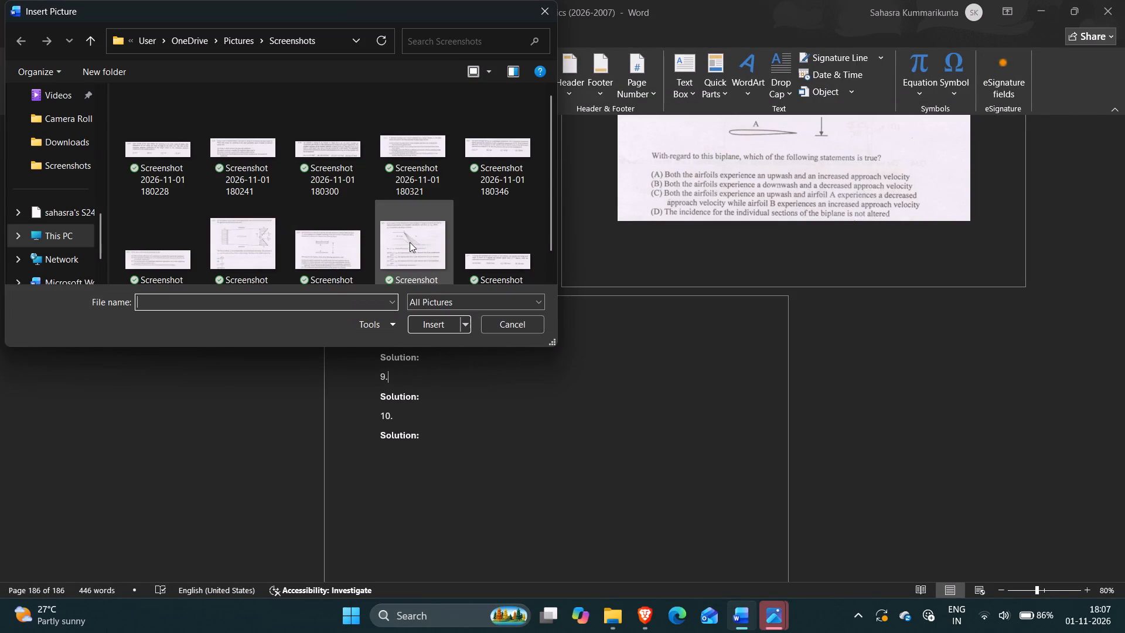
pyautogui.click(419, 236)
pyautogui.click(440, 325)
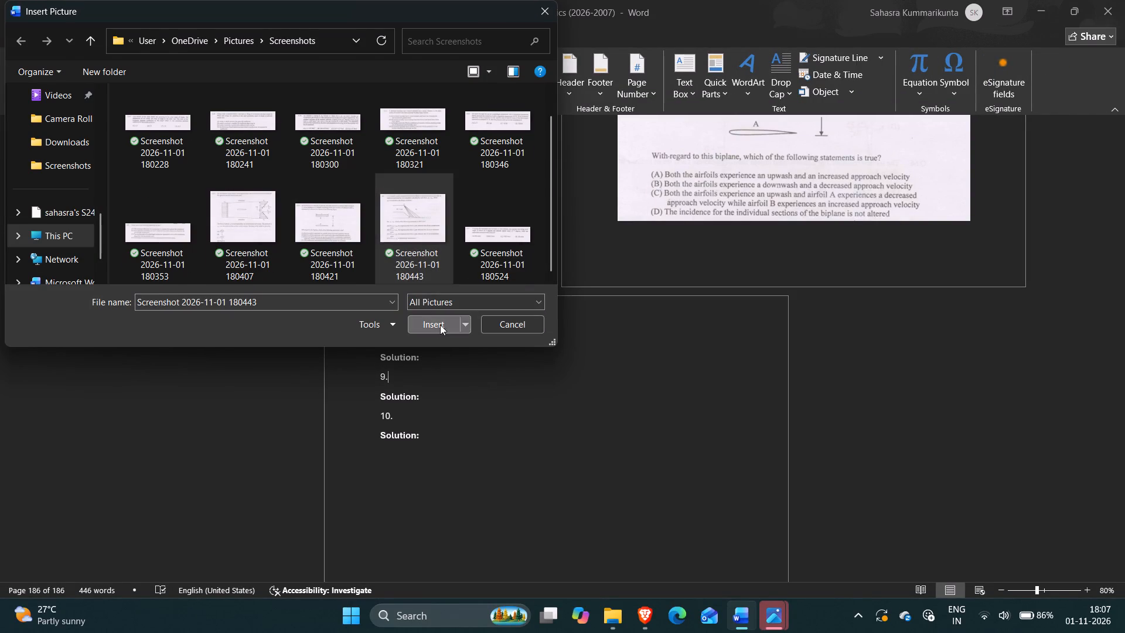
pyautogui.scroll(-3, 441, 420)
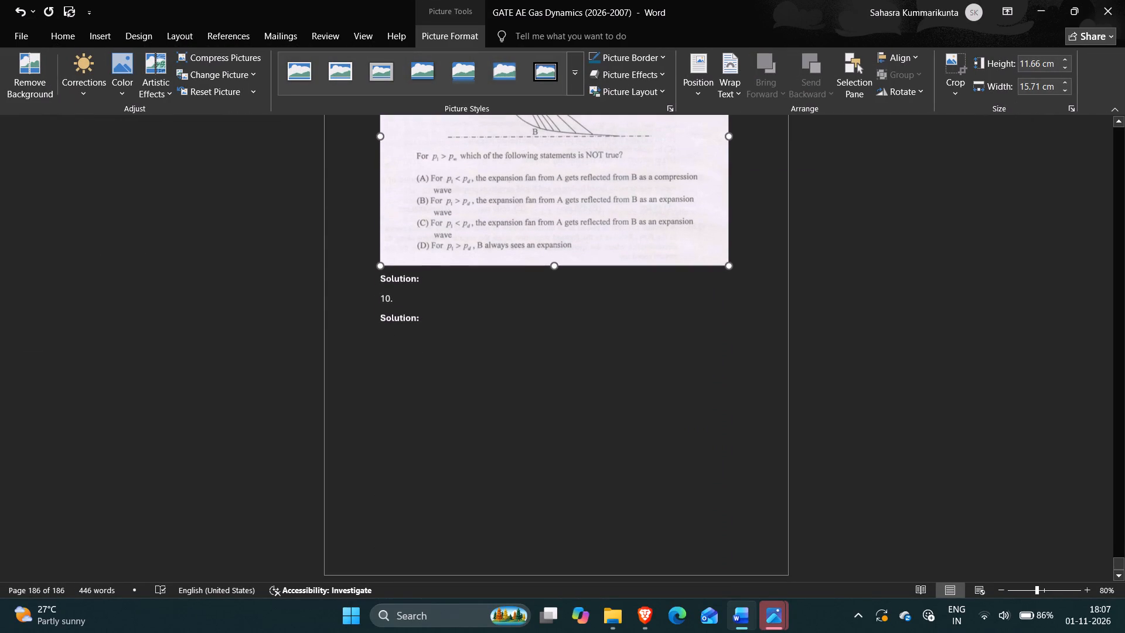
pyautogui.click(423, 301)
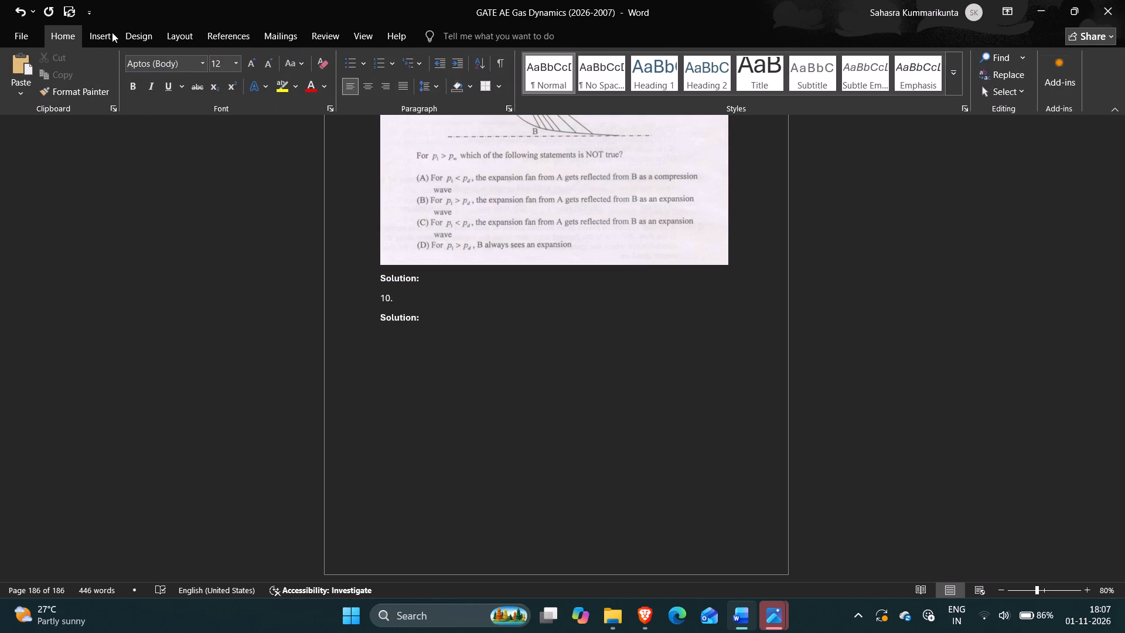
pyautogui.click(110, 32)
pyautogui.click(174, 73)
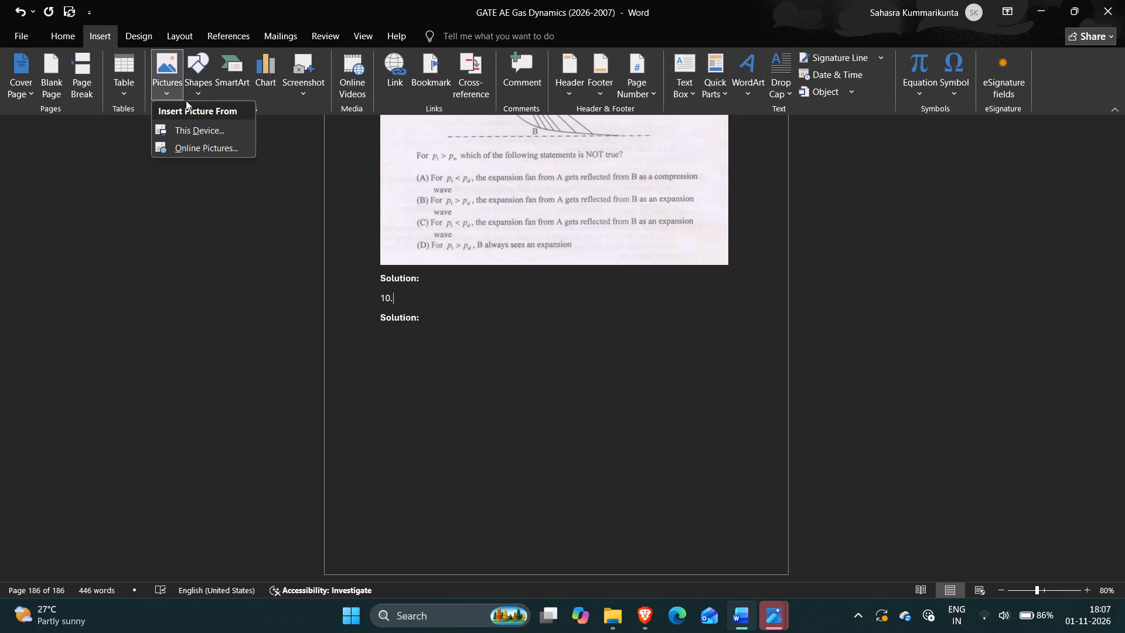
pyautogui.click(207, 130)
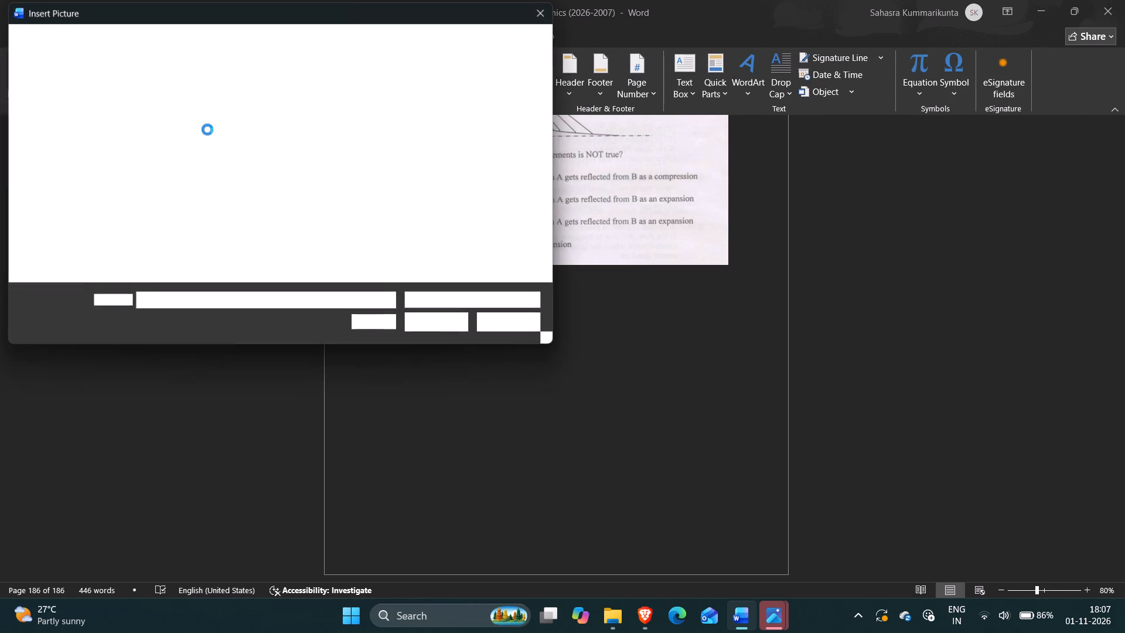
pyautogui.click(497, 254)
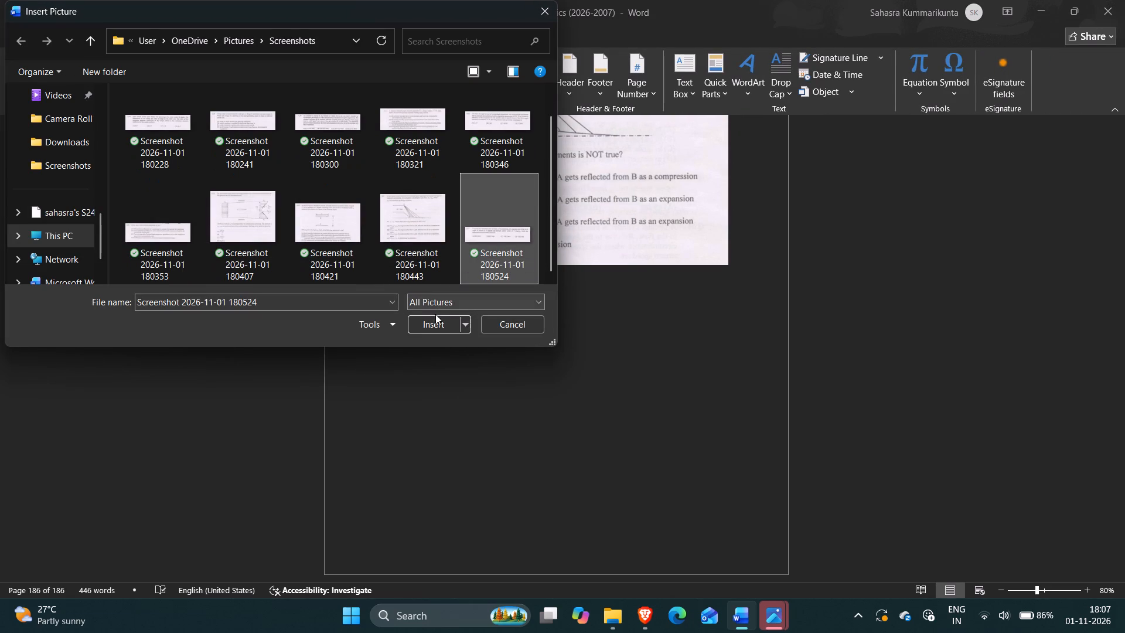
pyautogui.click(434, 326)
# Add blank lines above item 2 (Q.28) of the 2007 section so that it starts on a new page.
pyautogui.scroll(7, 434, 326)
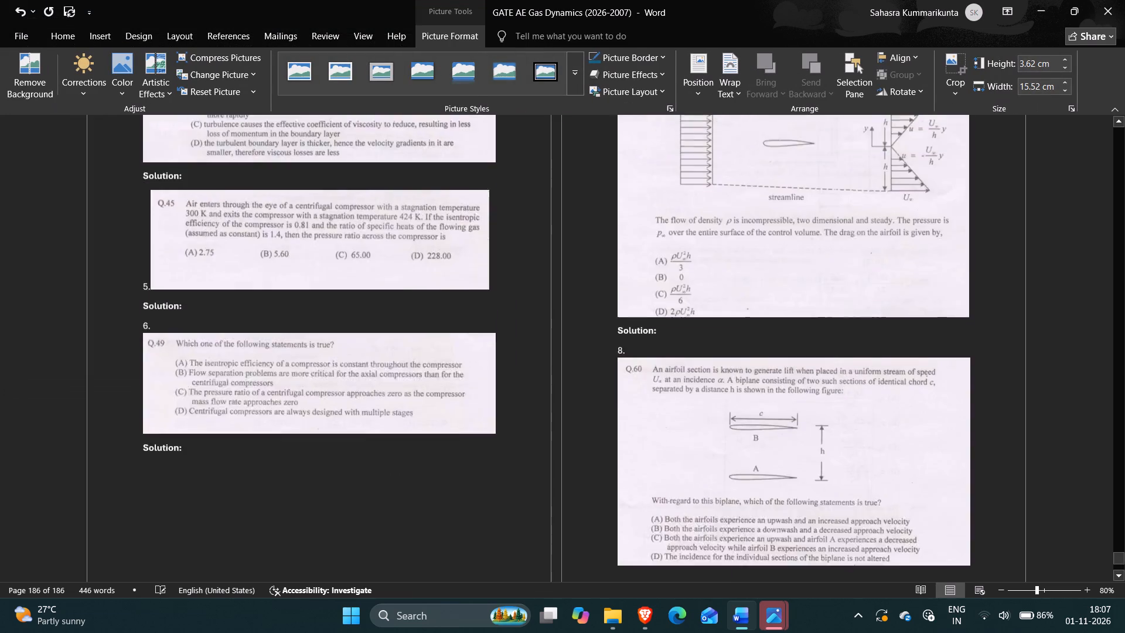
pyautogui.scroll(3, 434, 326)
pyautogui.scroll(-3, 434, 326)
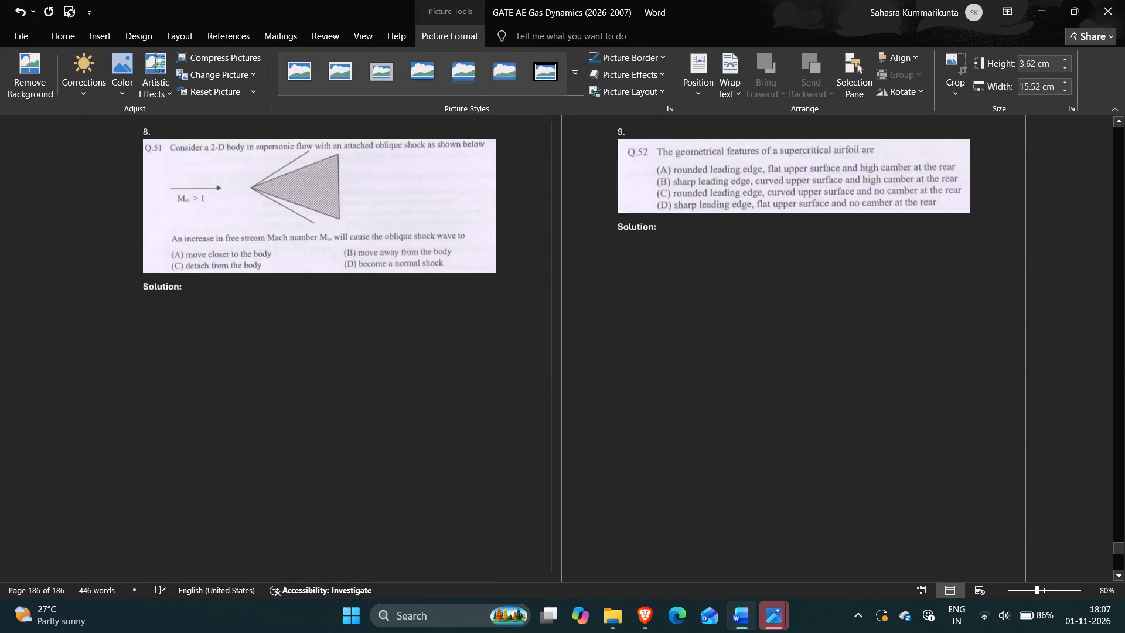
pyautogui.scroll(-2, 434, 326)
pyautogui.scroll(1, 434, 326)
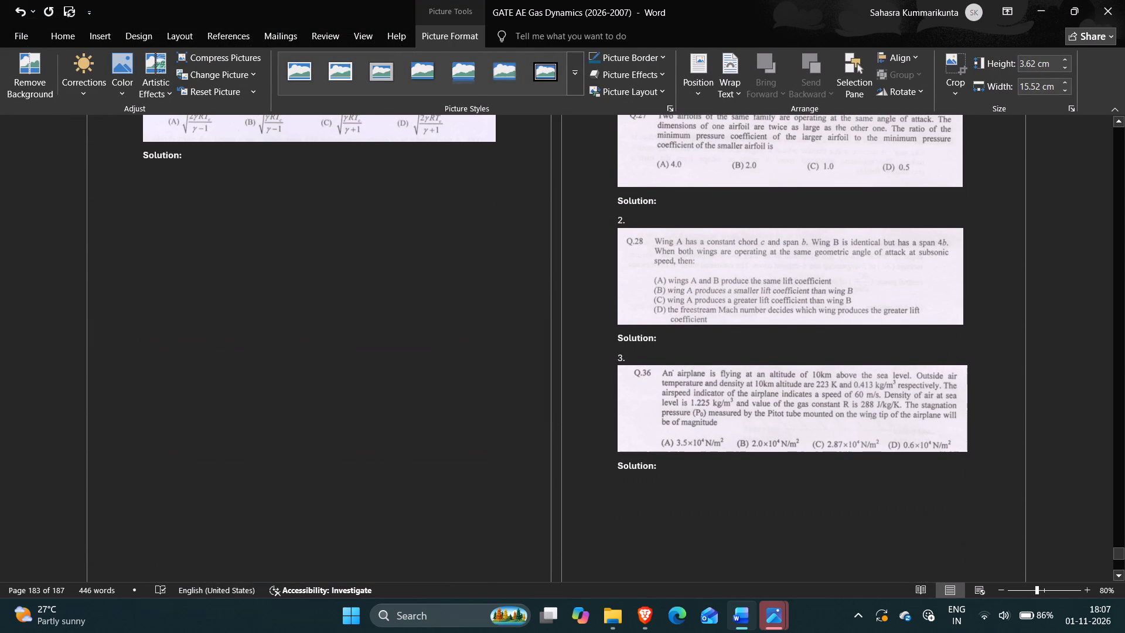
pyautogui.click(616, 221)
pyautogui.press('Return')
pyautogui.press('Return')
pyautogui.press('Return')
pyautogui.press('Return')
pyautogui.press('Return')
pyautogui.press('Return')
pyautogui.press('Return')
pyautogui.press('Return')
pyautogui.press('Return')
pyautogui.press('Return')
pyautogui.press('Return')
pyautogui.press('Return')
pyautogui.press('Return')
pyautogui.press('Return')
pyautogui.press('Return')
pyautogui.press('Return')
pyautogui.press('Return')
pyautogui.press('Return')
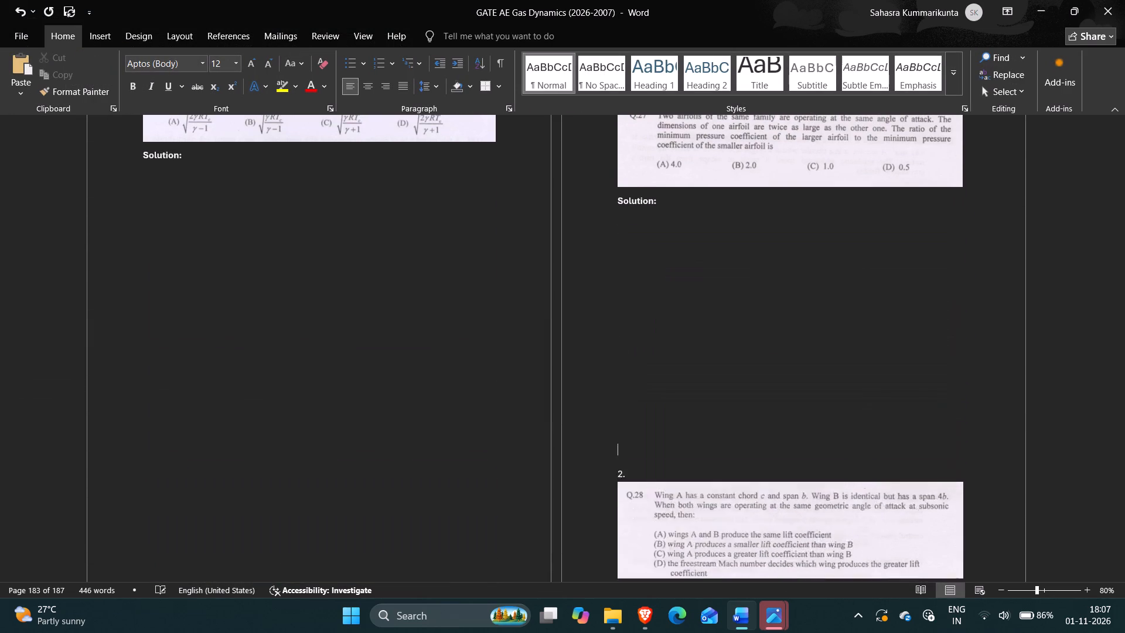
# Add blank lines after item 2's solution heading so that item 3 (Q.36) starts on a new page.
pyautogui.press('Down')
pyautogui.press('Down')
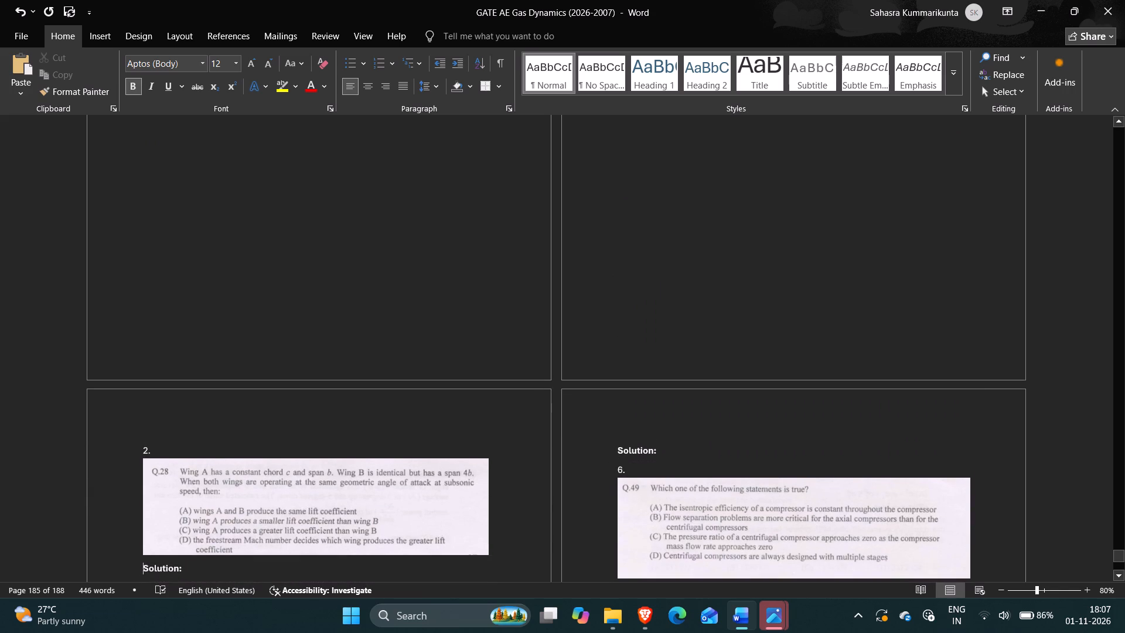
pyautogui.press('Down')
pyautogui.press('Return')
pyautogui.press('Return')
pyautogui.press('Return')
pyautogui.press('Return')
pyautogui.press('Return')
pyautogui.press('Return')
pyautogui.press('Return')
pyautogui.press('Return')
pyautogui.press('Return')
pyautogui.press('Return')
pyautogui.press('Return')
pyautogui.press('Return')
pyautogui.press('Return')
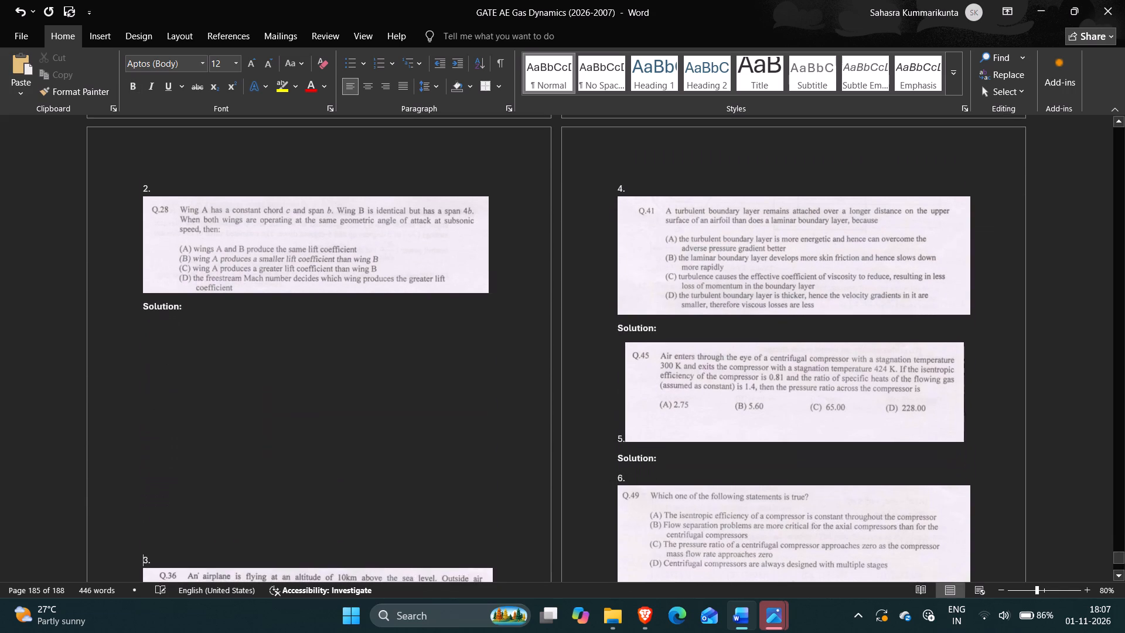
pyautogui.press('Return')
pyautogui.press('Return')
pyautogui.press('Return')
pyautogui.press('Return')
# Add blank lines after item 3's solution heading so that item 4 (Q.41) starts on a new page.
pyautogui.press('Down')
pyautogui.press('Down')
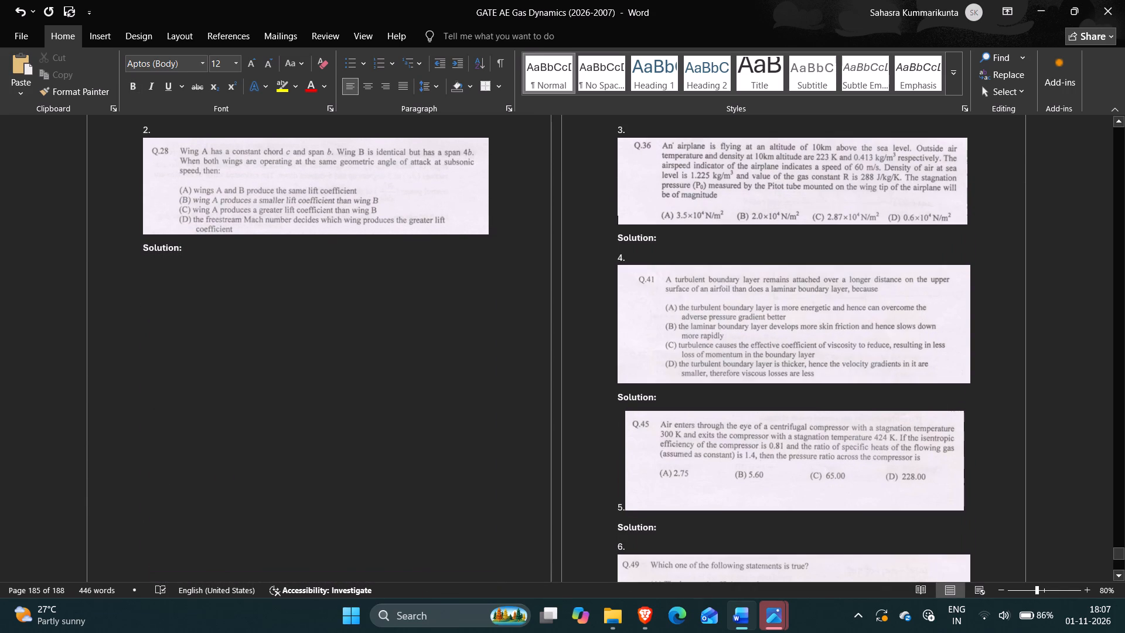
pyautogui.press('Down')
pyautogui.press('Return')
pyautogui.press('Return')
pyautogui.press('Return')
pyautogui.press('Return')
pyautogui.press('Return')
pyautogui.press('Return')
pyautogui.press('Return')
pyautogui.press('Return')
pyautogui.press('Return')
pyautogui.press('Return')
pyautogui.press('Return')
pyautogui.press('Return')
pyautogui.press('Return')
pyautogui.press('Return')
pyautogui.press('Return')
pyautogui.press('Return')
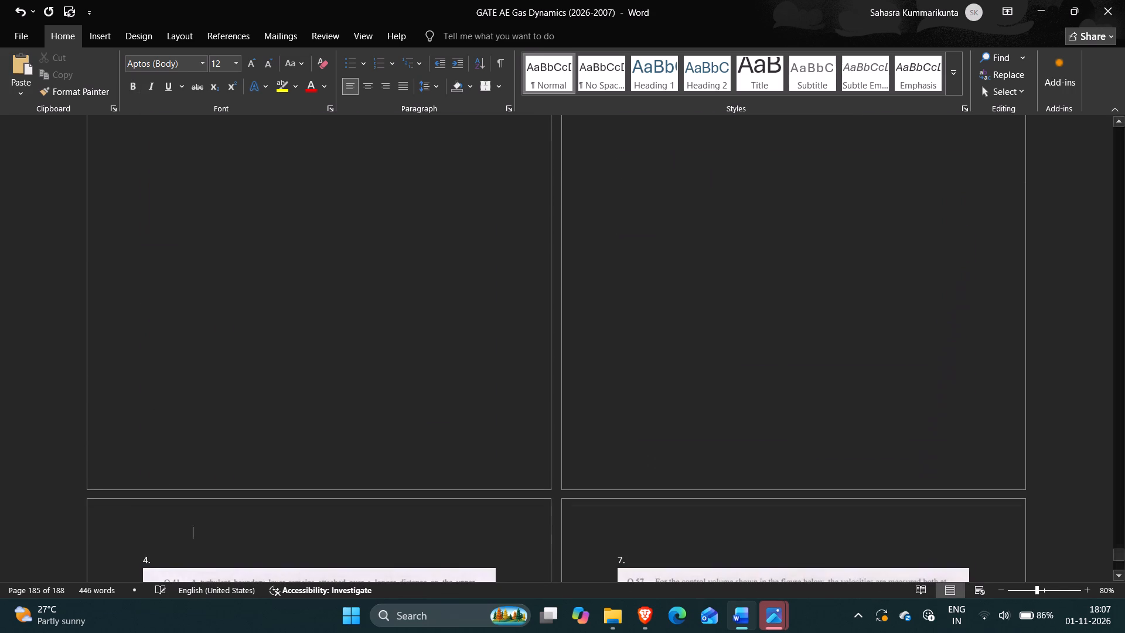
# Add six blank lines between item 4's solution heading and item 5.
pyautogui.press('Down')
pyautogui.press('Down')
pyautogui.press('Down')
pyautogui.press('Return')
pyautogui.press('Return')
pyautogui.press('Return')
pyautogui.press('Return')
pyautogui.press('Return')
pyautogui.press('Return')
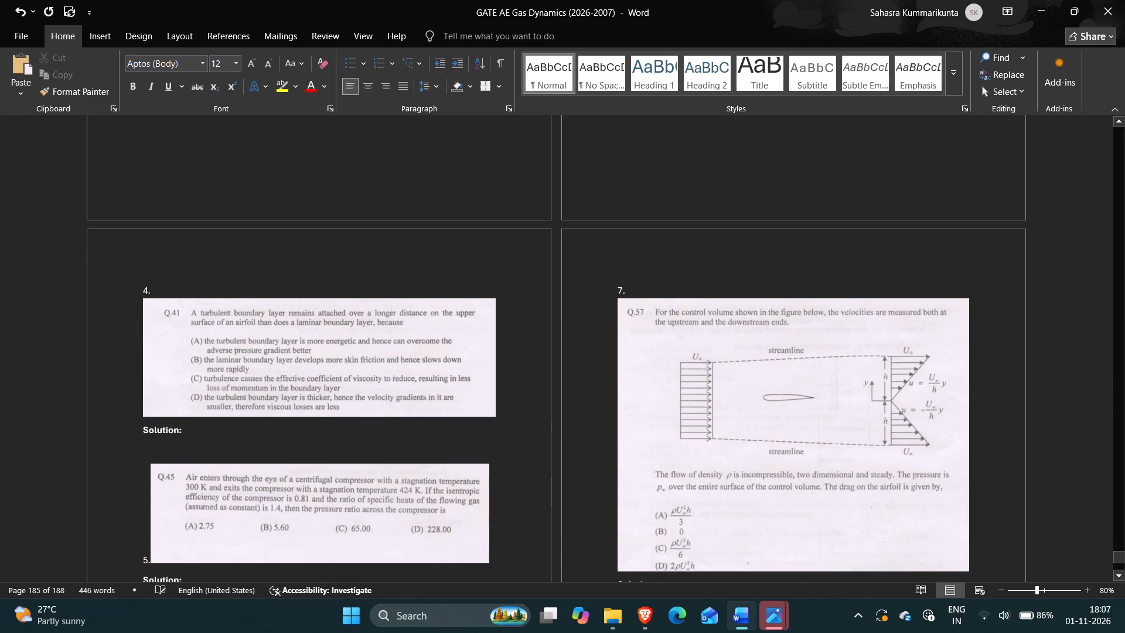
# Place the Q.45 picture on its own line beneath the number of item 5.
pyautogui.press('Right')
pyautogui.press('Right')
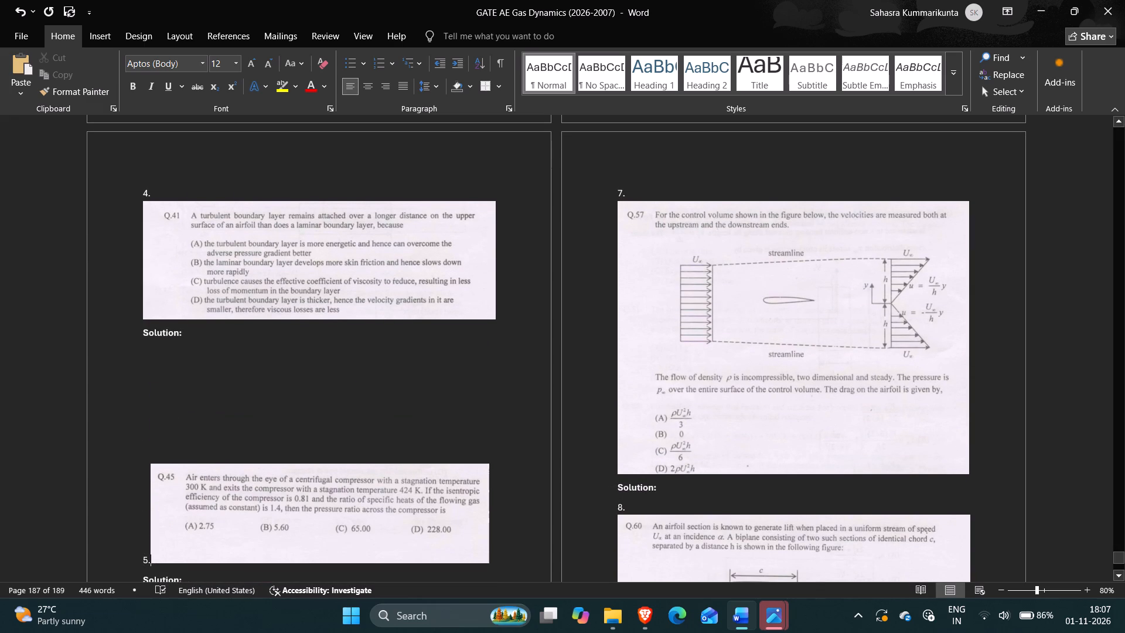
pyautogui.press('Return')
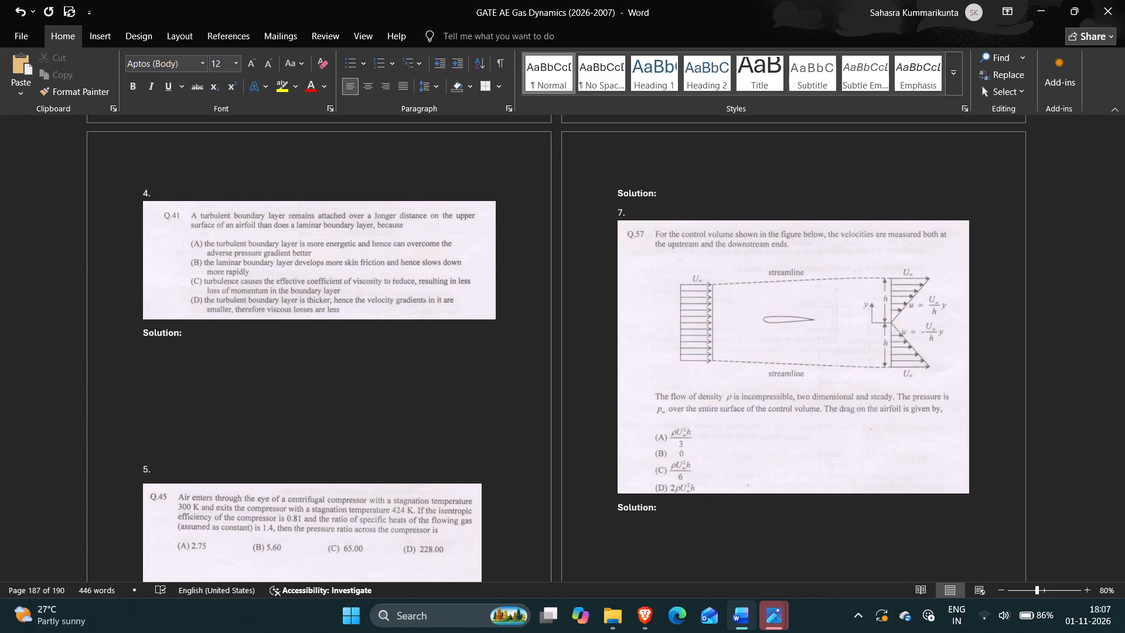
# Add more blank lines above item 5 (Q.45) so that it starts on a new page.
pyautogui.press('Up')
pyautogui.press('Return')
pyautogui.press('Return')
pyautogui.press('Return')
pyautogui.press('Return')
pyautogui.press('Return')
pyautogui.press('Return')
pyautogui.press('Return')
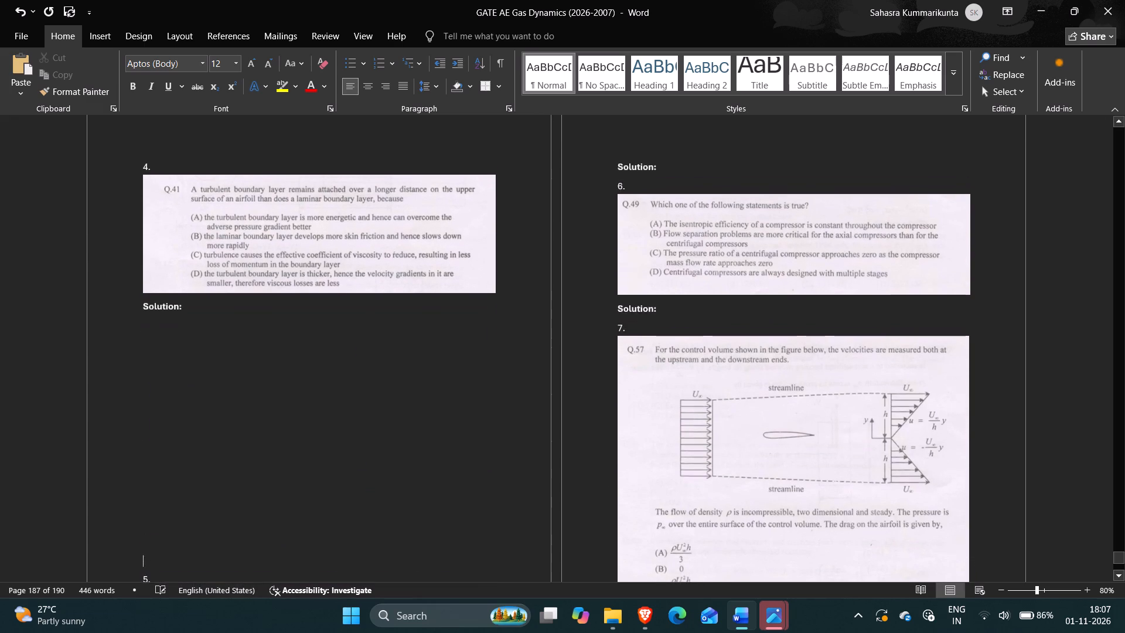
pyautogui.press('Return')
pyautogui.press('Return')
pyautogui.press('Return')
pyautogui.press('Return')
pyautogui.press('Return')
pyautogui.press('Return')
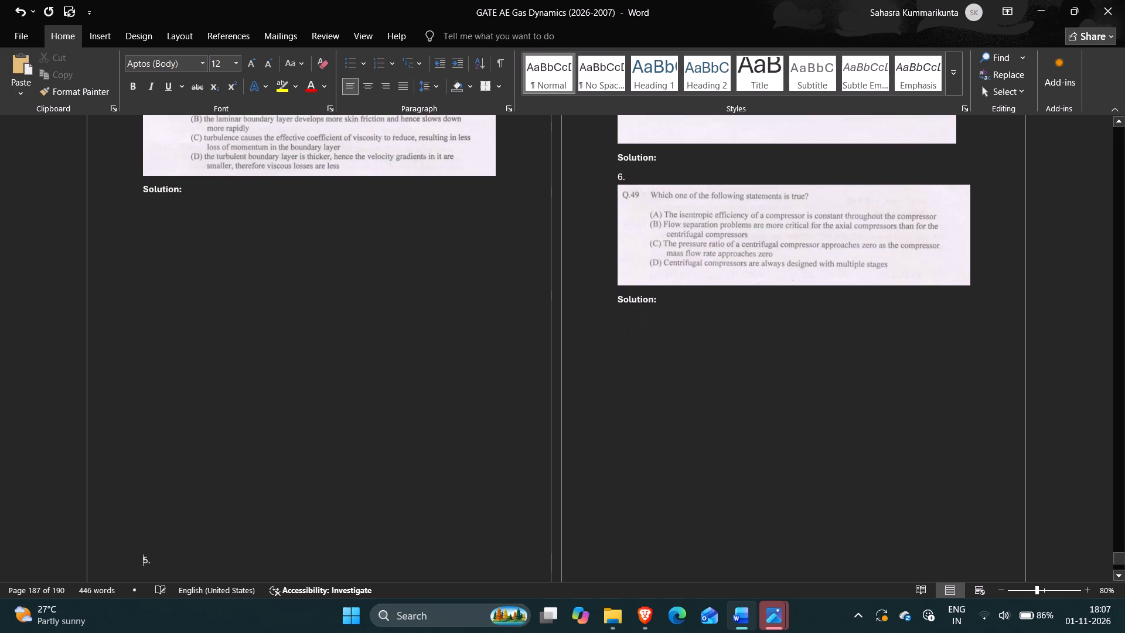
pyautogui.press('Return')
pyautogui.press('Return')
# Add blank lines after item 5's solution heading so that item 6 (Q.49) starts on a new page.
pyautogui.press('Down')
pyautogui.press('Down')
pyautogui.press('Down')
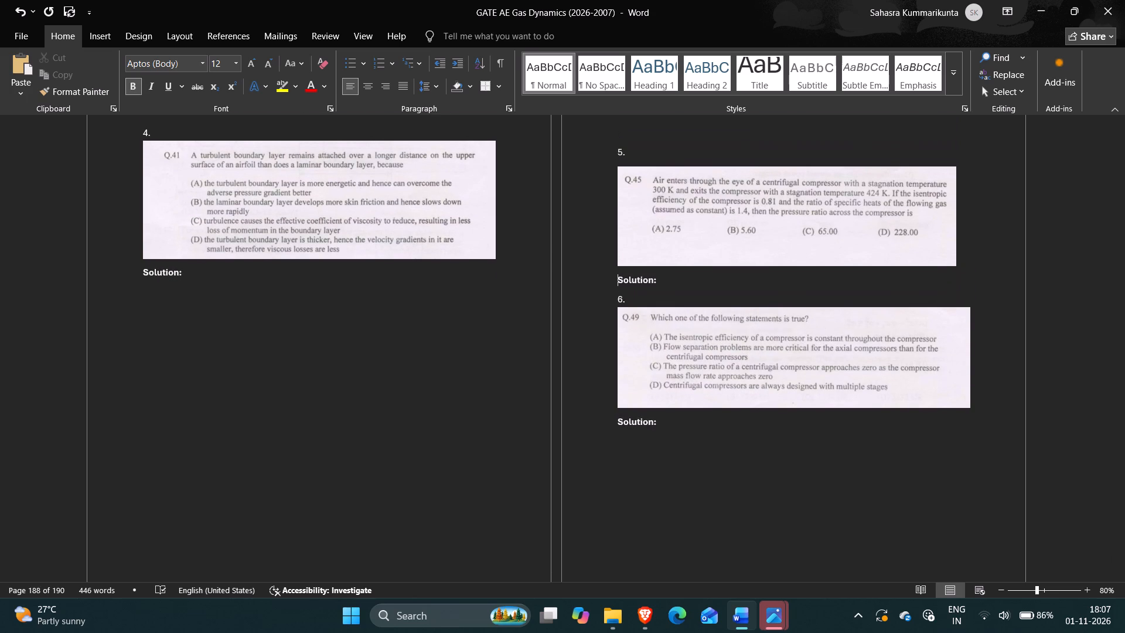
pyautogui.press('Return')
pyautogui.press('Return')
pyautogui.press('Return')
pyautogui.press('Return')
pyautogui.press('Return')
pyautogui.press('Return')
pyautogui.press('Return')
pyautogui.press('Return')
pyautogui.press('Return')
pyautogui.press('Return')
pyautogui.press('Return')
pyautogui.press('Return')
pyautogui.press('Return')
pyautogui.press('Return')
pyautogui.press('Return')
pyautogui.press('Return')
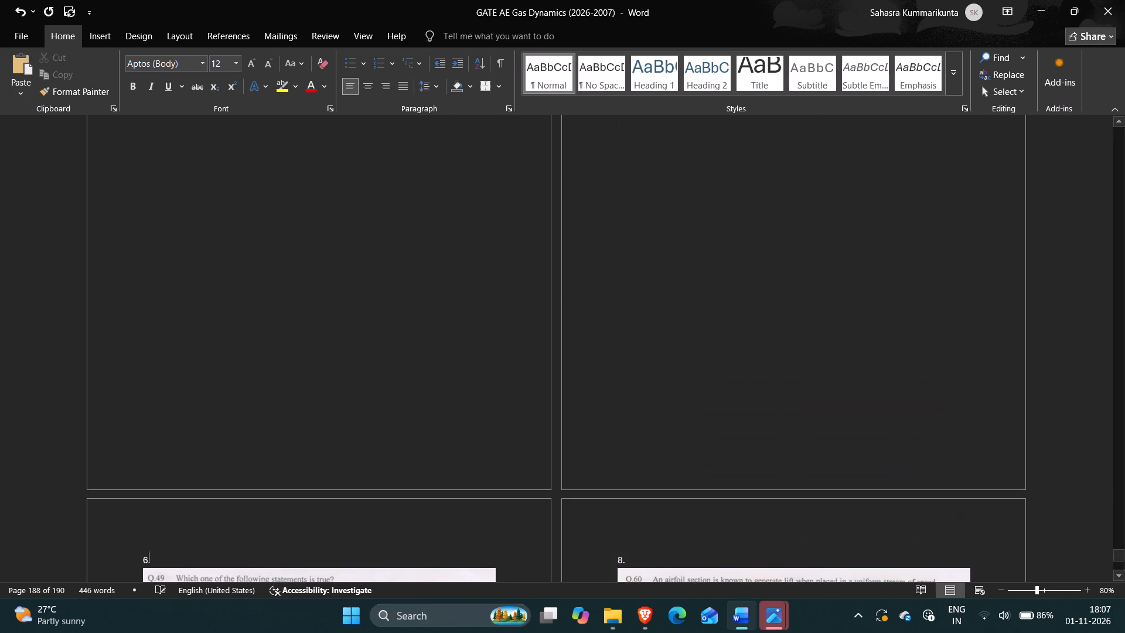
# Add blank lines after item 6's solution heading so that item 7 (Q.57) starts on a new page.
pyautogui.press('Down')
pyautogui.press('Down')
pyautogui.press('Down')
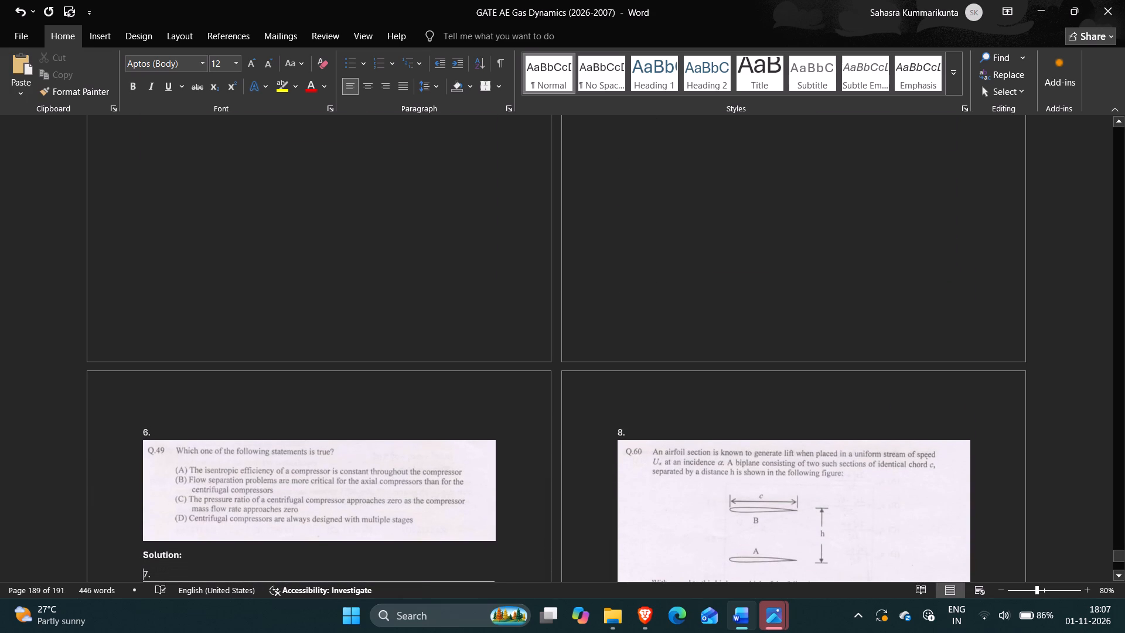
pyautogui.press('Return')
pyautogui.press('Return')
pyautogui.press('Return')
pyautogui.press('Return')
pyautogui.press('Return')
pyautogui.press('Return')
pyautogui.press('Return')
pyautogui.press('Return')
pyautogui.press('Return')
pyautogui.press('Return')
pyautogui.press('Return')
pyautogui.press('Return')
pyautogui.press('Return')
pyautogui.press('Return')
pyautogui.press('Return')
pyautogui.press('Return')
pyautogui.press('Return')
pyautogui.press('Return')
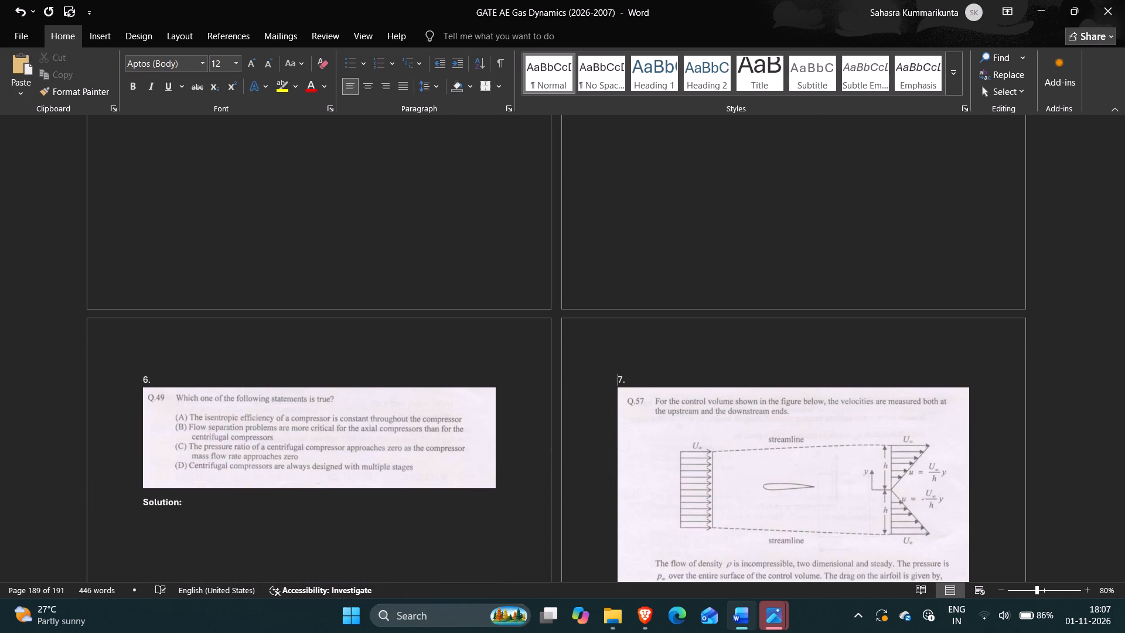
# Add a blank line between item 7's solution heading and item 8 (Q.60), keeping item 8 on a separate page.
pyautogui.press('Down')
pyautogui.press('Down')
pyautogui.press('Down')
pyautogui.press('Return')
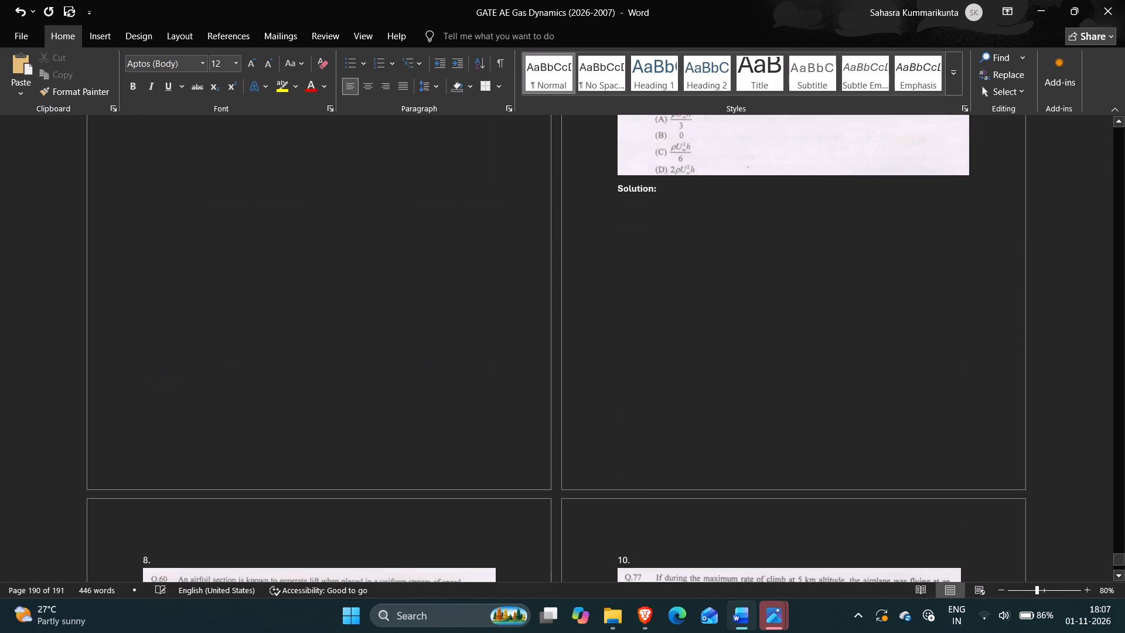
# Add two blank lines above item 9 (Q.67) so that it starts on a new page.
pyautogui.press('Down')
pyautogui.press('Down')
pyautogui.press('Down')
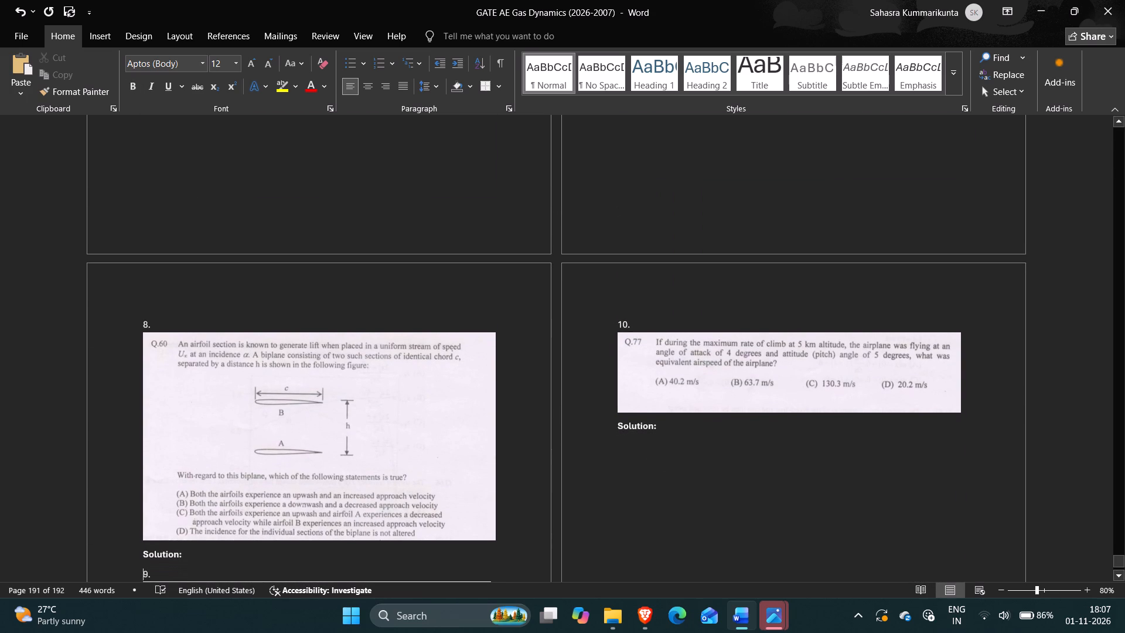
pyautogui.press('Return')
pyautogui.press('Return')
# Add blank lines after item 9's solution heading so that item 10 (Q.77) starts on a new page.
pyautogui.press('Down')
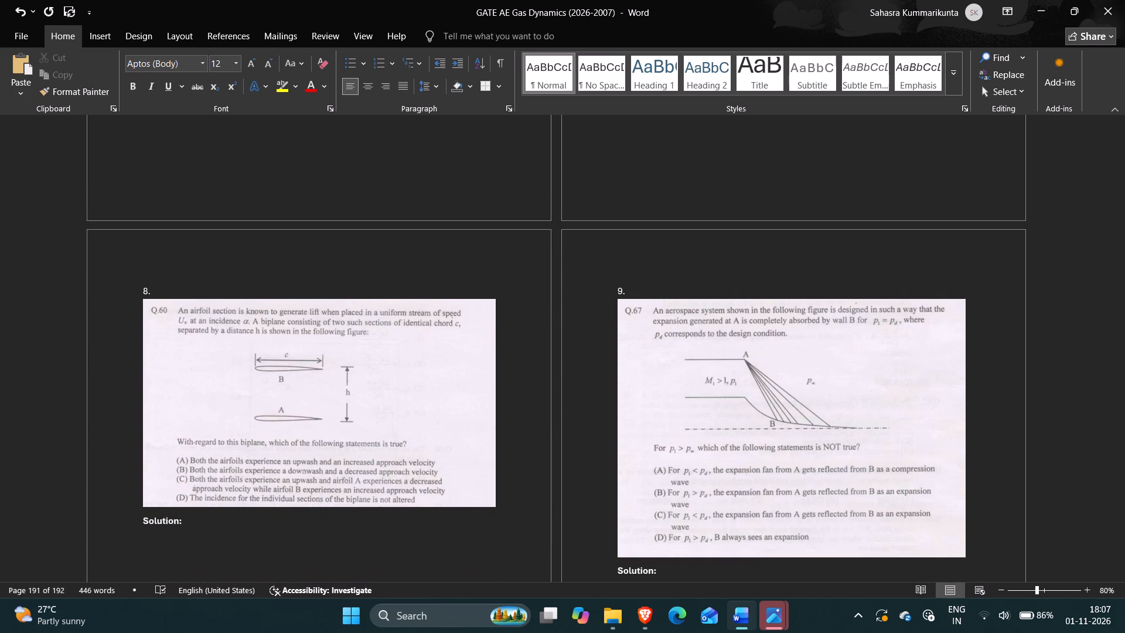
pyautogui.press('Down')
pyautogui.press('Down')
pyautogui.press('Return')
pyautogui.press('Return')
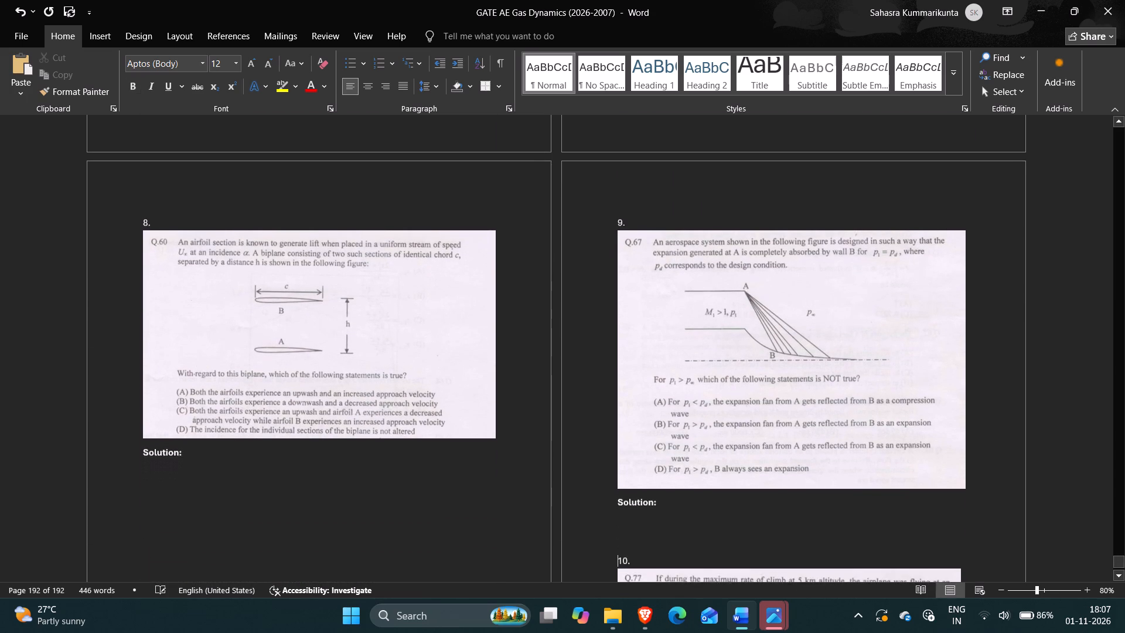
pyautogui.press('Return')
pyautogui.press('Return')
pyautogui.press('Return')
pyautogui.press('Return')
pyautogui.press('Return')
pyautogui.press('Return')
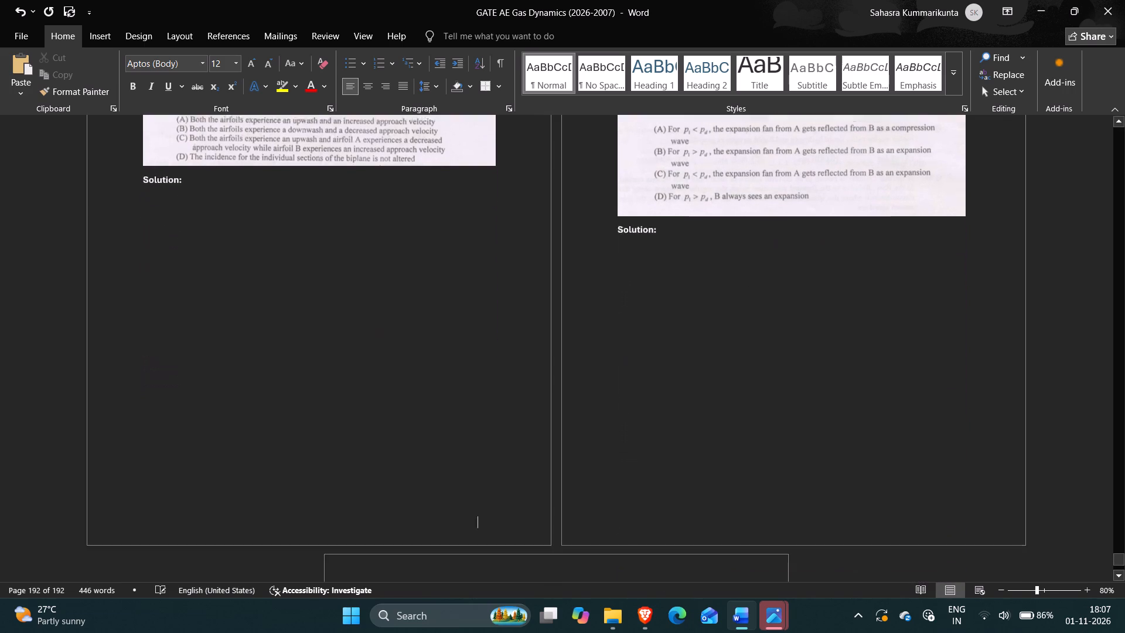
# Review the whole document as a zoomed-out multi-page overview at 20%, examining the question and solution layout across all years.
pyautogui.scroll(-10, 616, 221)
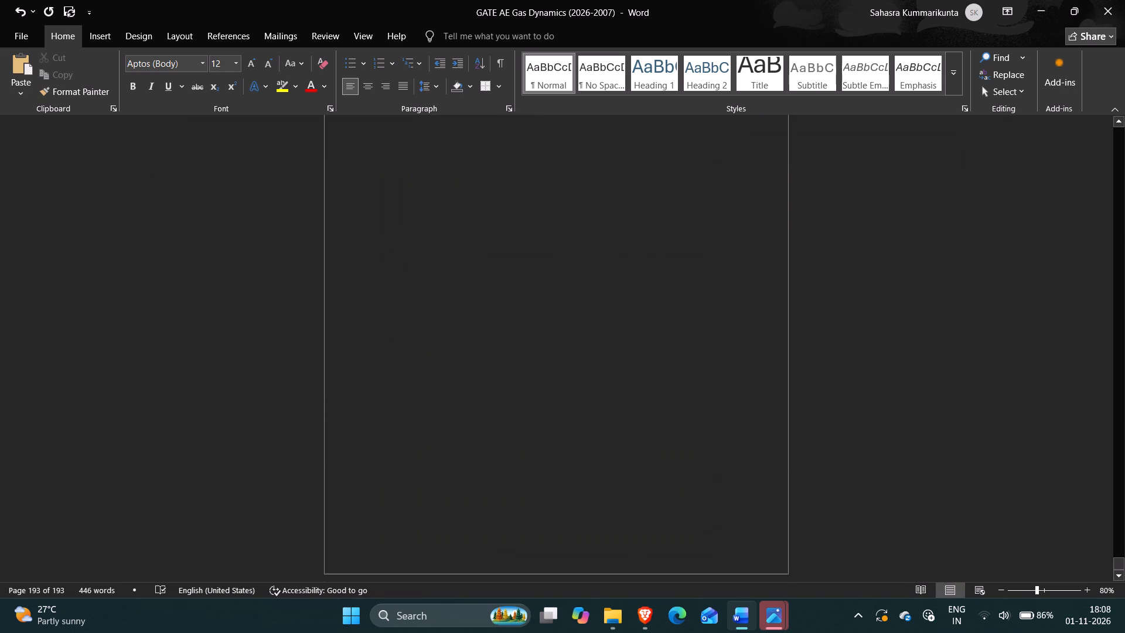
pyautogui.scroll(20, 616, 221)
pyautogui.scroll(20, 616, 221)
pyautogui.scroll(20, 616, 221)
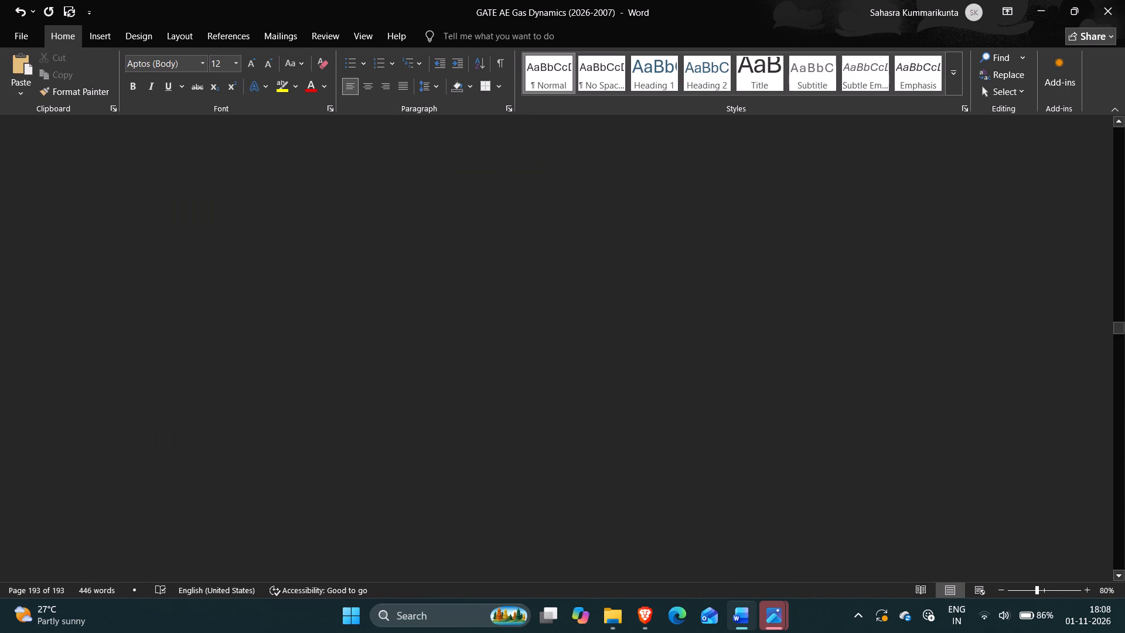
pyautogui.scroll(20, 616, 221)
pyautogui.scroll(15, 616, 221)
pyautogui.keyDown('ctrl'); pyautogui.scroll(-7, 616, 221); pyautogui.keyUp('ctrl')
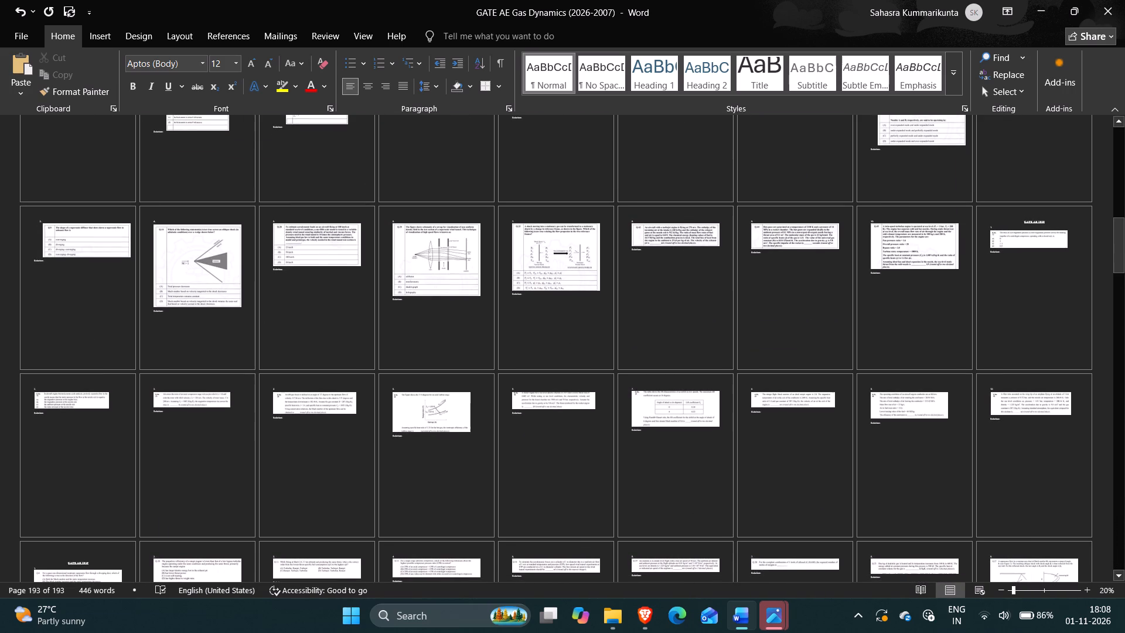
pyautogui.scroll(5, 616, 221)
pyautogui.keyDown('ctrl'); pyautogui.scroll(-1, 616, 221); pyautogui.keyUp('ctrl')
pyautogui.scroll(20, 616, 221)
pyautogui.scroll(20, 616, 221)
pyautogui.scroll(20, 616, 221)
pyautogui.scroll(-18, 616, 221)
pyautogui.scroll(13, 616, 221)
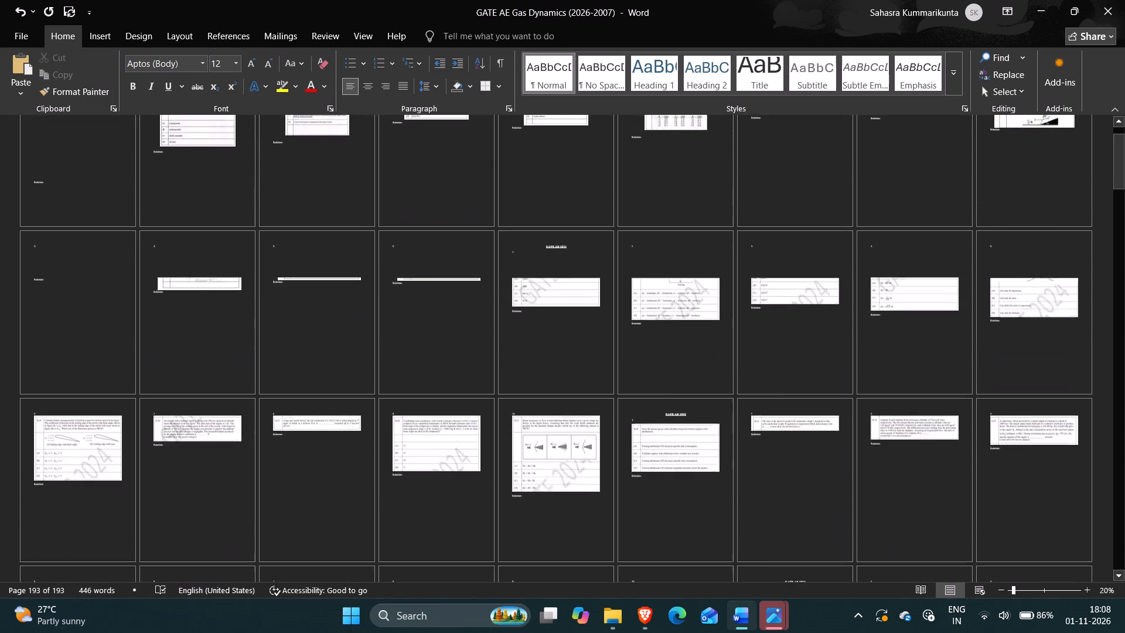
pyautogui.scroll(20, 616, 221)
pyautogui.scroll(20, 616, 221)
pyautogui.scroll(20, 616, 221)
pyautogui.scroll(-19, 616, 221)
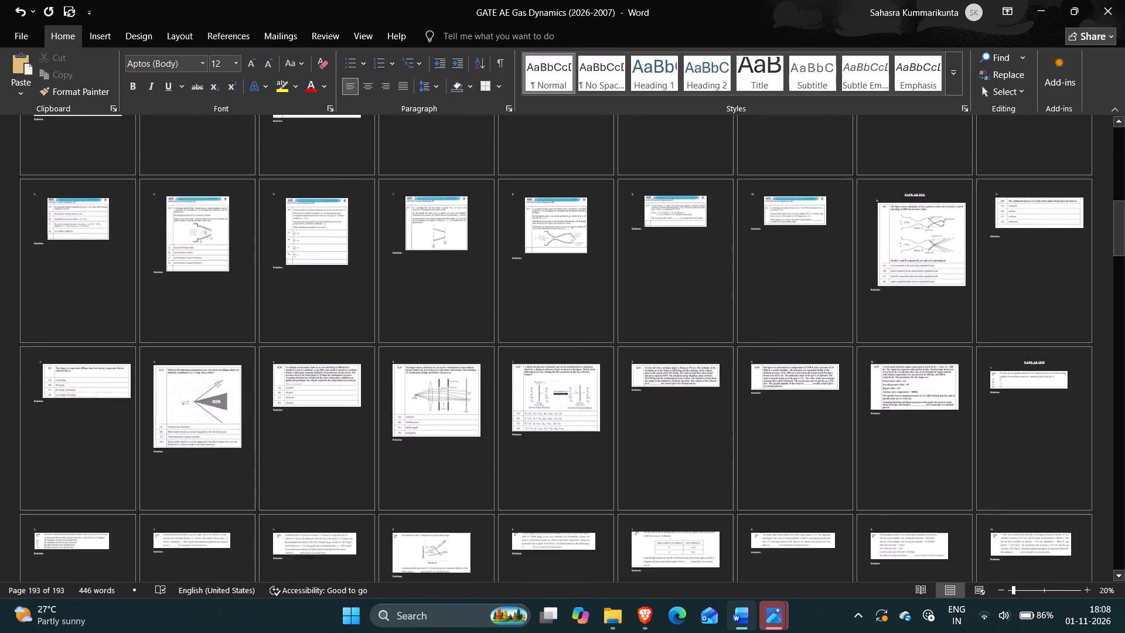
pyautogui.scroll(-20, 616, 221)
pyautogui.scroll(-9, 616, 221)
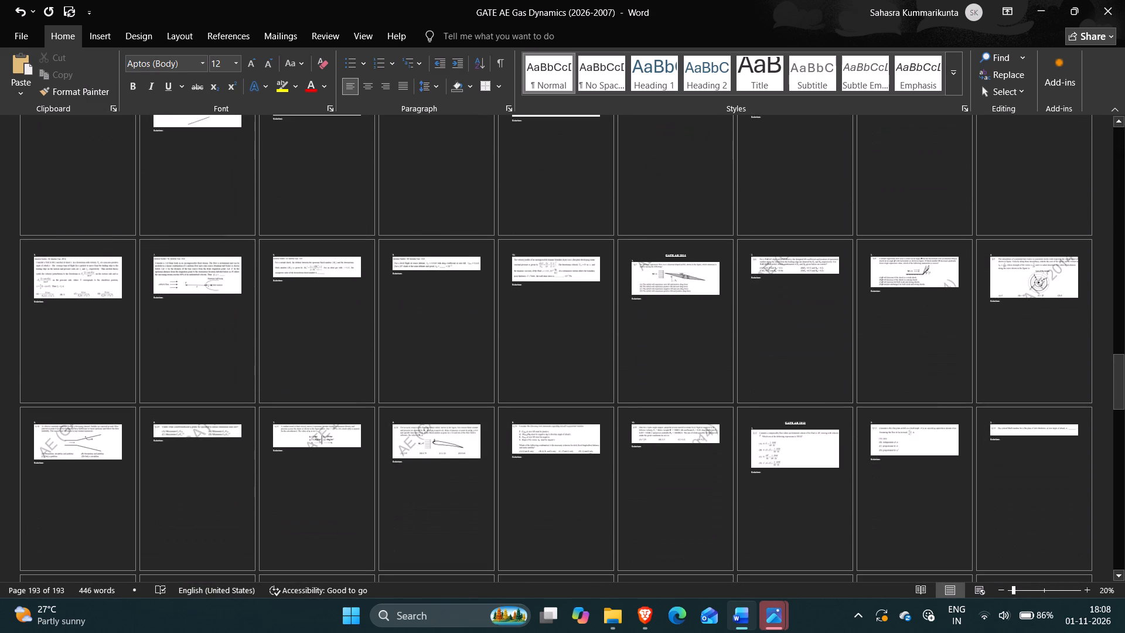
pyautogui.scroll(-2, 616, 221)
pyautogui.scroll(-20, 616, 221)
pyautogui.scroll(-3, 616, 221)
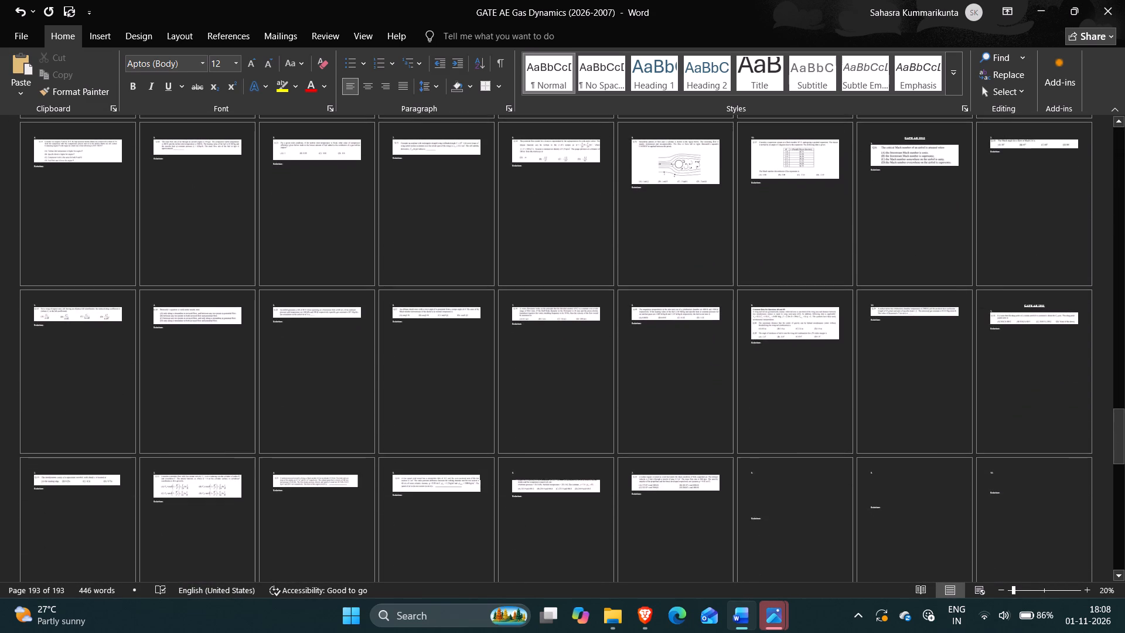
pyautogui.scroll(-20, 616, 221)
pyautogui.scroll(-11, 616, 221)
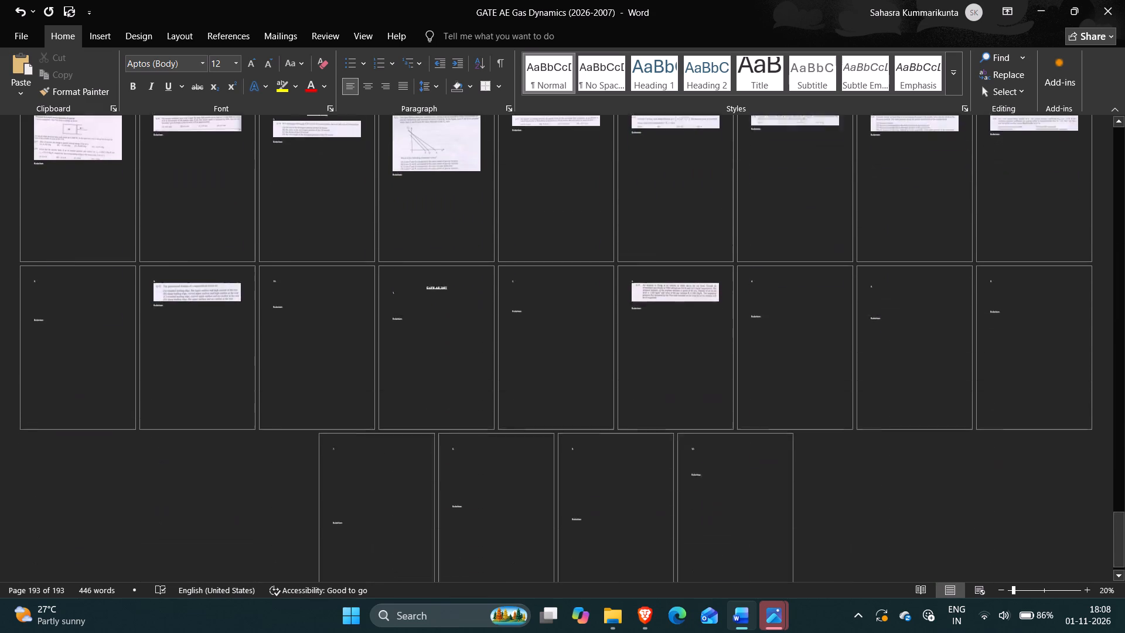
pyautogui.scroll(-20, 616, 221)
pyautogui.scroll(16, 616, 221)
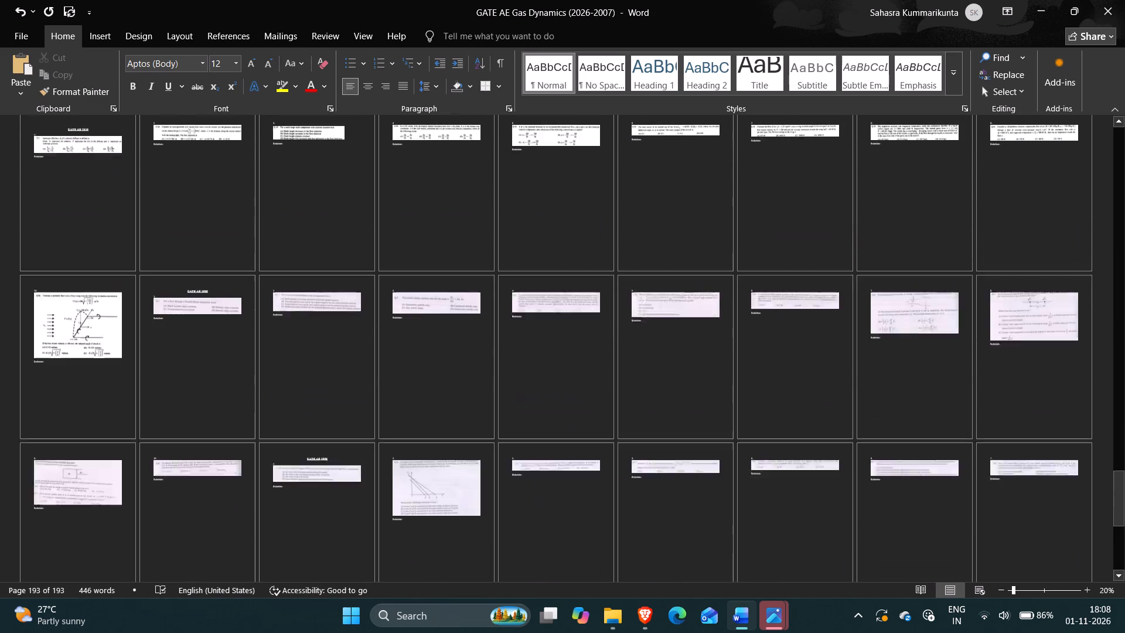
# Finish looking over the page overview and close the GATE AE Gas Dynamics (2026-2007) document.
pyautogui.scroll(20, 616, 221)
pyautogui.scroll(20, 616, 221)
pyautogui.scroll(14, 616, 221)
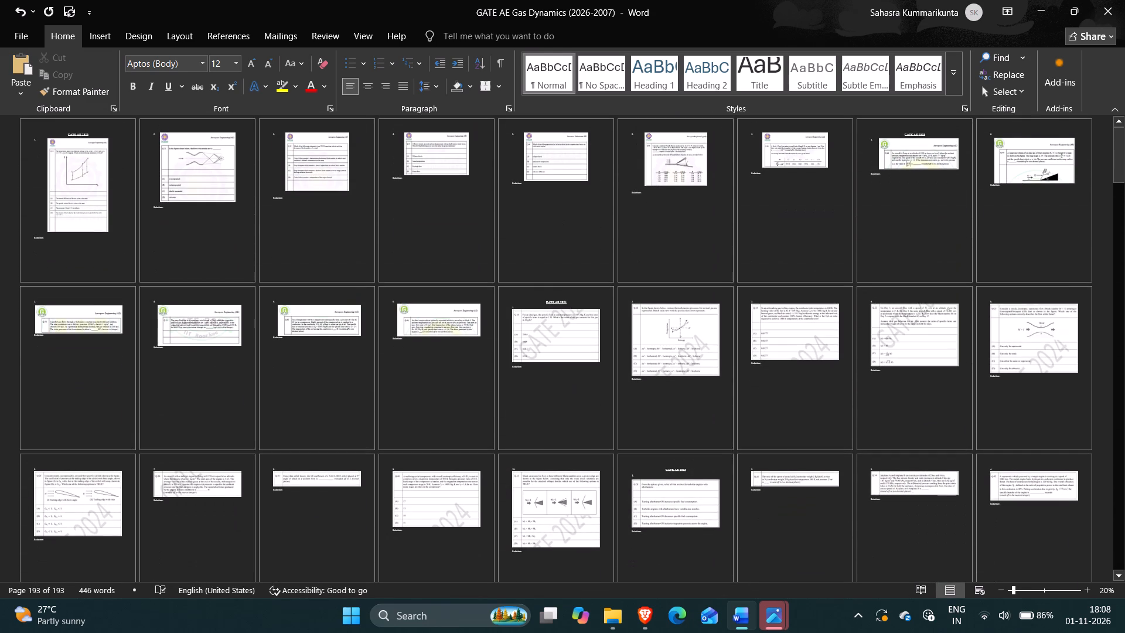
pyautogui.click(1123, 0)
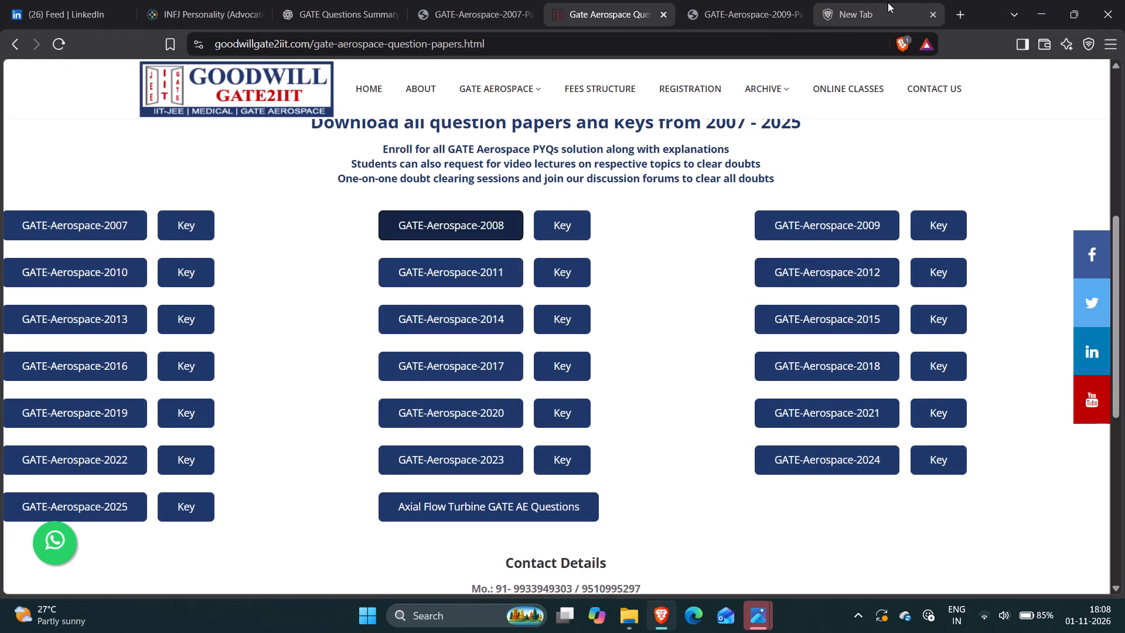
# Switch to the empty new tab in Brave and look up WhatsApp Web from the address field.
pyautogui.click(859, 5)
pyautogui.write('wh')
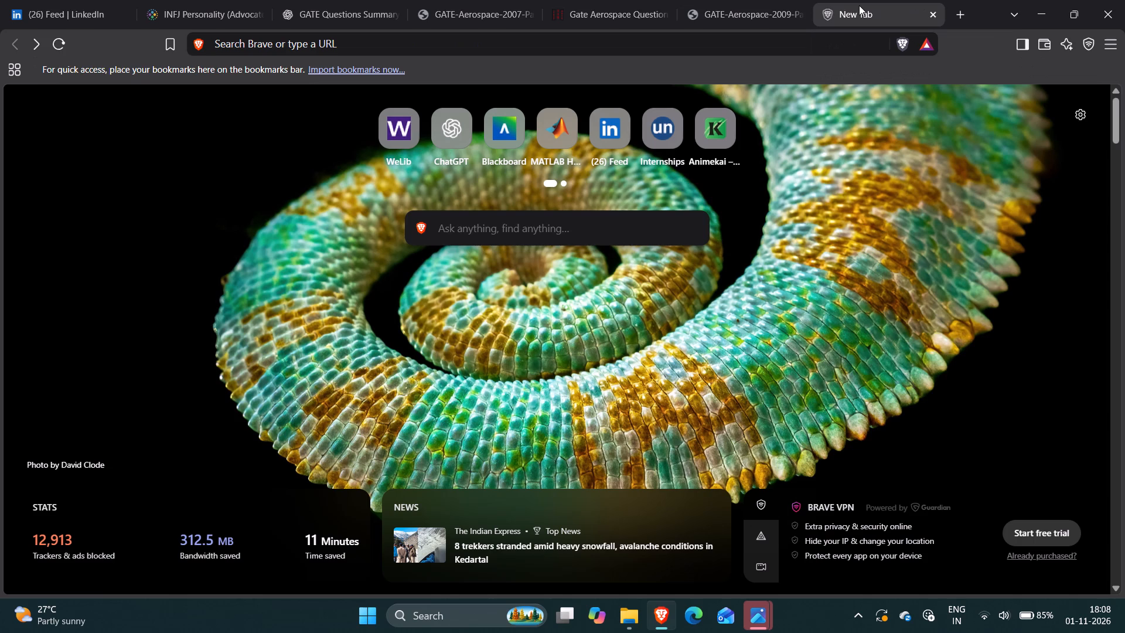
pyautogui.click(797, 46)
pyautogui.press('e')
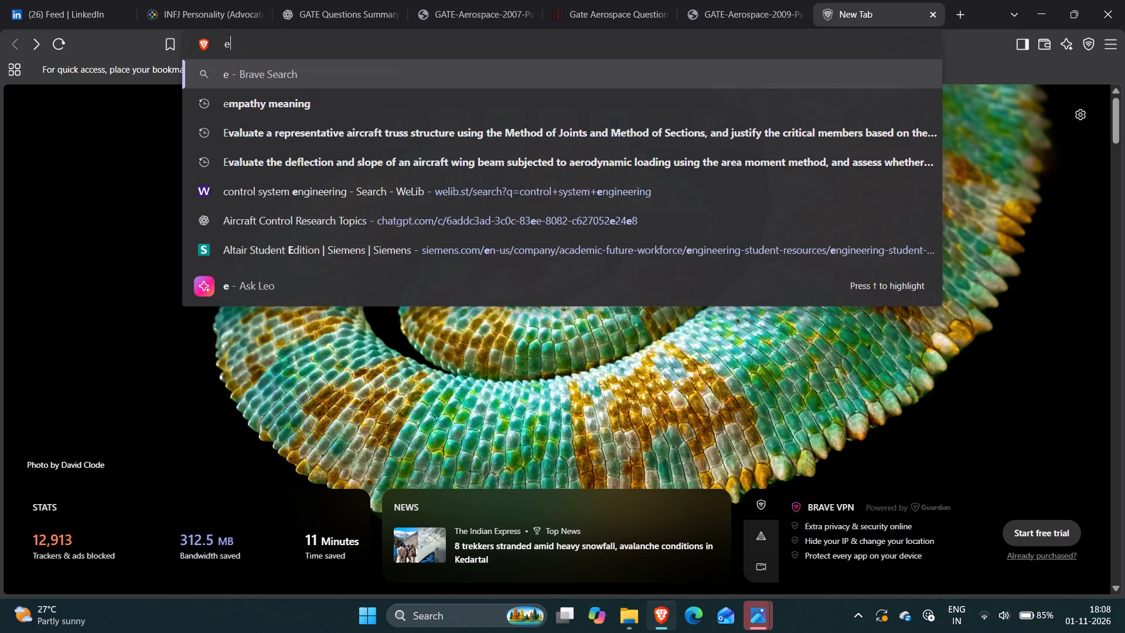
pyautogui.press('BackSpace')
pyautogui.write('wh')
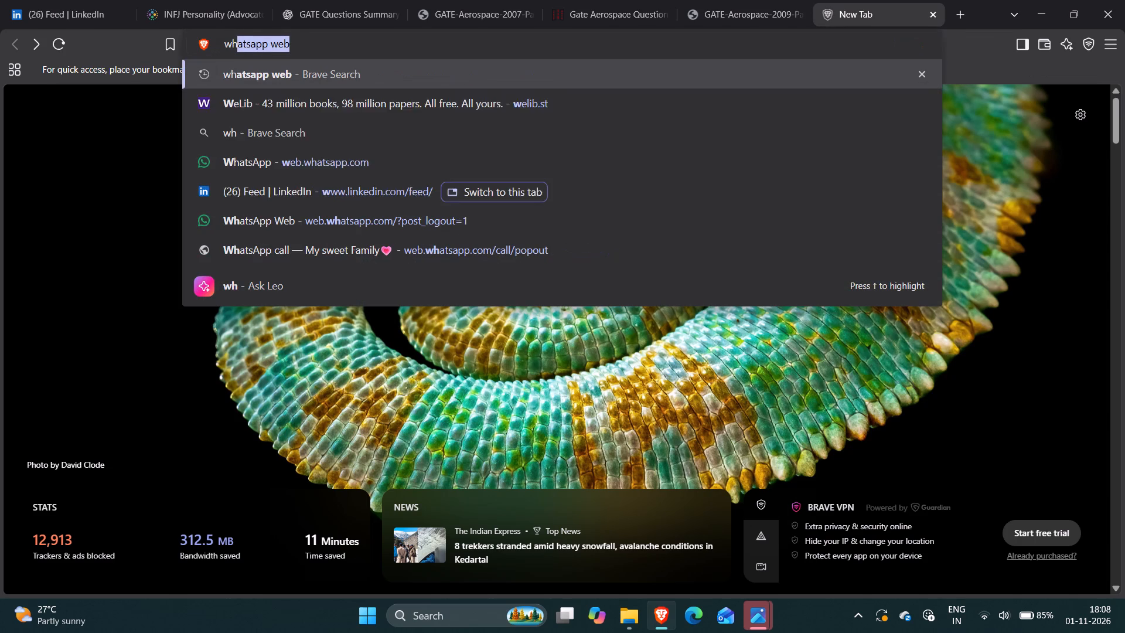
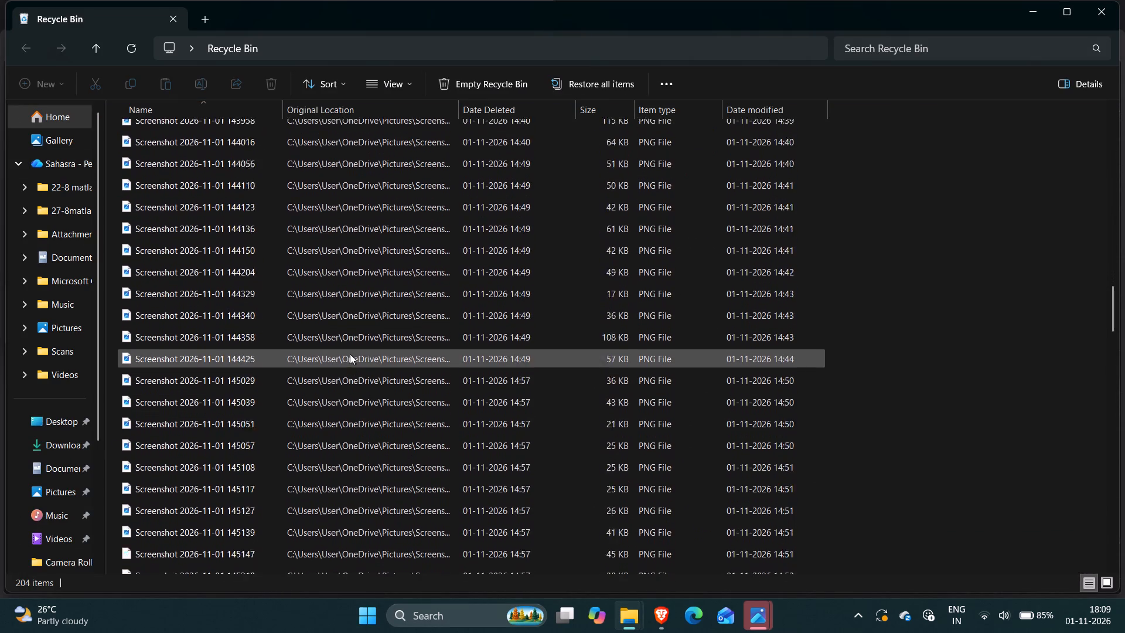
# Look through the deleted files in the Recycle Bin for the earlier Word document.
pyautogui.scroll(-20, 350, 354)
pyautogui.scroll(-1, 350, 354)
pyautogui.scroll(6, 350, 354)
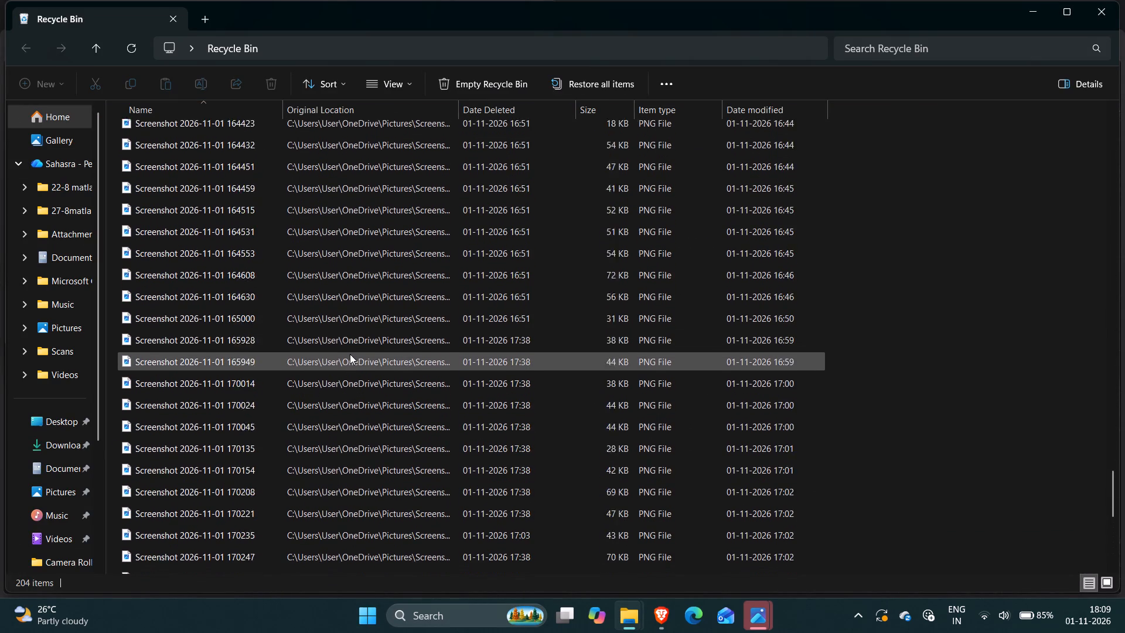
pyautogui.scroll(18, 350, 354)
pyautogui.scroll(4, 350, 354)
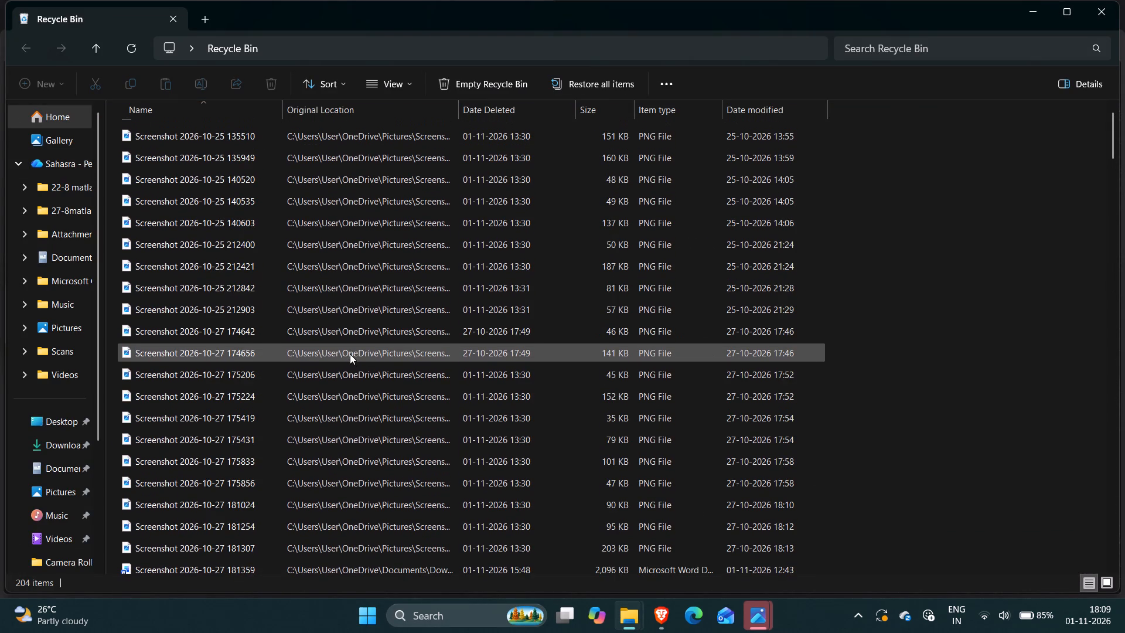
pyautogui.scroll(3, 350, 354)
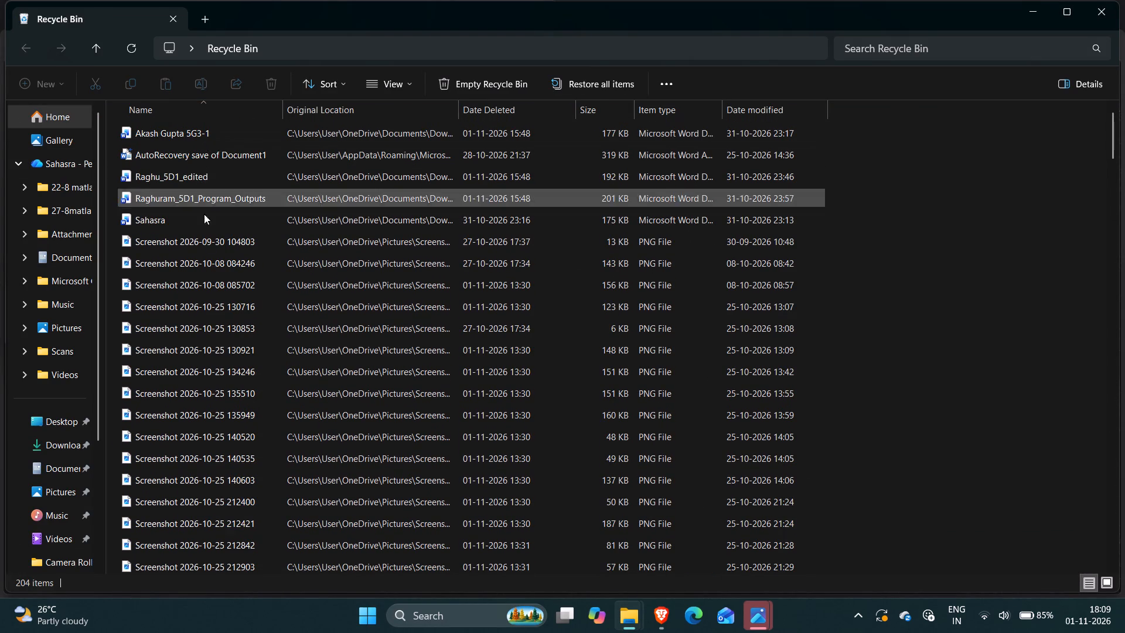
pyautogui.scroll(-16, 212, 426)
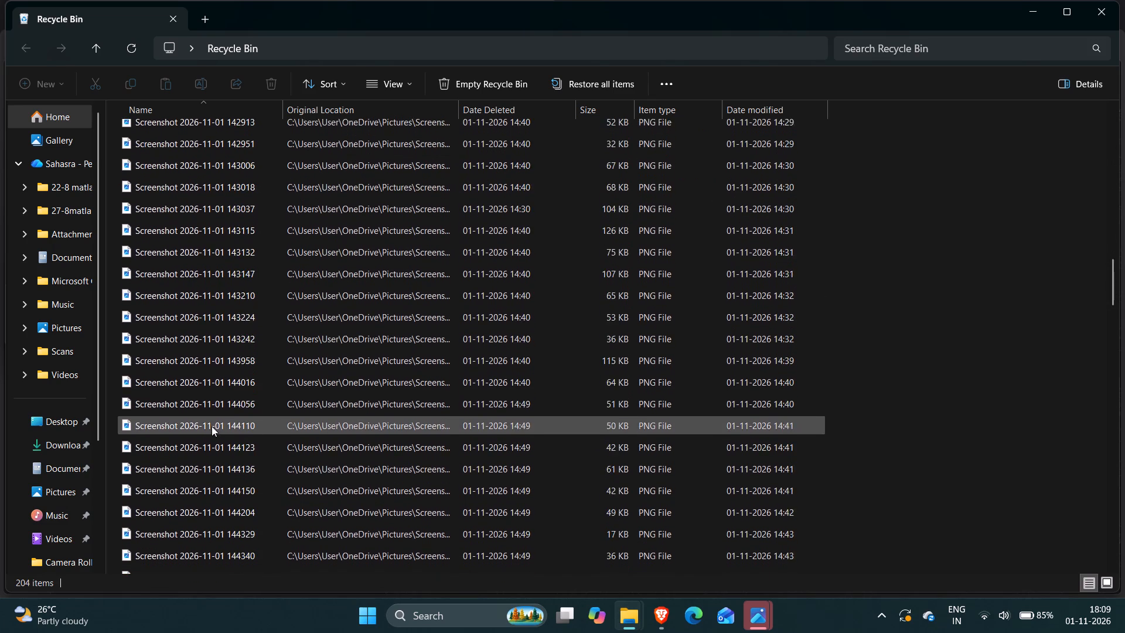
# Look through the Downloads folder, the Documents folder with its Downloads subfolder, and the Gallery for the earlier document.
pyautogui.doubleClick(14, 25)
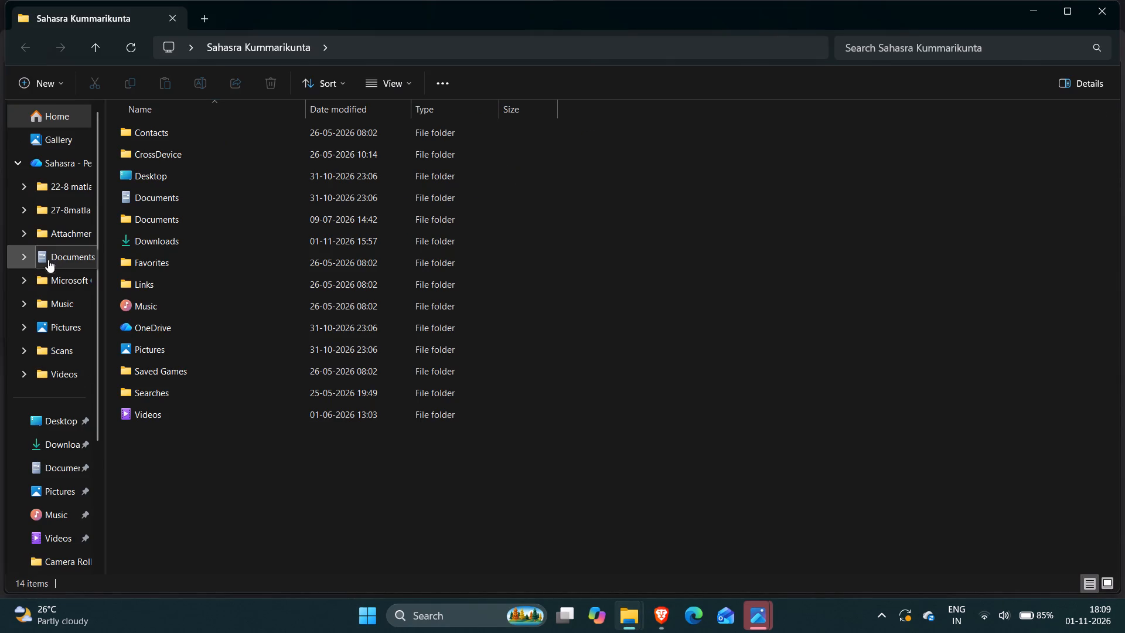
pyautogui.click(54, 448)
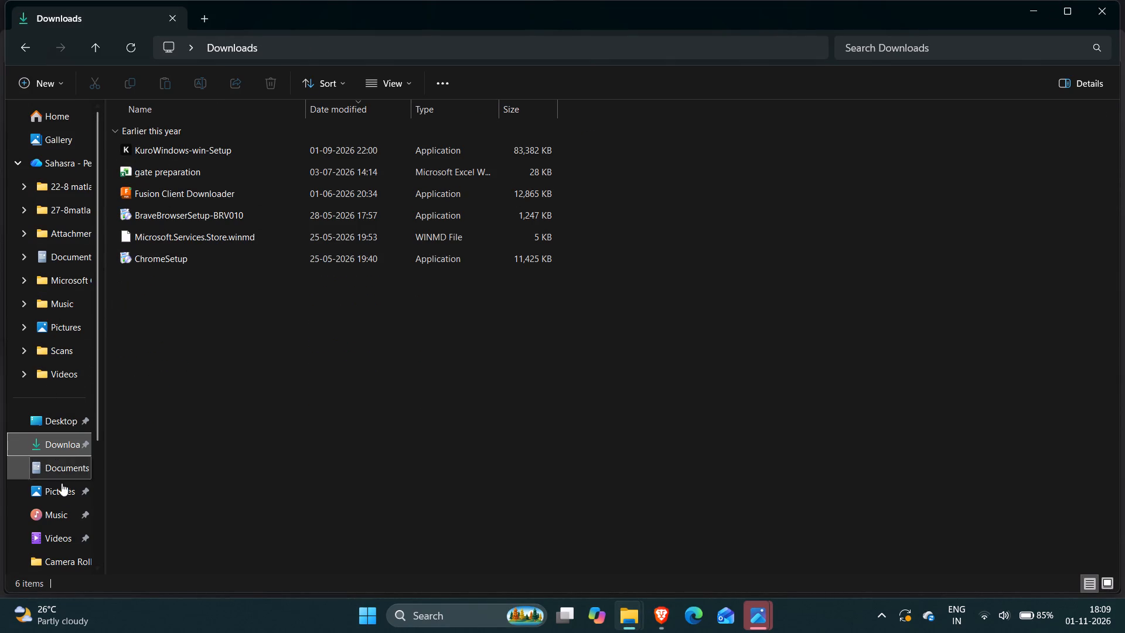
pyautogui.click(62, 464)
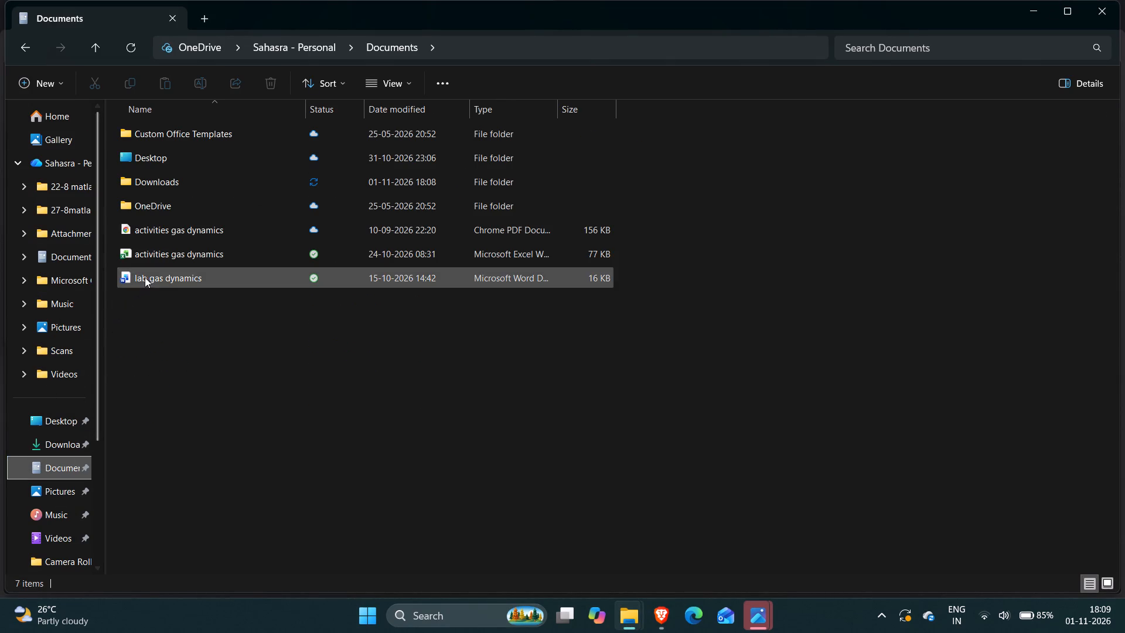
pyautogui.click(179, 156)
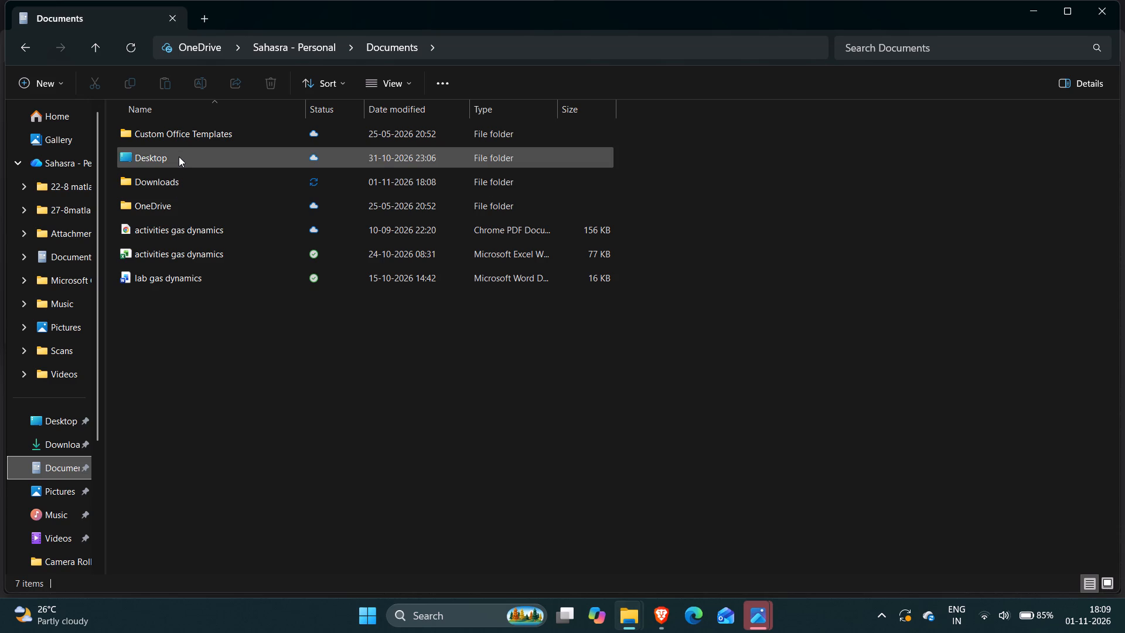
pyautogui.doubleClick(181, 183)
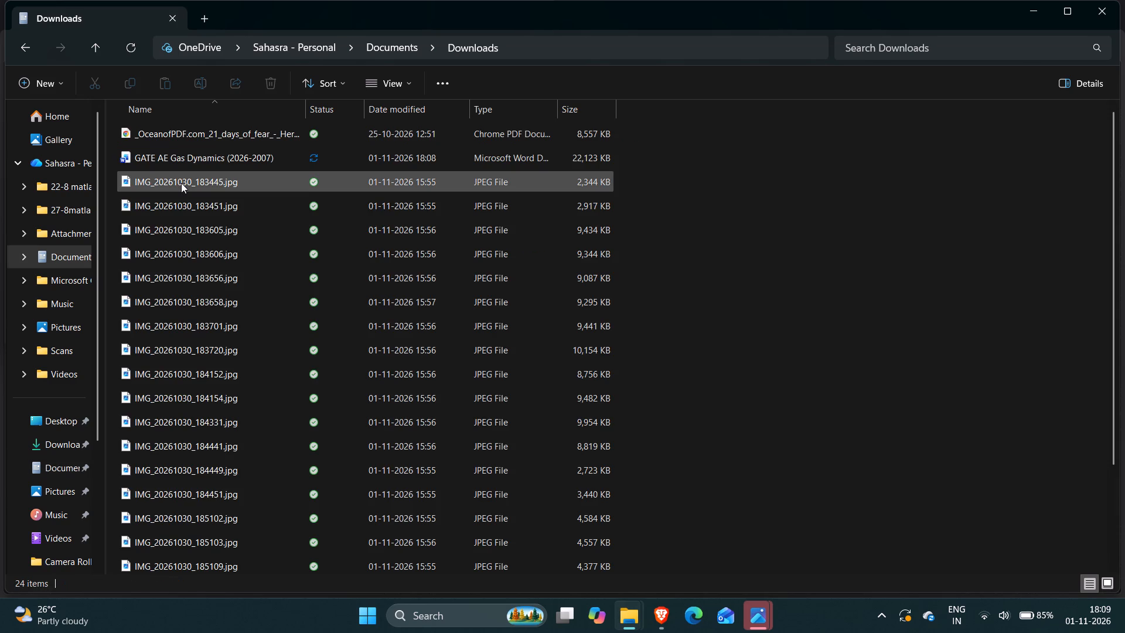
pyautogui.scroll(1, 181, 183)
pyautogui.scroll(-10, 181, 183)
pyautogui.scroll(3, 181, 183)
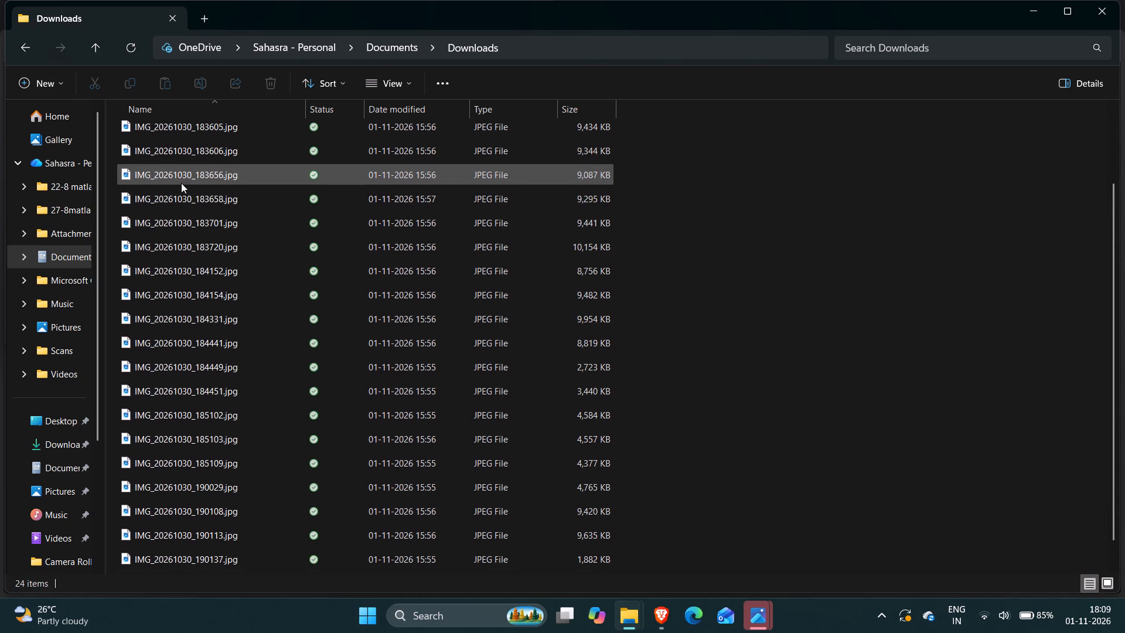
pyautogui.scroll(7, 181, 183)
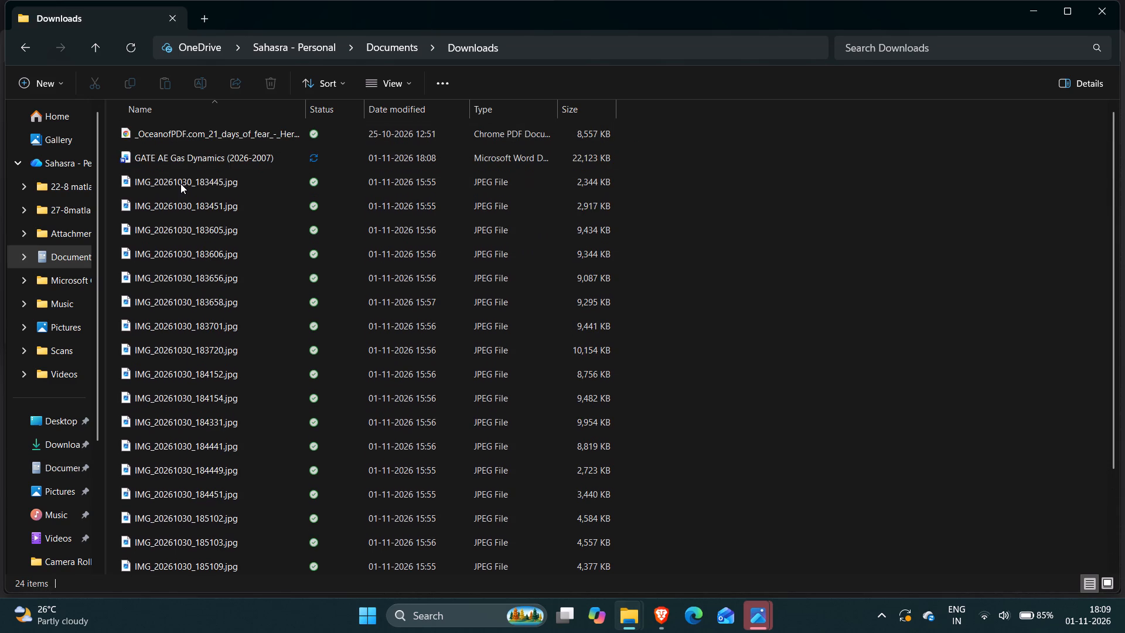
pyautogui.scroll(2, 180, 183)
pyautogui.scroll(-8, 180, 183)
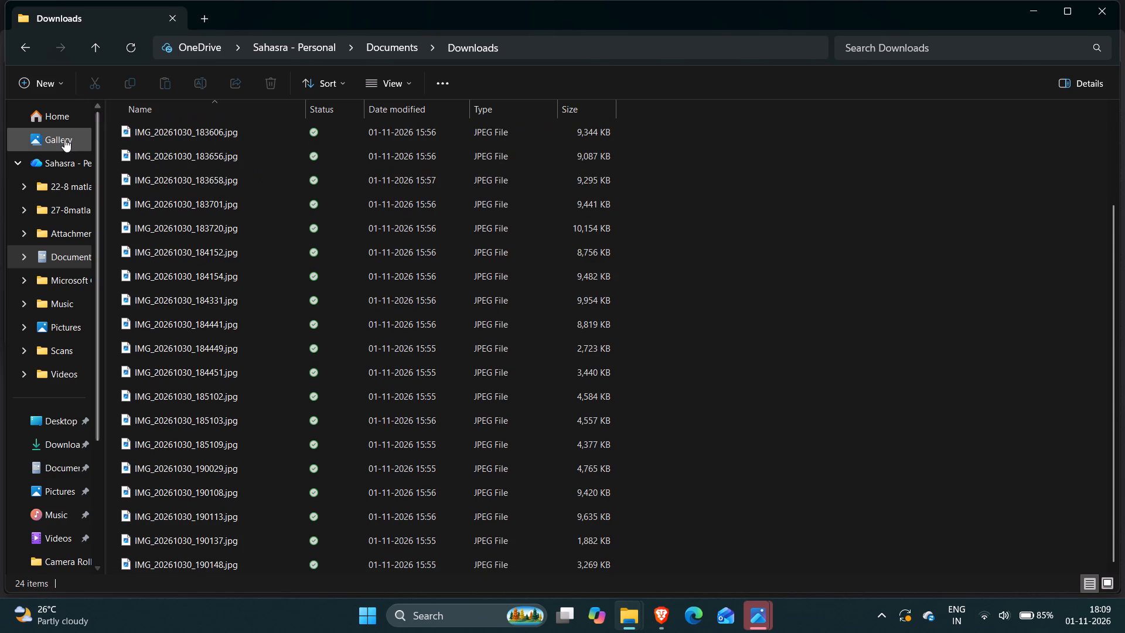
pyautogui.click(64, 139)
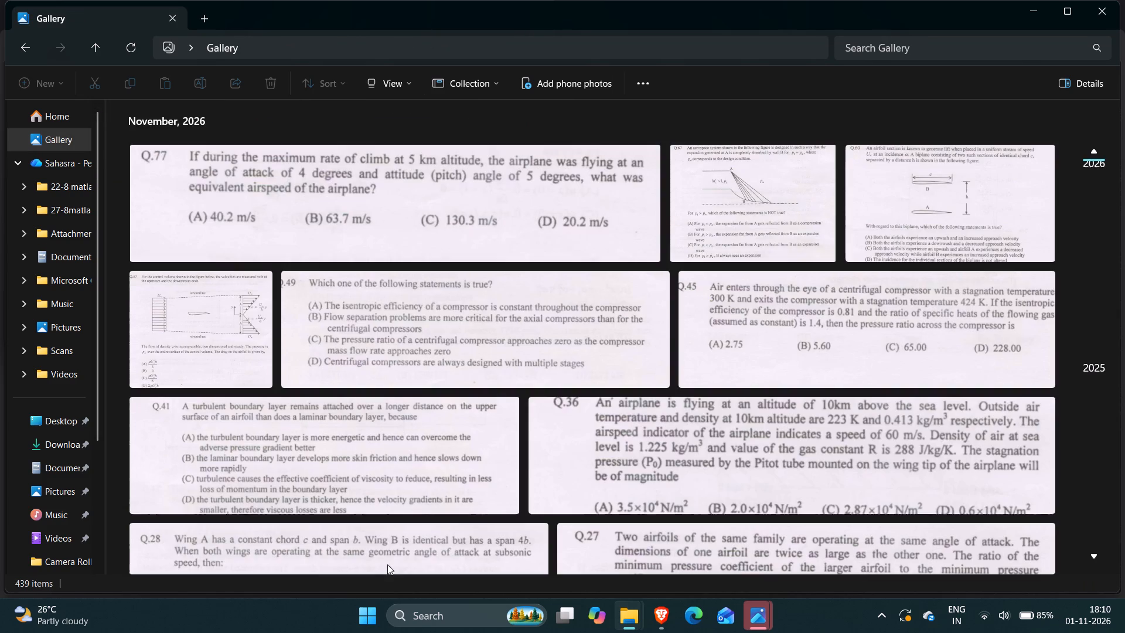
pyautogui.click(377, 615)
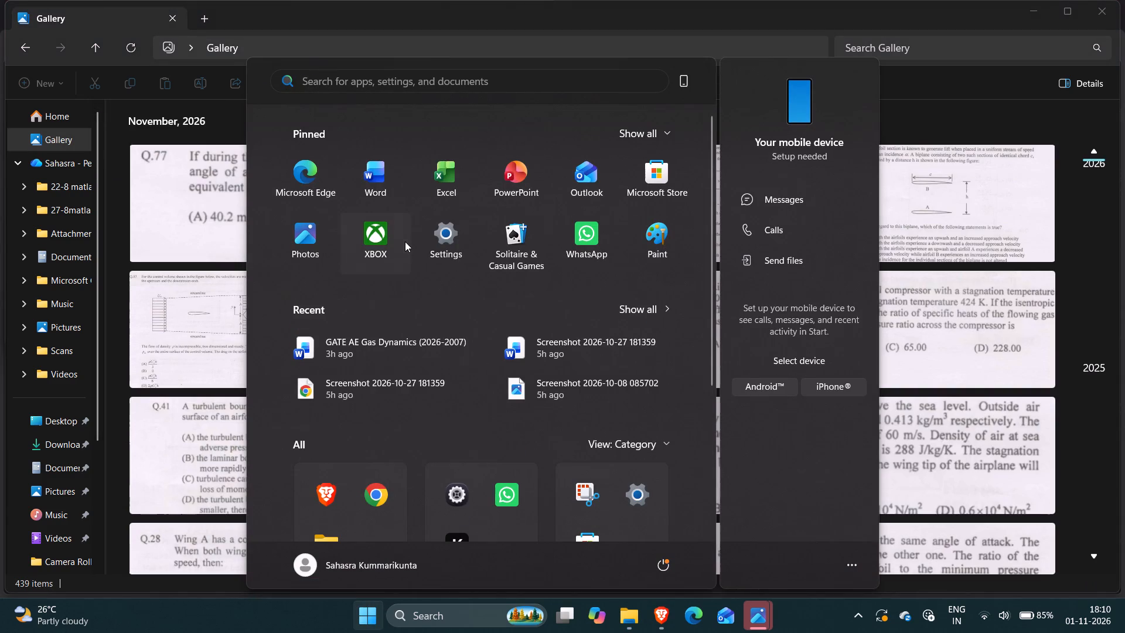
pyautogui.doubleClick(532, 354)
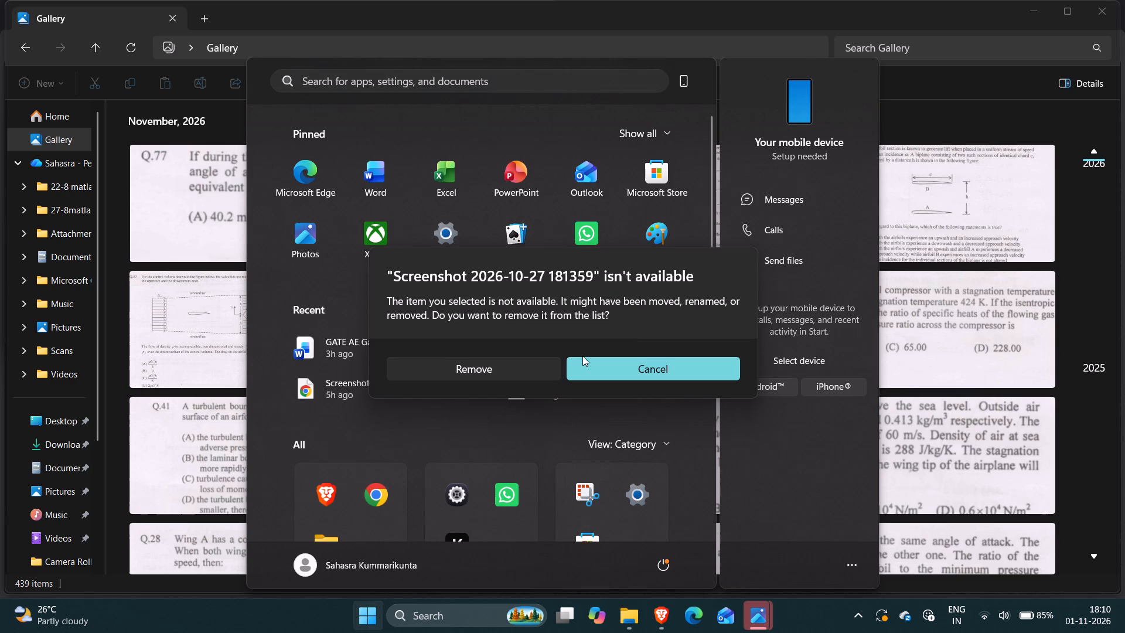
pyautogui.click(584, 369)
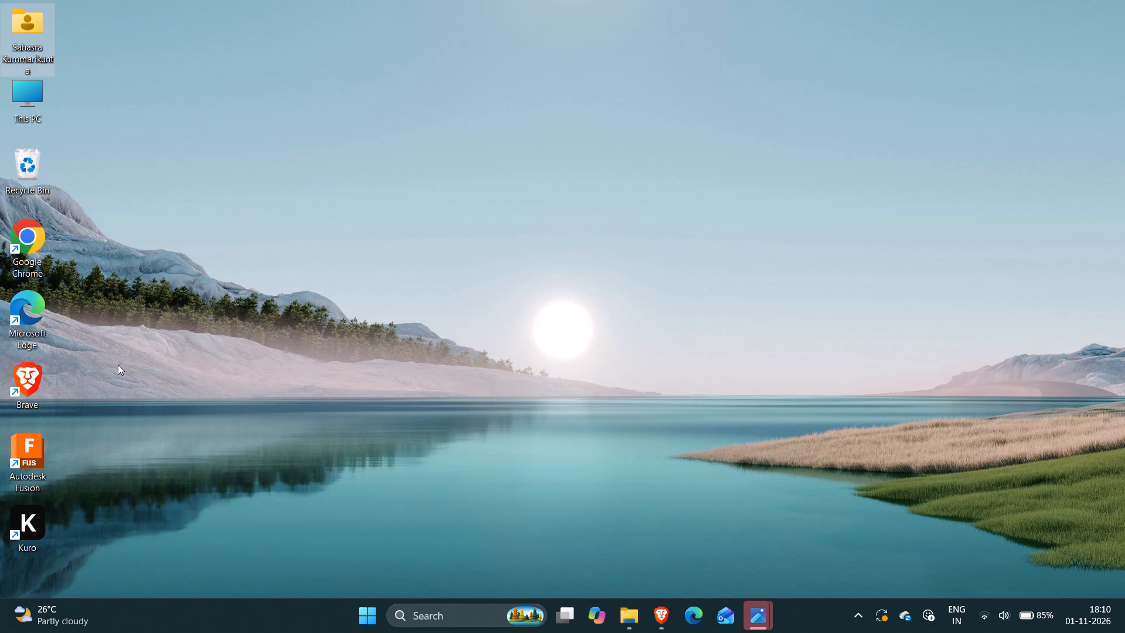
pyautogui.doubleClick(40, 166)
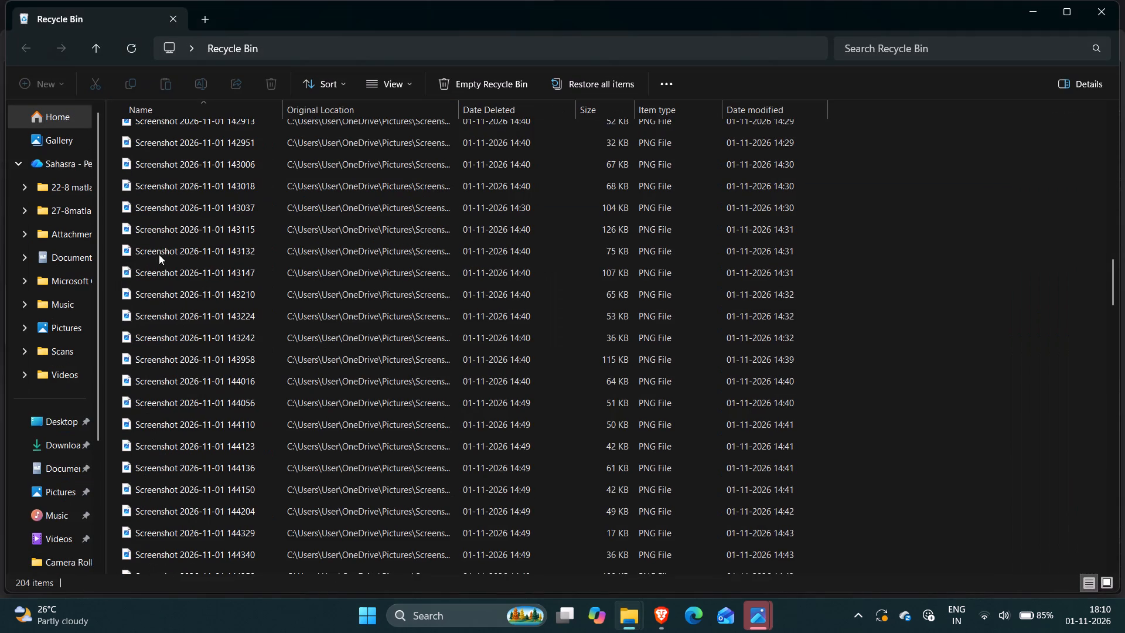
pyautogui.scroll(-20, 199, 300)
pyautogui.scroll(-10, 199, 300)
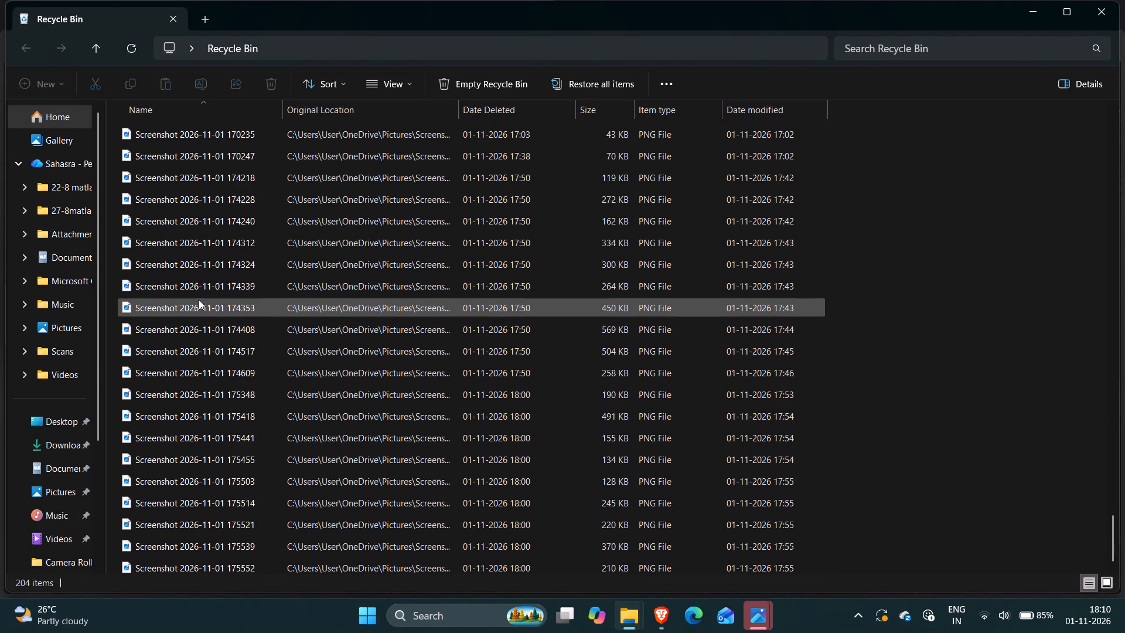
pyautogui.scroll(-7, 199, 300)
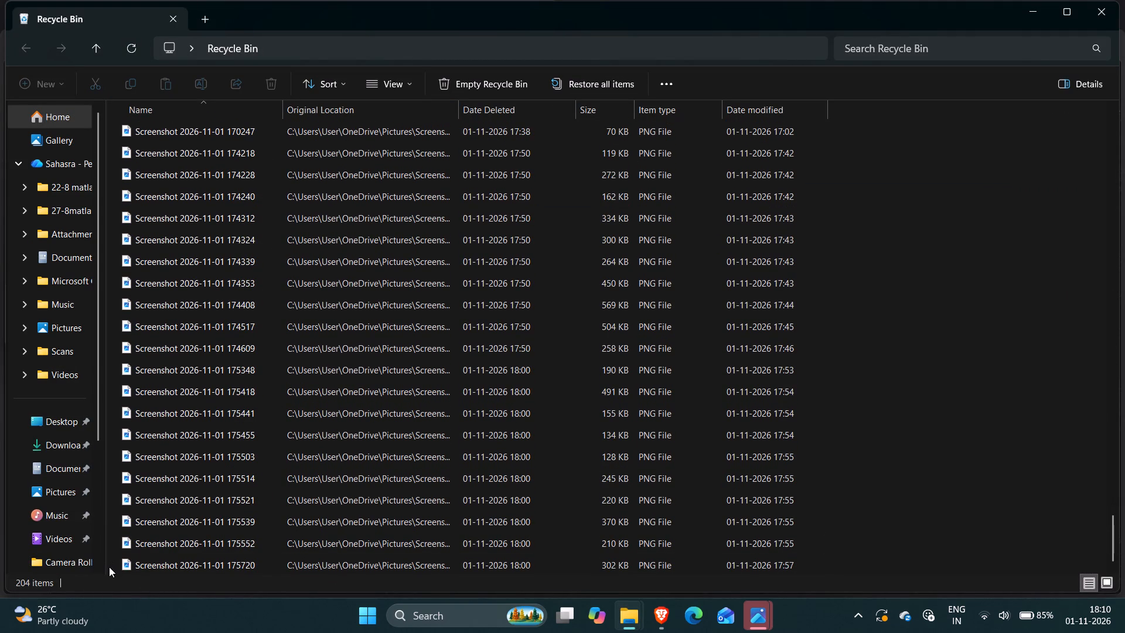
pyautogui.scroll(5, 700, 506)
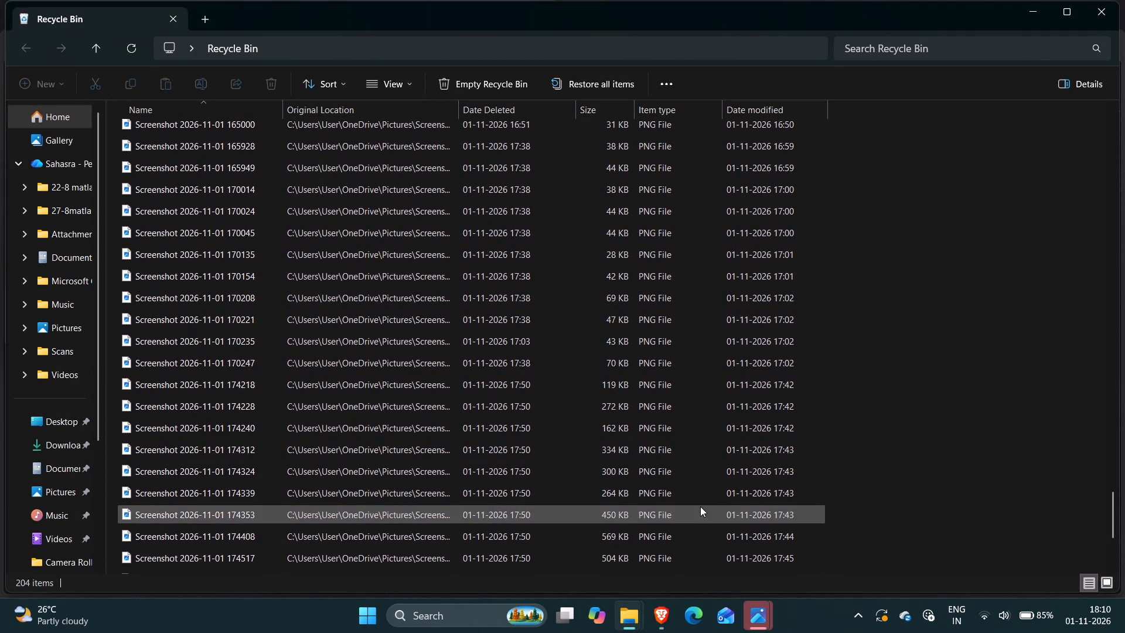
pyautogui.scroll(7, 700, 506)
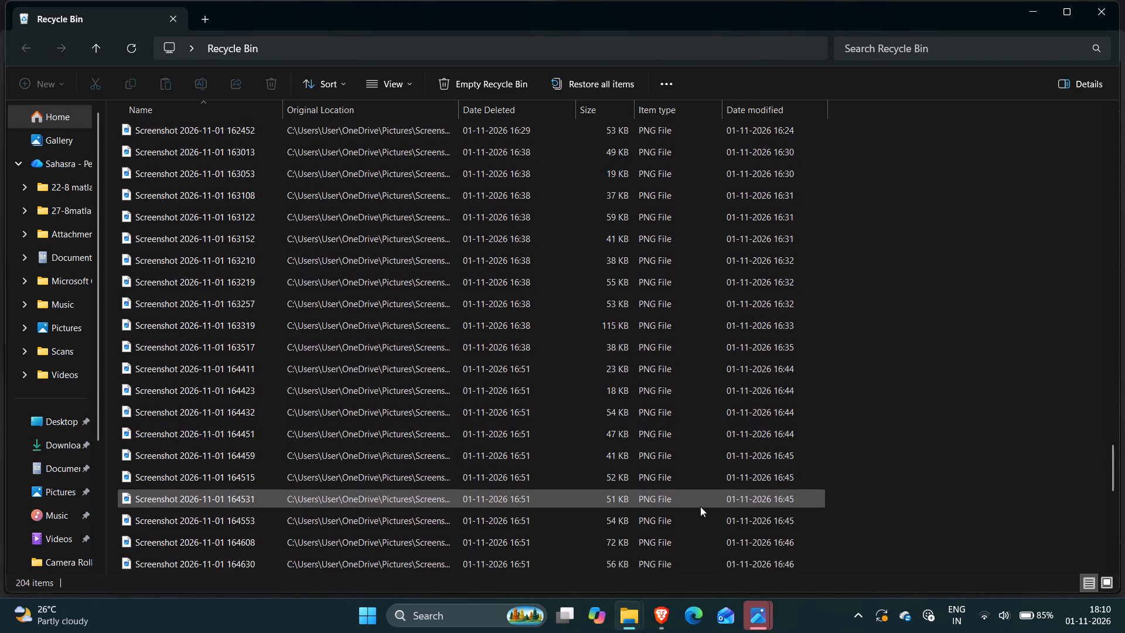
pyautogui.scroll(7, 700, 506)
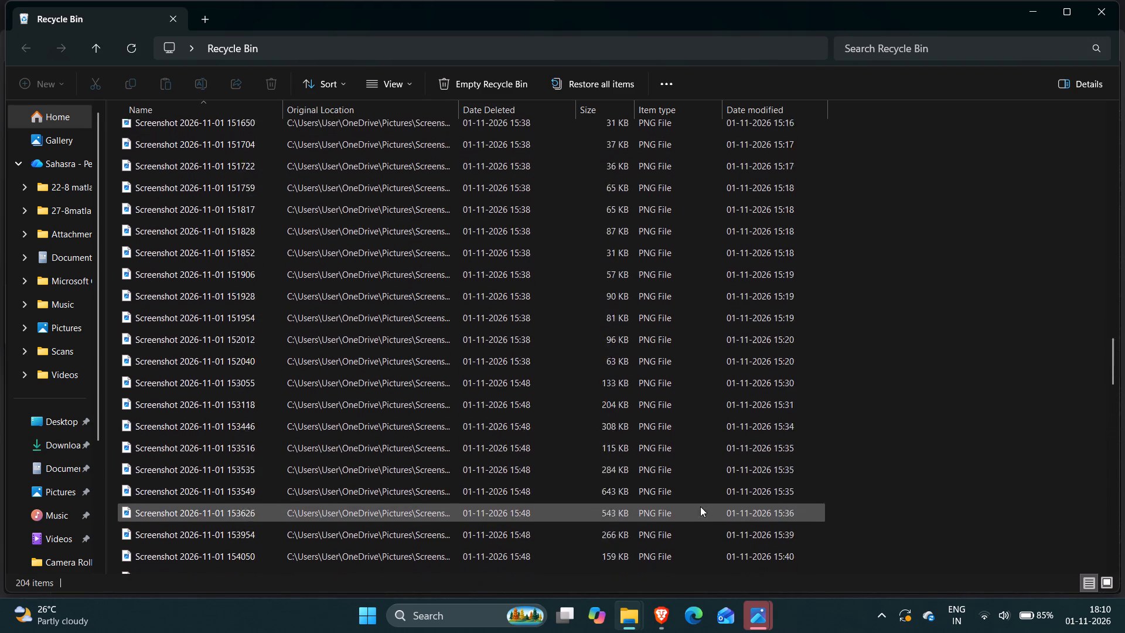
pyautogui.scroll(7, 700, 506)
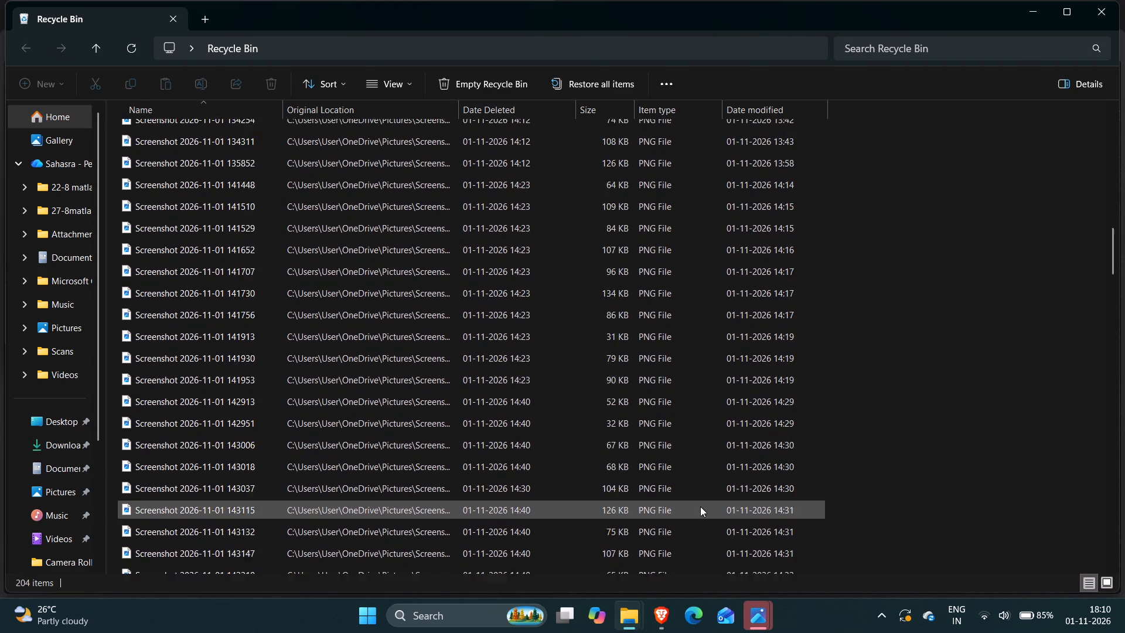
pyautogui.scroll(7, 700, 506)
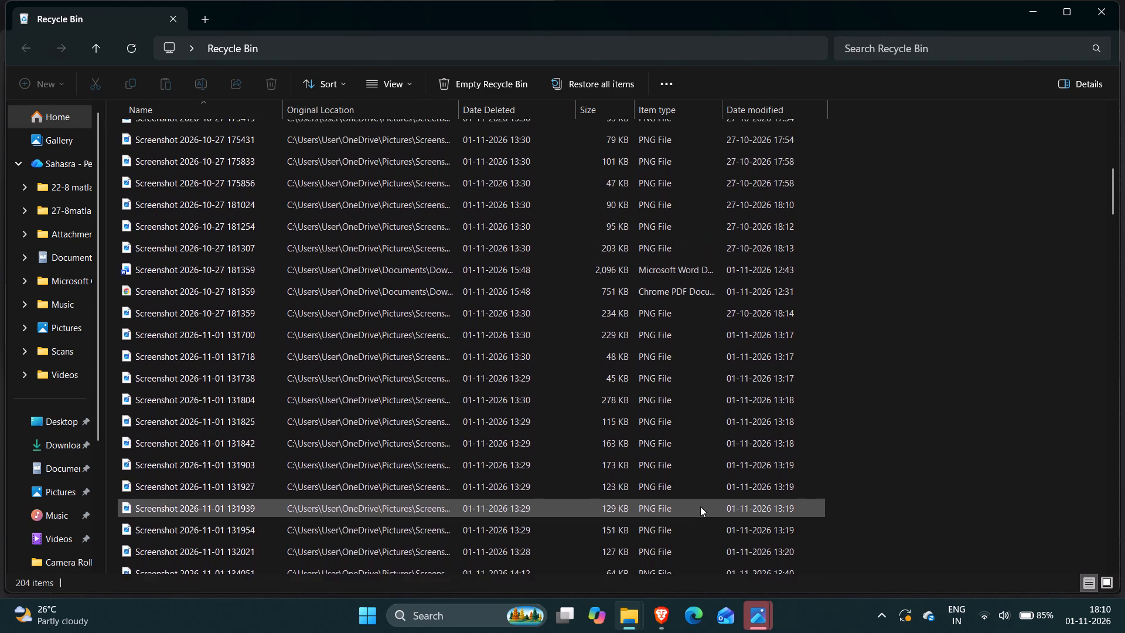
pyautogui.scroll(3, 700, 506)
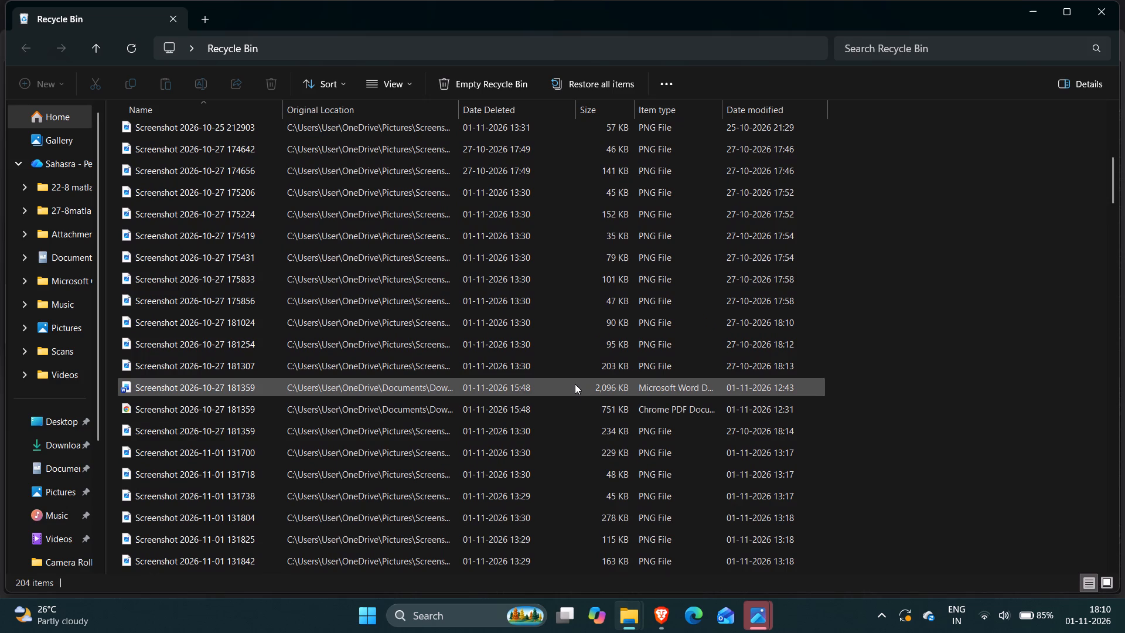
pyautogui.click(575, 384)
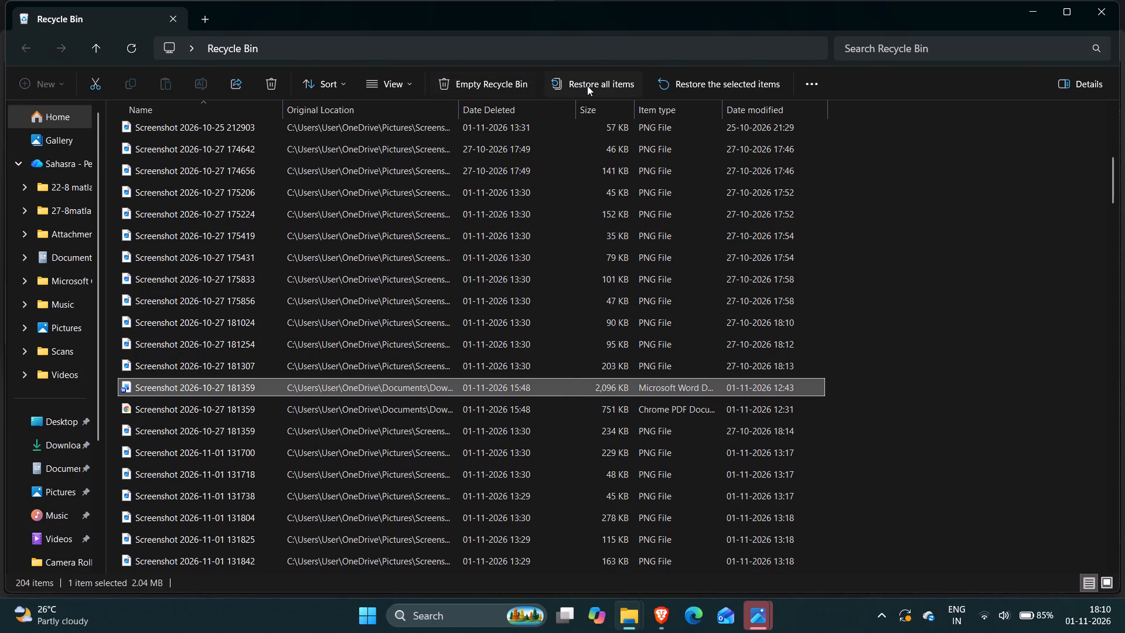
pyautogui.click(587, 86)
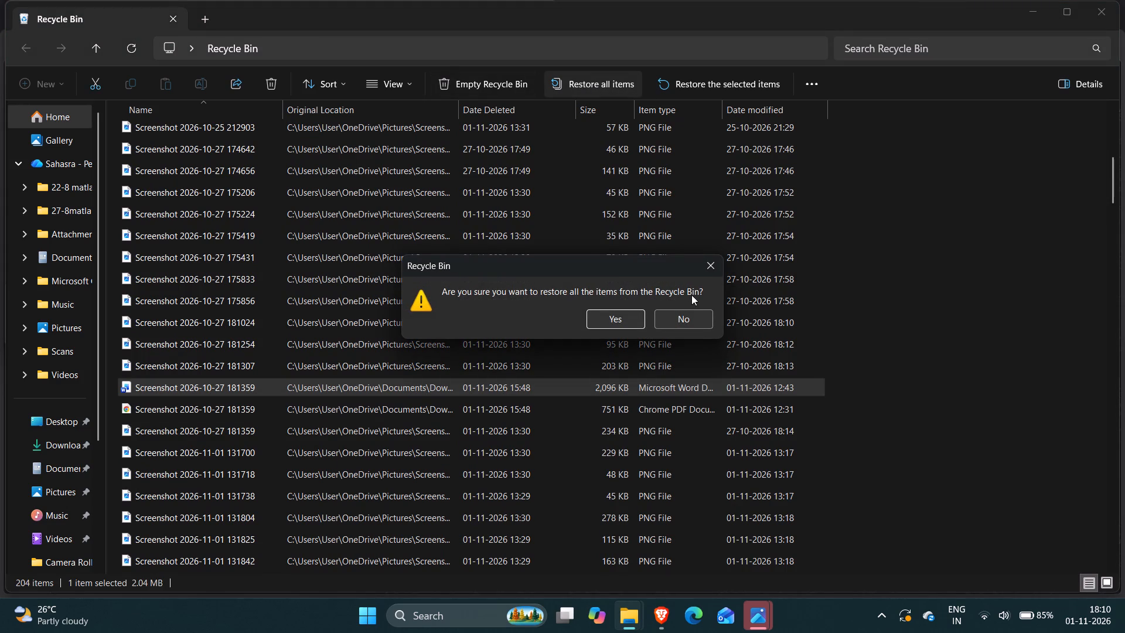
pyautogui.click(710, 261)
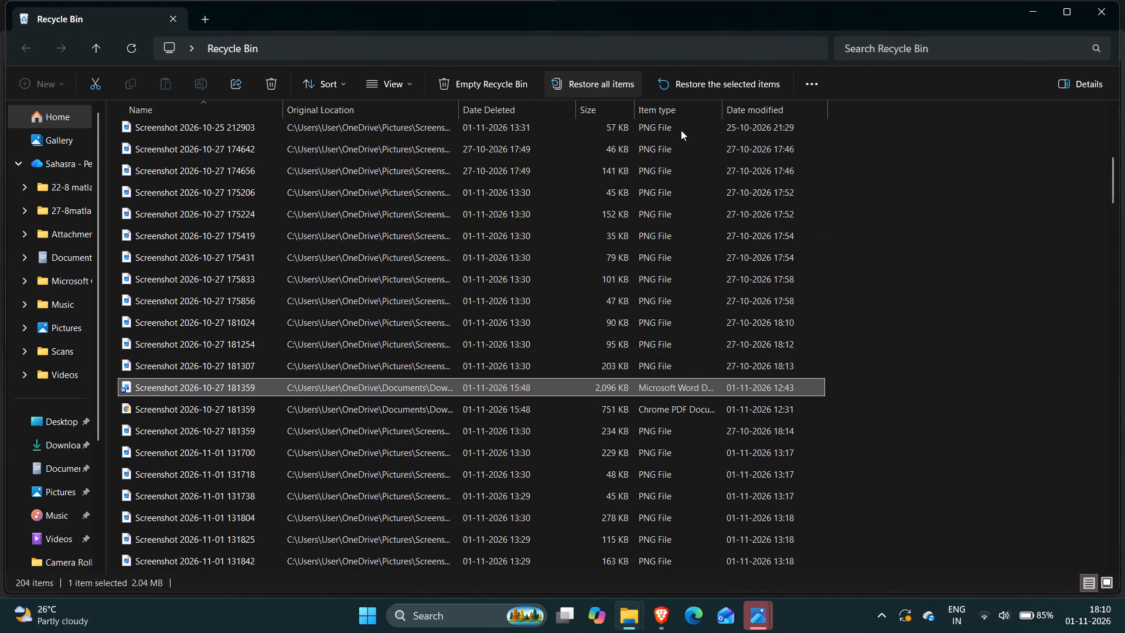
pyautogui.click(677, 89)
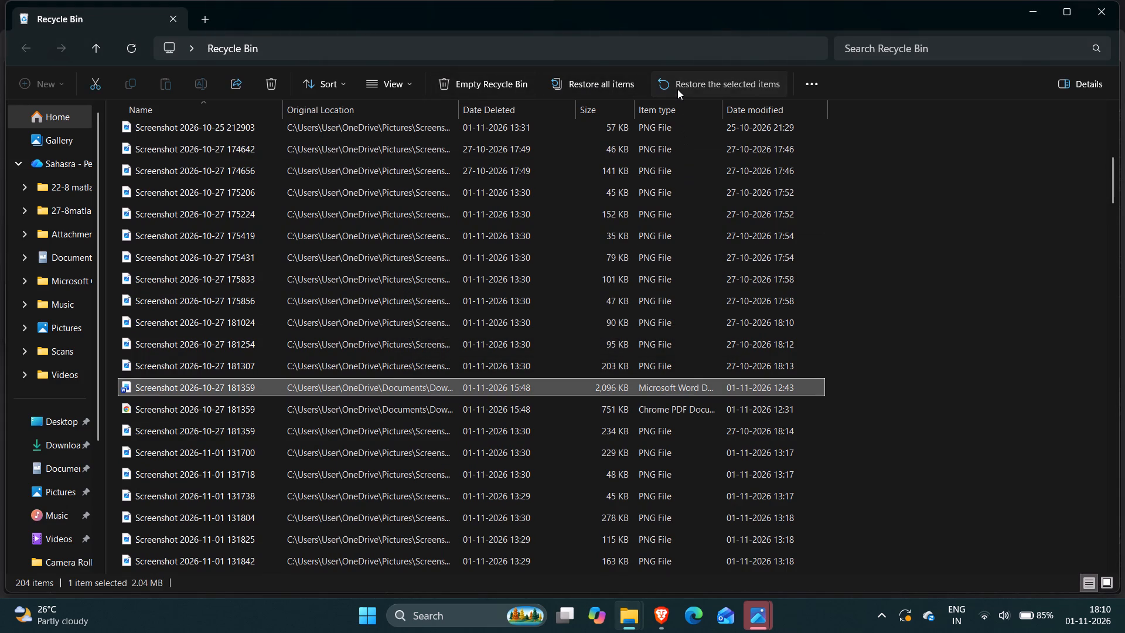
pyautogui.click(673, 84)
pyautogui.click(695, 80)
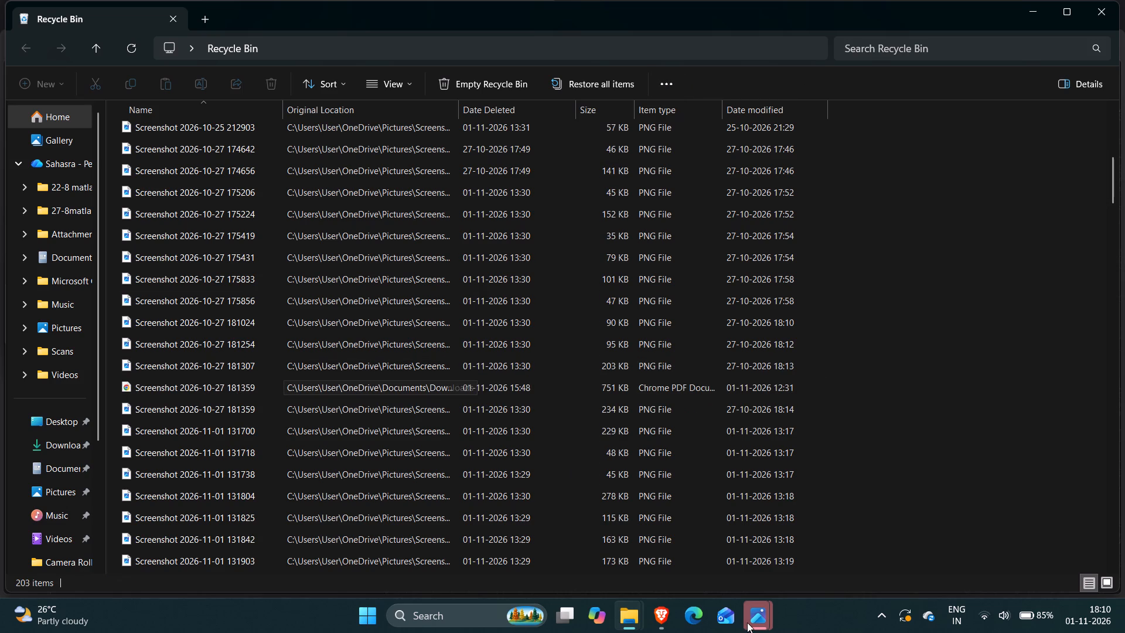
pyautogui.click(632, 620)
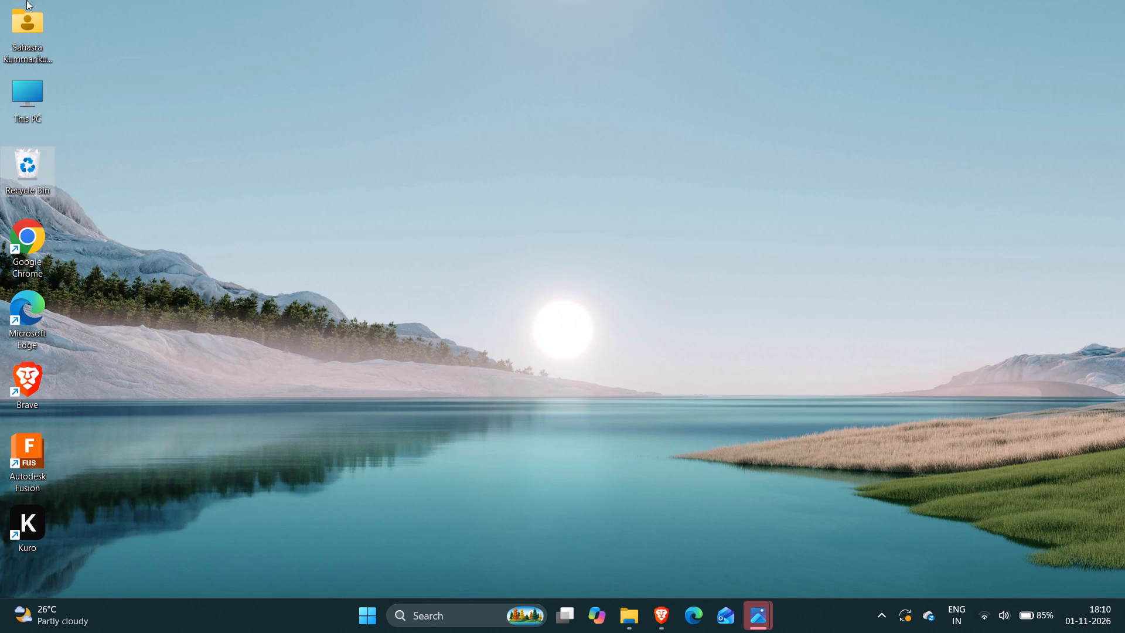
pyautogui.doubleClick(23, 40)
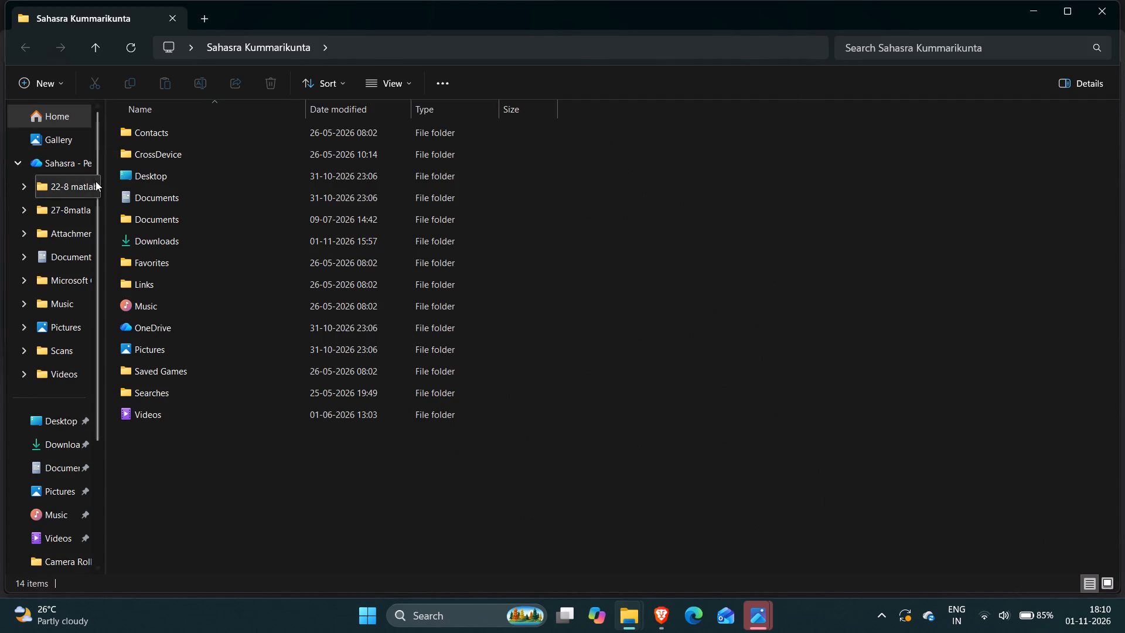
pyautogui.click(64, 428)
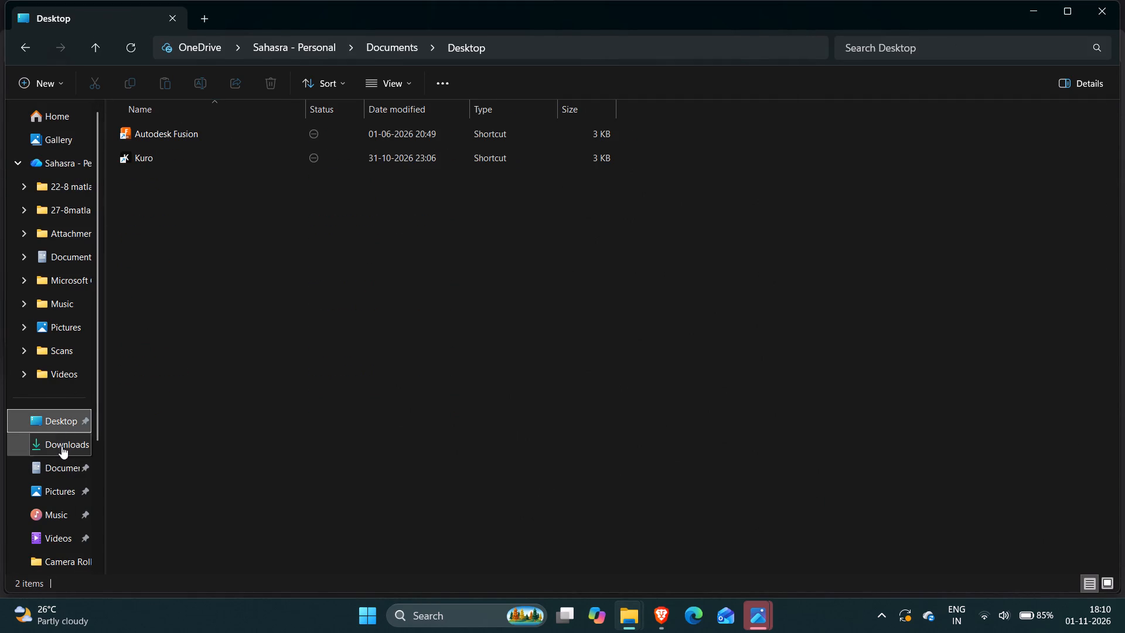
pyautogui.click(62, 446)
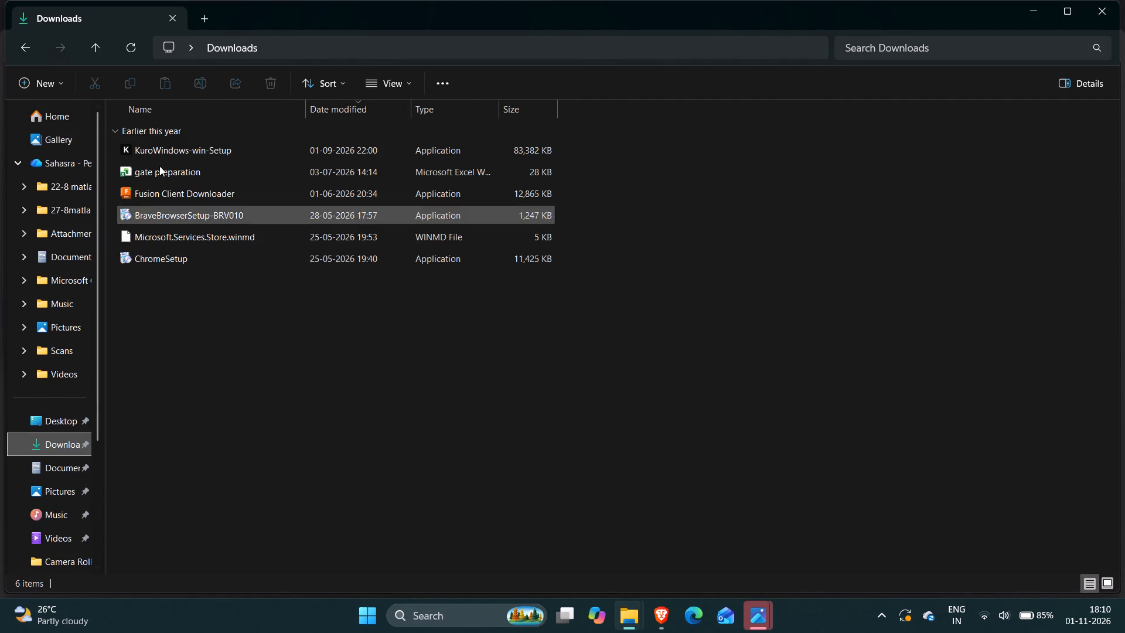
pyautogui.click(72, 460)
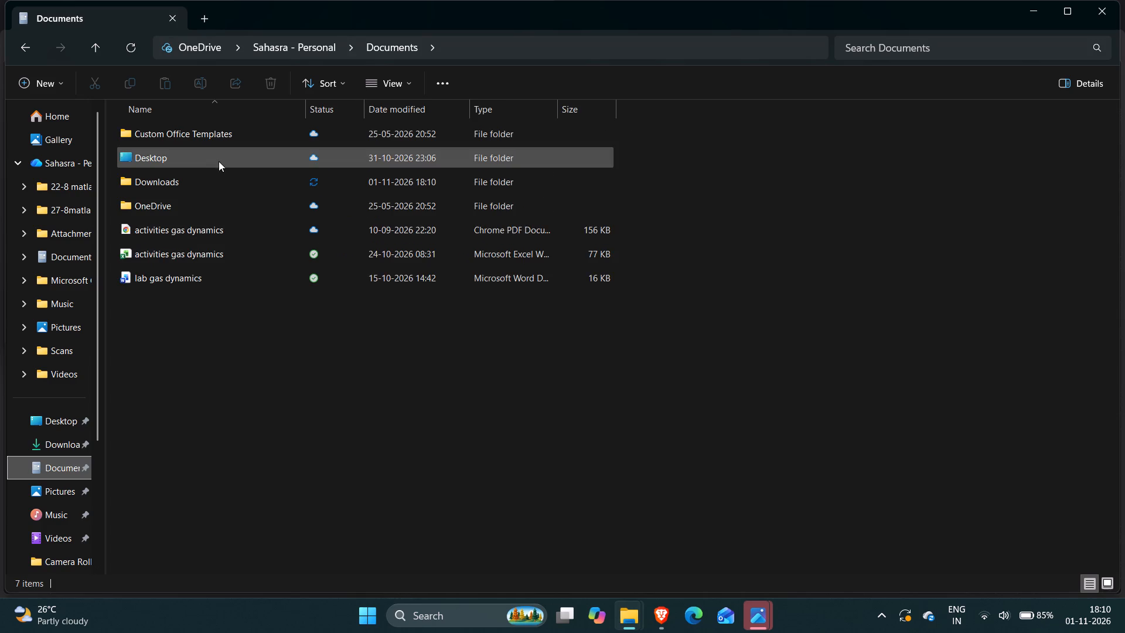
pyautogui.doubleClick(216, 181)
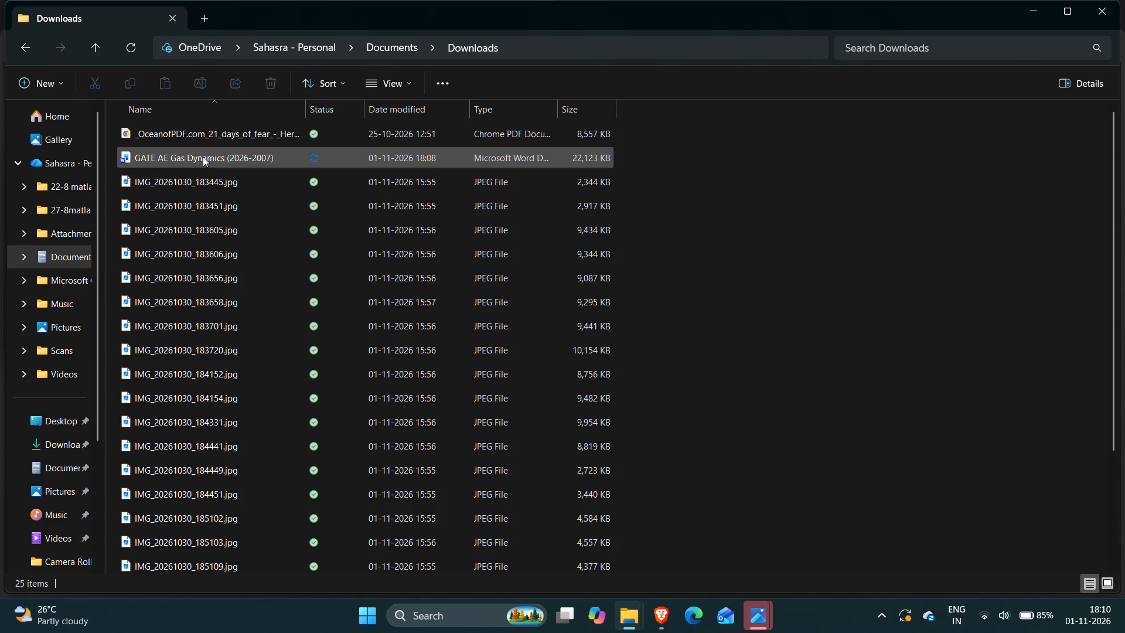
pyautogui.scroll(-6, 203, 156)
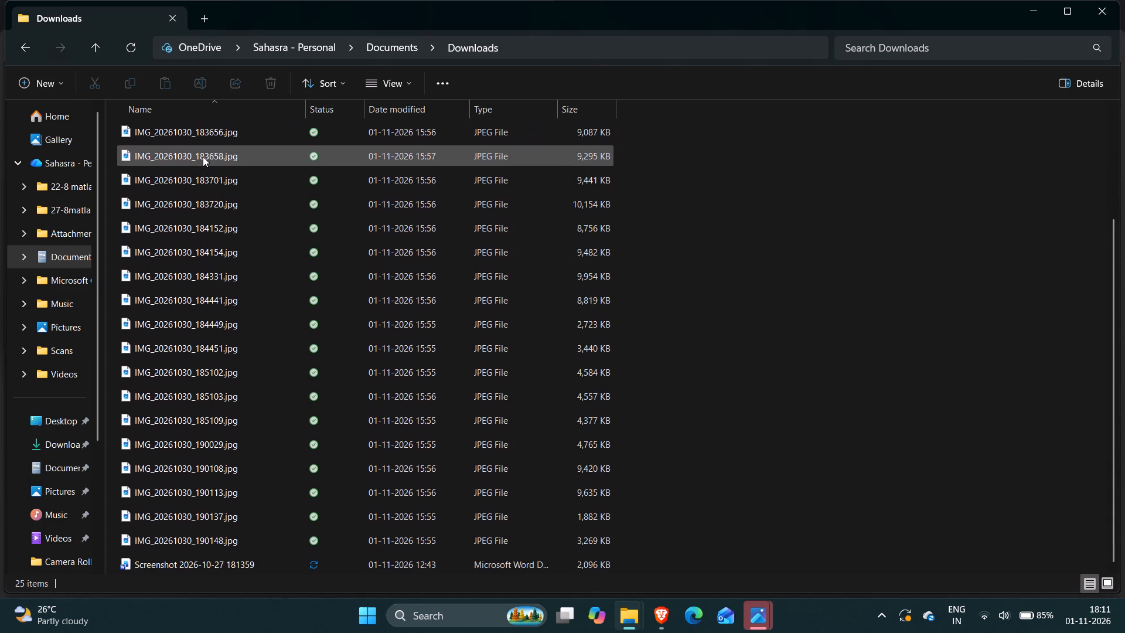
pyautogui.scroll(-2, 203, 156)
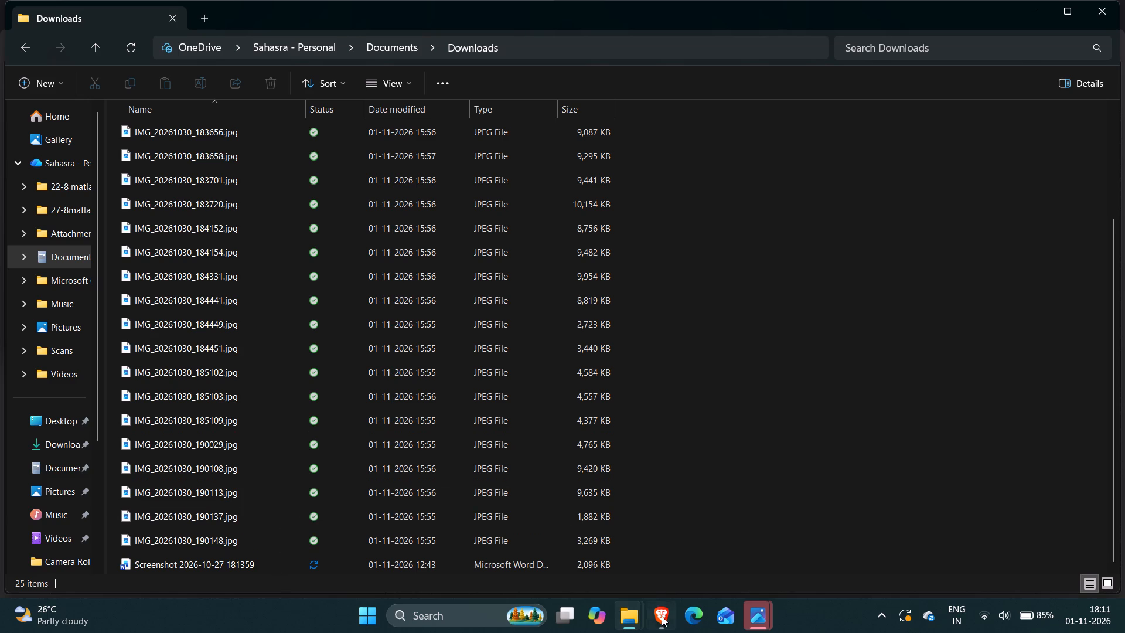
pyautogui.doubleClick(519, 571)
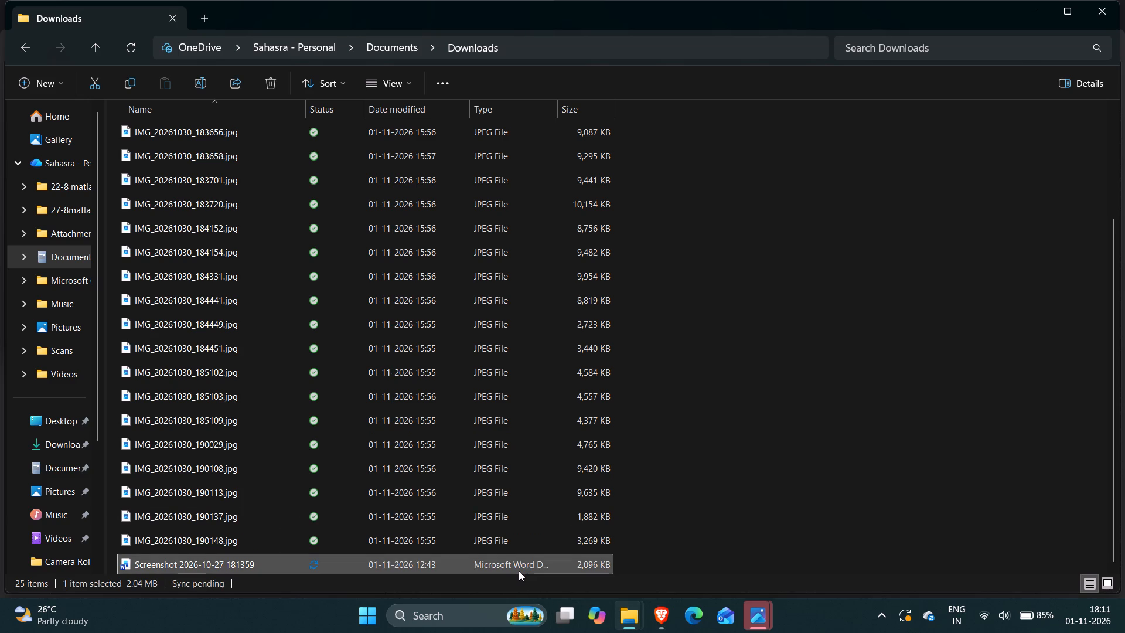
# Look through the pages of the restored document to check its contents, and close it along with the folder window.
pyautogui.scroll(-2, 519, 571)
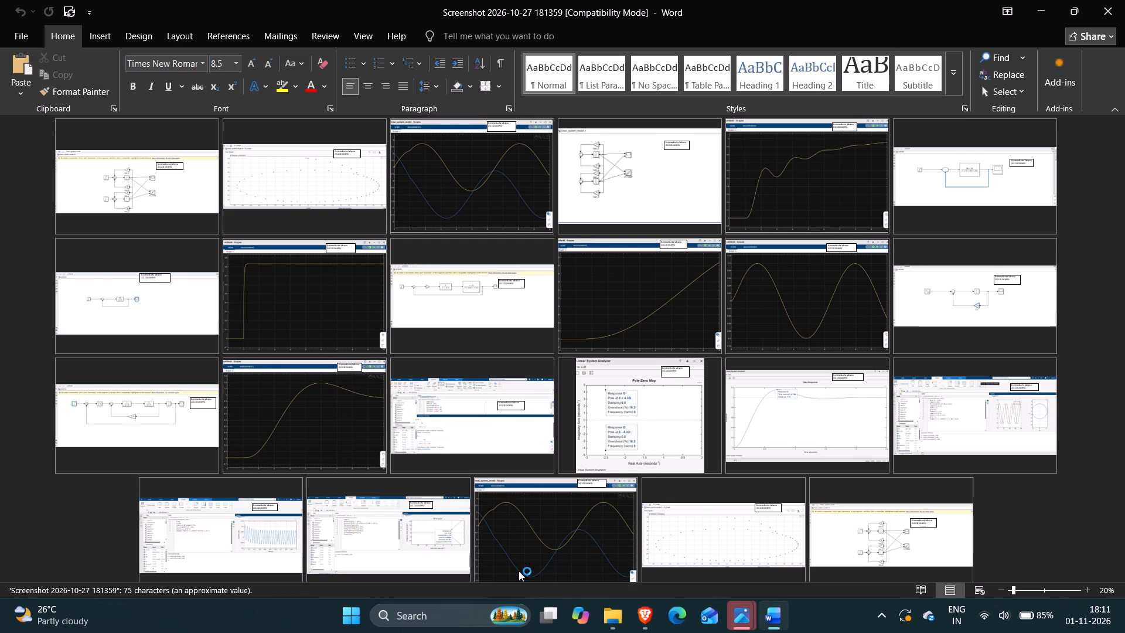
pyautogui.scroll(-6, 519, 571)
pyautogui.scroll(8, 519, 571)
pyautogui.keyDown('ctrl'); pyautogui.scroll(3, 187, 257); pyautogui.keyUp('ctrl')
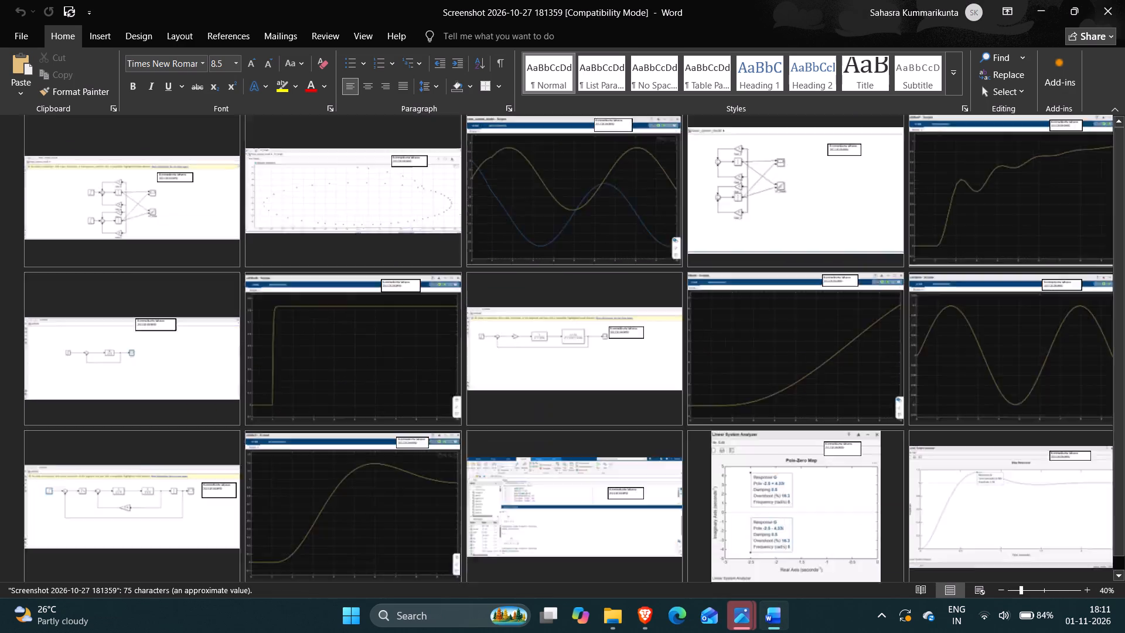
pyautogui.keyDown('ctrl'); pyautogui.scroll(4, 187, 257); pyautogui.keyUp('ctrl')
pyautogui.scroll(-20, 187, 257)
pyautogui.scroll(-3, 187, 257)
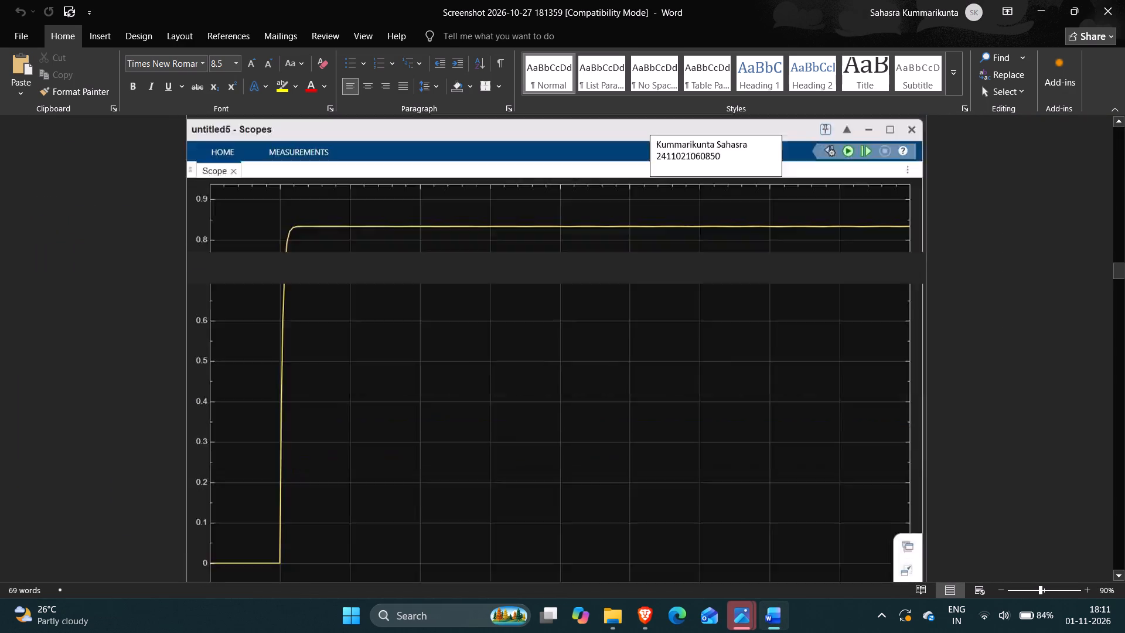
pyautogui.scroll(-20, 187, 257)
pyautogui.scroll(-10, 187, 257)
pyautogui.scroll(20, 187, 257)
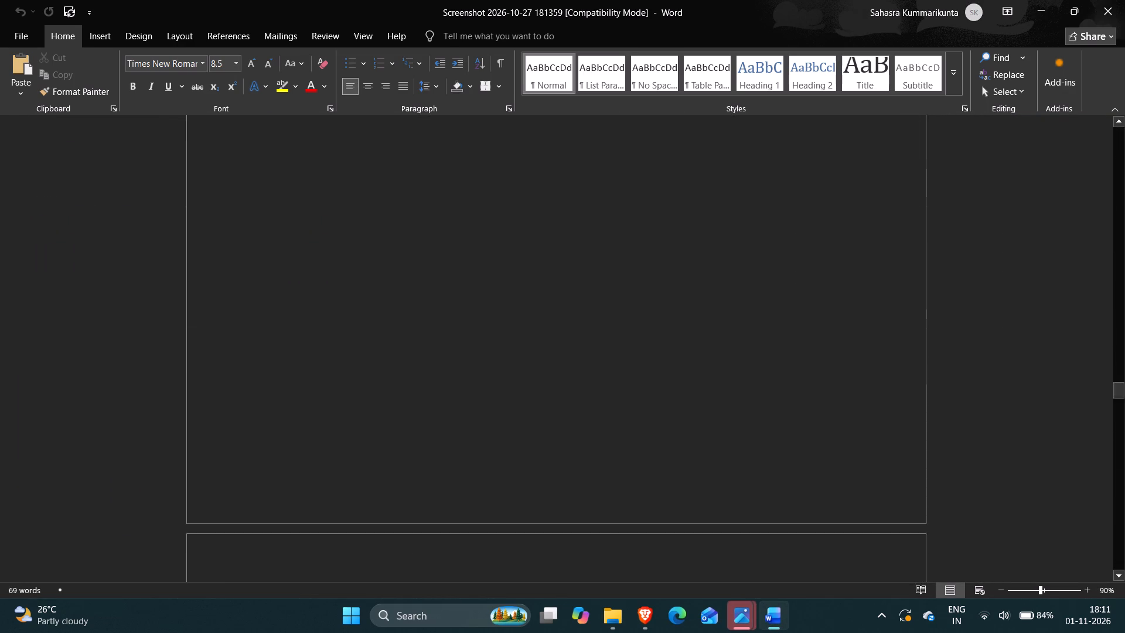
pyautogui.scroll(6, 187, 257)
pyautogui.scroll(20, 187, 257)
pyautogui.scroll(5, 187, 257)
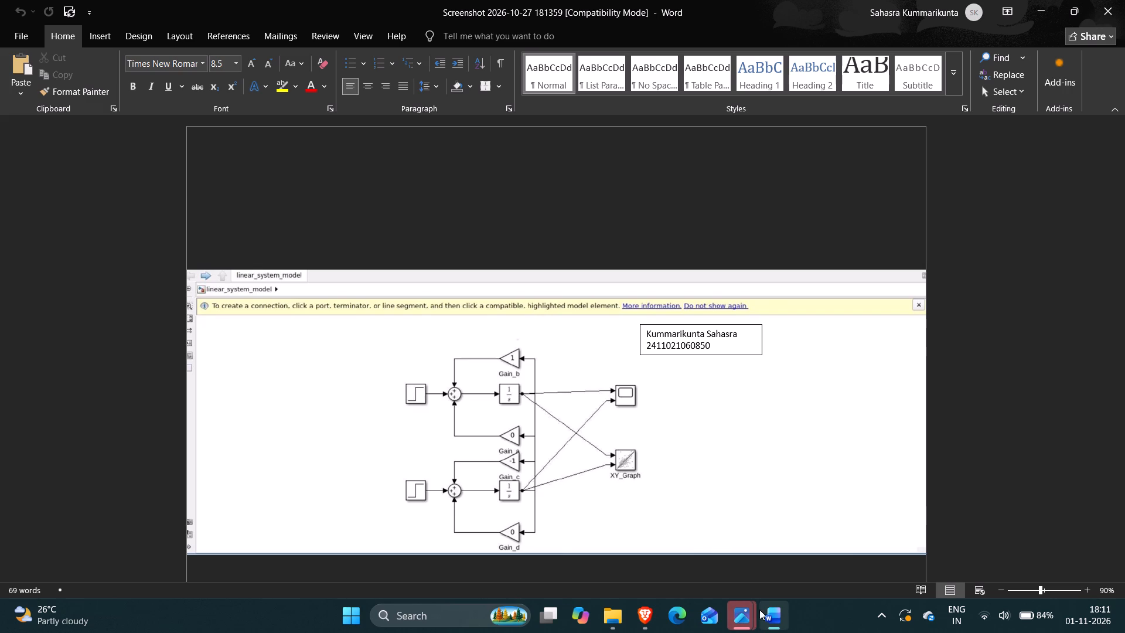
pyautogui.click(1124, 0)
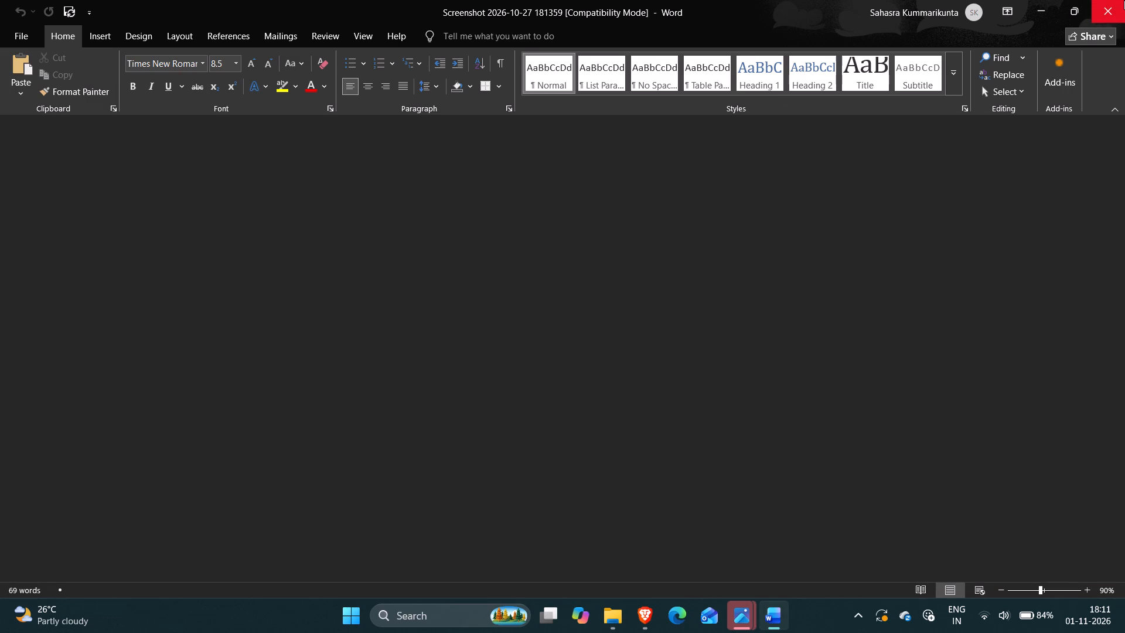
pyautogui.click(1124, 0)
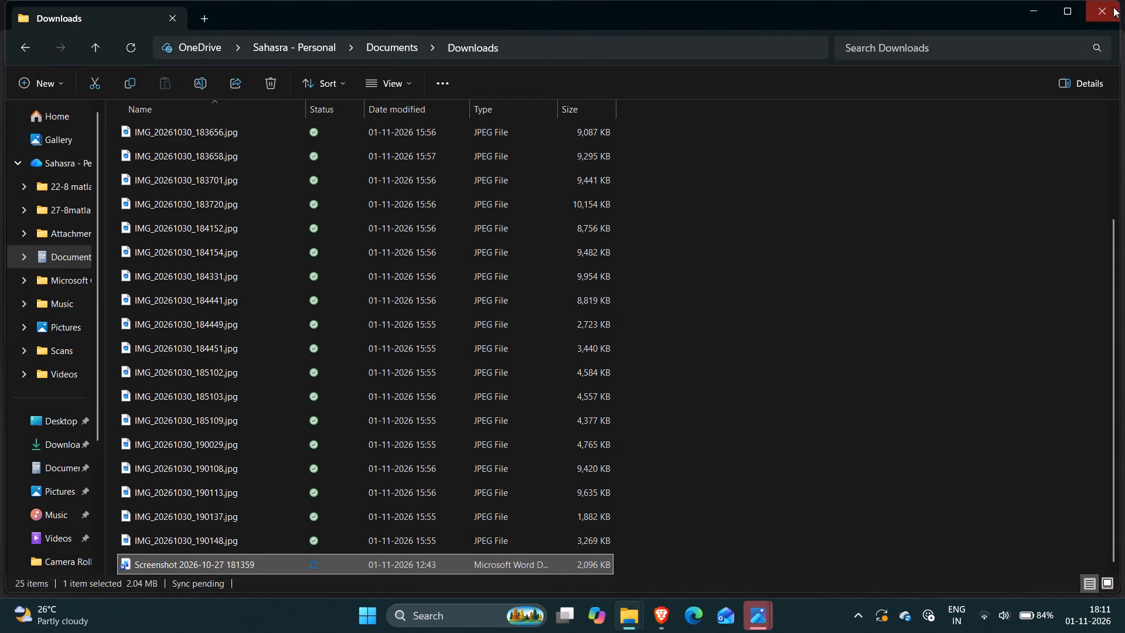